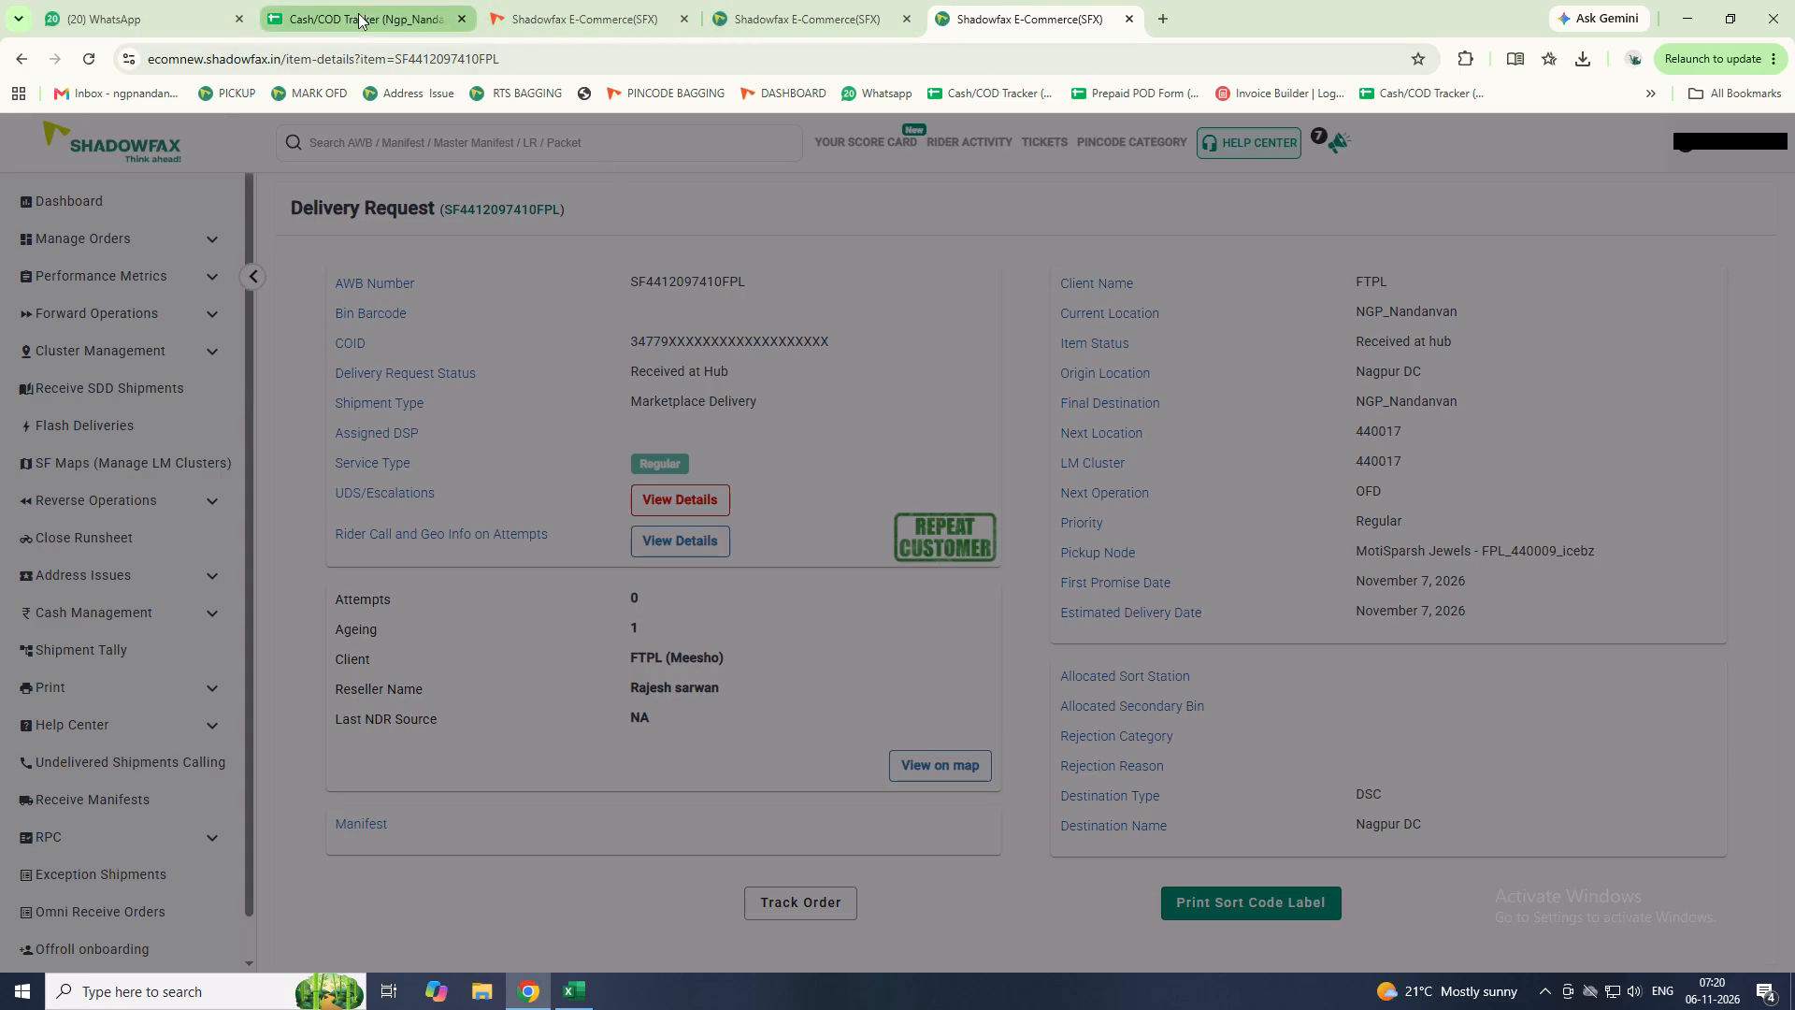
Open the hub dashboard and refresh its Quick Access counts.
left_click(90, 209)
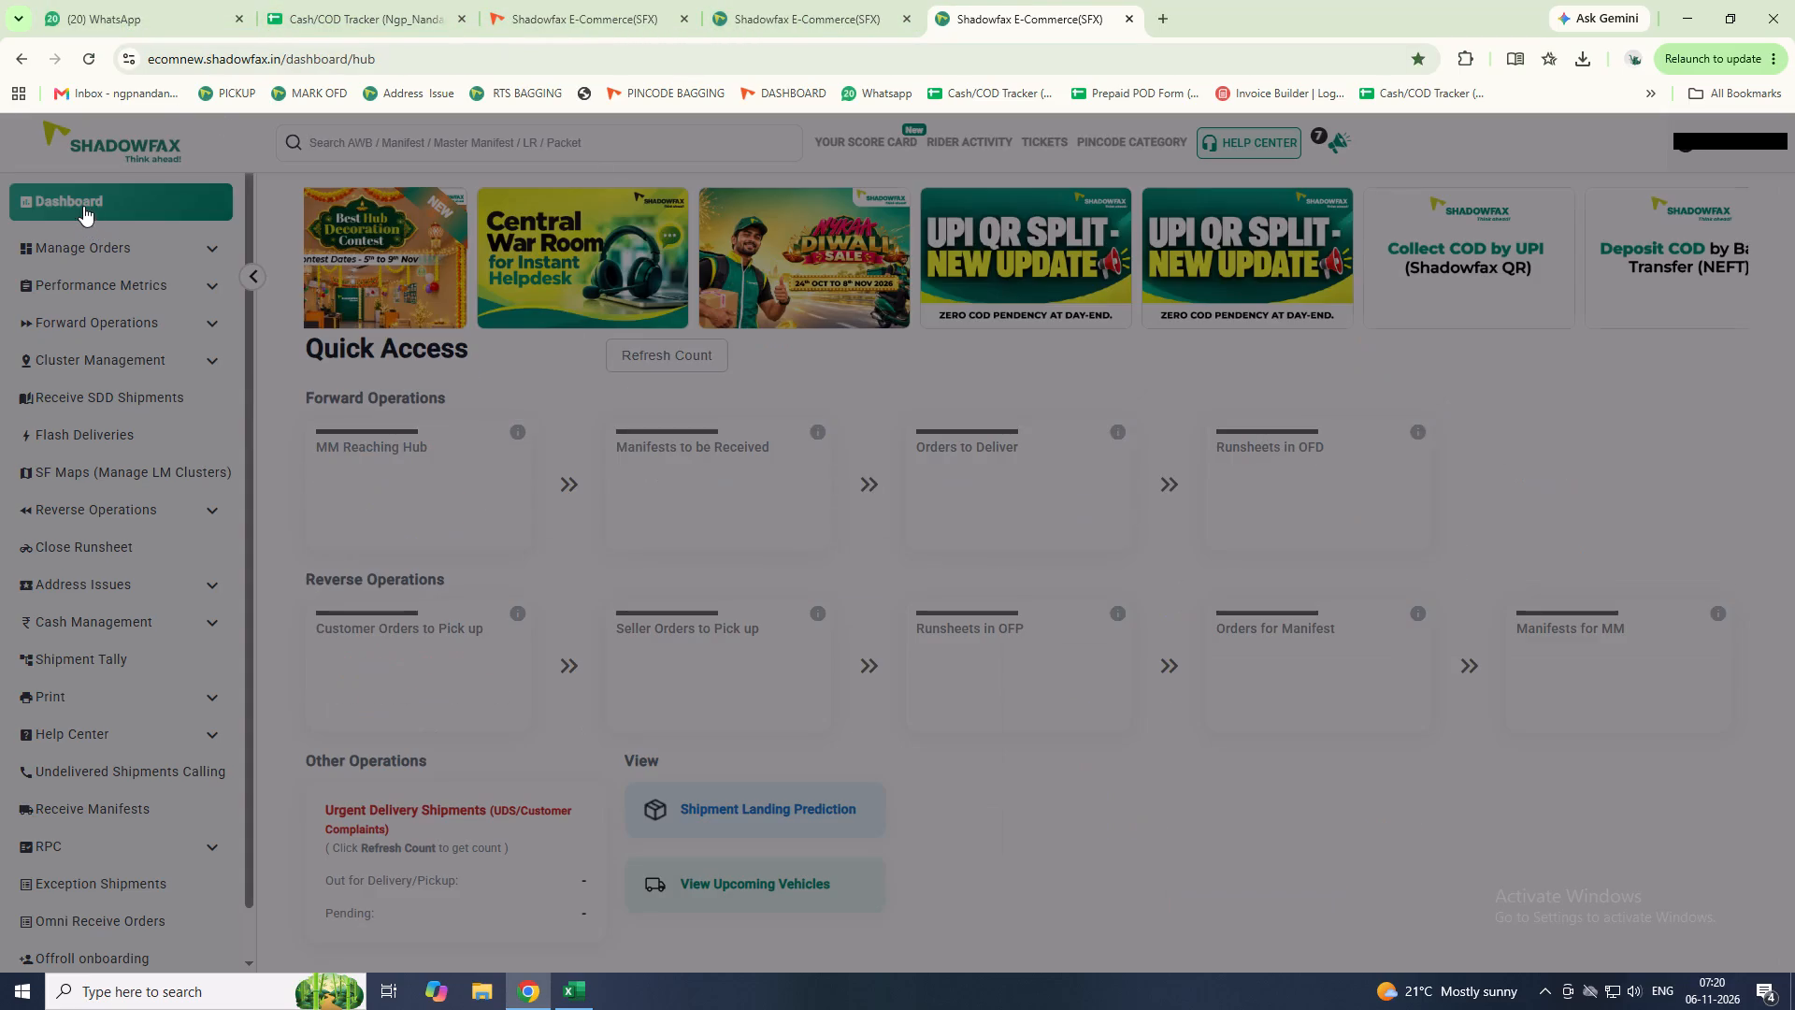
triple_click(638, 347)
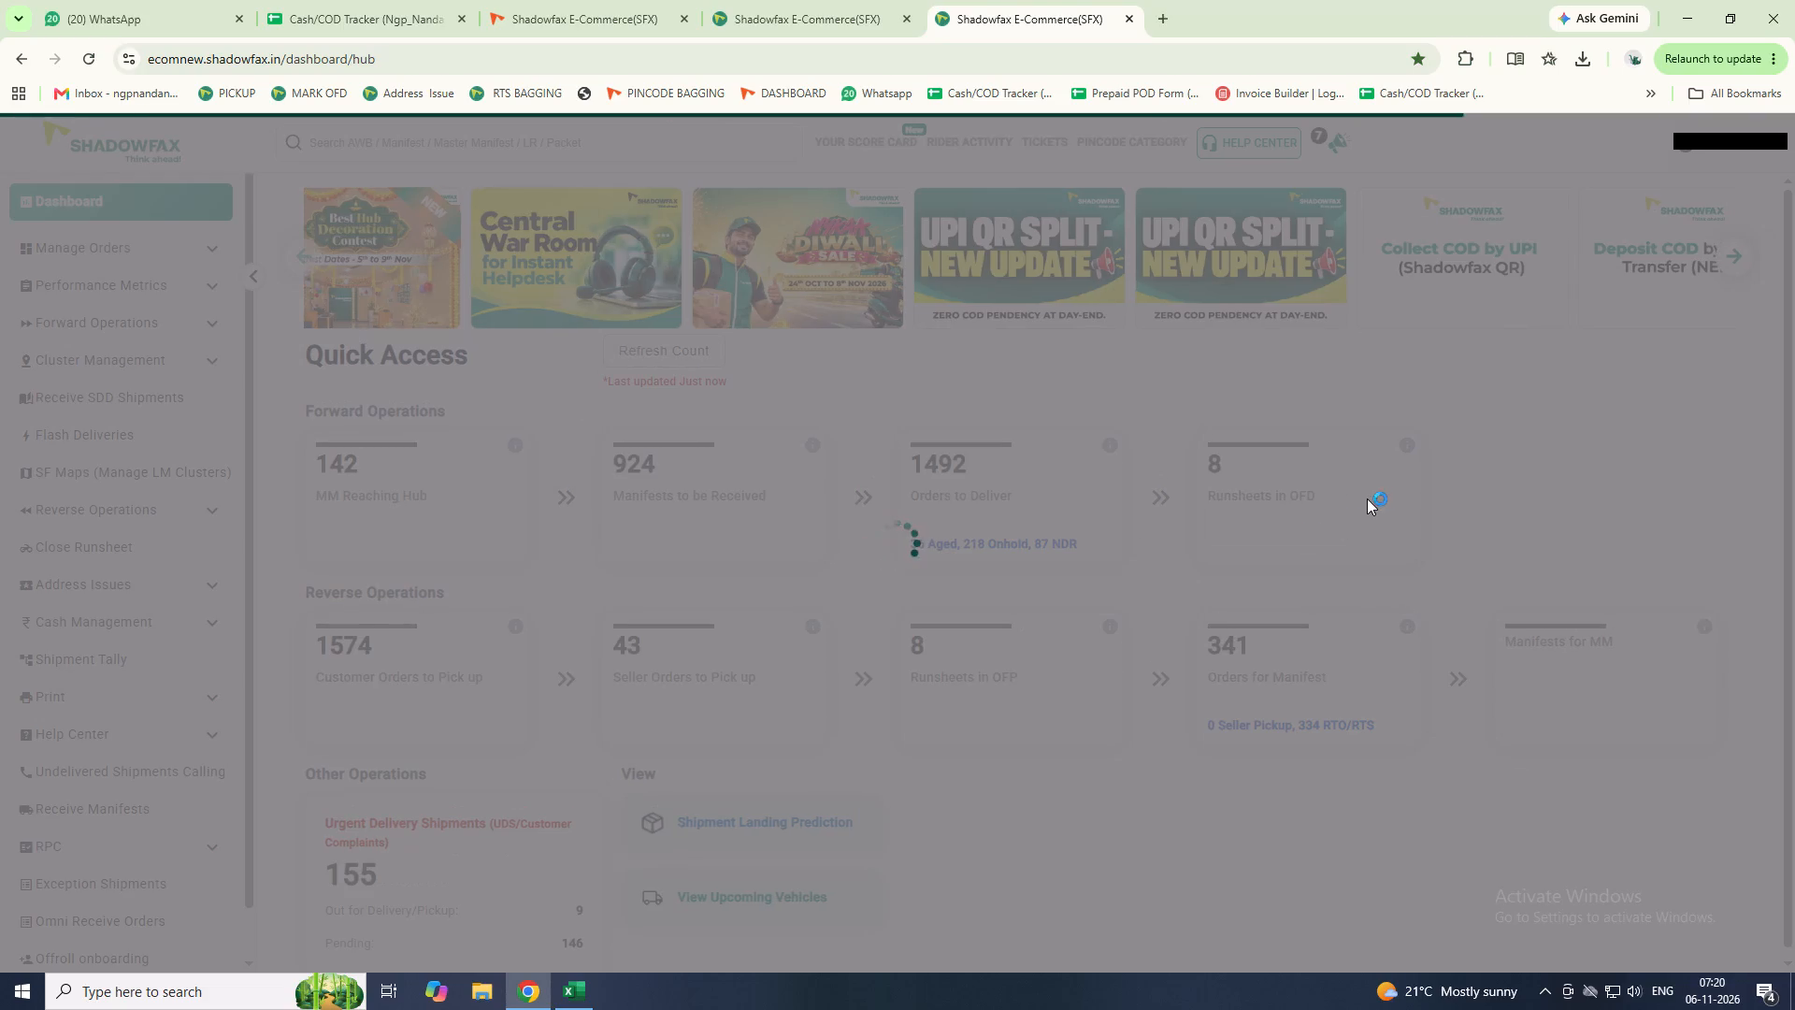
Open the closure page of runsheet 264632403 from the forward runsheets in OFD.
left_click(1257, 490)
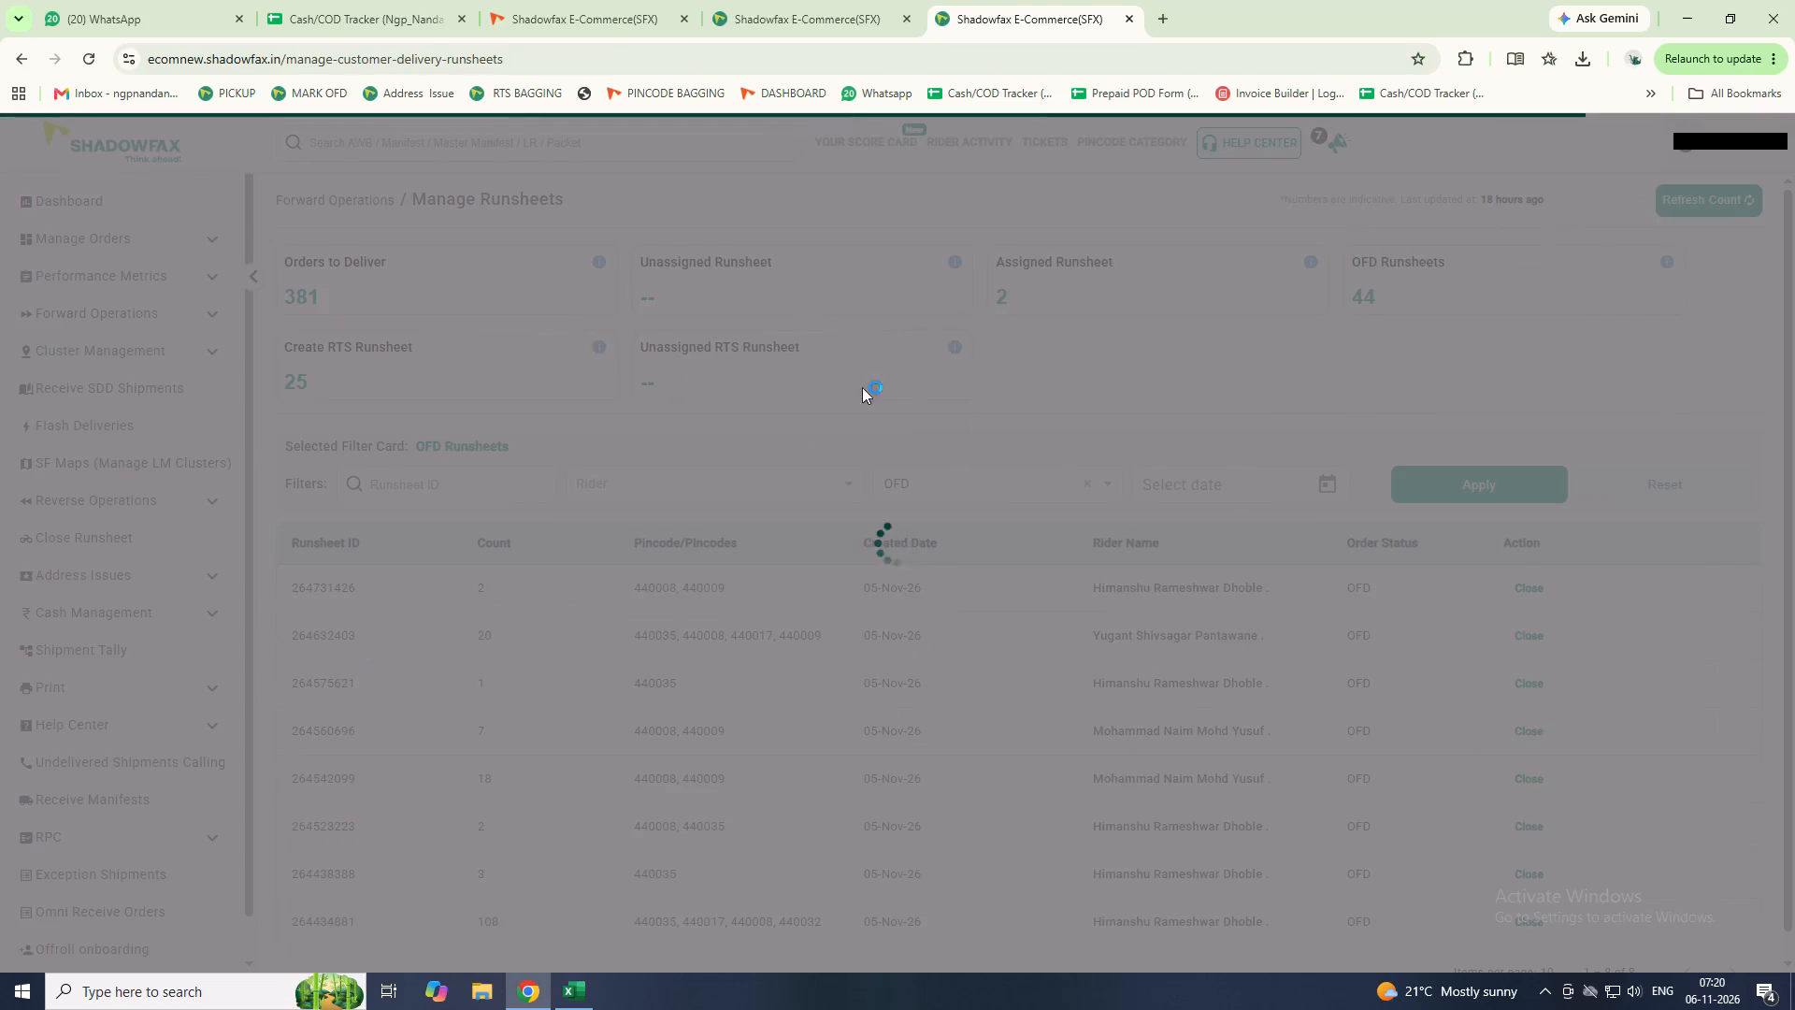
scroll(1070, 600, "down", 2)
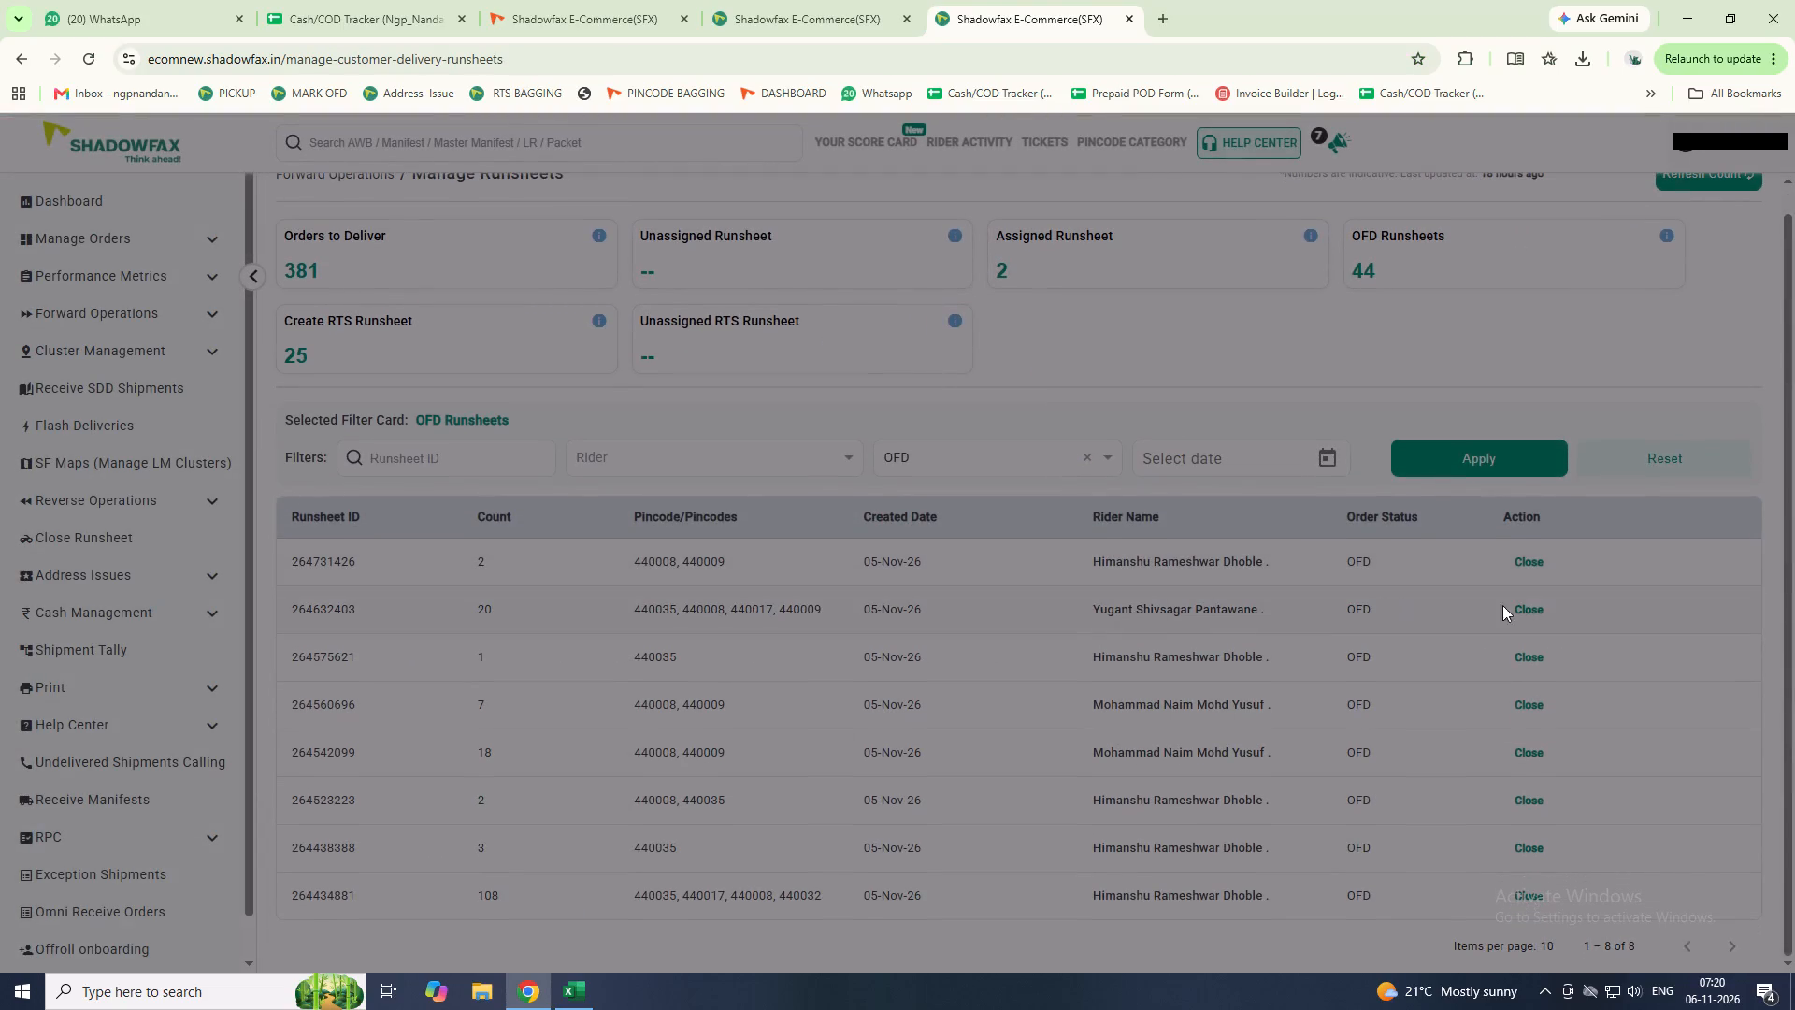
left_click(1524, 610)
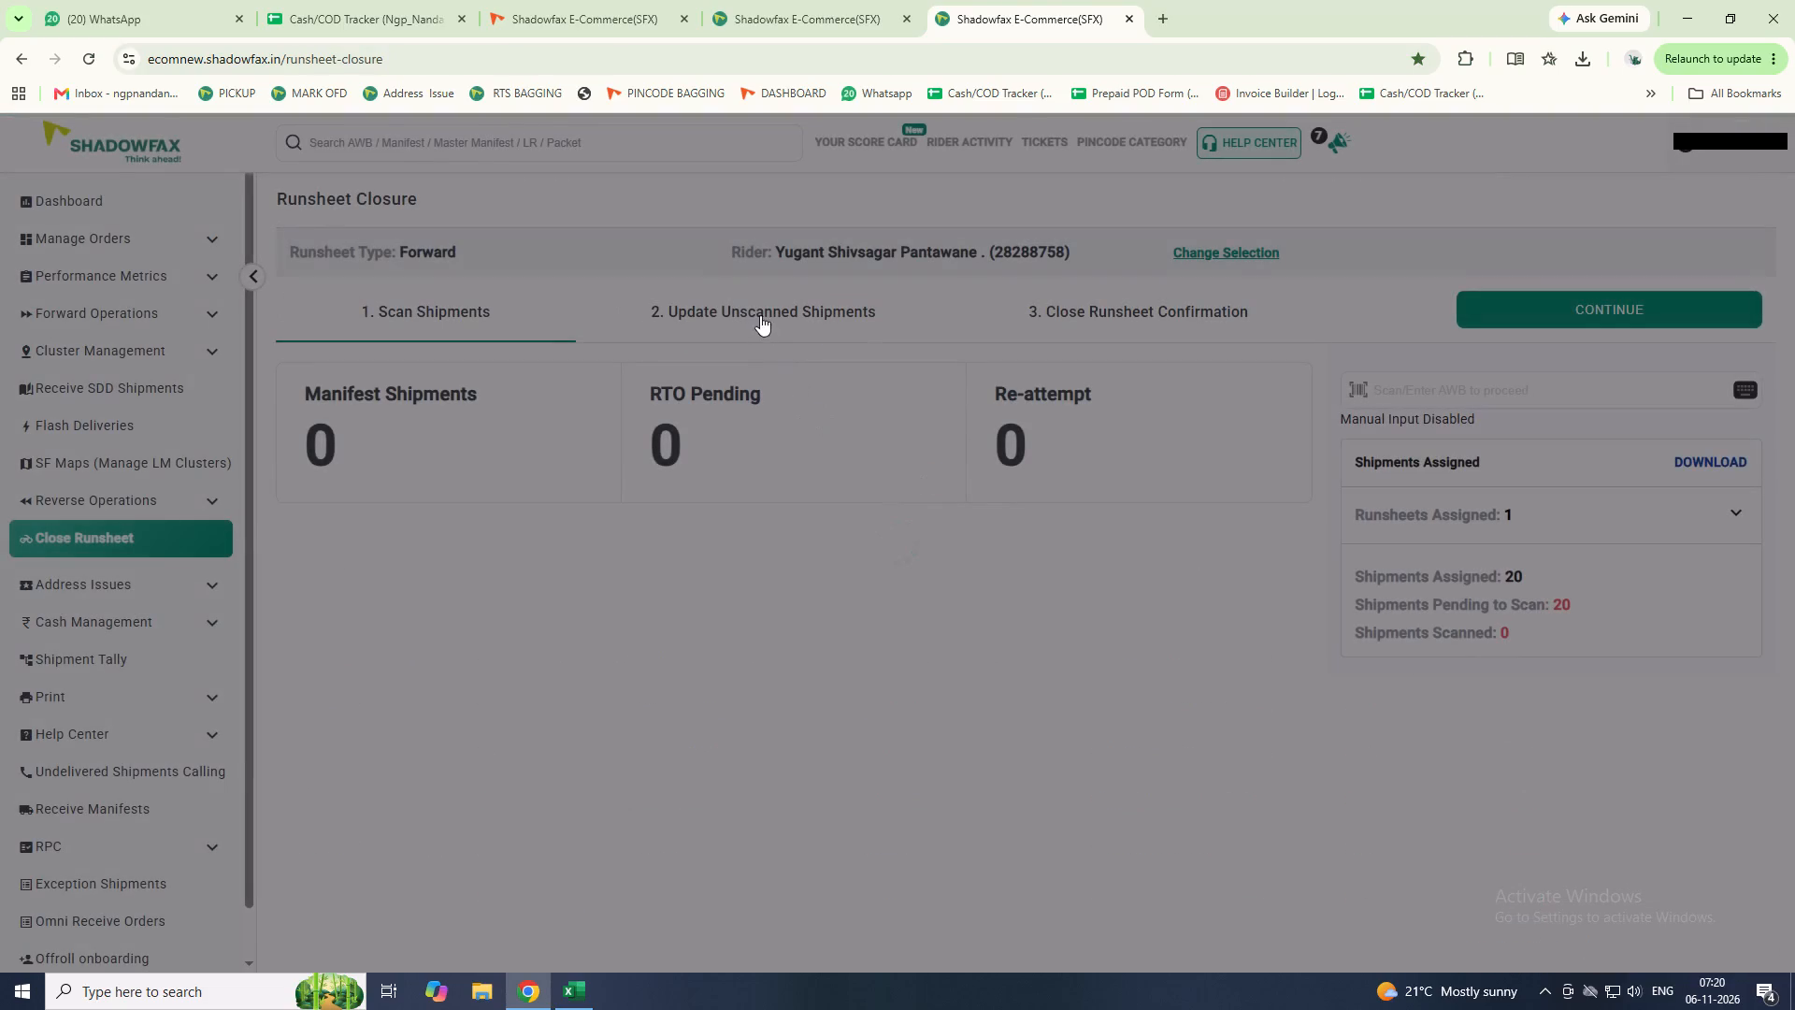
Examine the unmarked shipments under Update Unscanned Shipments for this runsheet, then return to Scan Shipments.
left_click(789, 311)
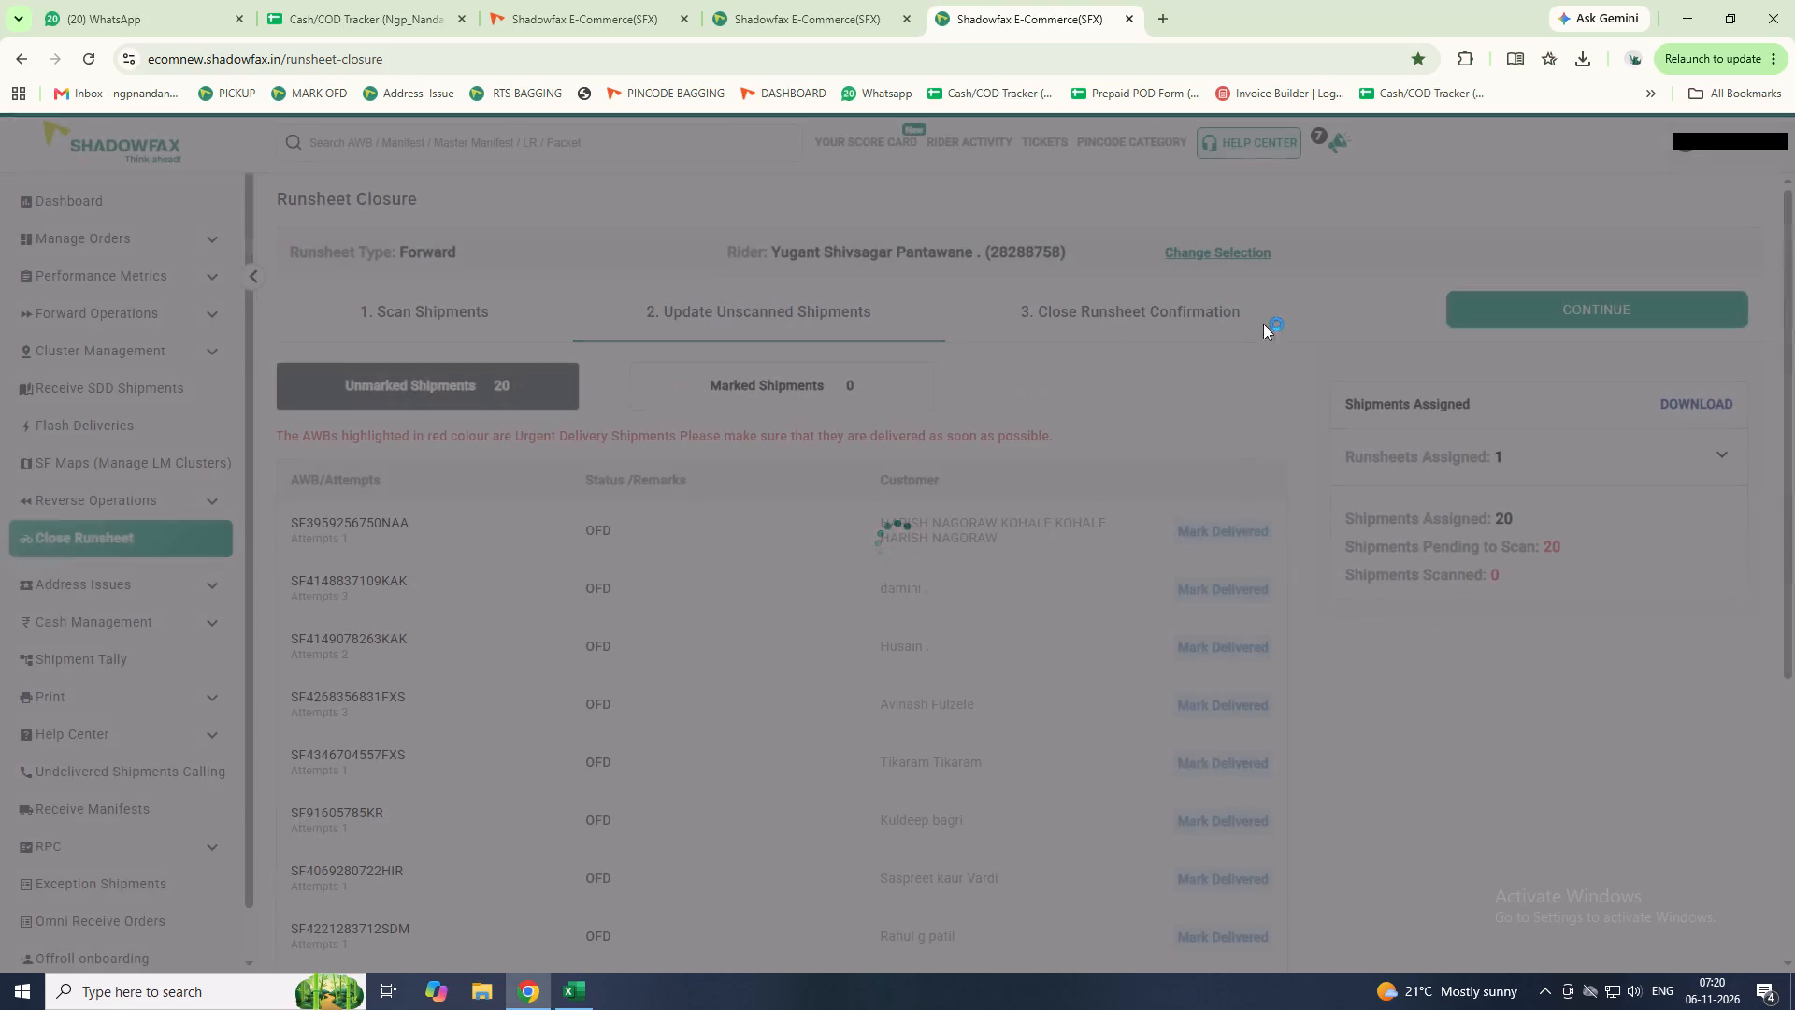
scroll(854, 628, "down", 17)
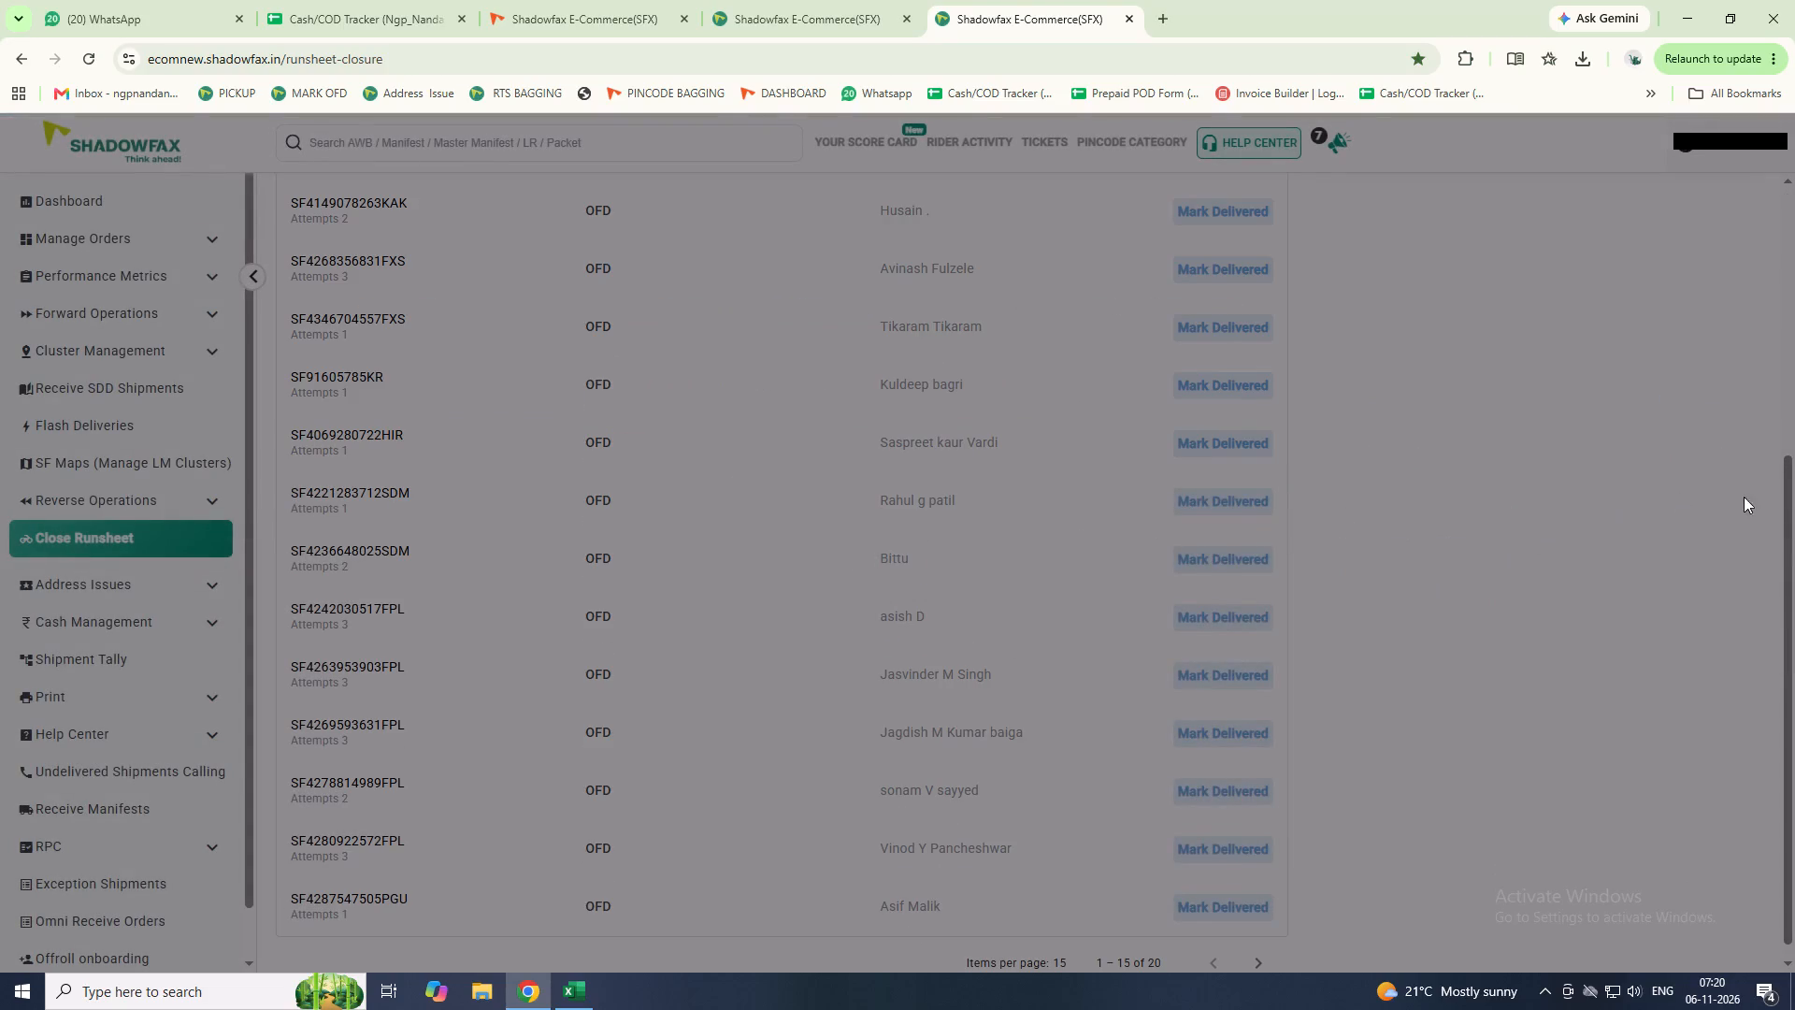
left_click(1789, 496)
left_click_drag(1787, 476, 1780, 338)
left_click(1780, 339)
left_click_drag(1794, 378, 1794, 590)
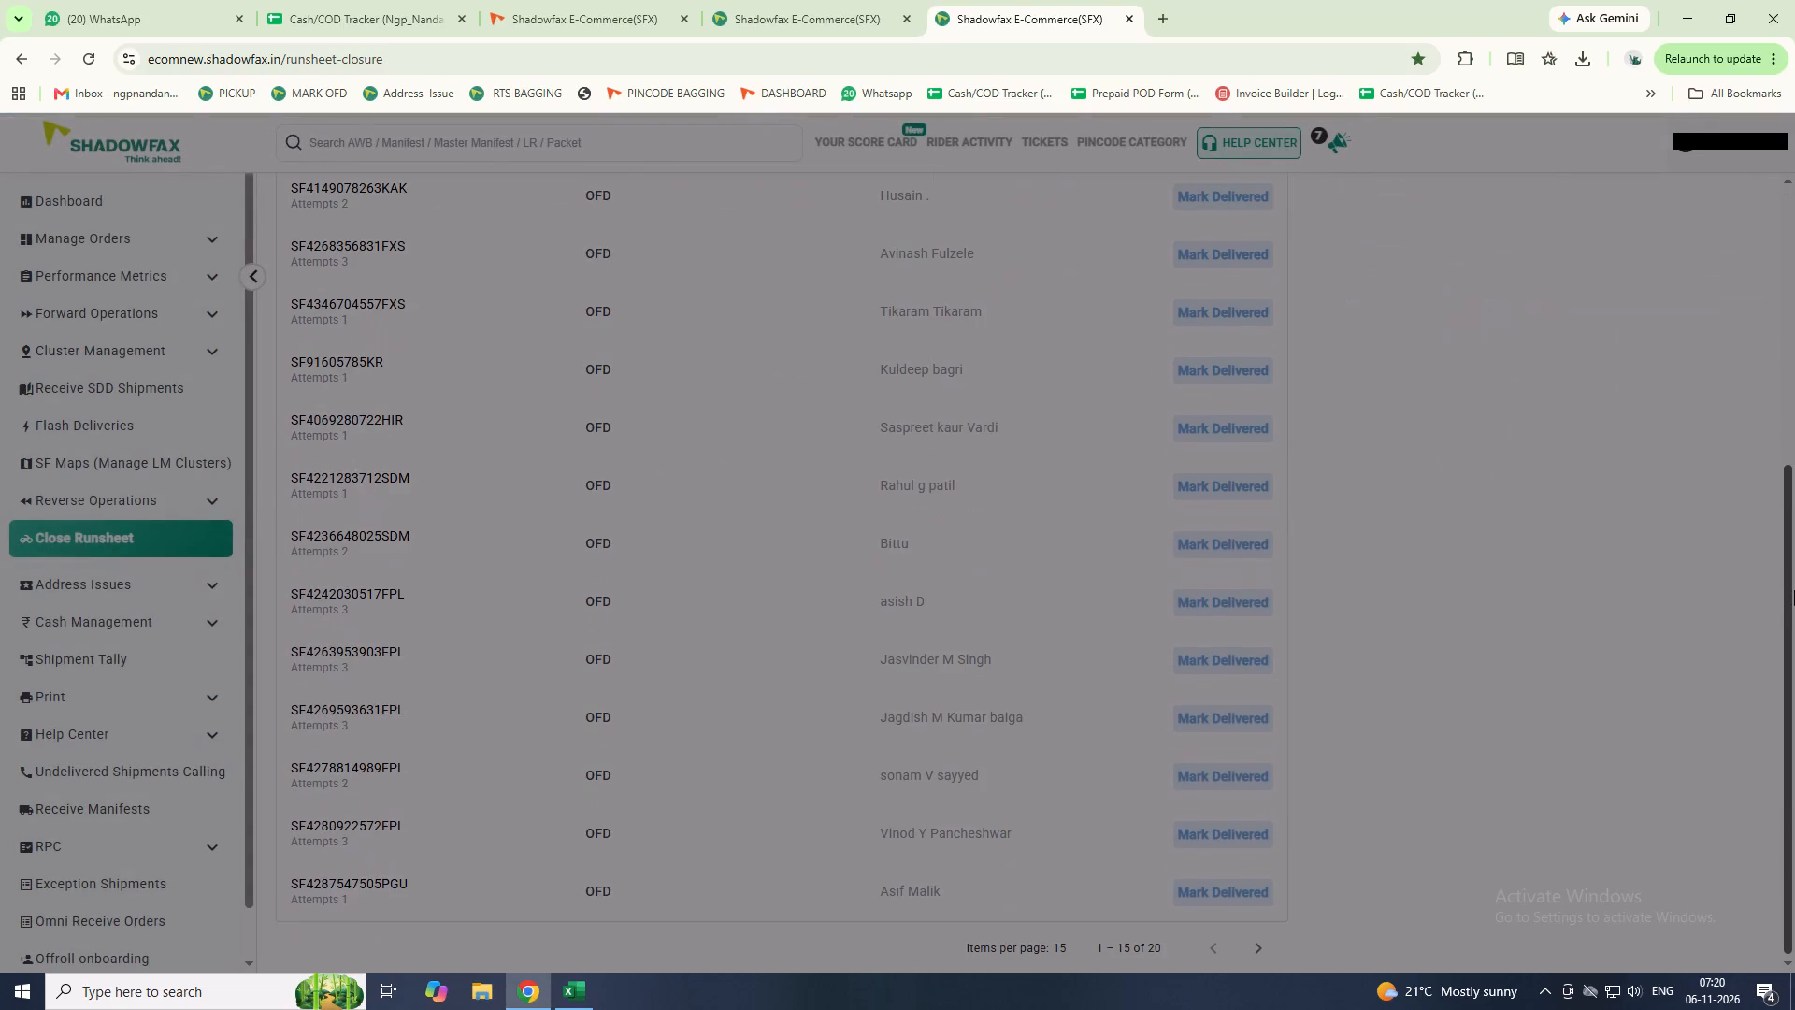
left_click_drag(1794, 590, 1794, 601)
left_click(1794, 601)
left_click_drag(1792, 601, 1777, 383)
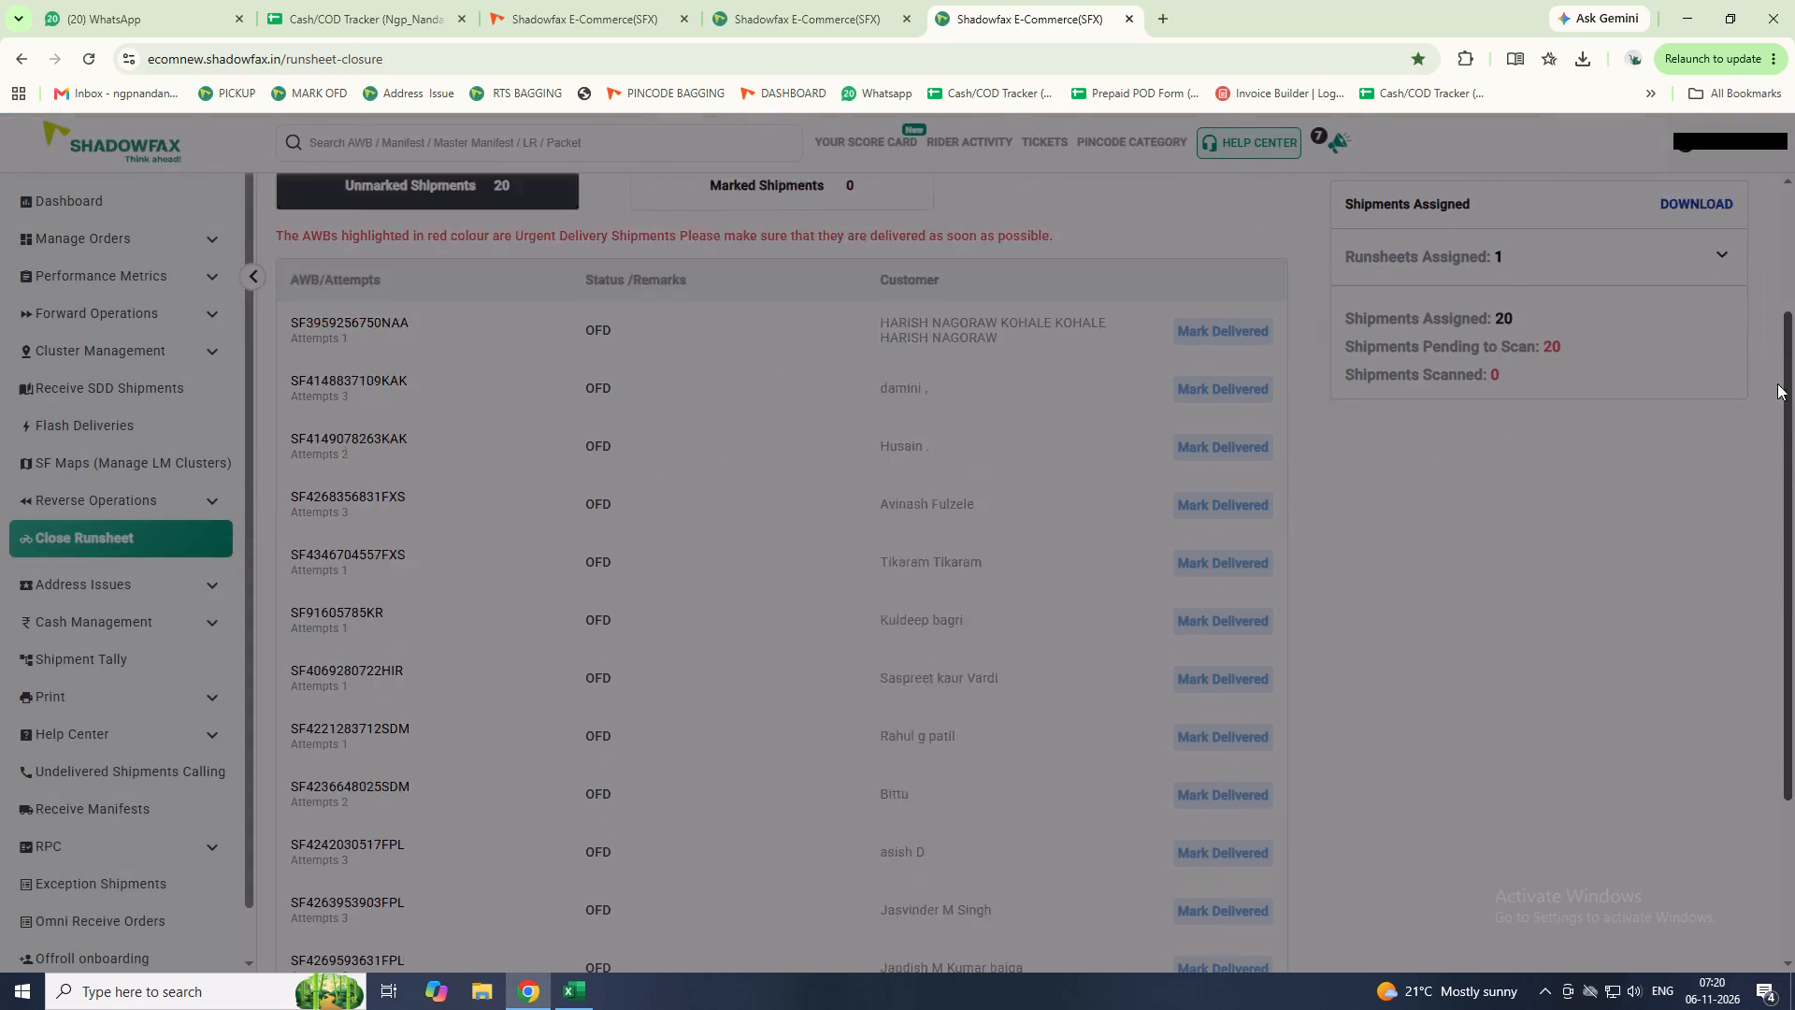
left_click_drag(1777, 383, 1778, 371)
left_click(1778, 371)
left_click(334, 230)
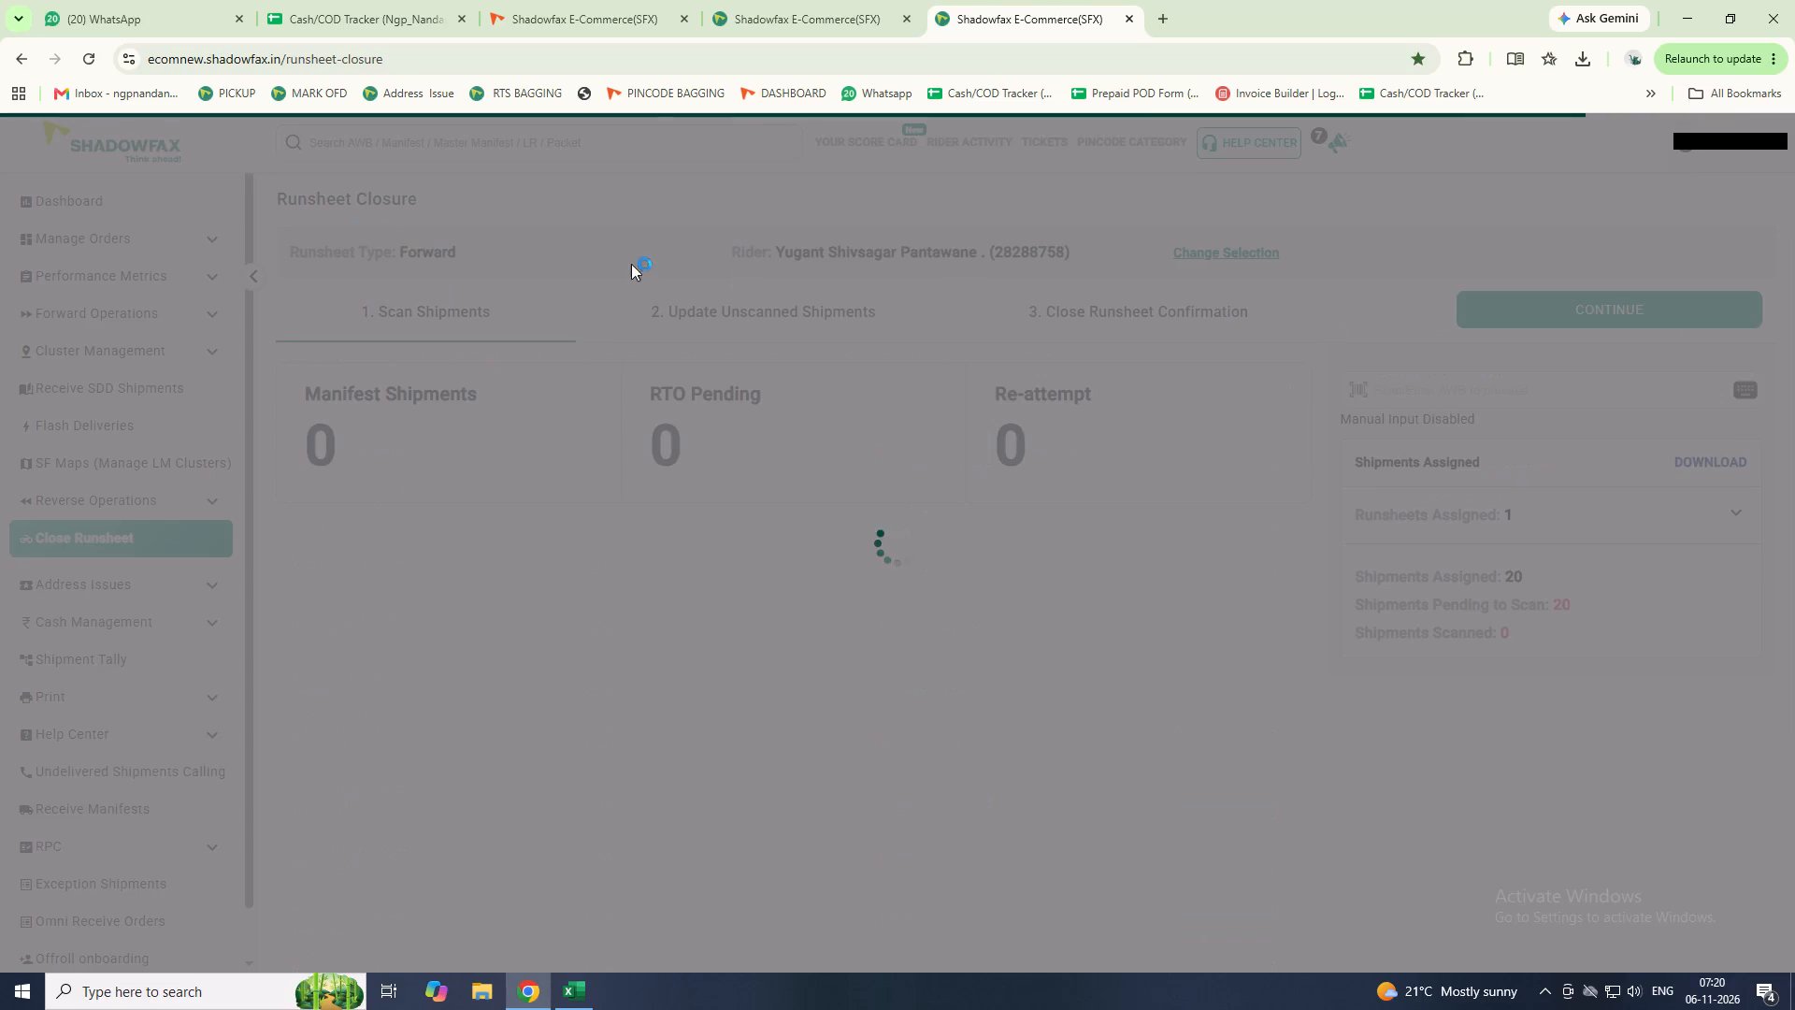
Go back through the dashboard to the forward runsheets in OFD and open the closure page of runsheet 264434881.
left_click(84, 194)
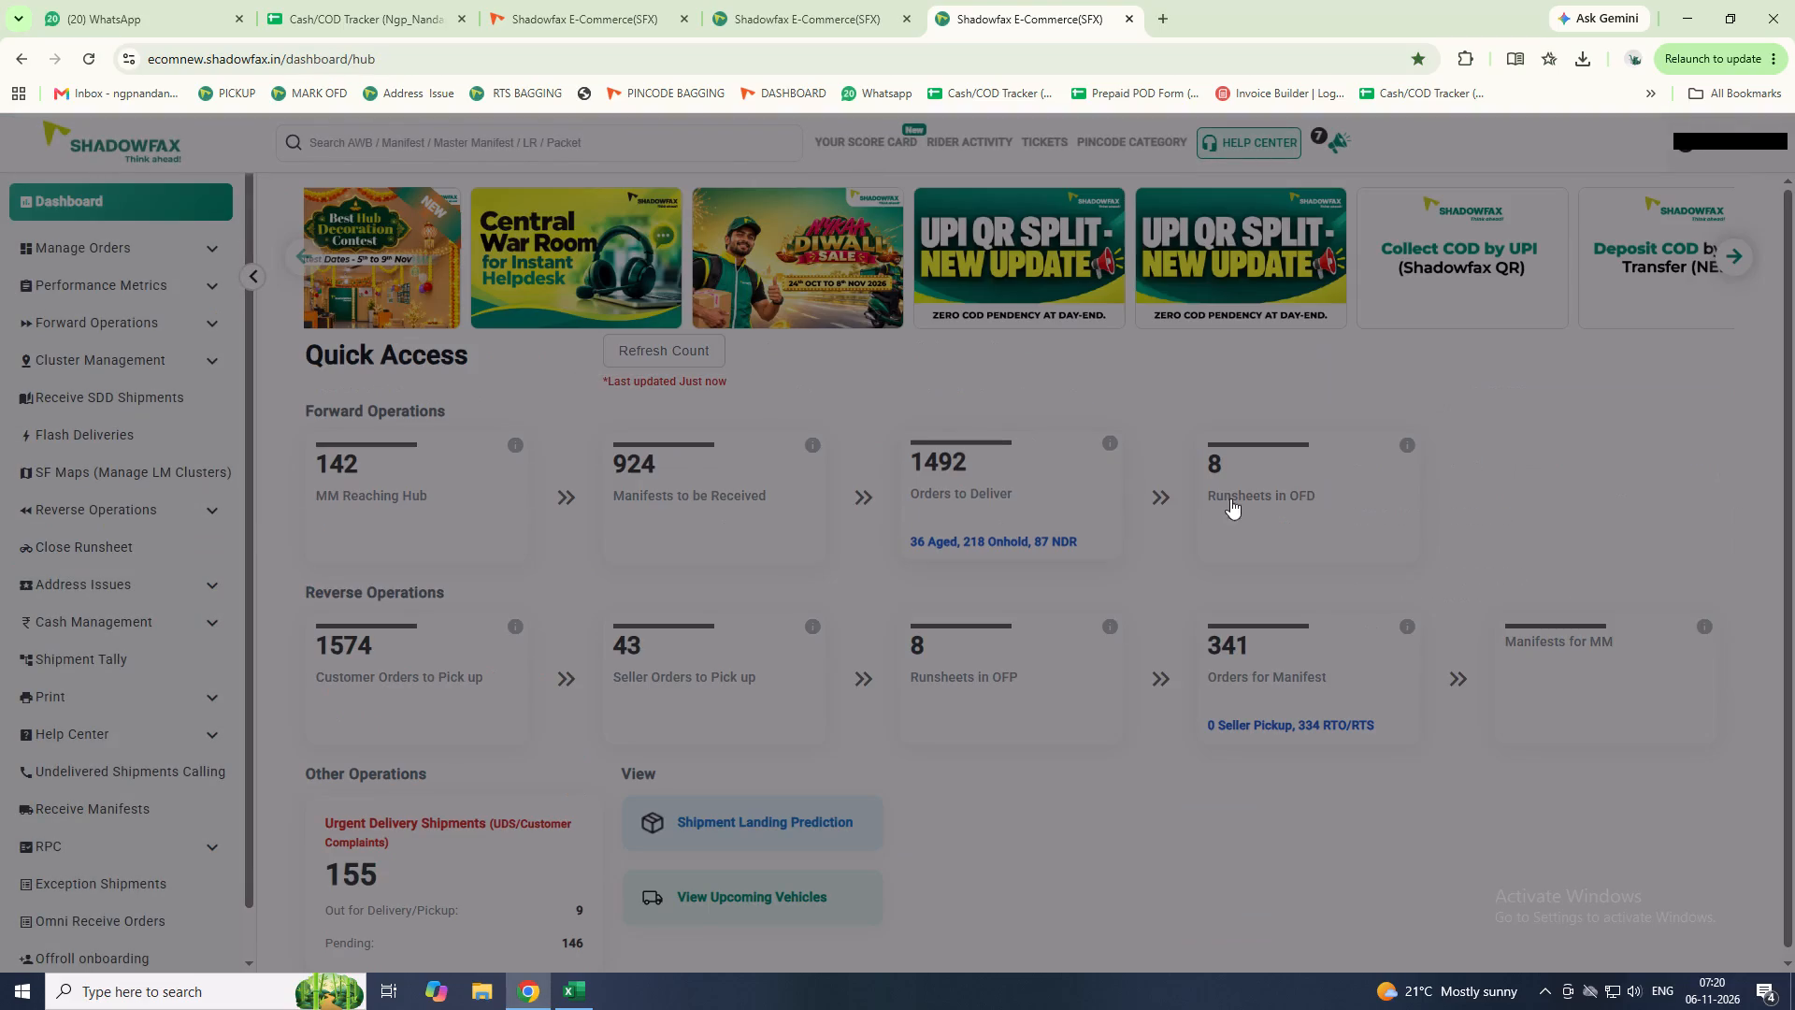
left_click(1303, 496)
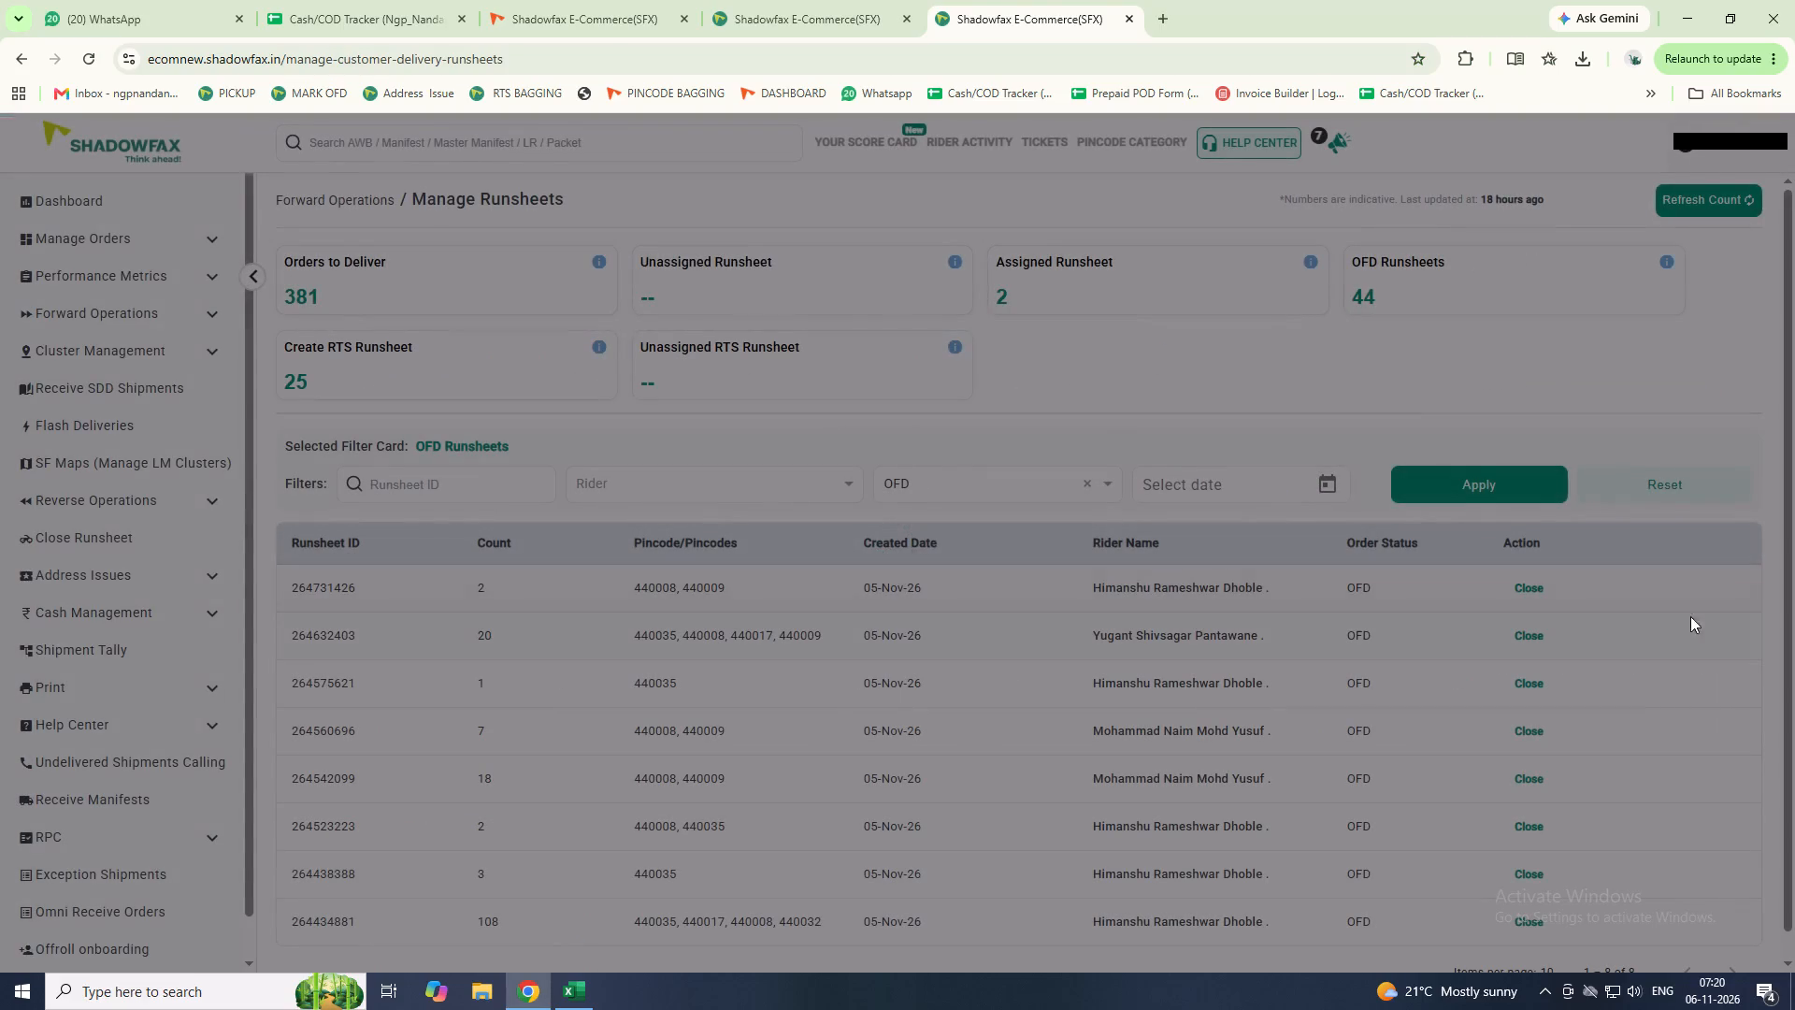
left_click(1794, 524)
left_click_drag(1794, 526, 1794, 555)
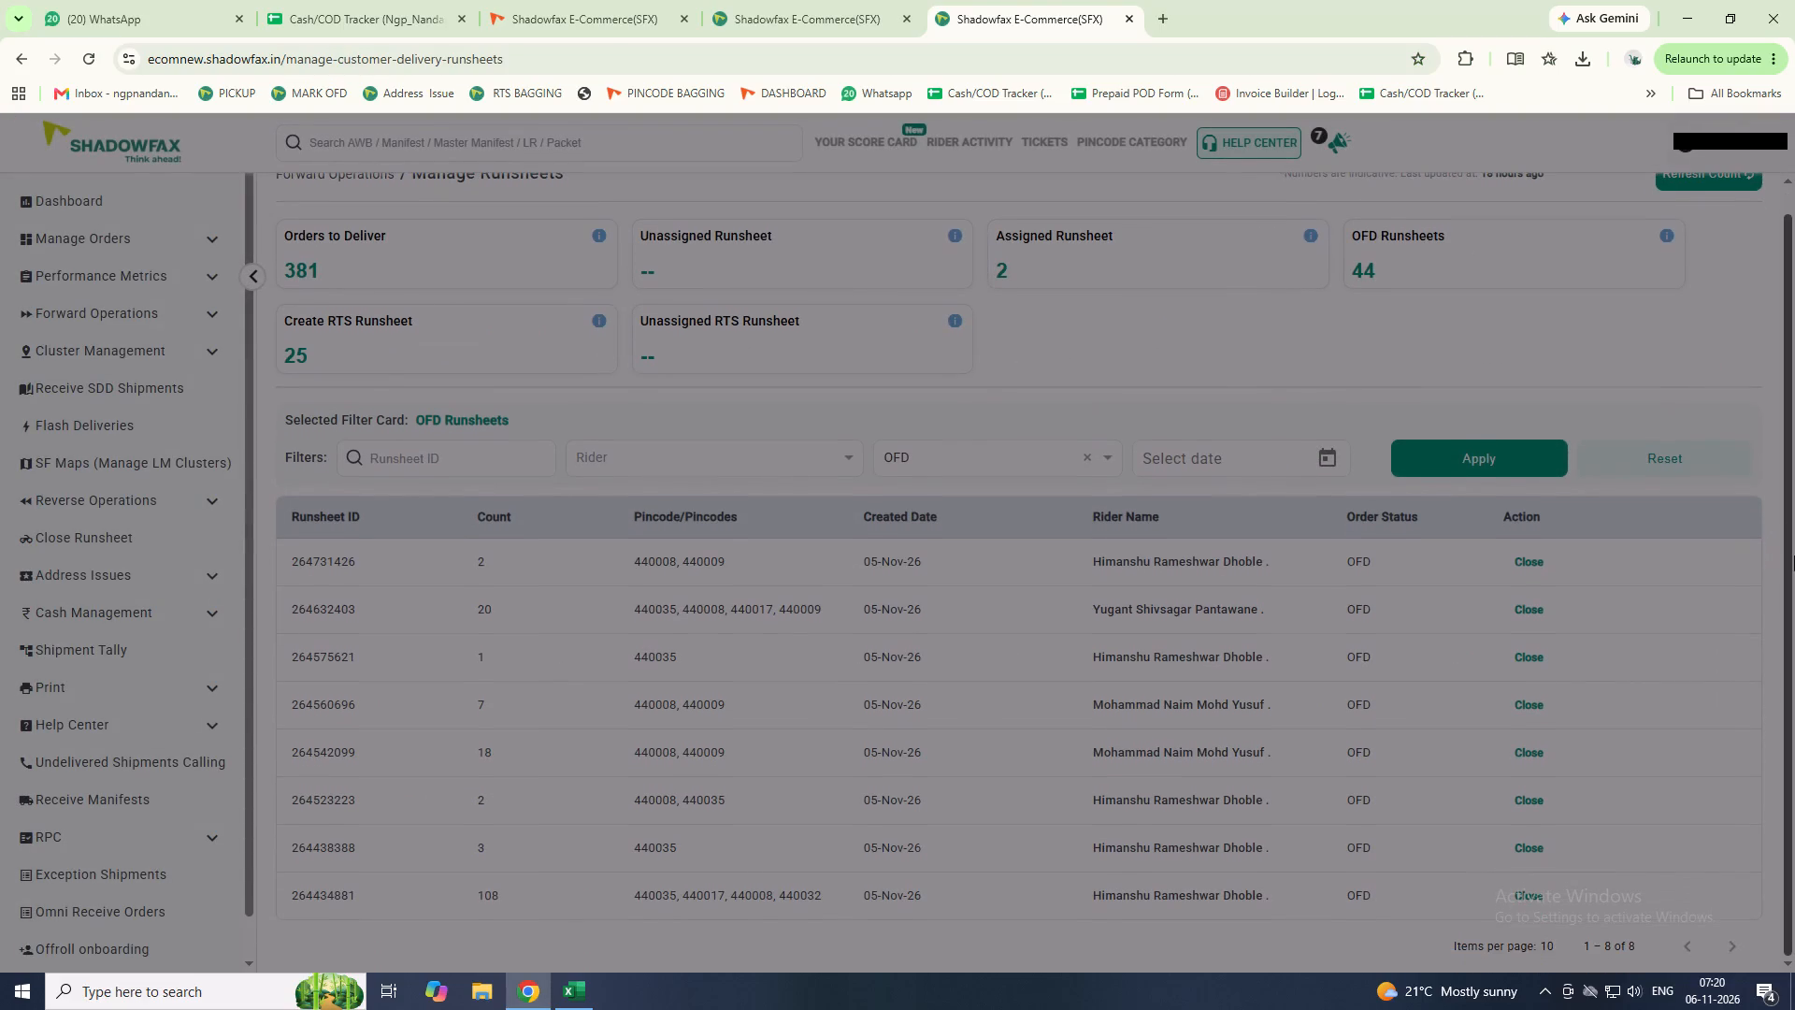
left_click_drag(1794, 555, 1794, 602)
left_click(1794, 605)
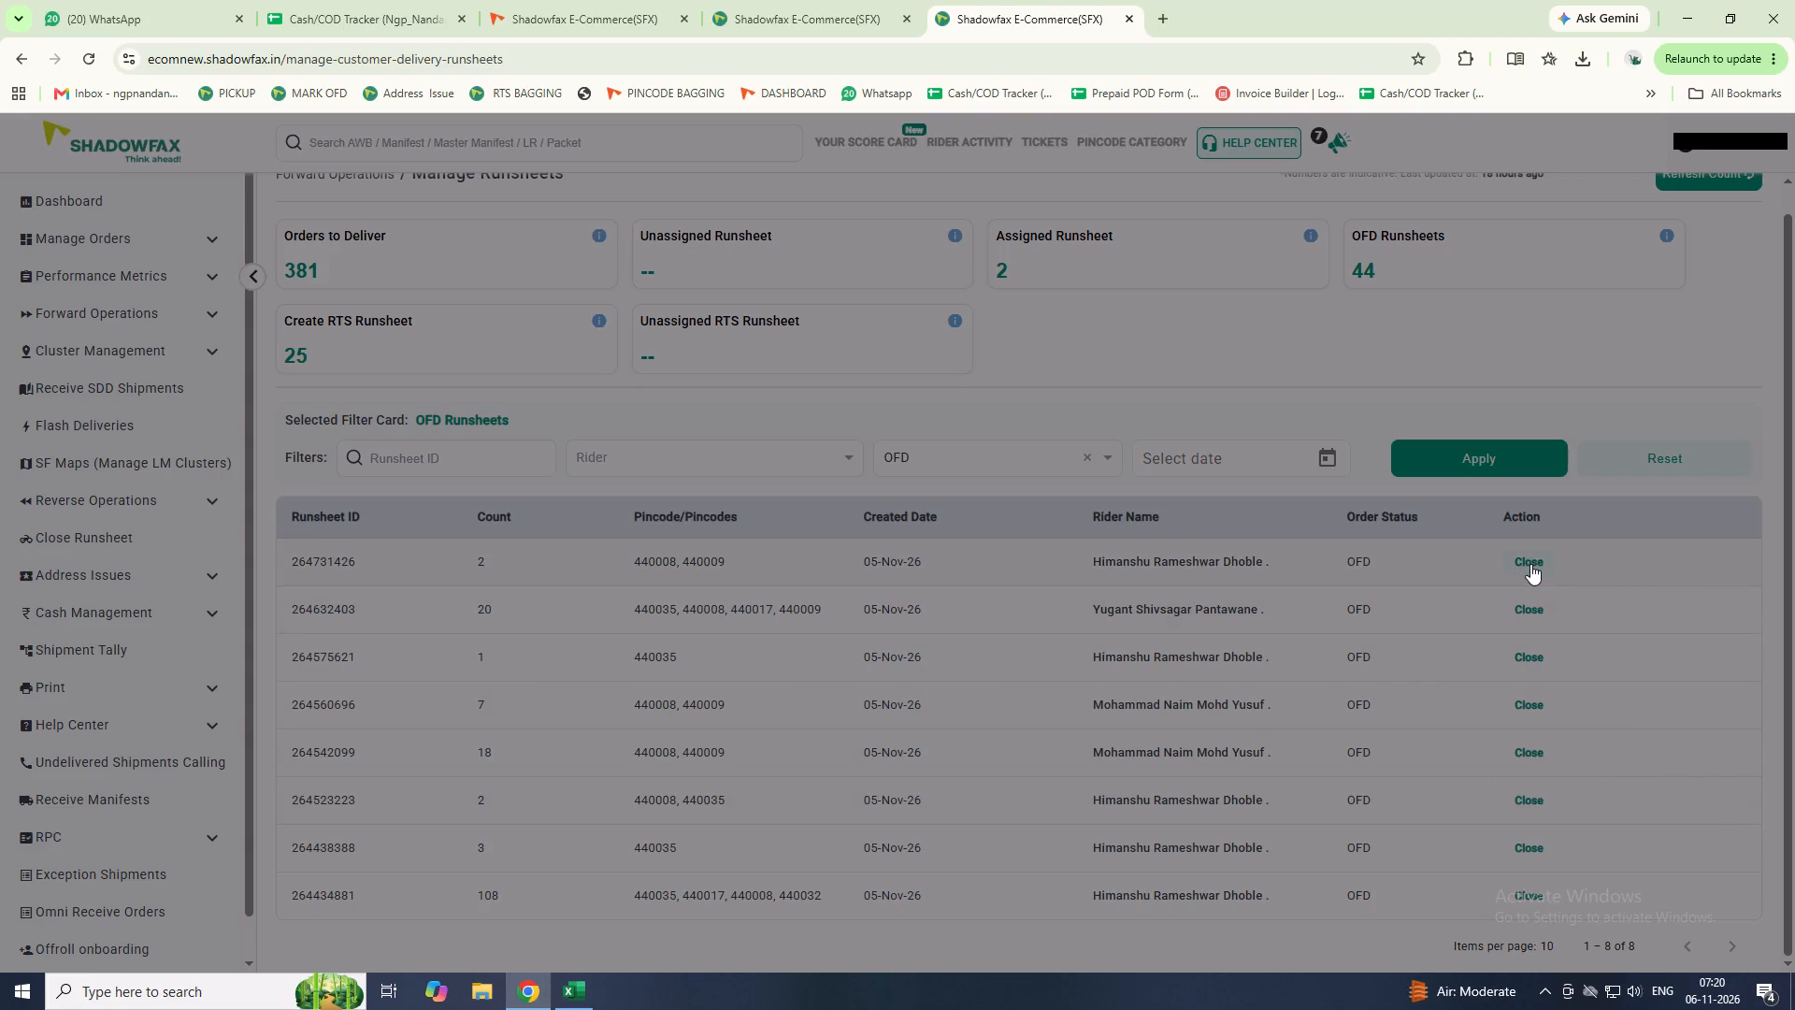
double_click(1519, 889)
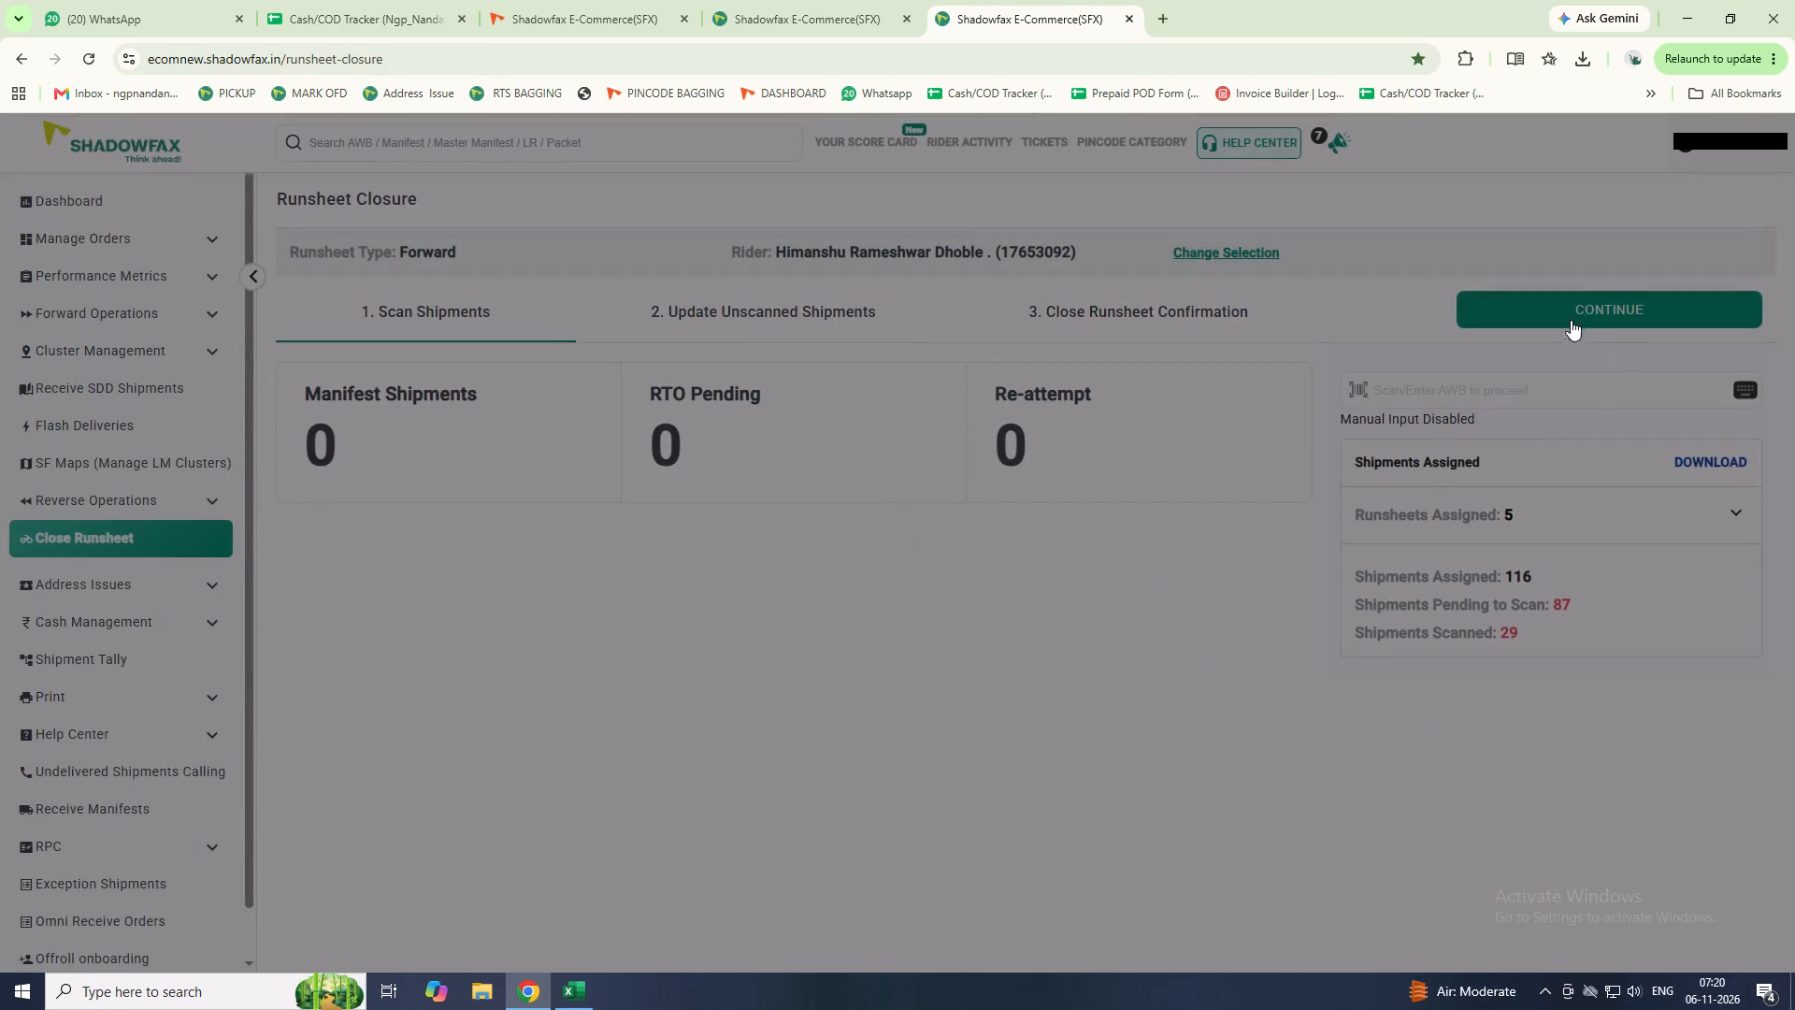
Continue to Update Unscanned Shipments and examine the first page of unmarked shipments for this rider.
double_click(1557, 315)
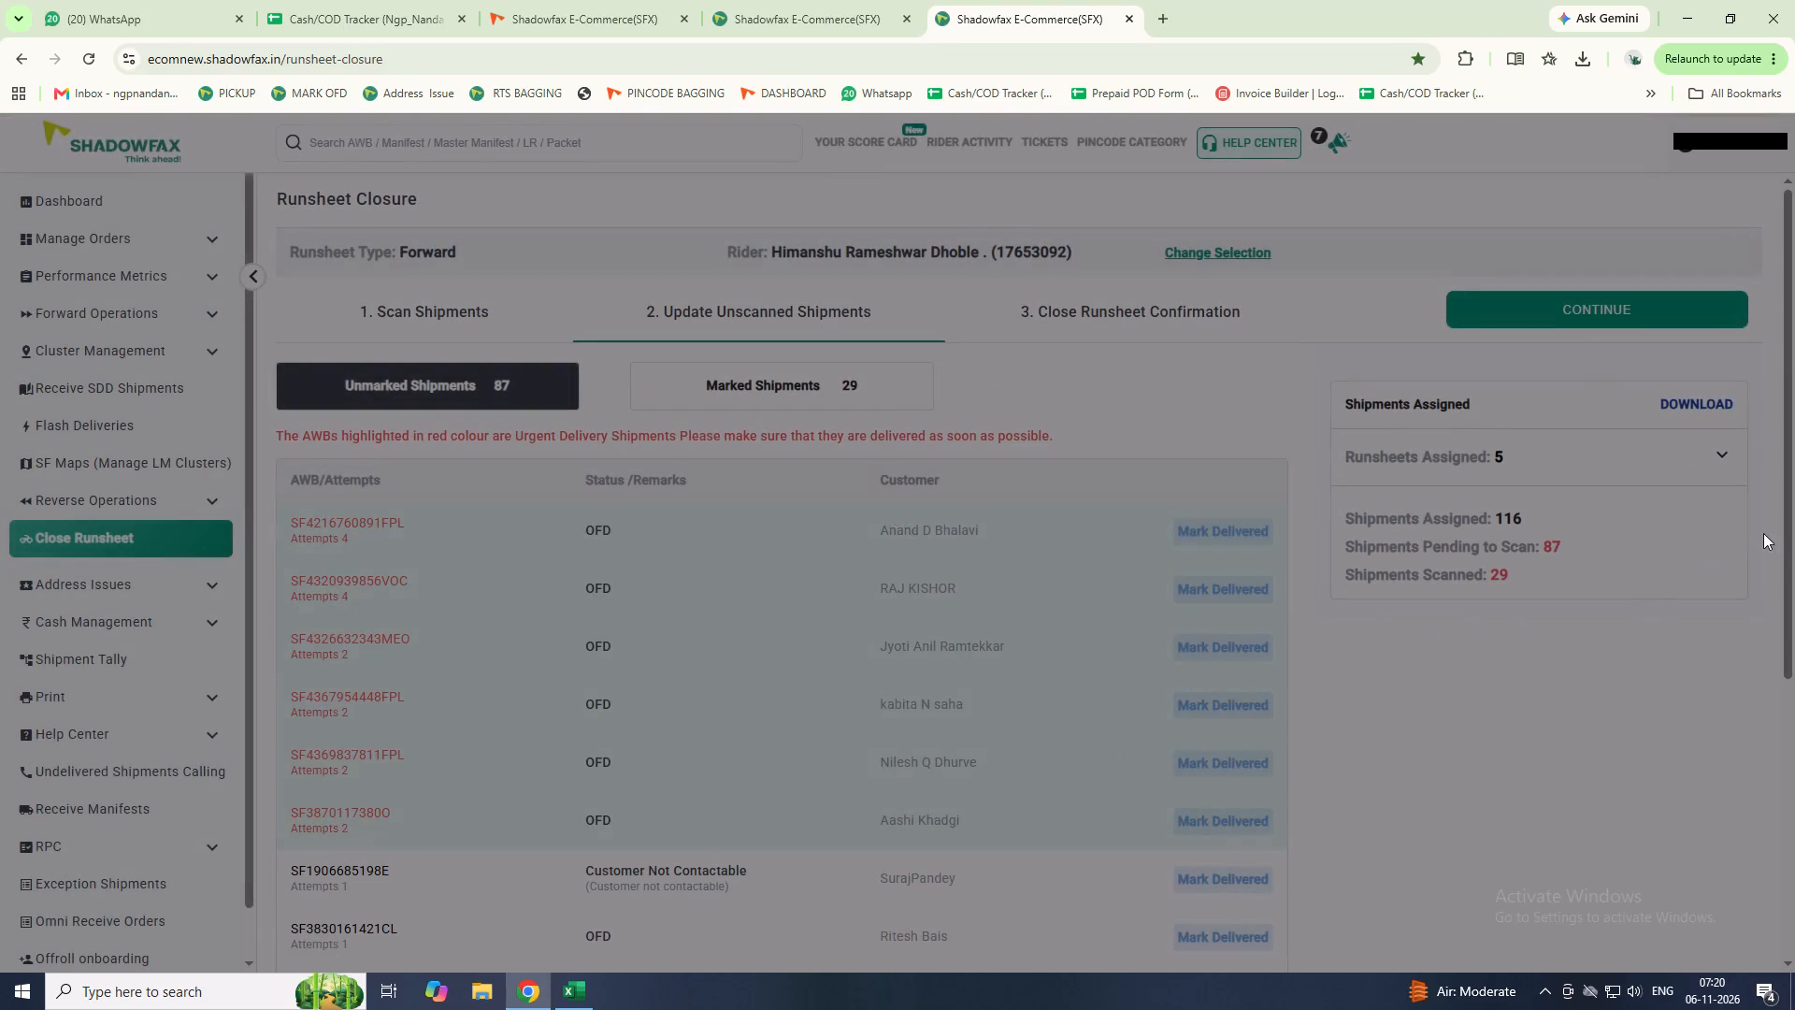
left_click_drag(1794, 557, 1794, 569)
left_click_drag(1794, 664, 1794, 820)
left_click_drag(1794, 869, 1794, 1009)
left_click(1794, 1009)
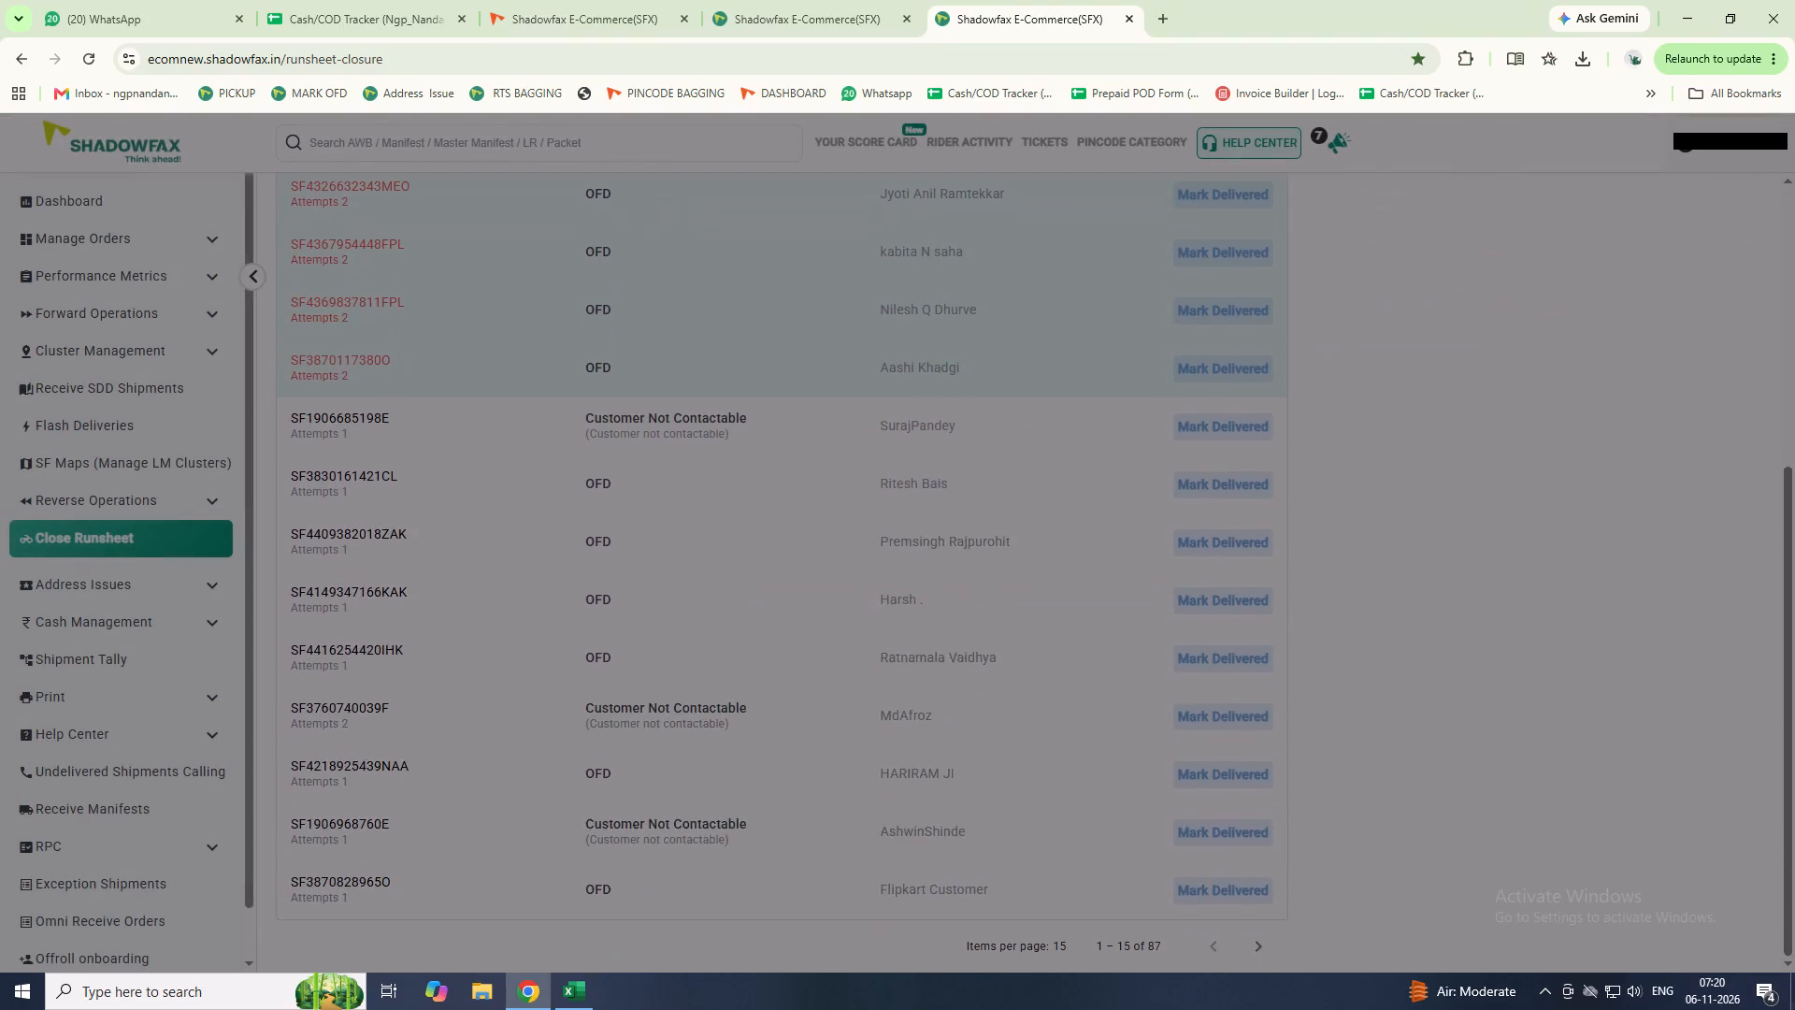
left_click_drag(1785, 1006, 1745, 1006)
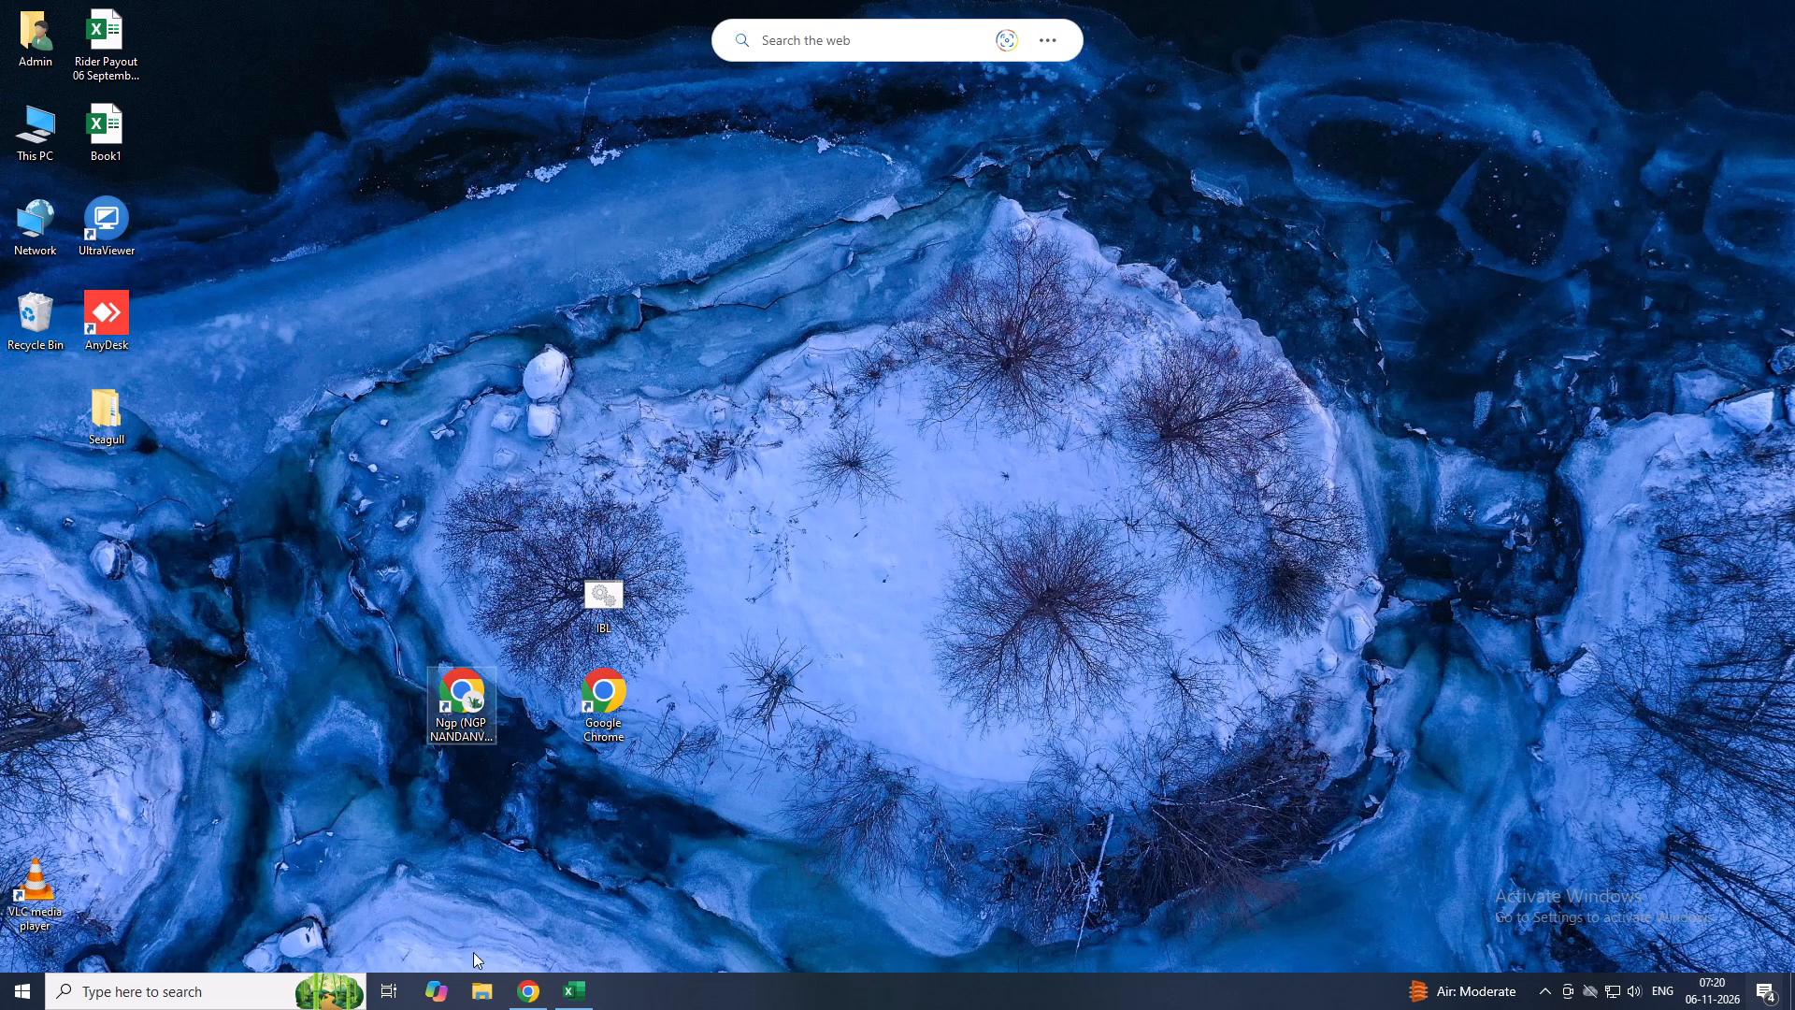
left_click(523, 979)
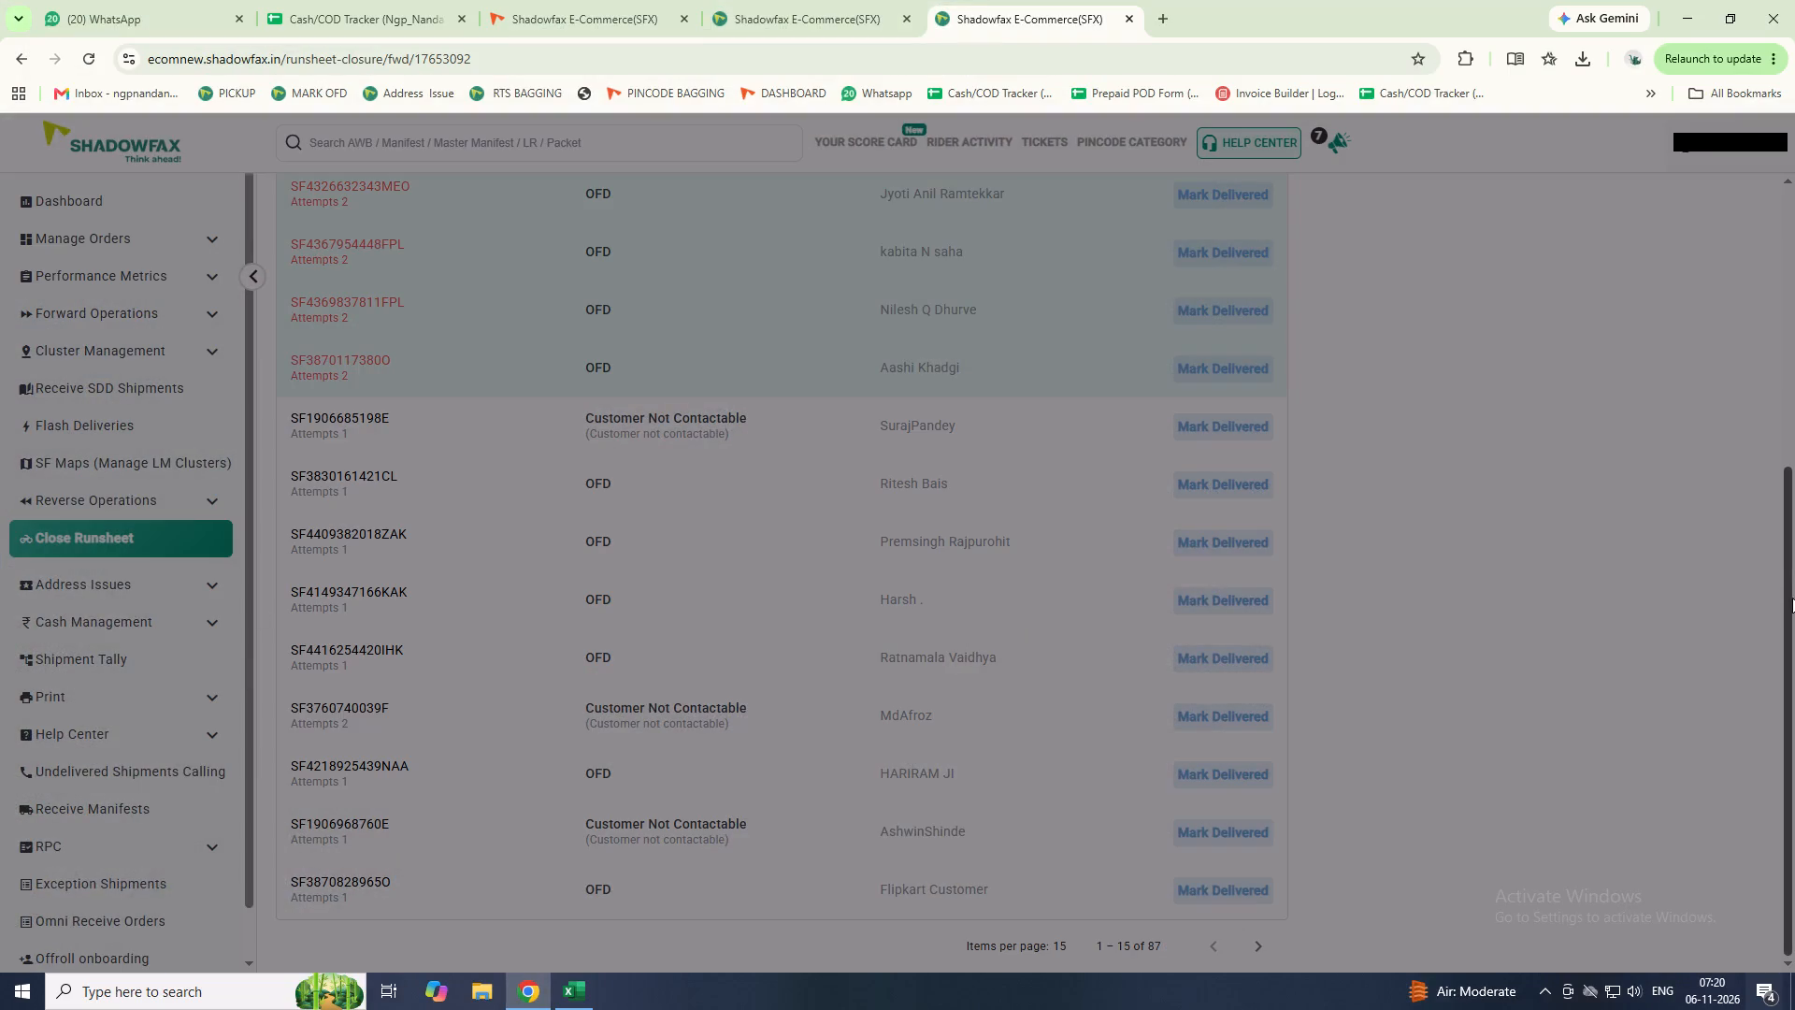
left_click(1777, 419)
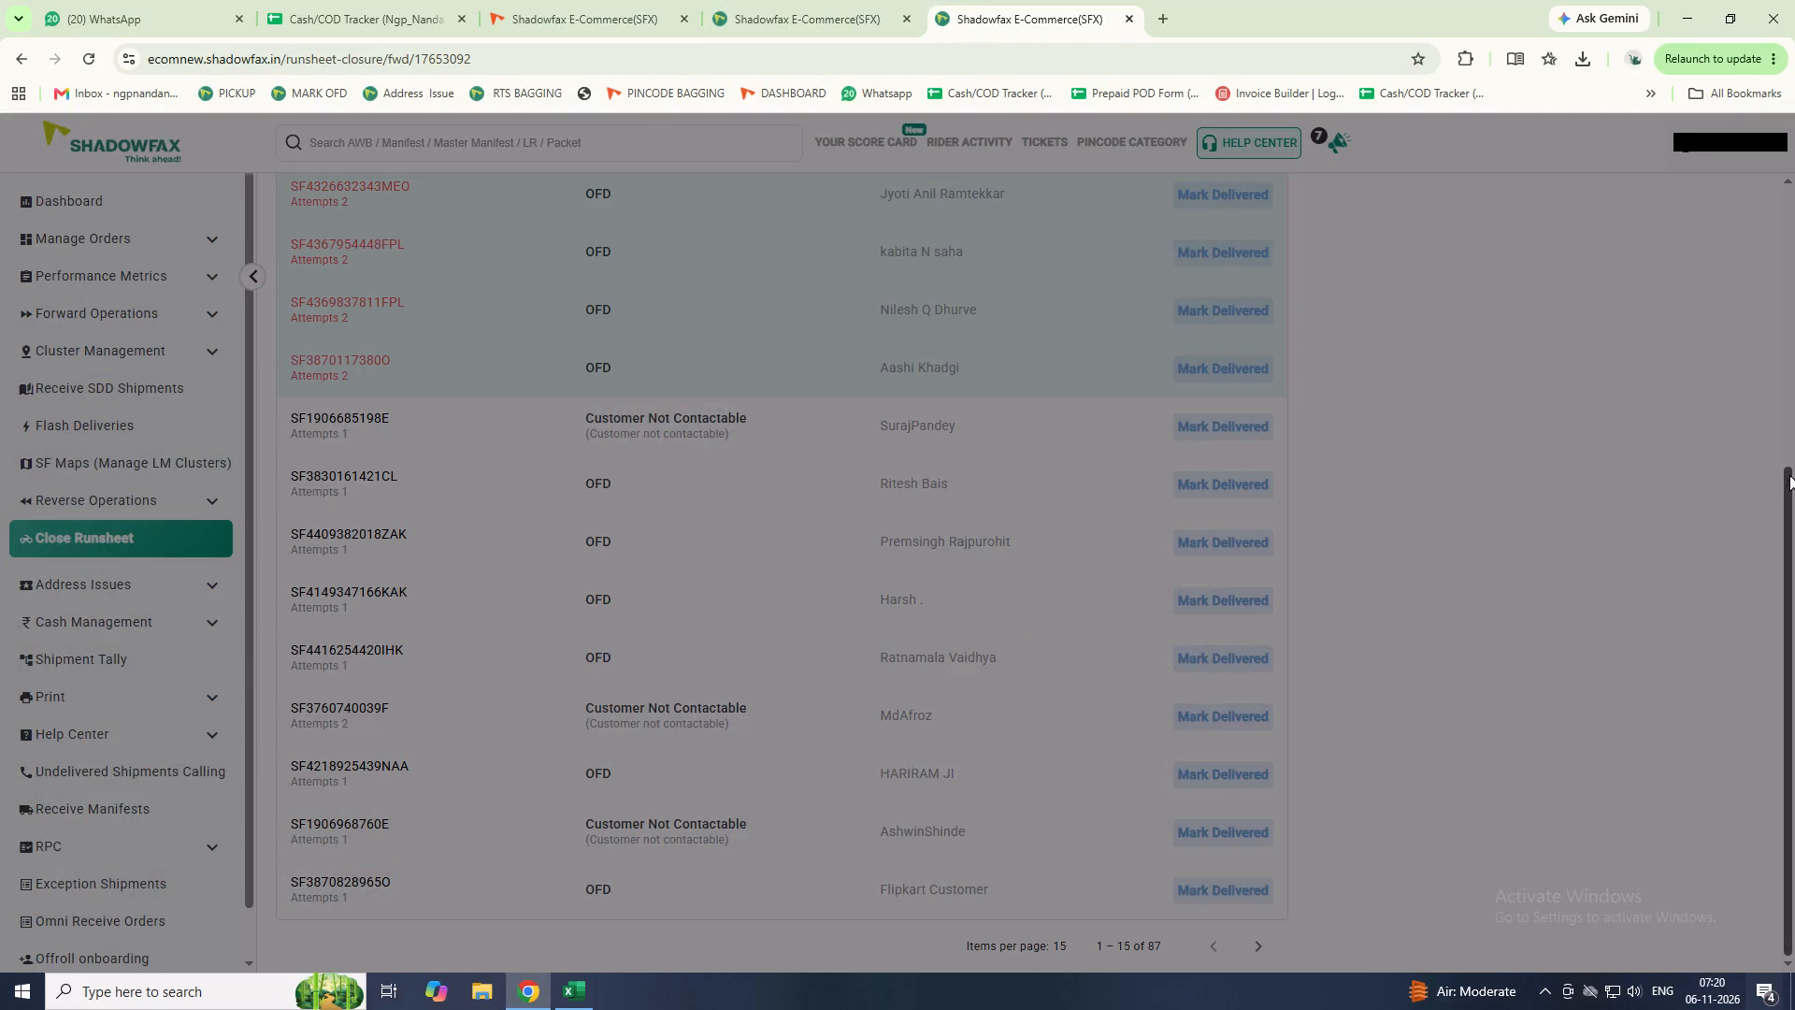
left_click(1780, 425)
left_click(1785, 474)
left_click_drag(1783, 459, 1776, 412)
left_click(1776, 412)
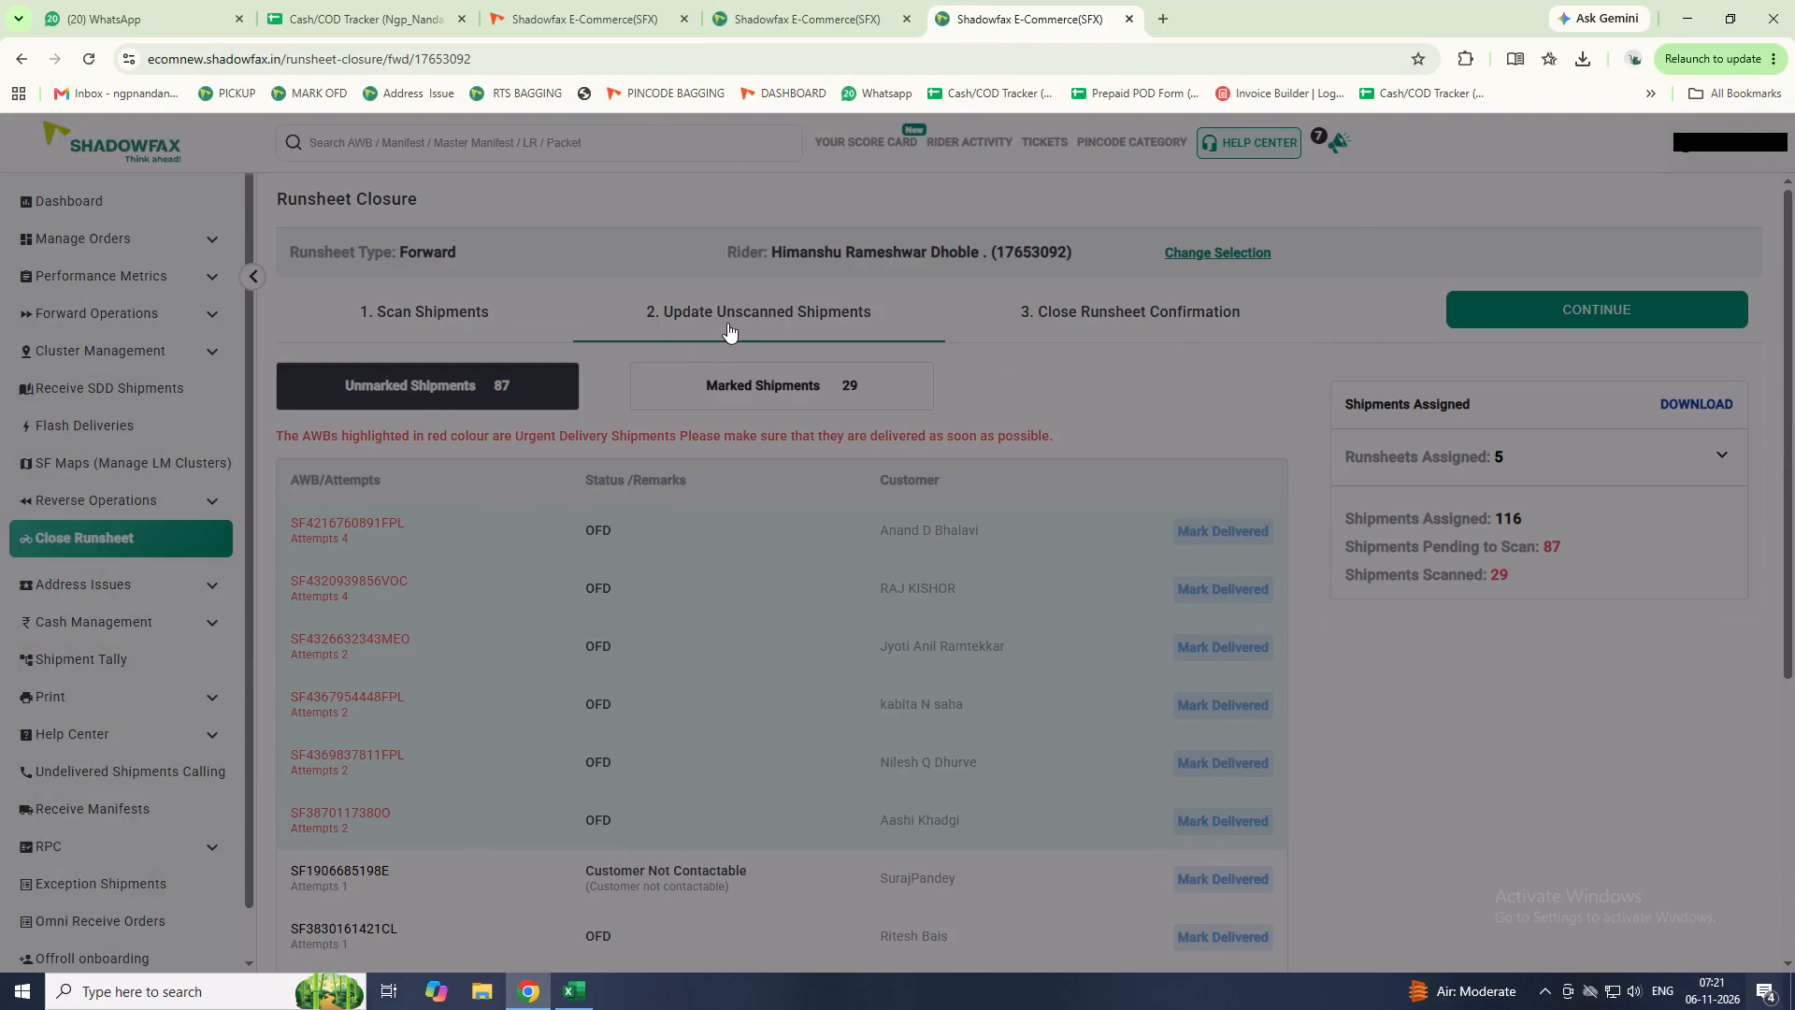
Check the second page of the rider's unmarked shipments and return to the first page.
scroll(735, 578, "down", 15)
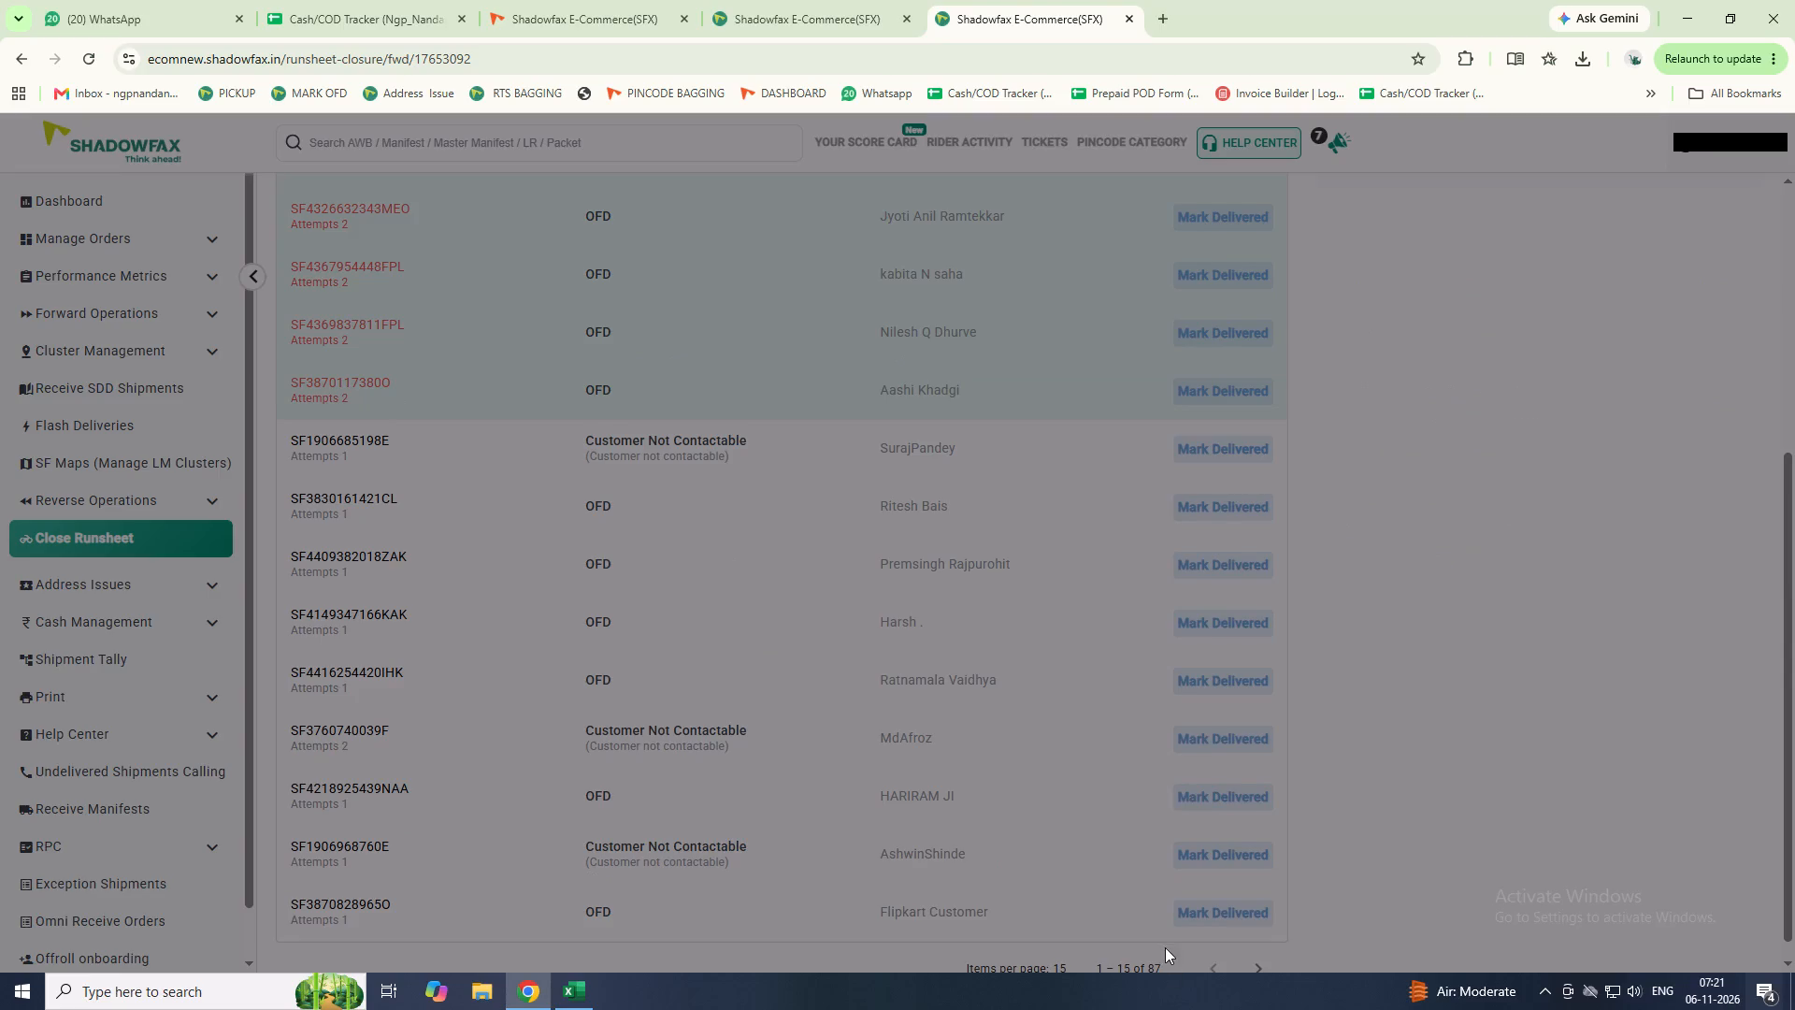
left_click(1259, 946)
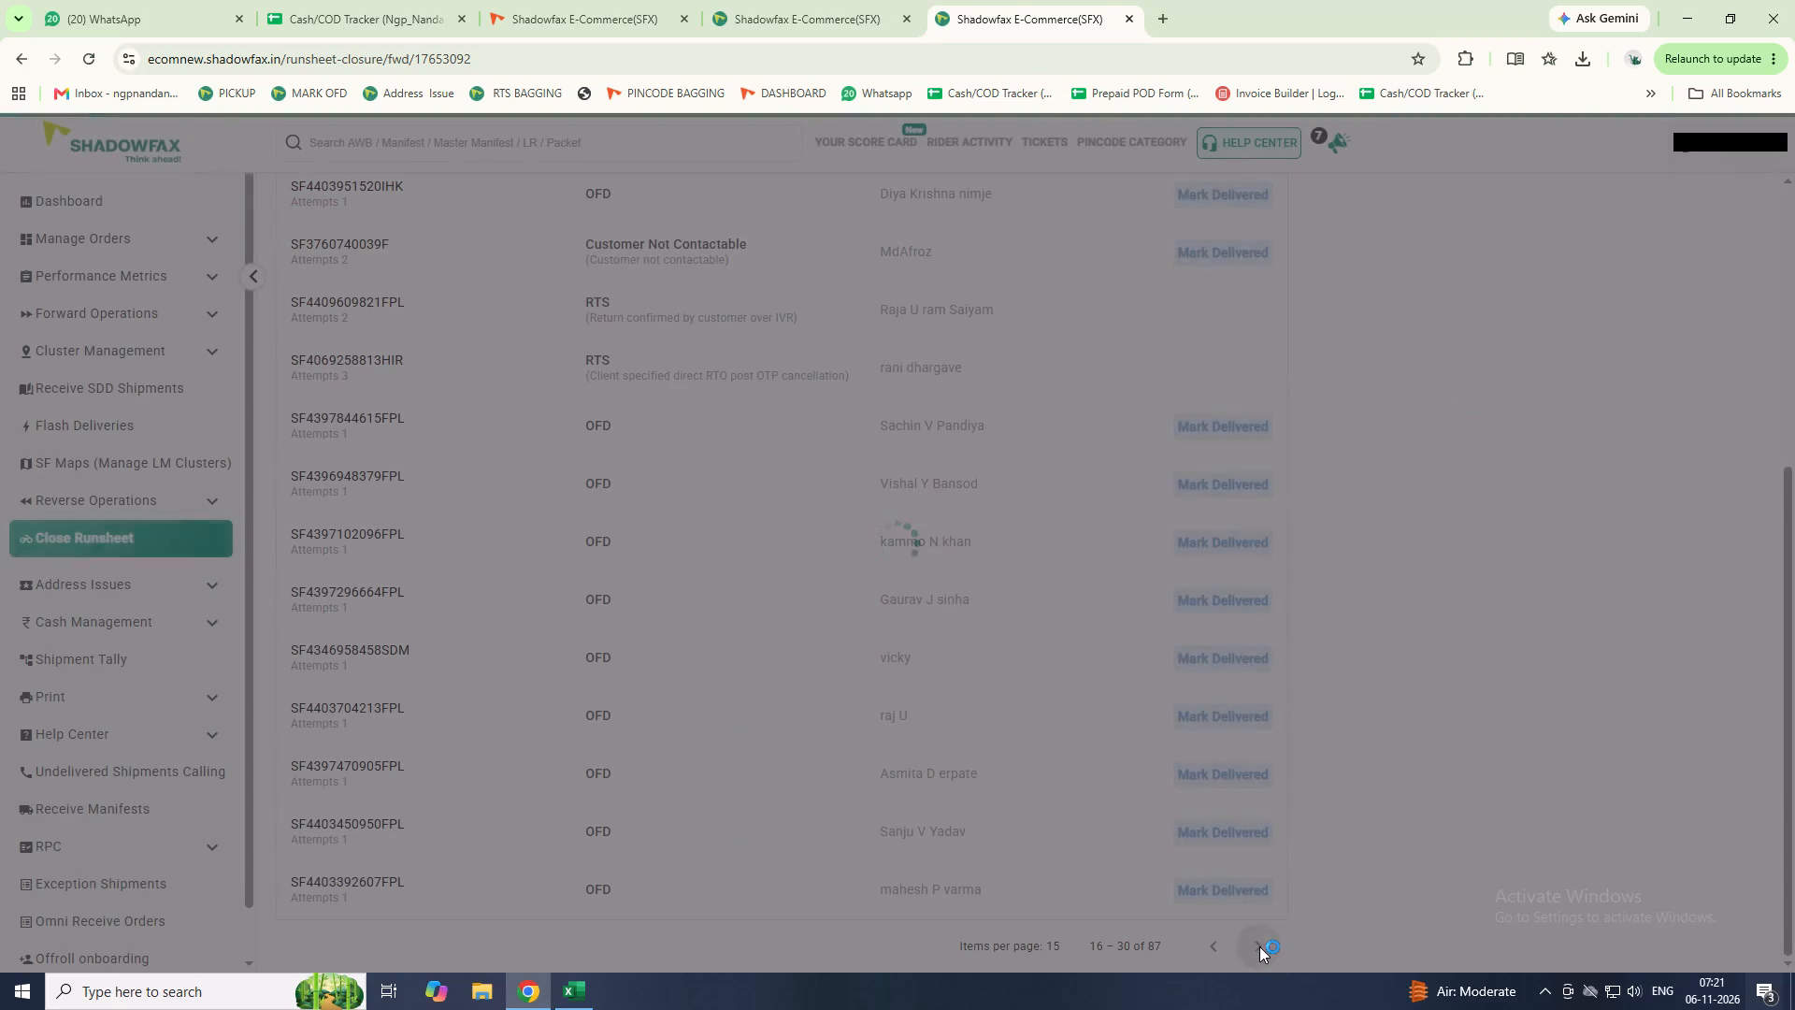
double_click(1184, 960)
double_click(1212, 957)
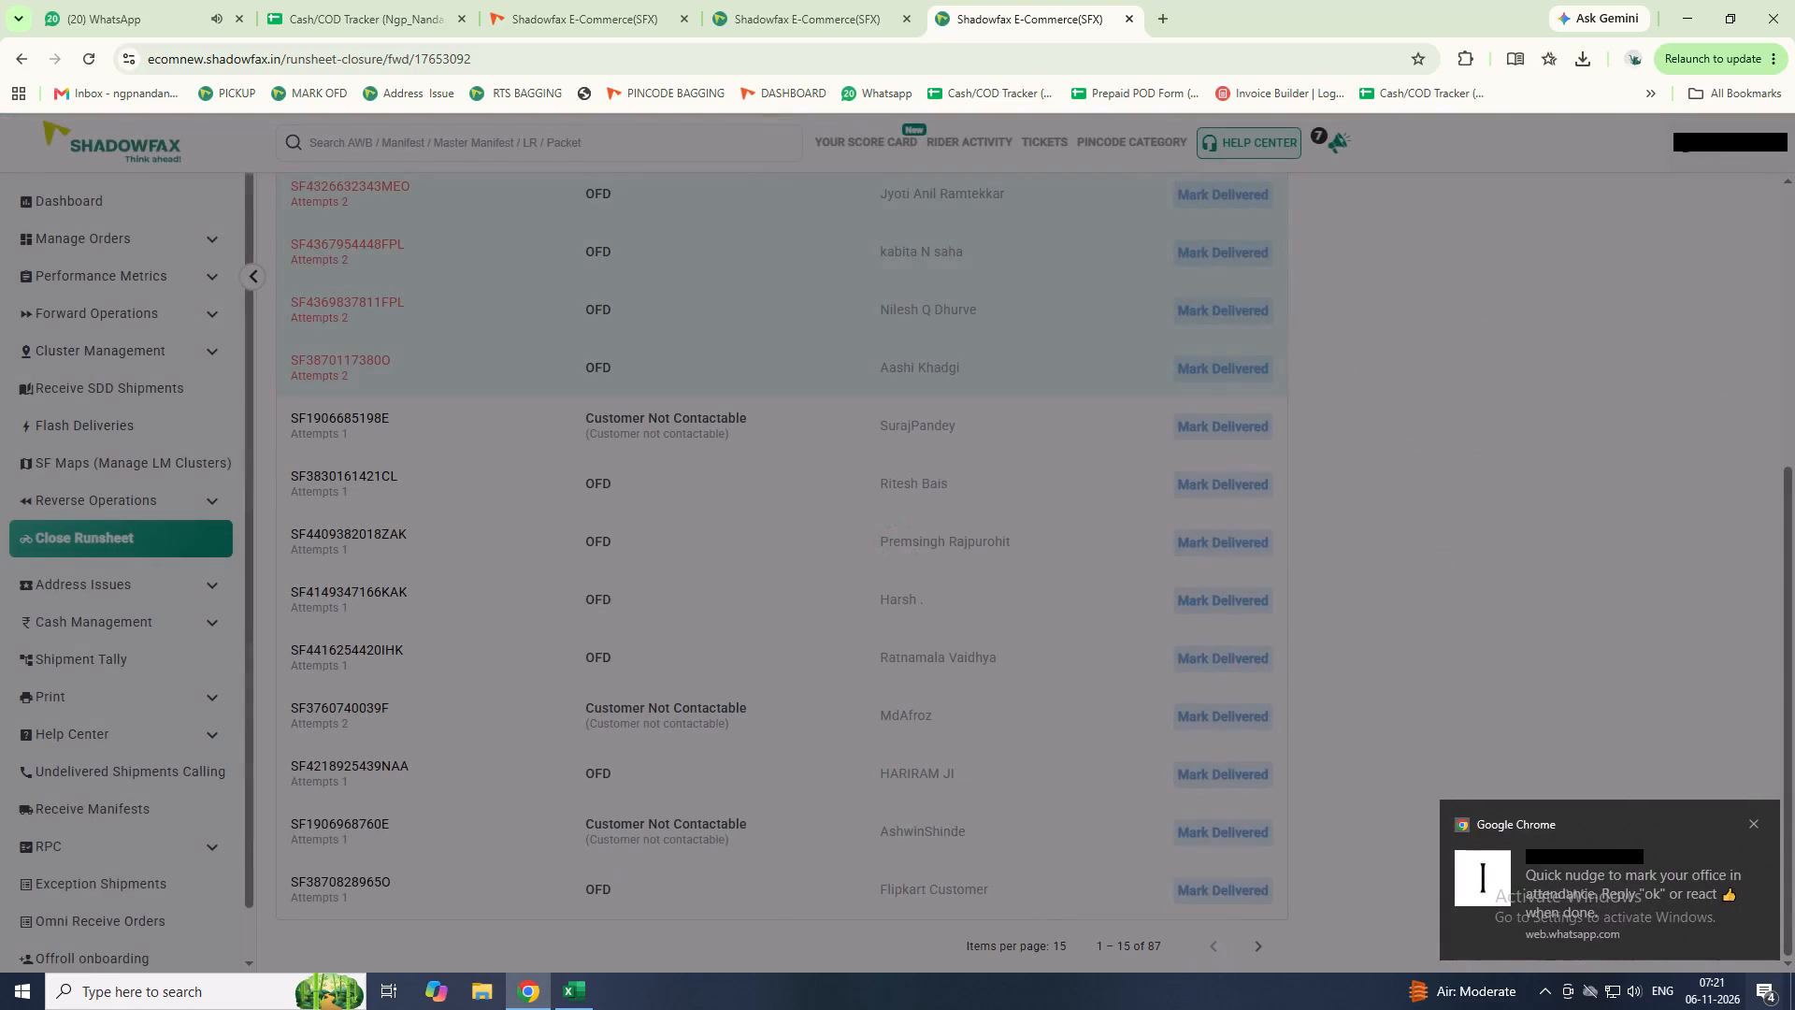
Return to the hub dashboard and refresh its Quick Access counts again.
left_click(67, 196)
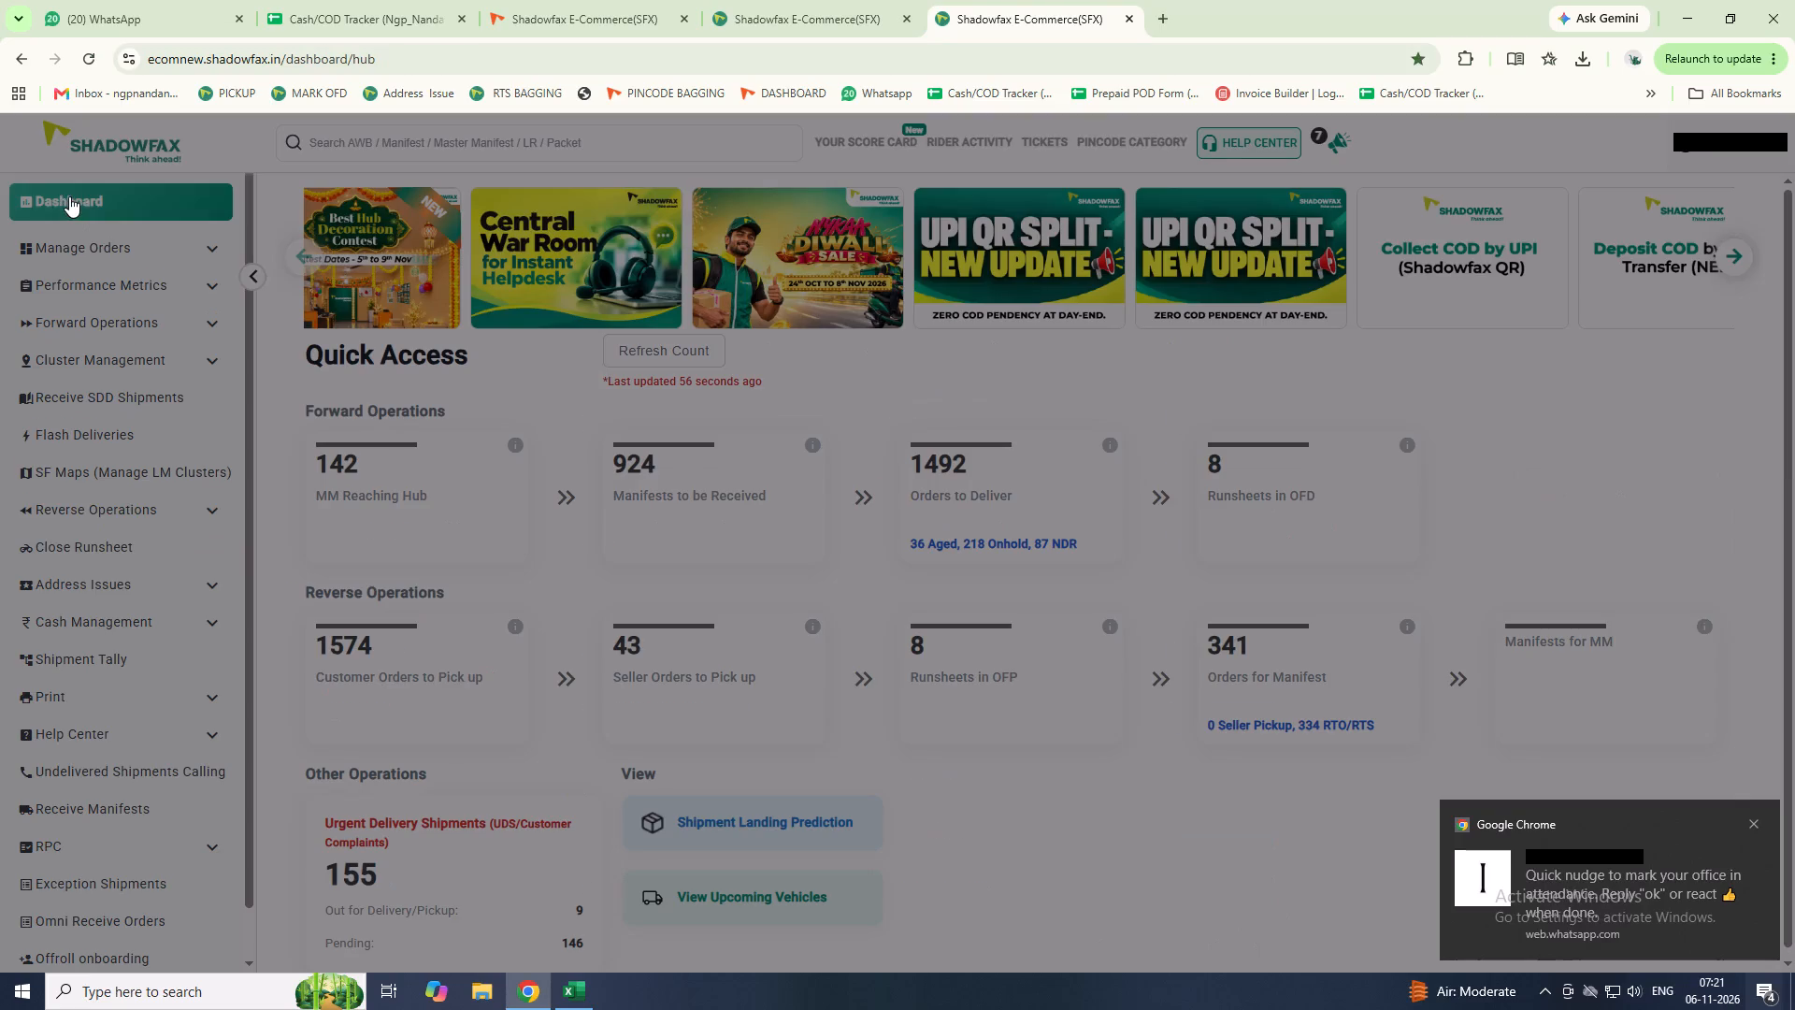
triple_click(684, 355)
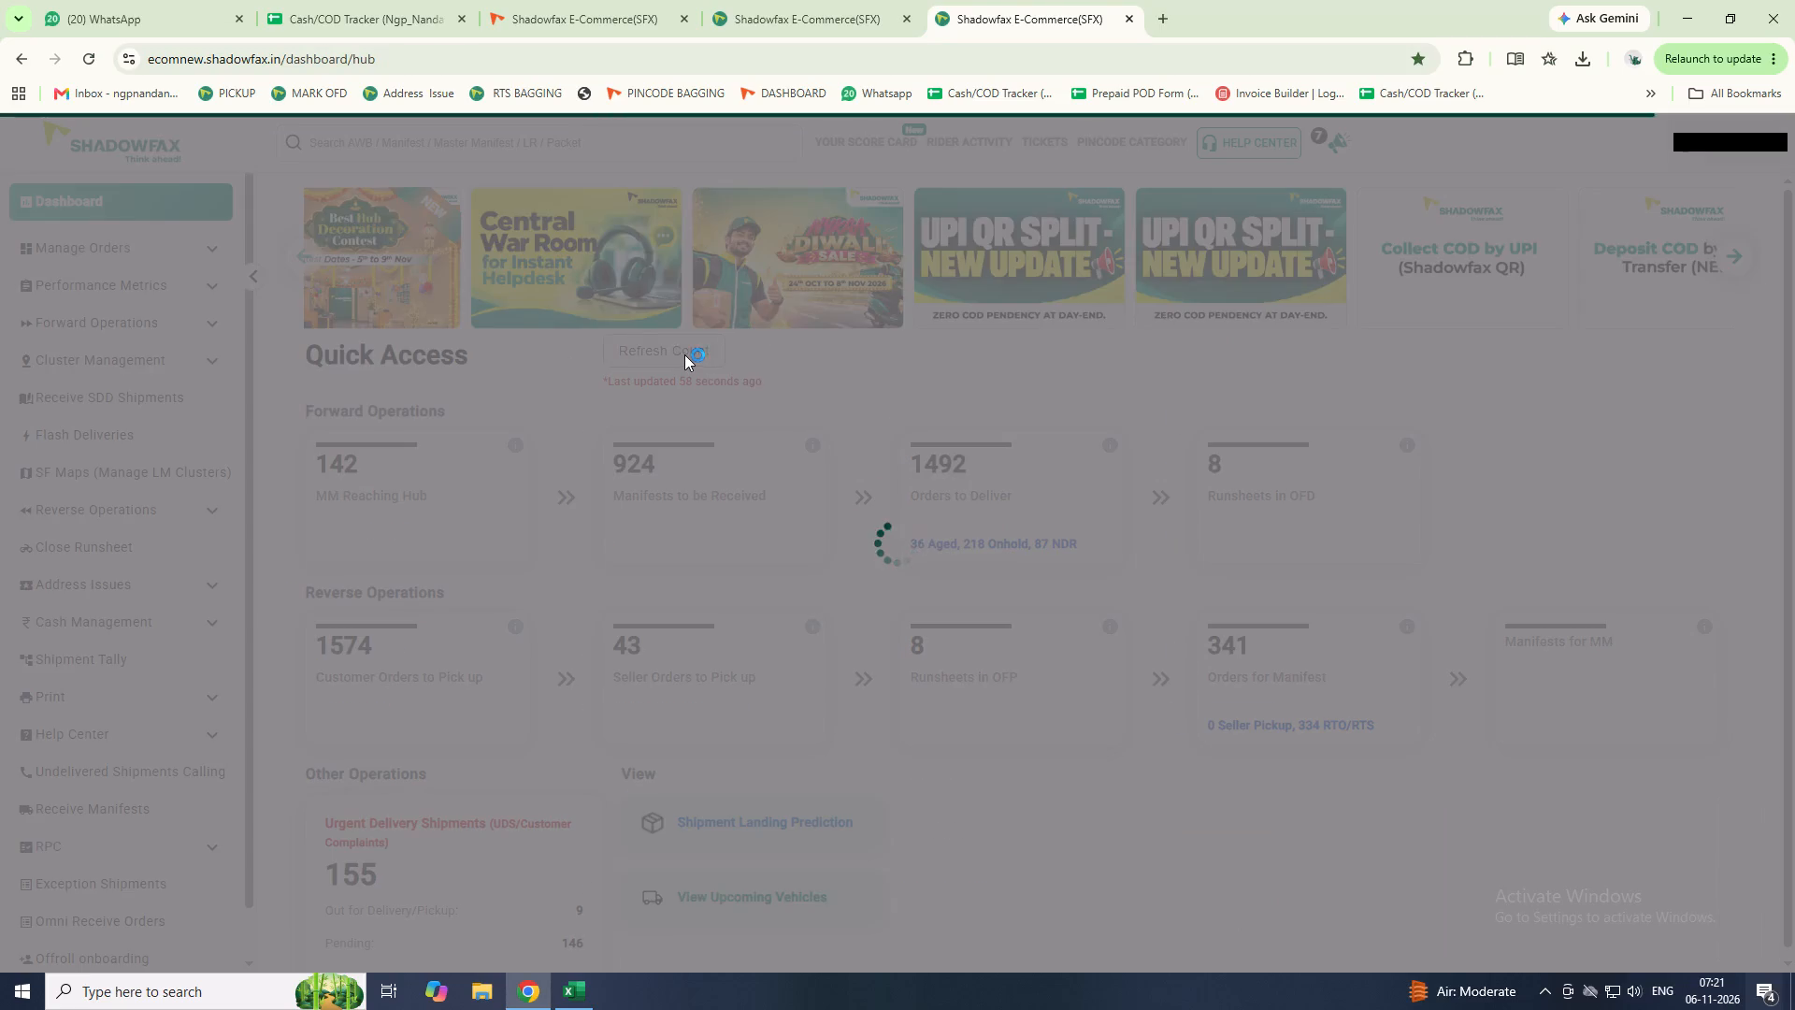
Open Orders to Deliver, refresh the Manage Runsheets counts, and reopen the page from the dashboard to check them.
left_click(990, 480)
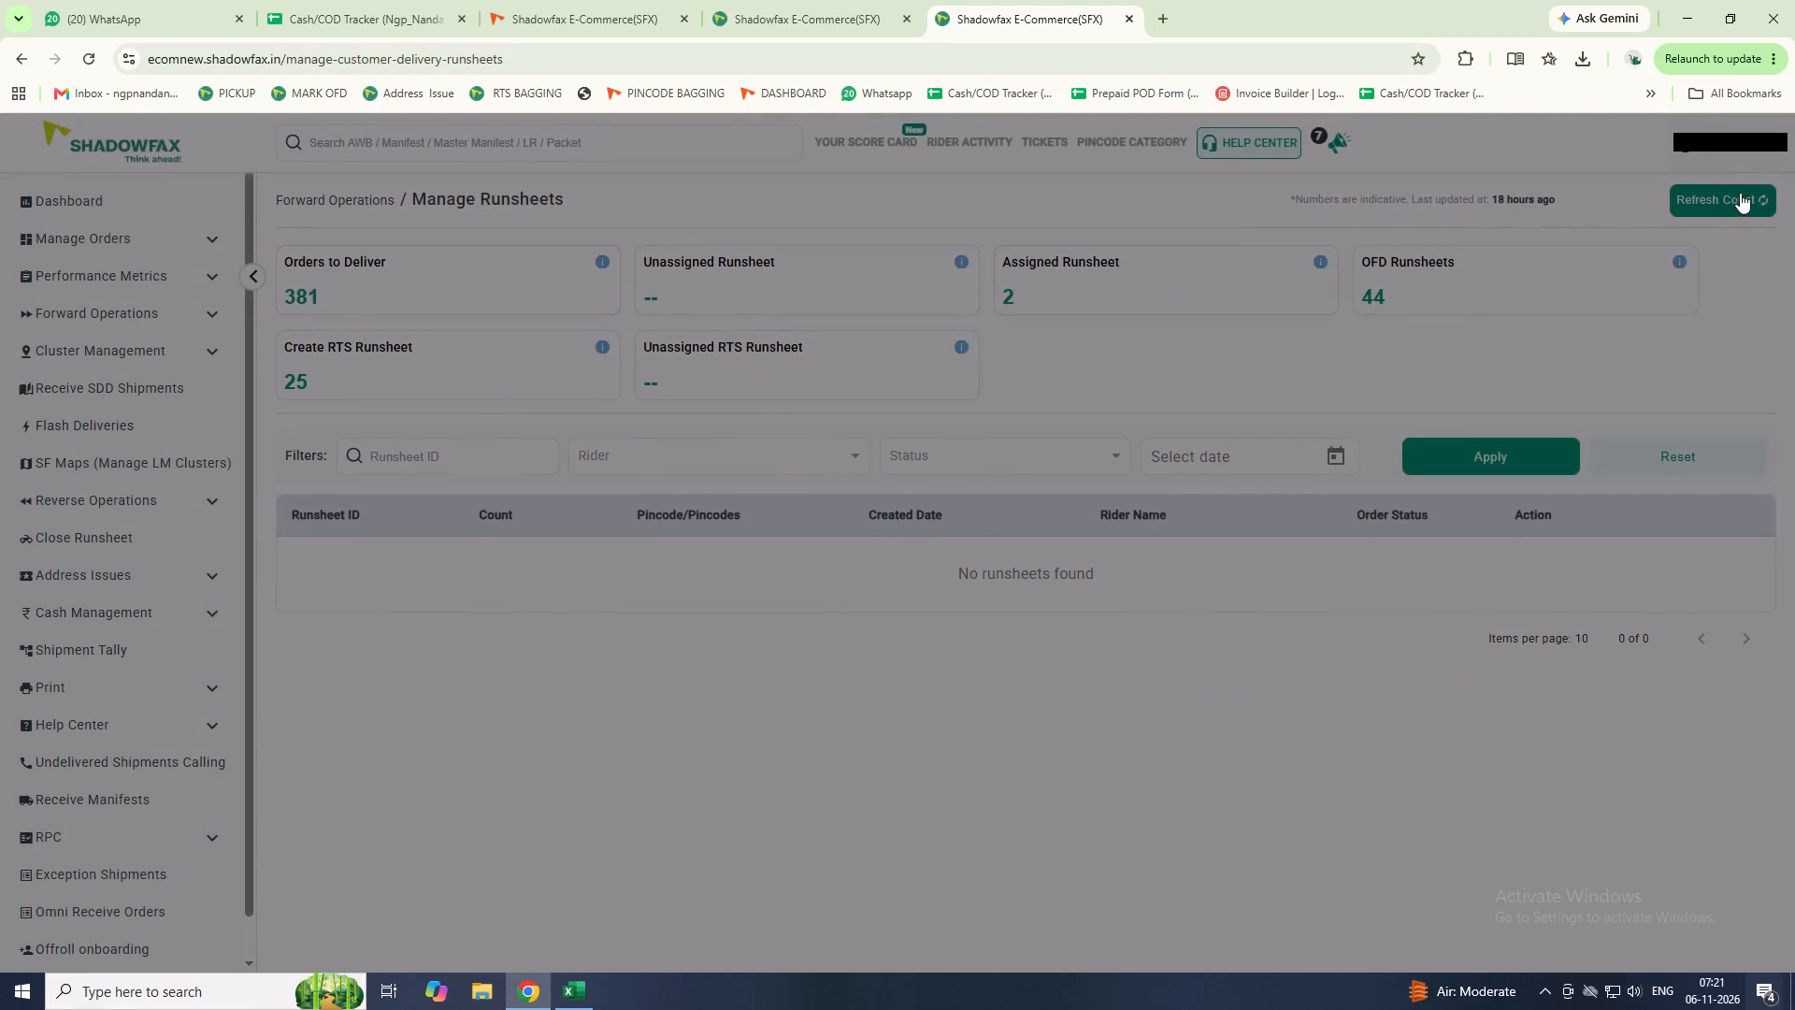
left_click(1739, 193)
left_click(79, 197)
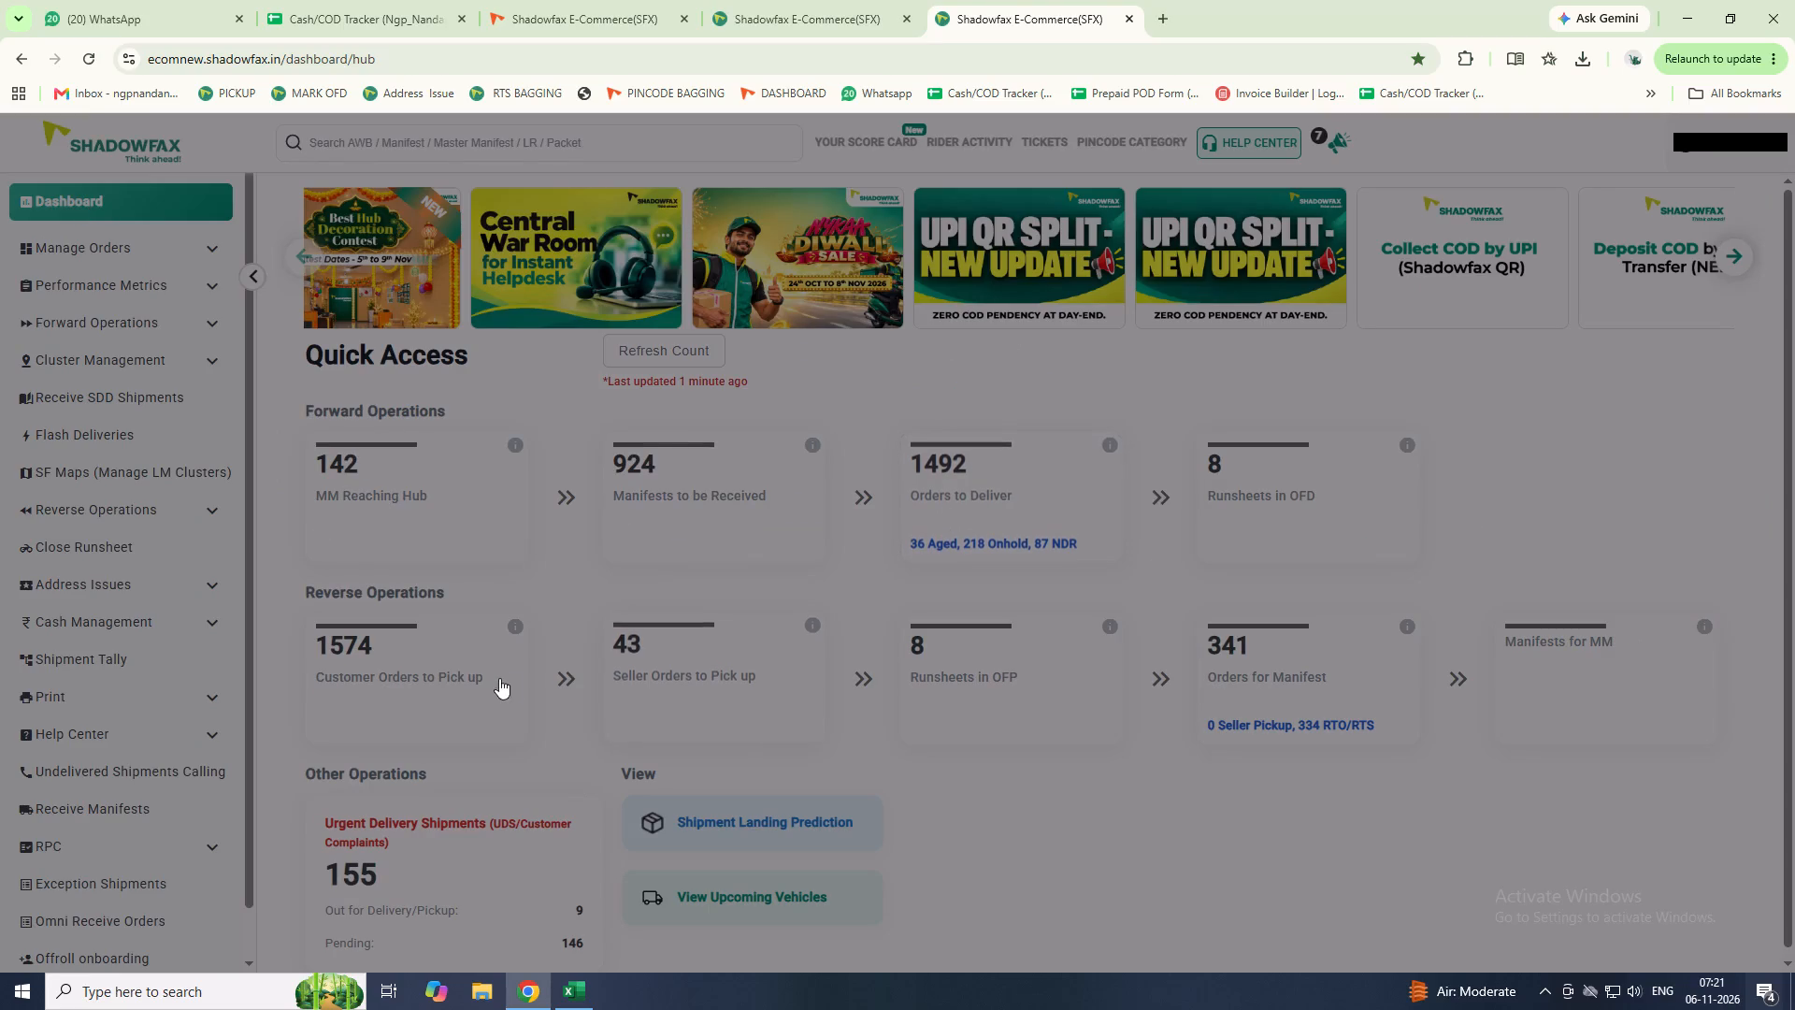
left_click(995, 476)
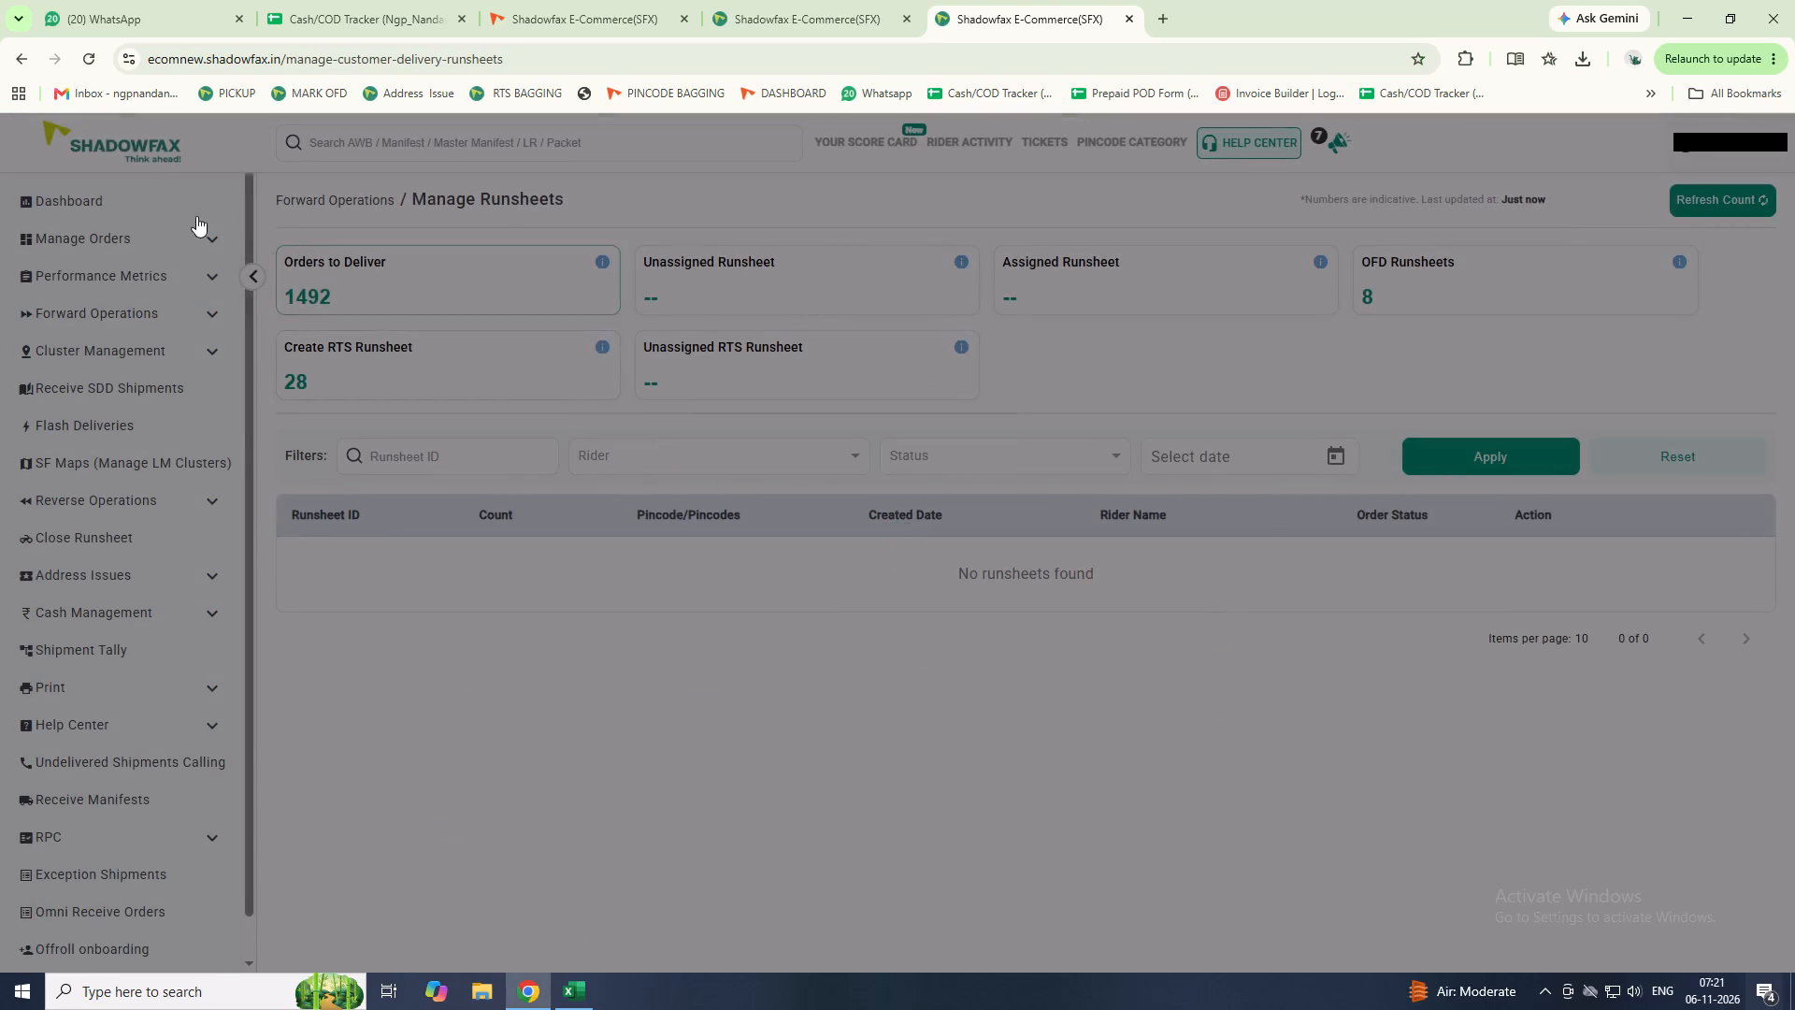
Open Customer Orders to Pick up from the dashboard's Reverse Operations and refresh the pickup figures.
double_click(96, 194)
left_click(442, 700)
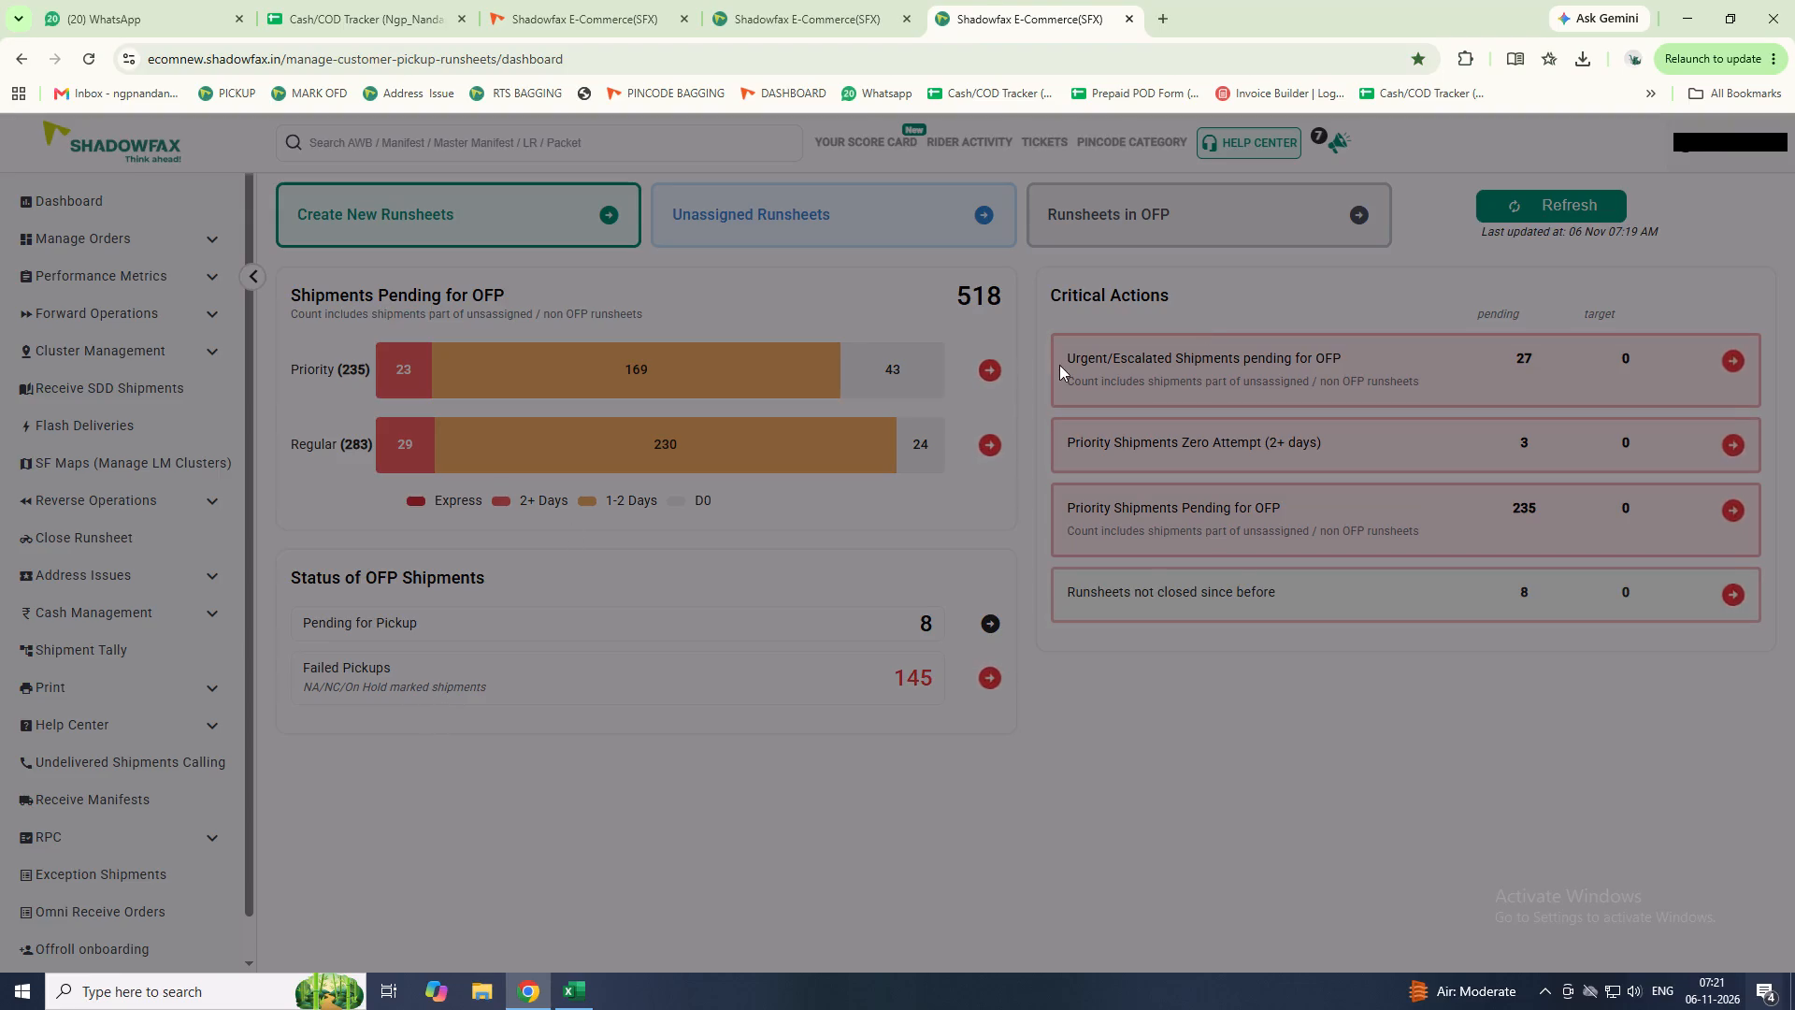
double_click(1595, 204)
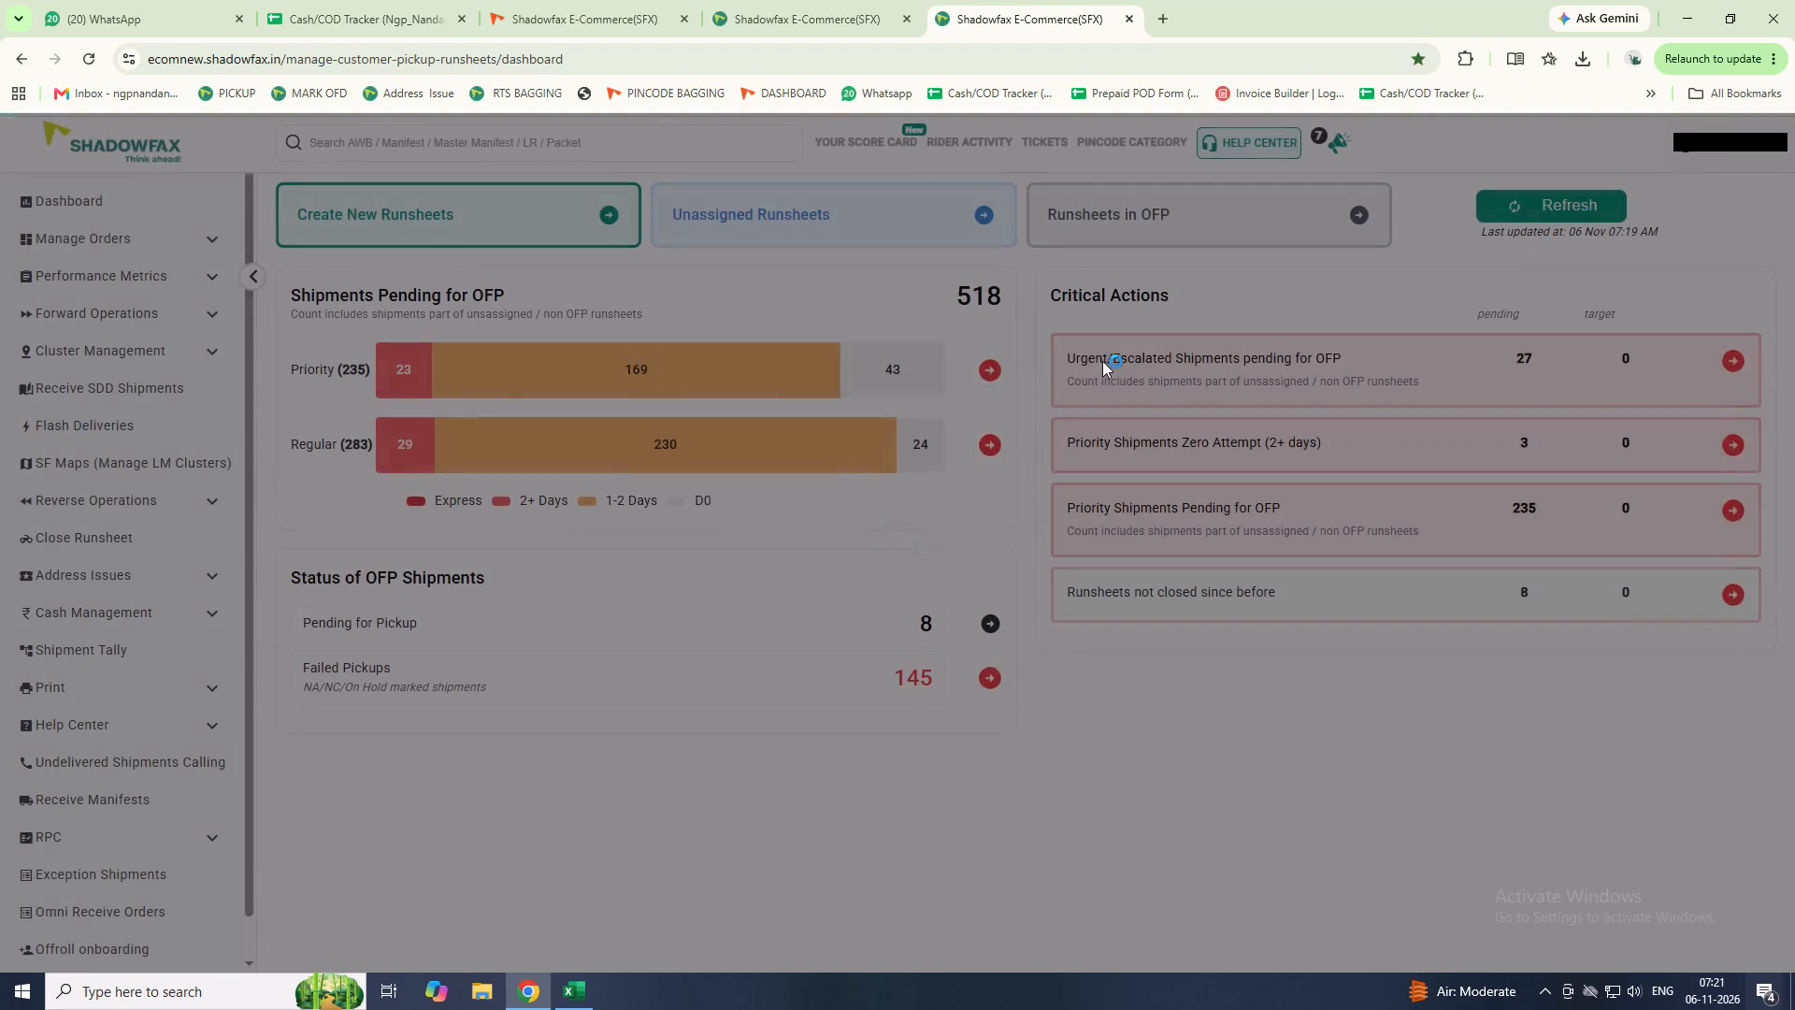
Open new pickup runsheet creation, filter the orders by cluster 440009, and examine their priorities, ageing and addresses.
left_click(507, 208)
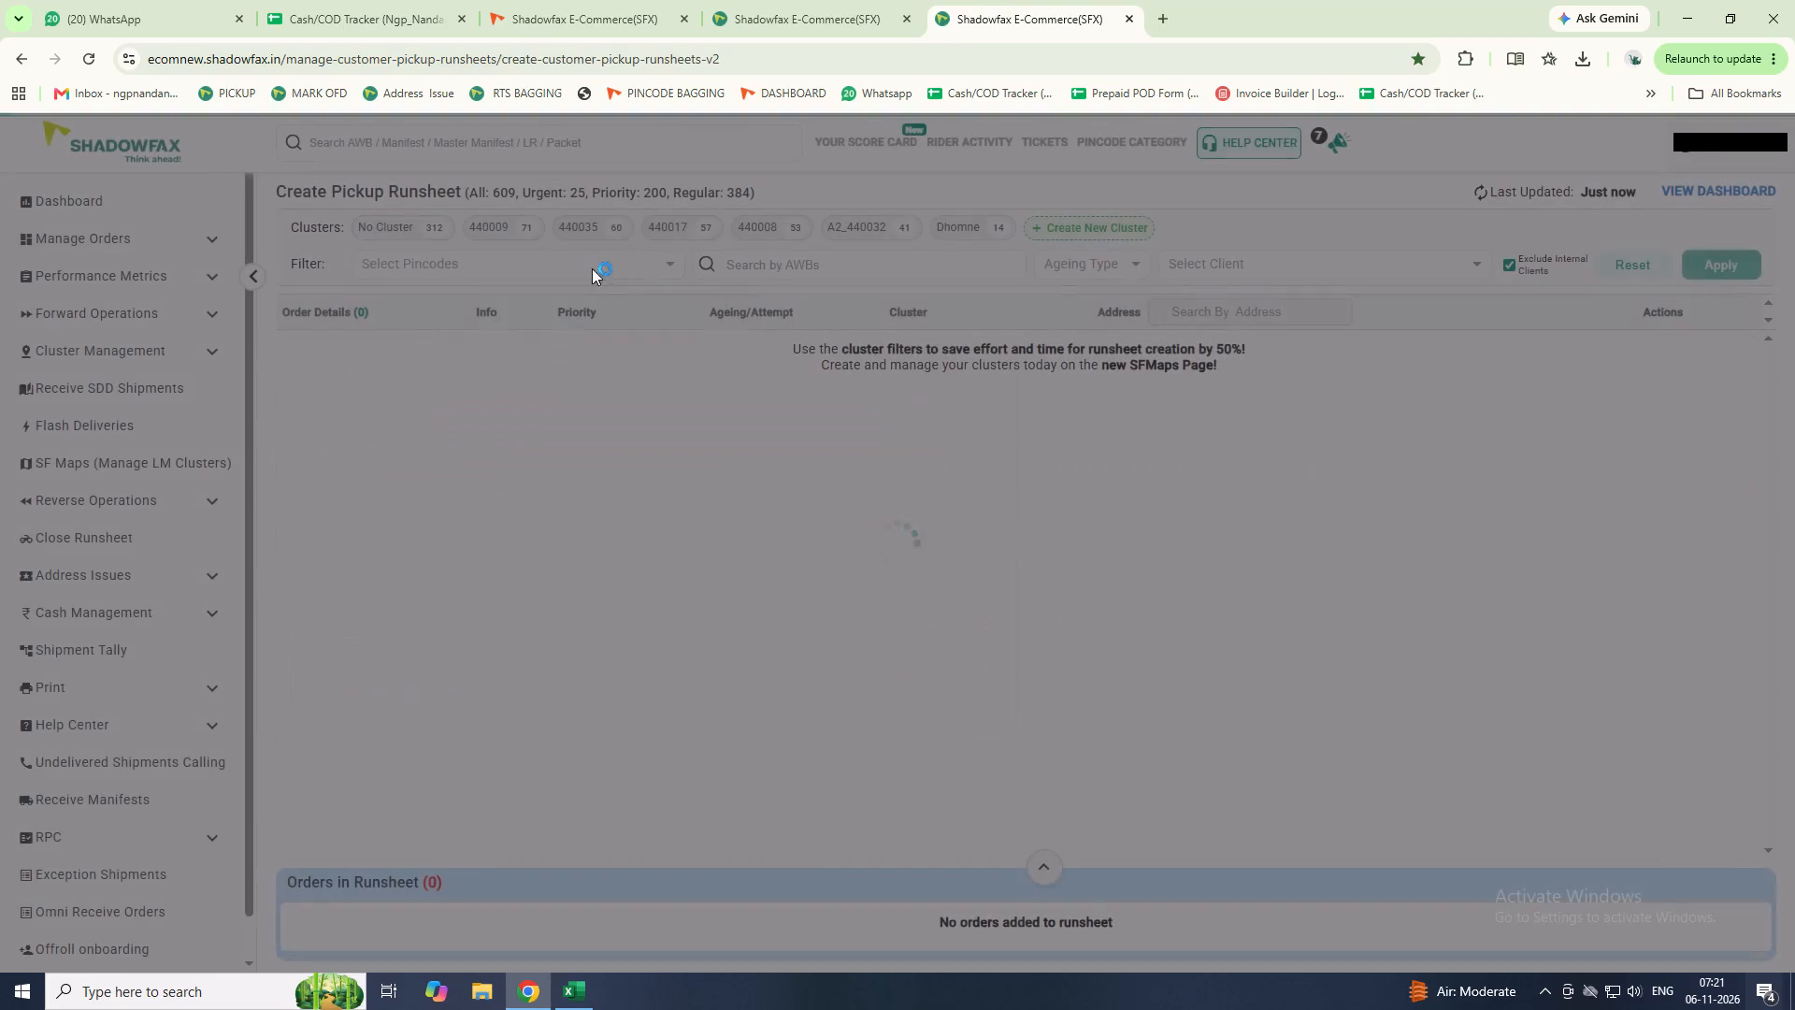
double_click(506, 224)
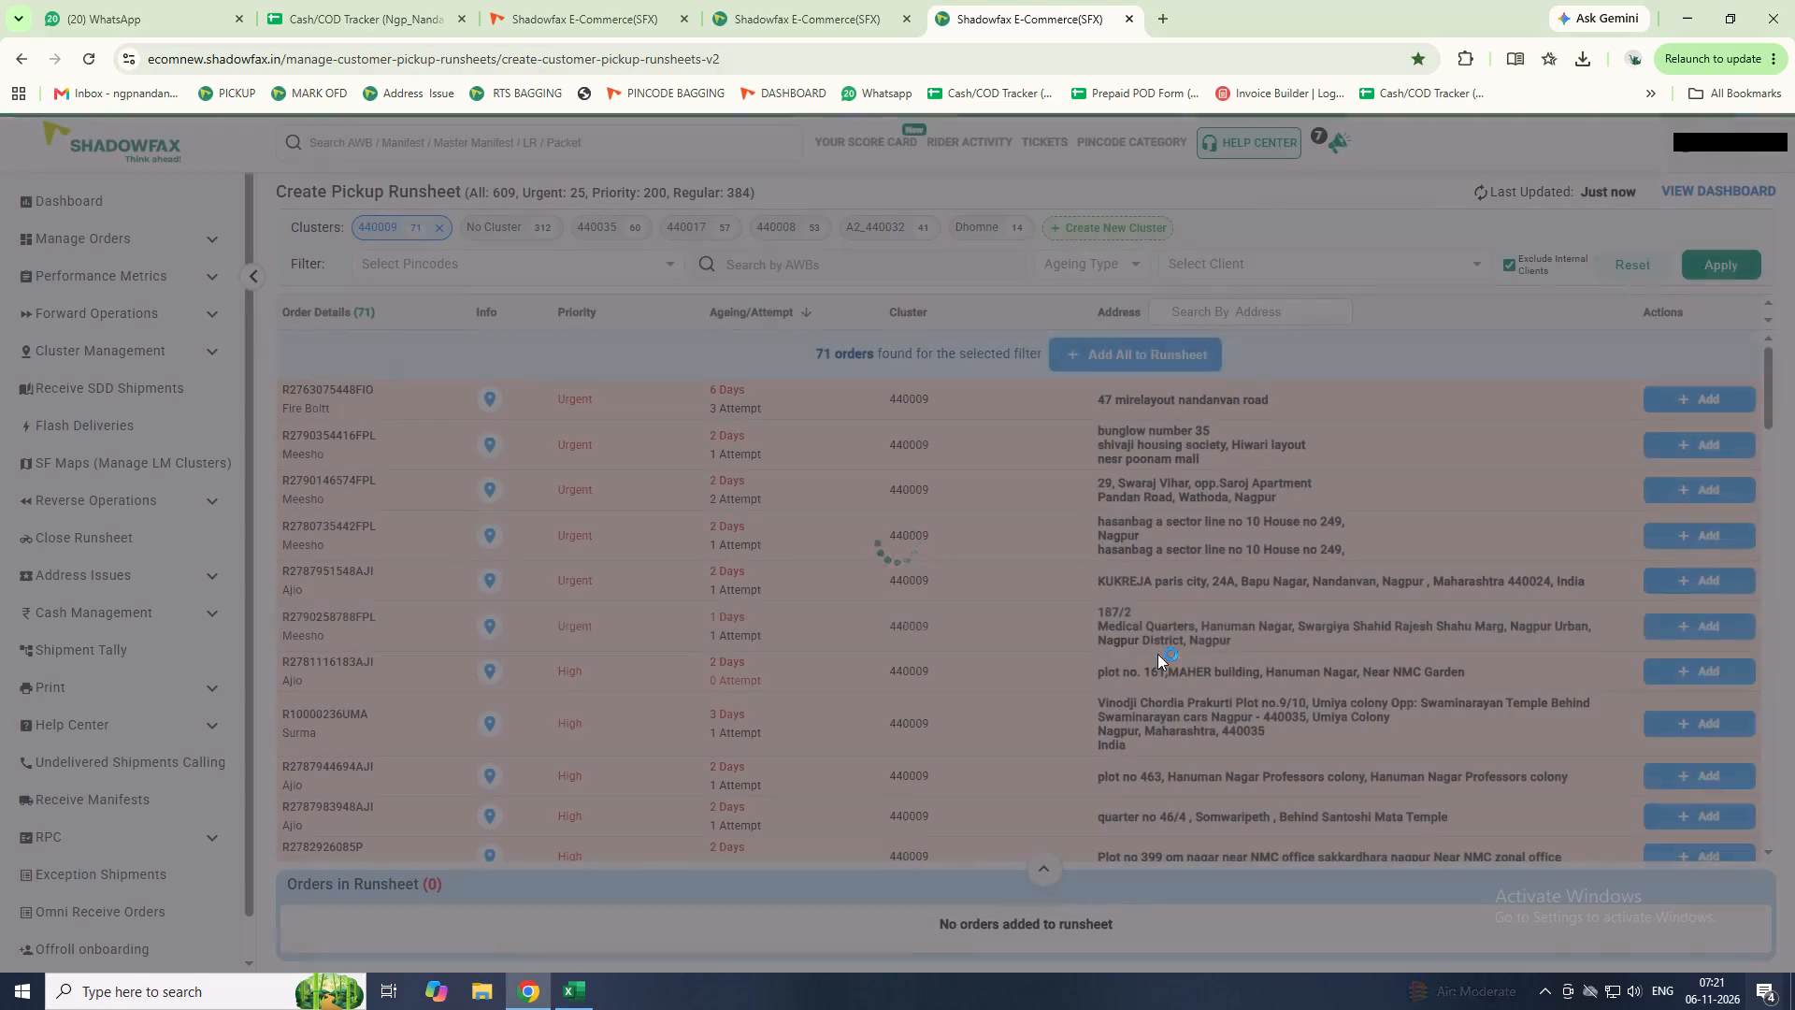
scroll(1167, 614, "down", 19)
scroll(1107, 555, "down", 7)
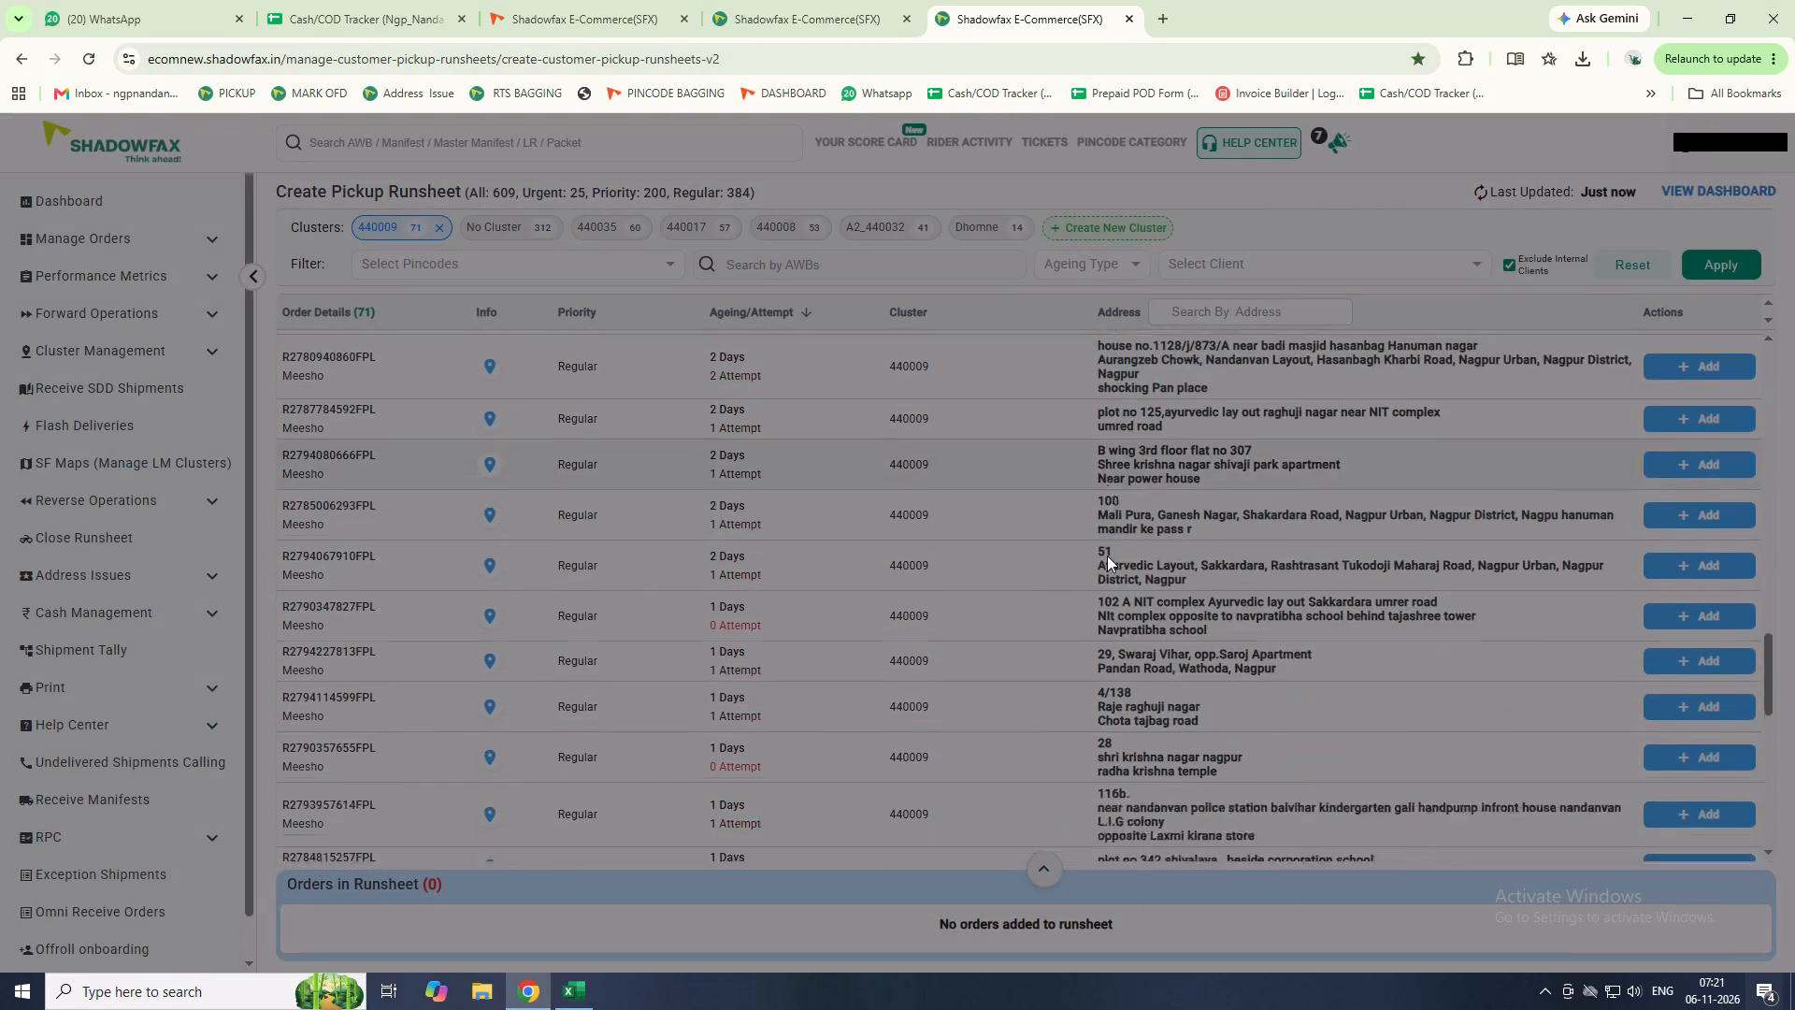
scroll(1100, 545, "down", 15)
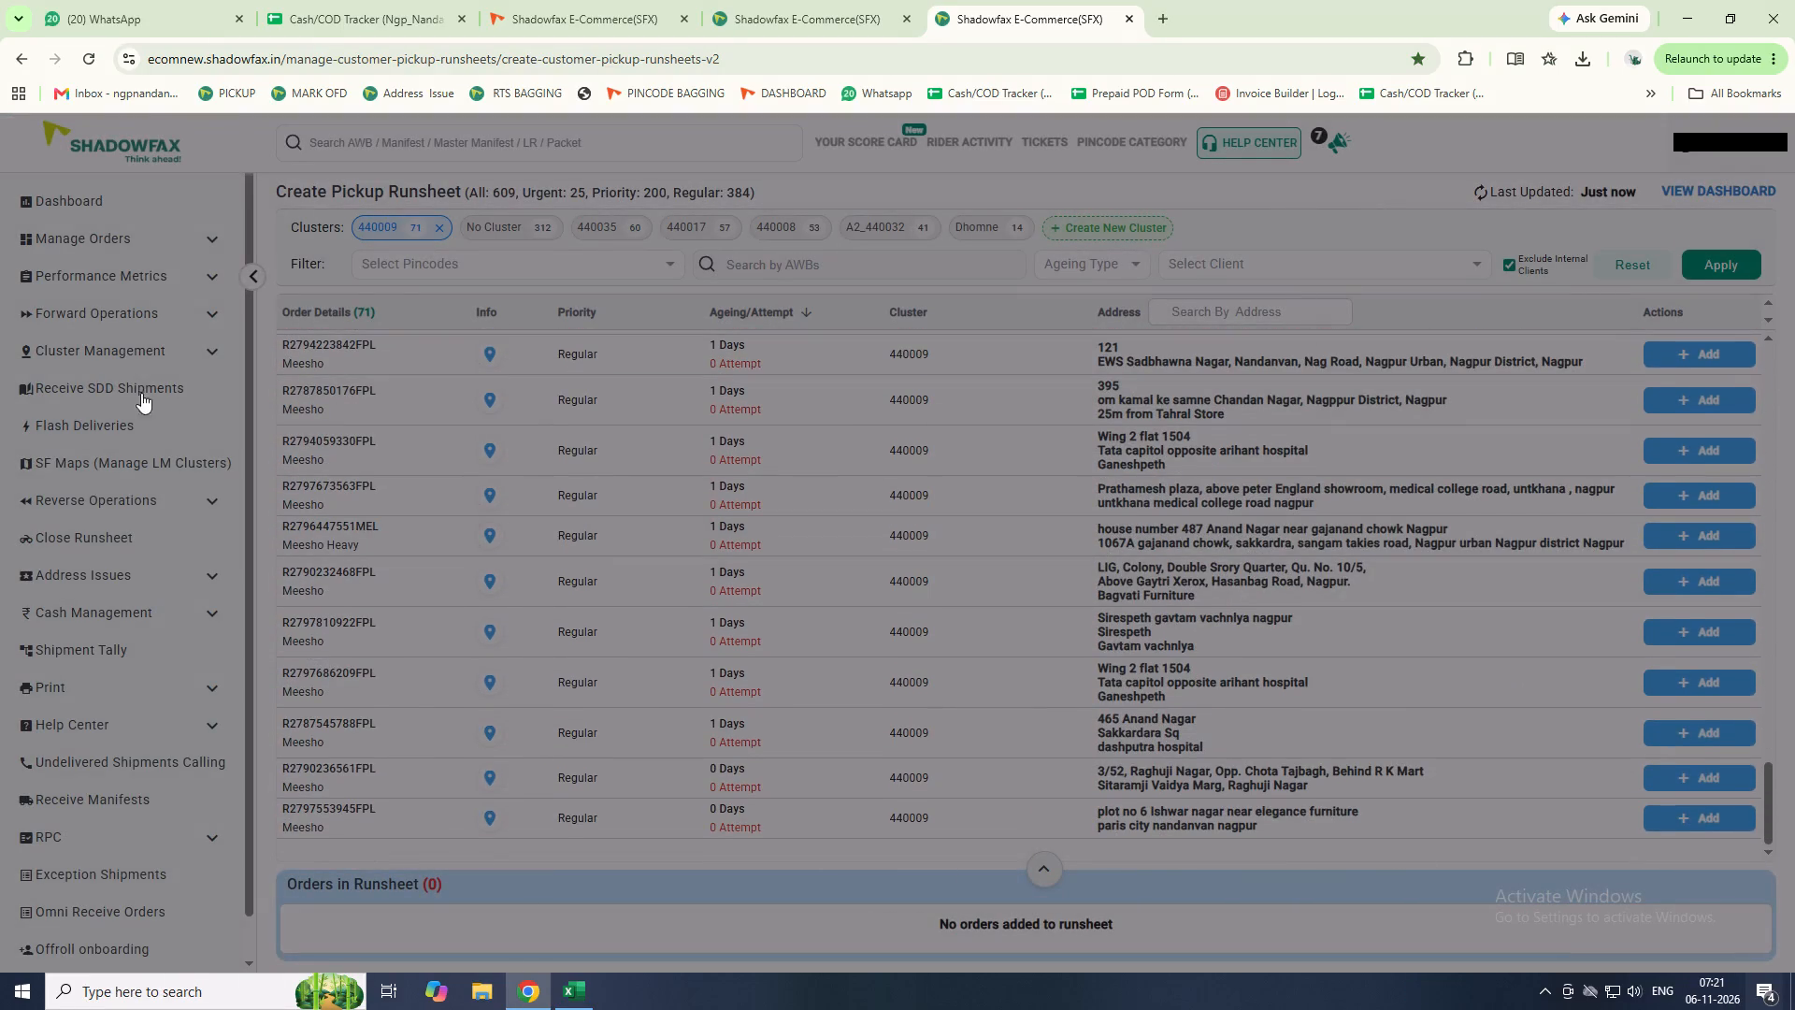
Filter the pickup orders by all listed pincodes and search their addresses for "shesh".
double_click(548, 266)
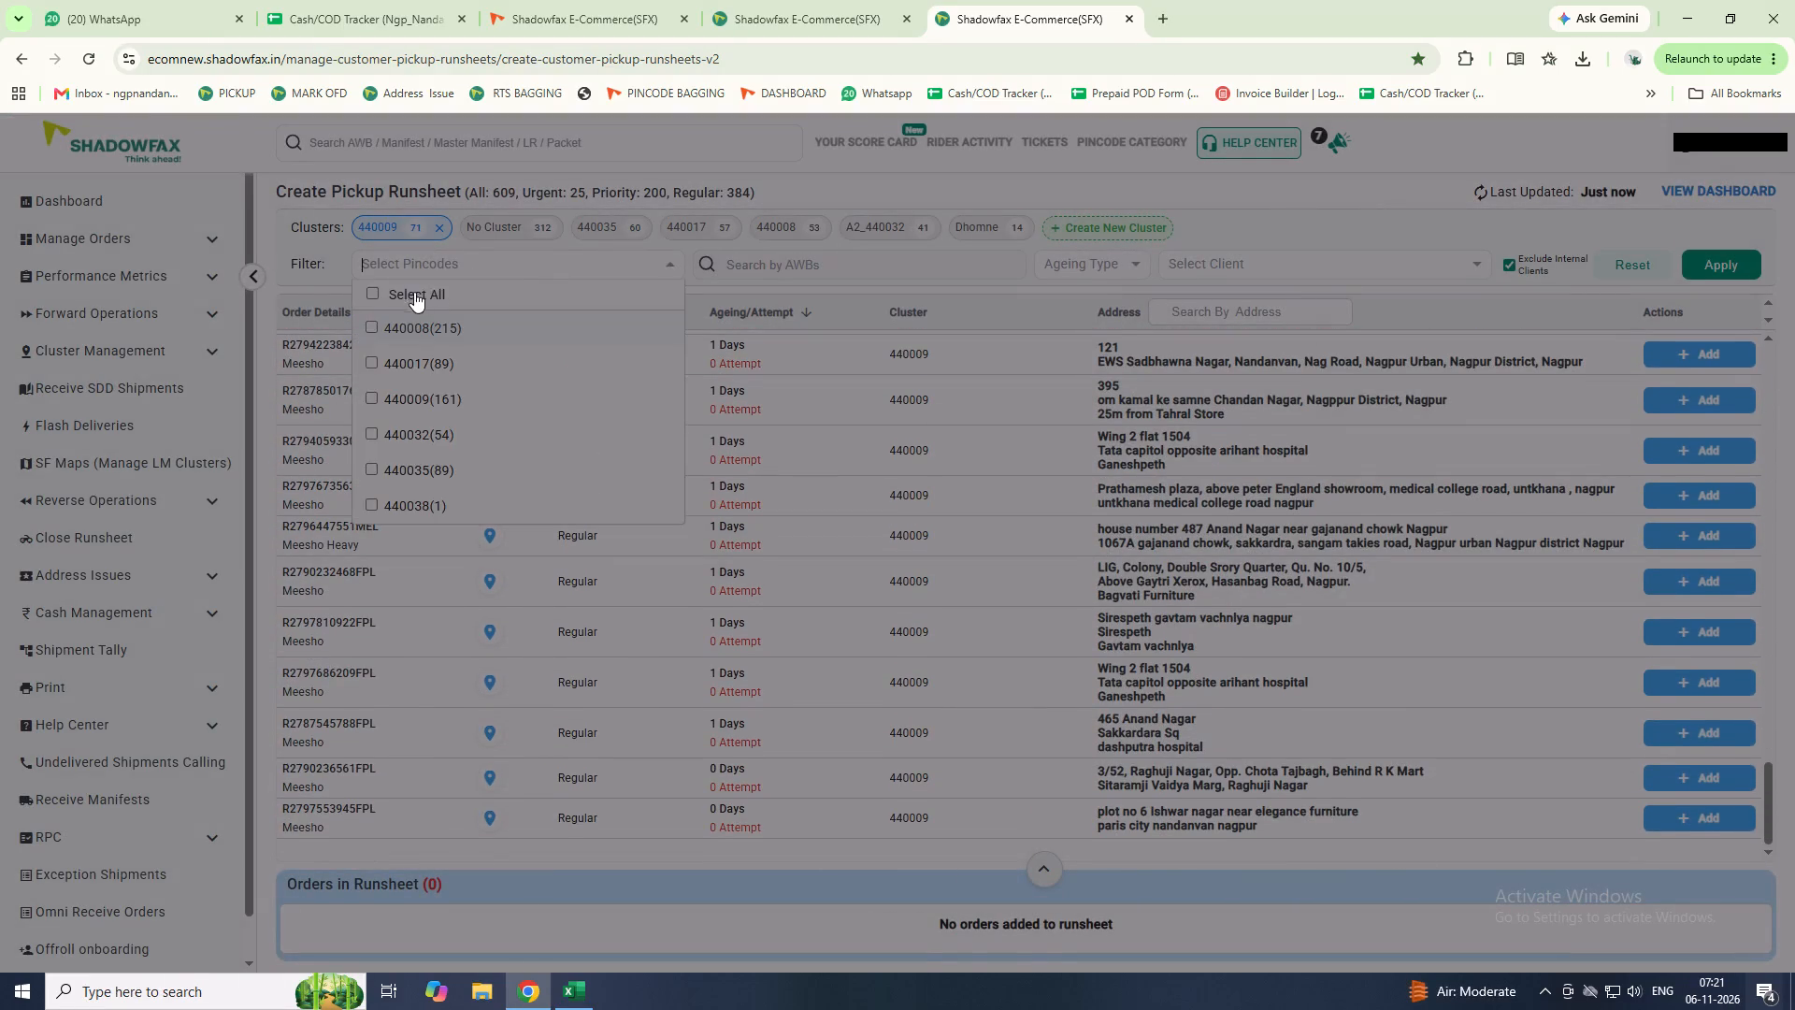
double_click(414, 292)
left_click(1692, 255)
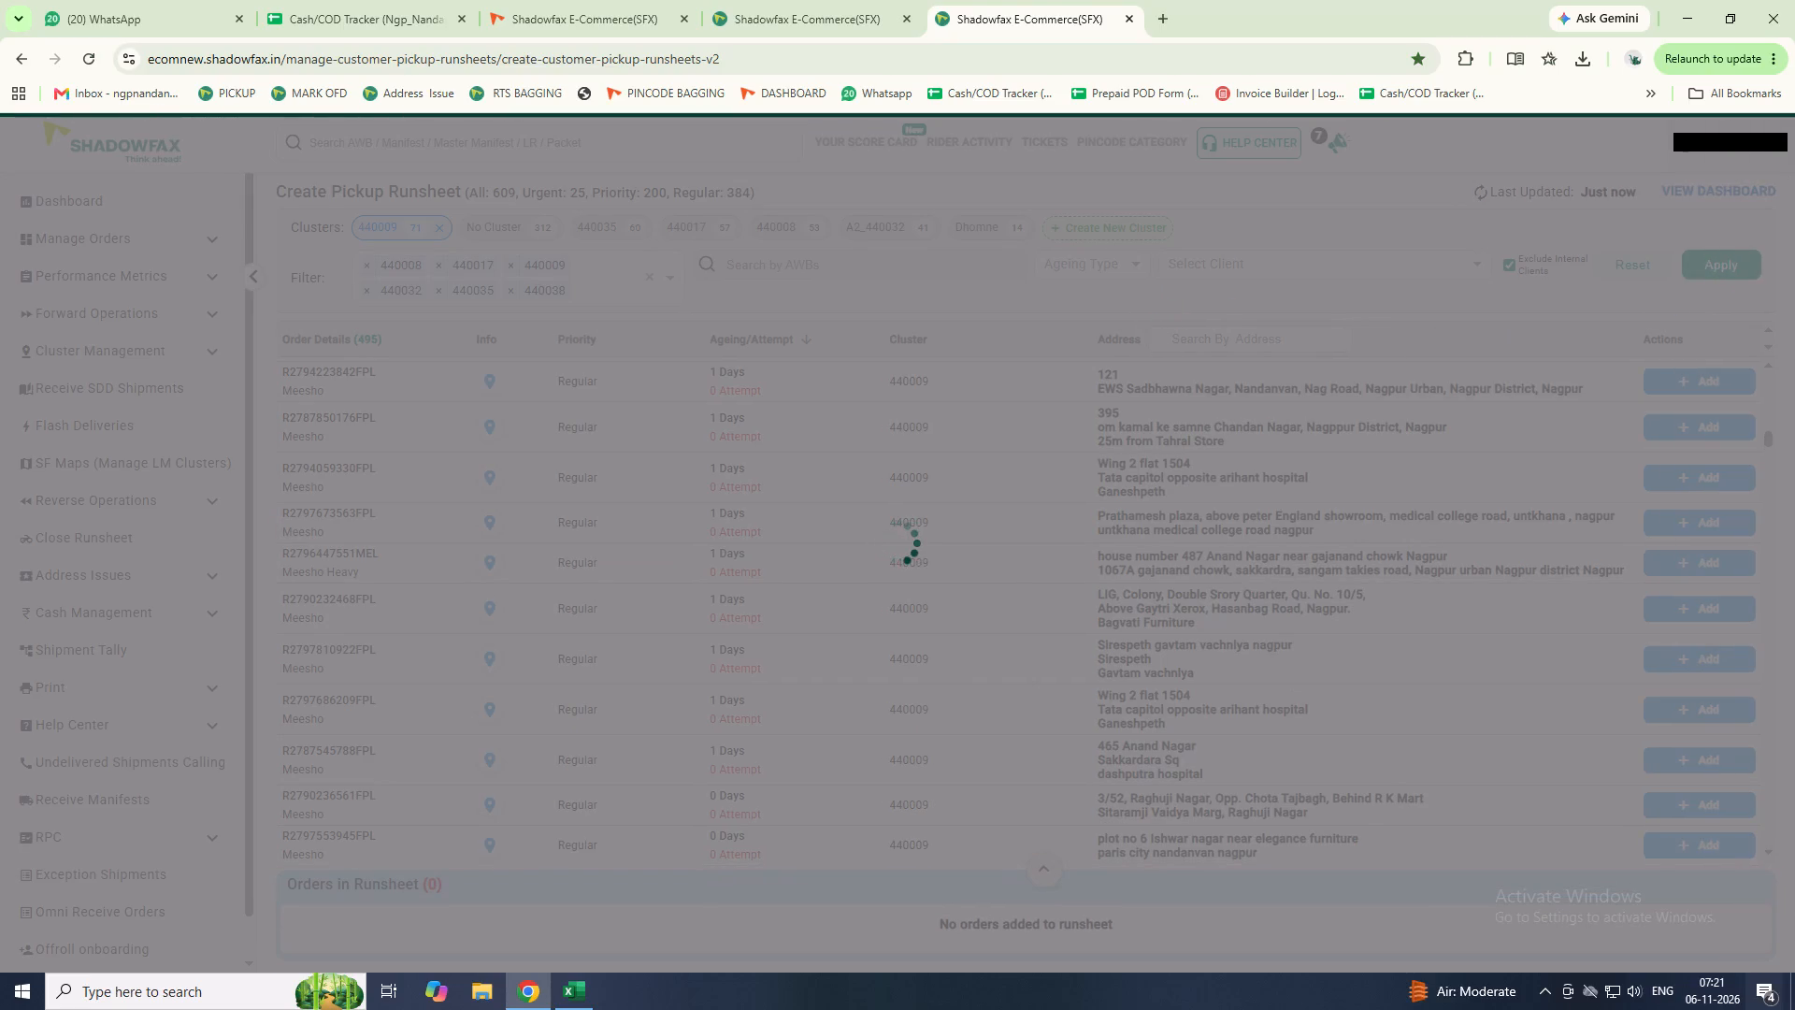
left_click(1253, 337)
type("shesh")
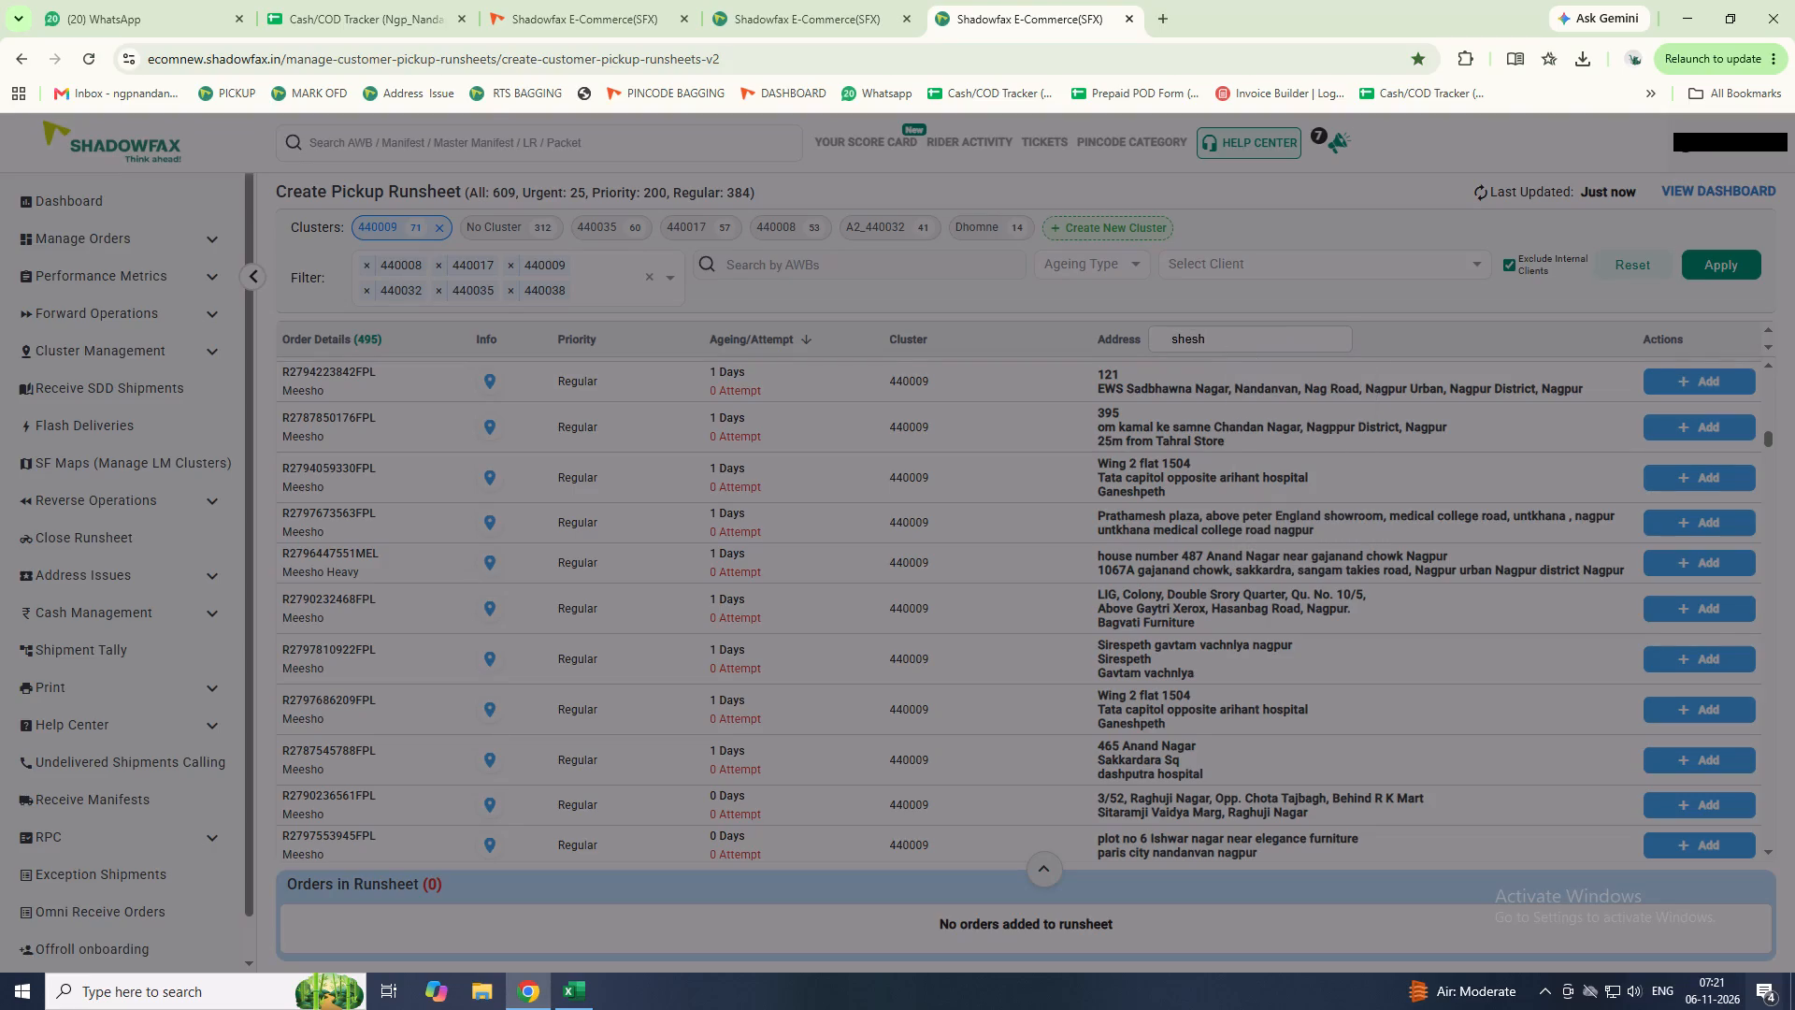
key("Return")
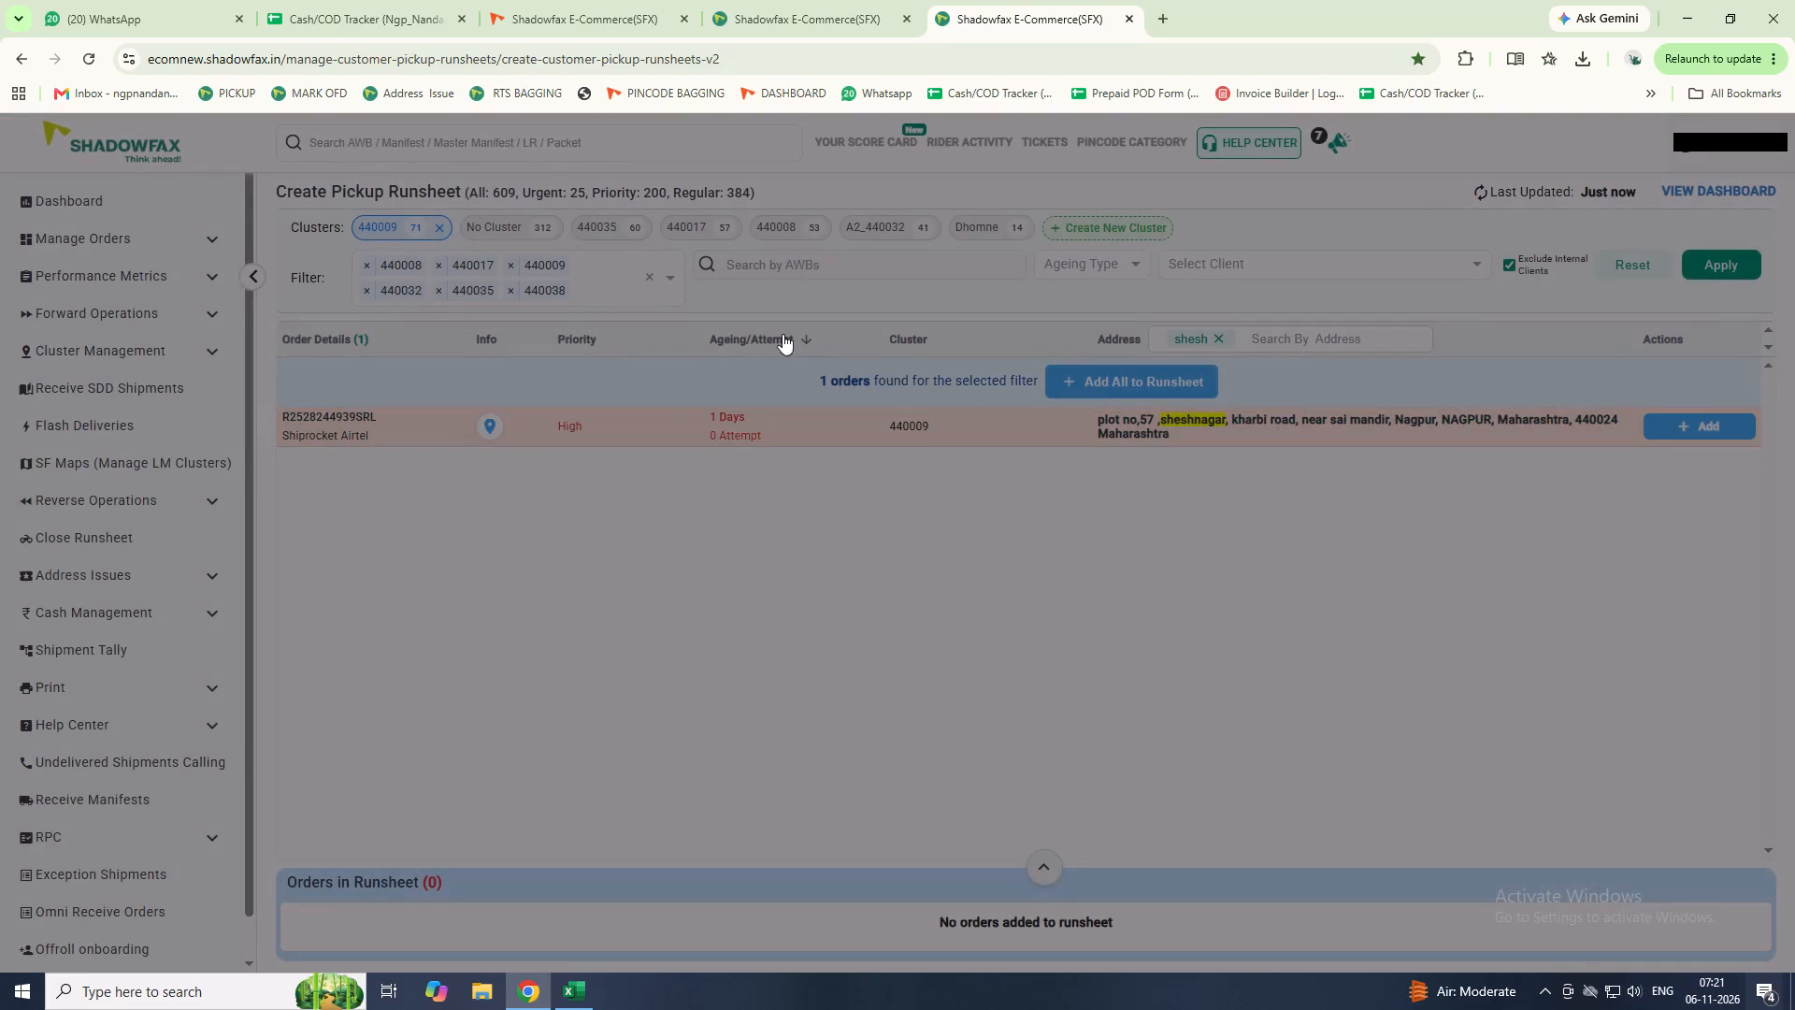
Clear the 440009 cluster, pincode and address filters, and show only the Dhomne cluster's pickup orders.
left_click(438, 223)
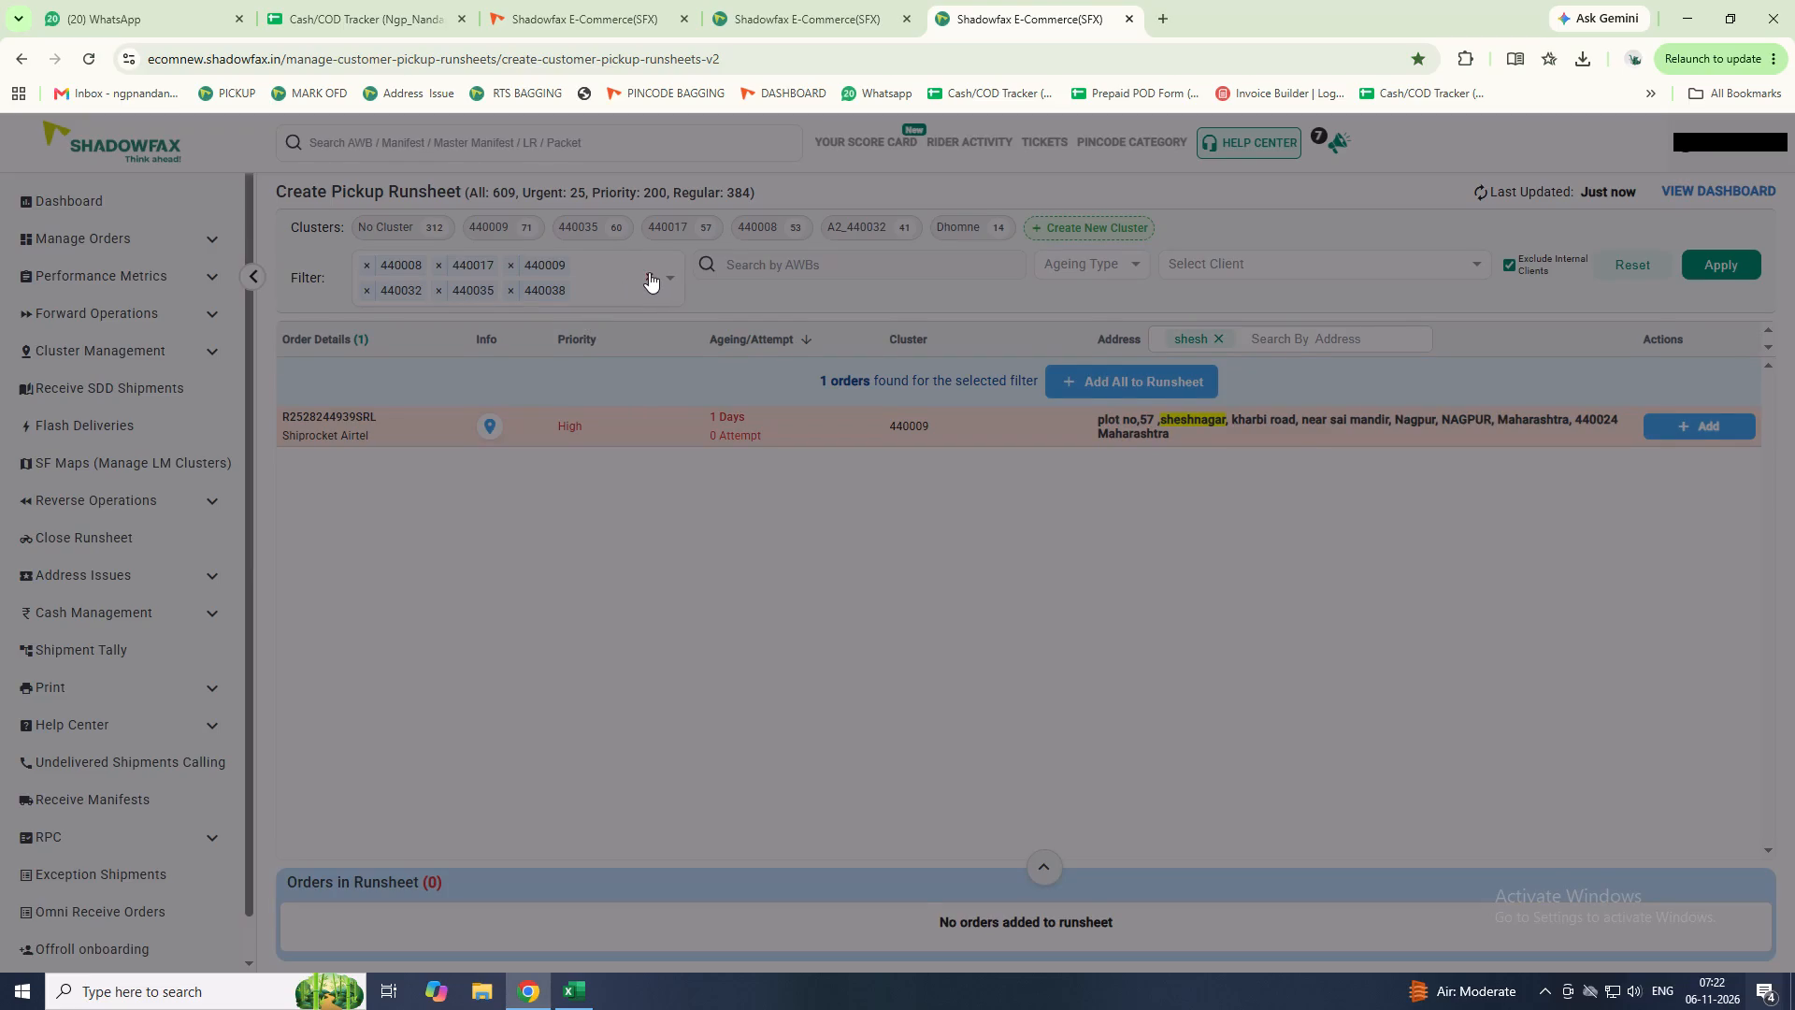
left_click(649, 272)
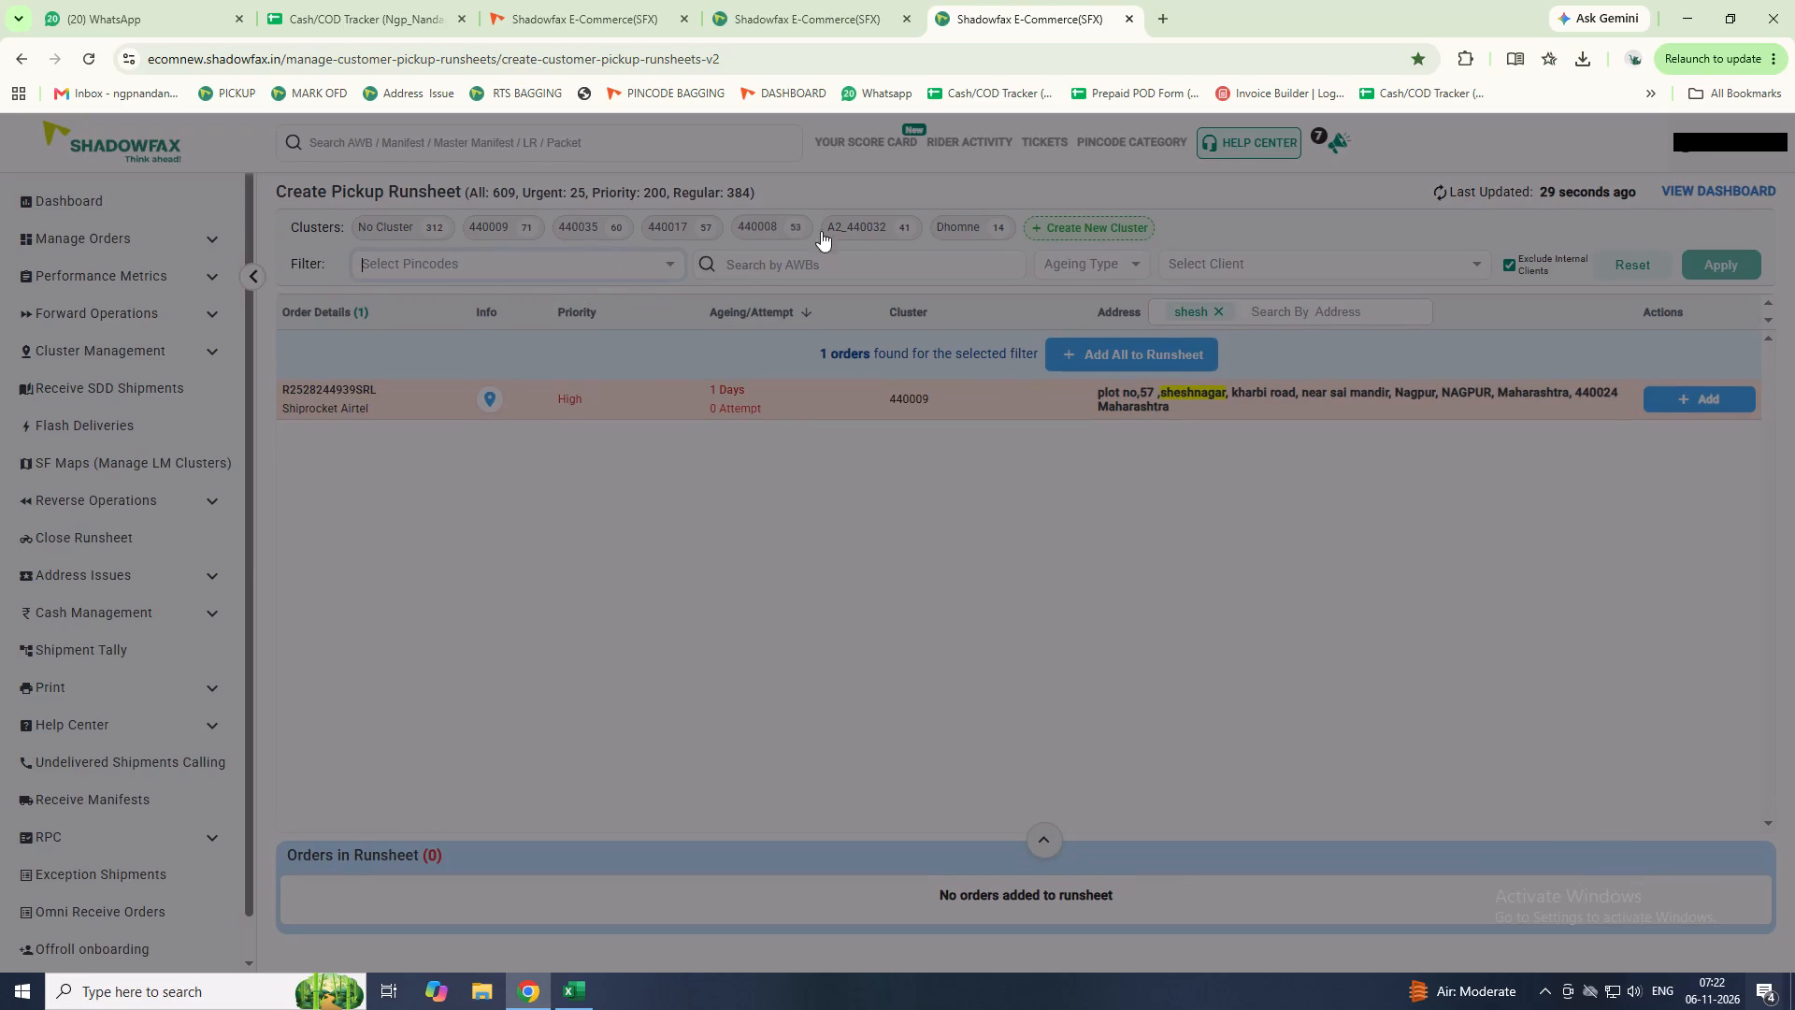
left_click(970, 223)
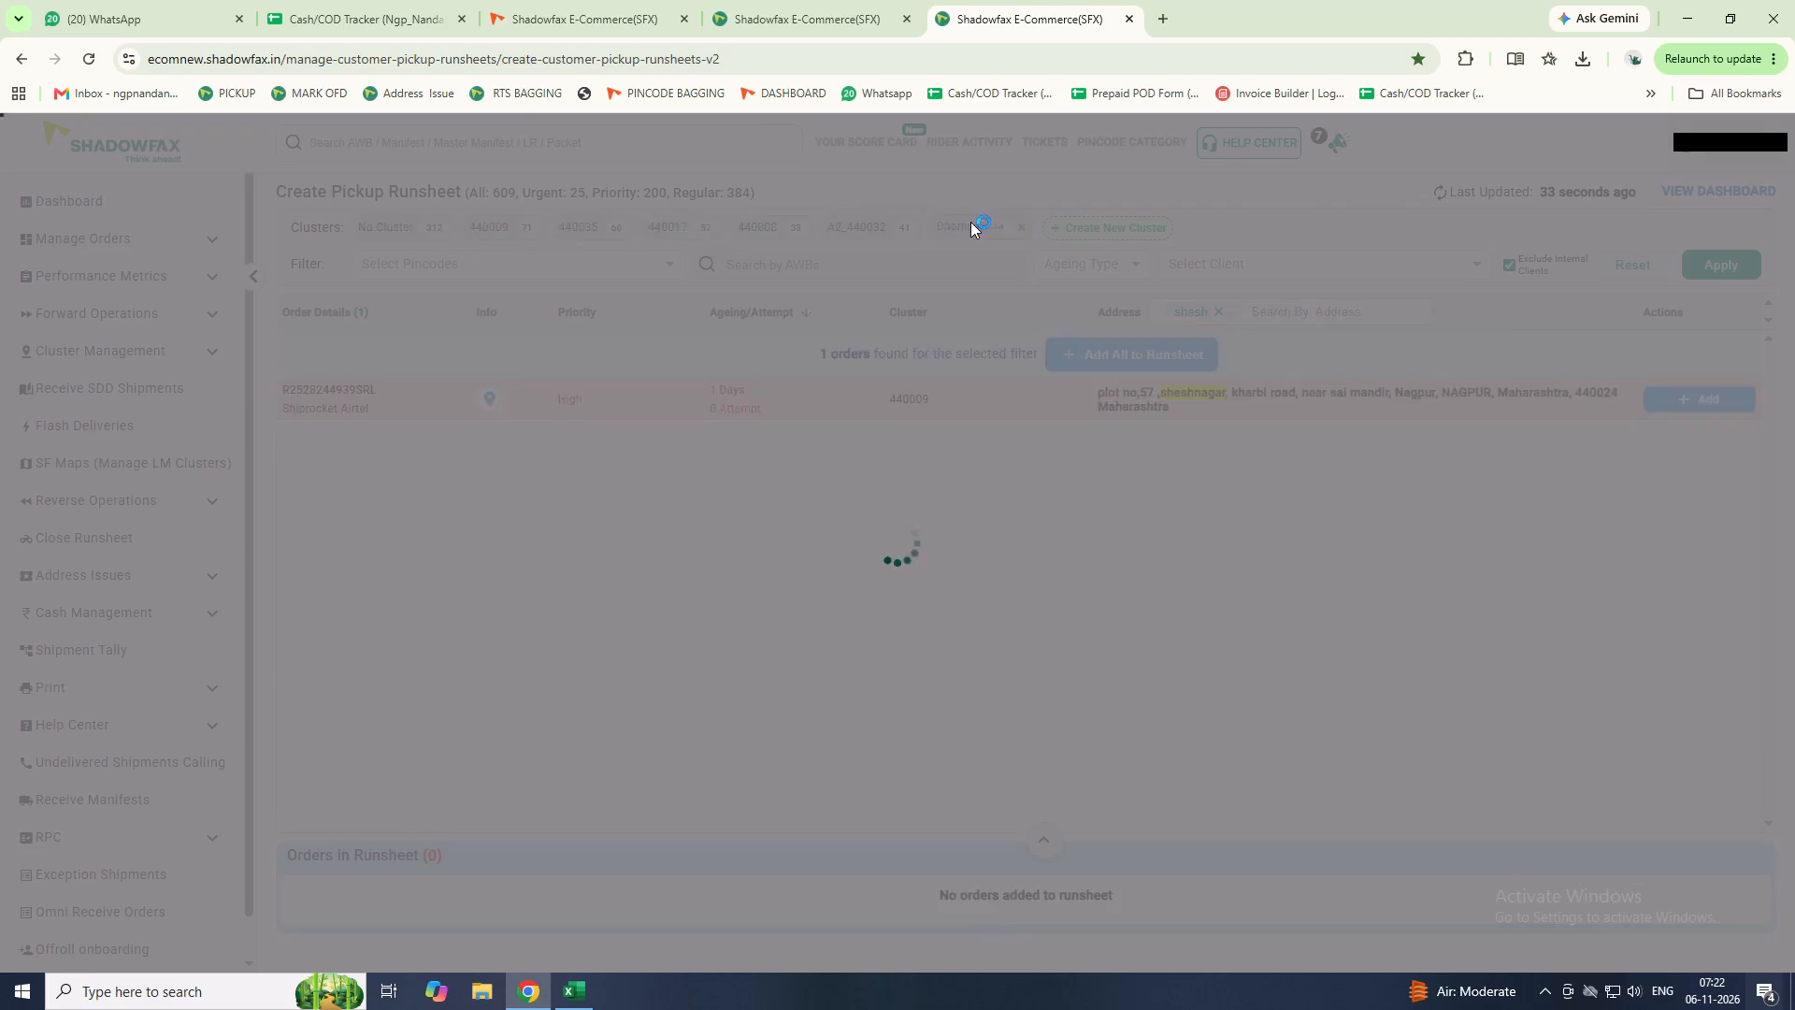
left_click(1216, 310)
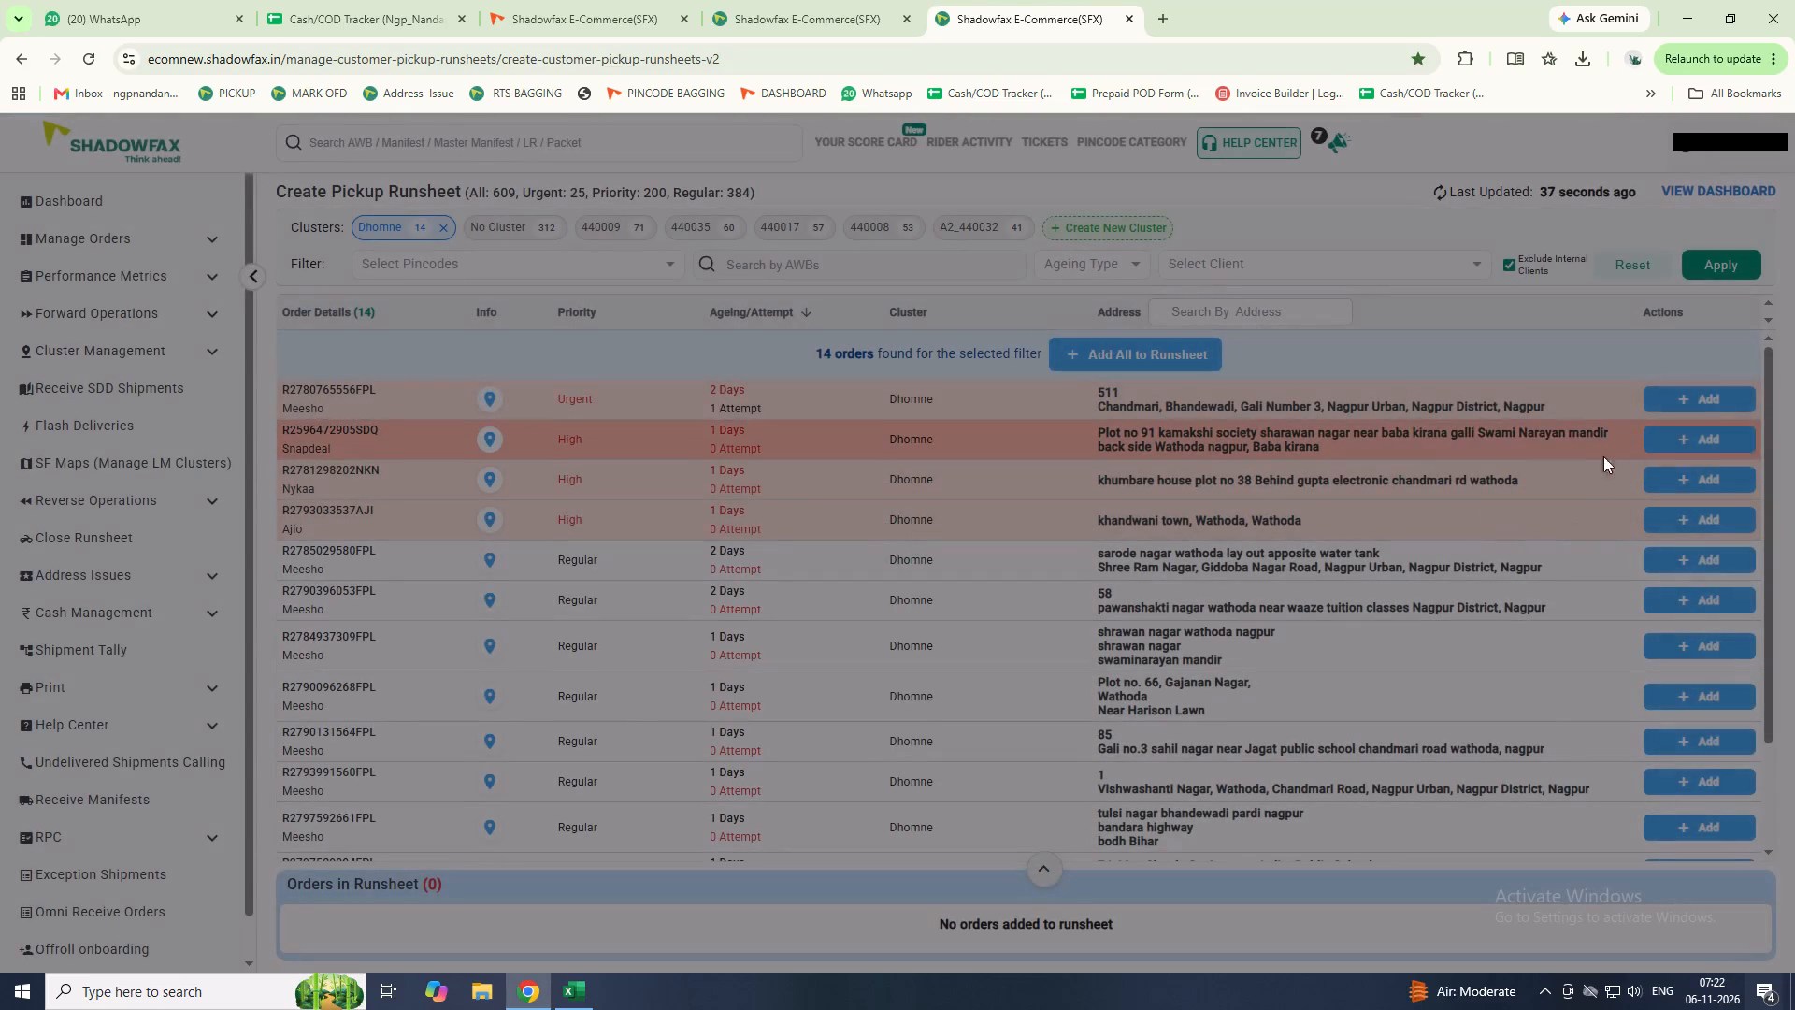
Add all of the Dhomne cluster's orders individually to the pickup runsheet.
left_click(1707, 400)
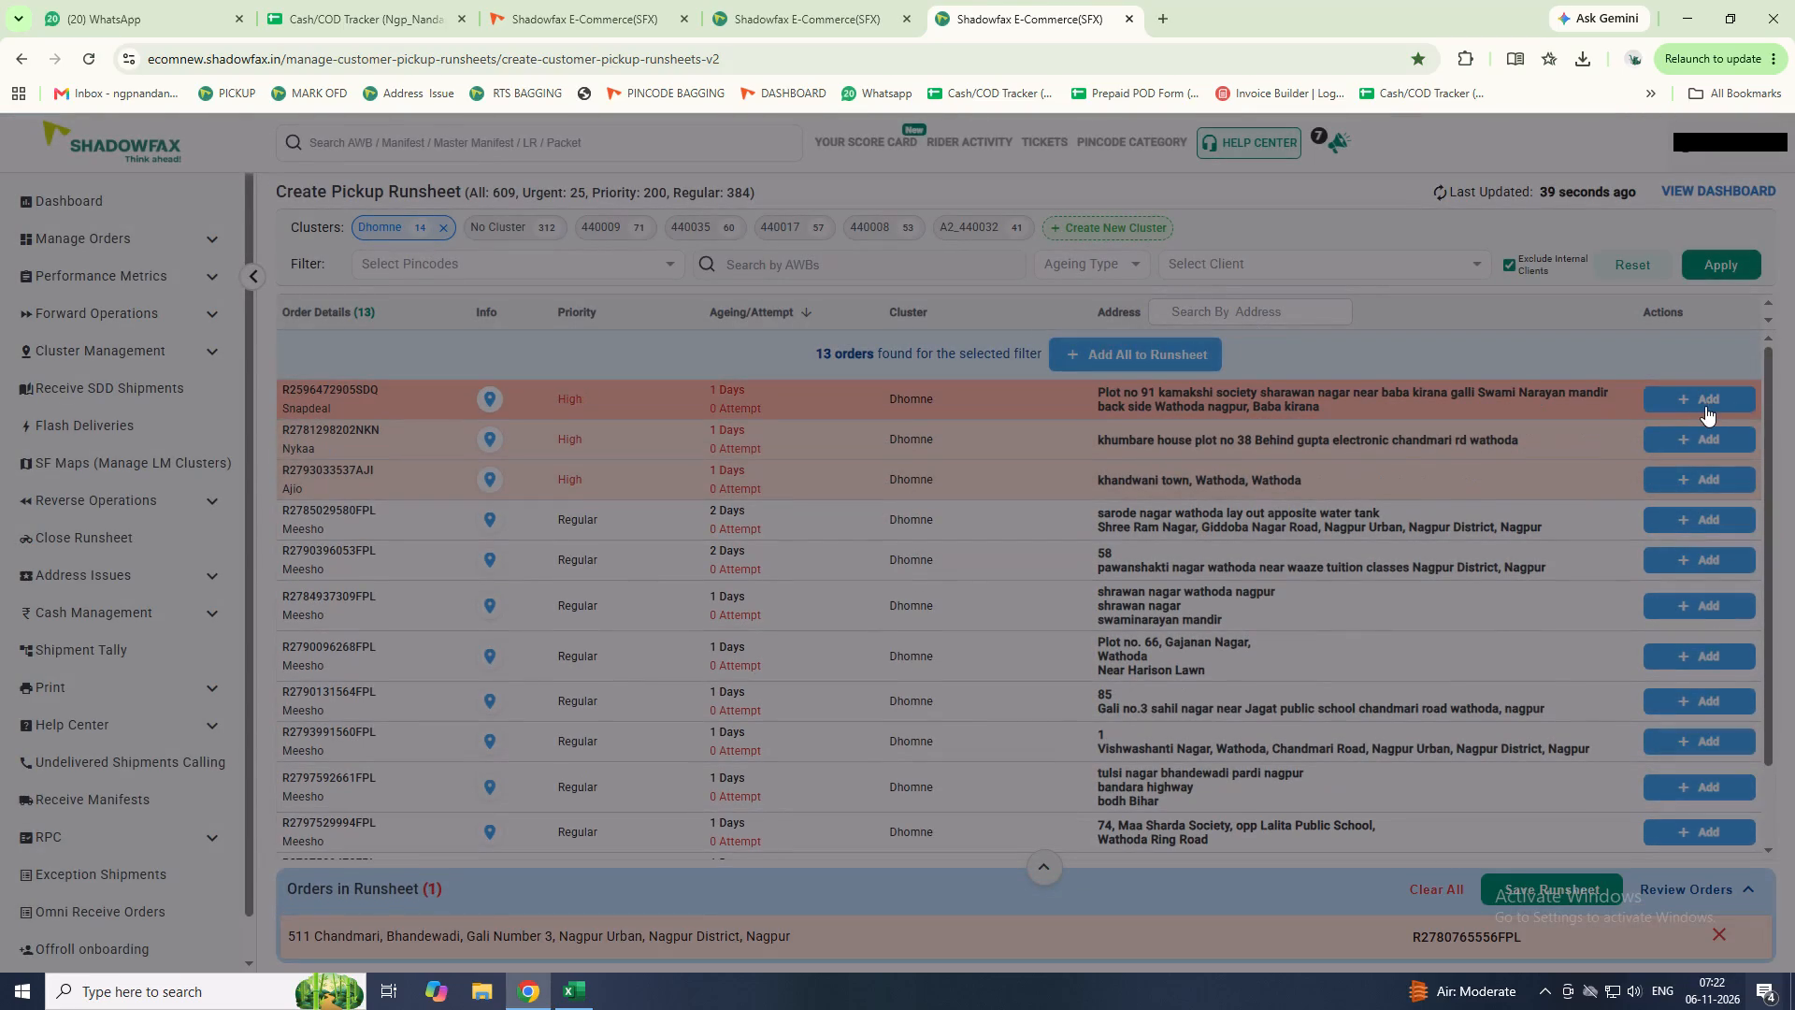
left_click(1704, 406)
left_click(1702, 406)
double_click(1702, 406)
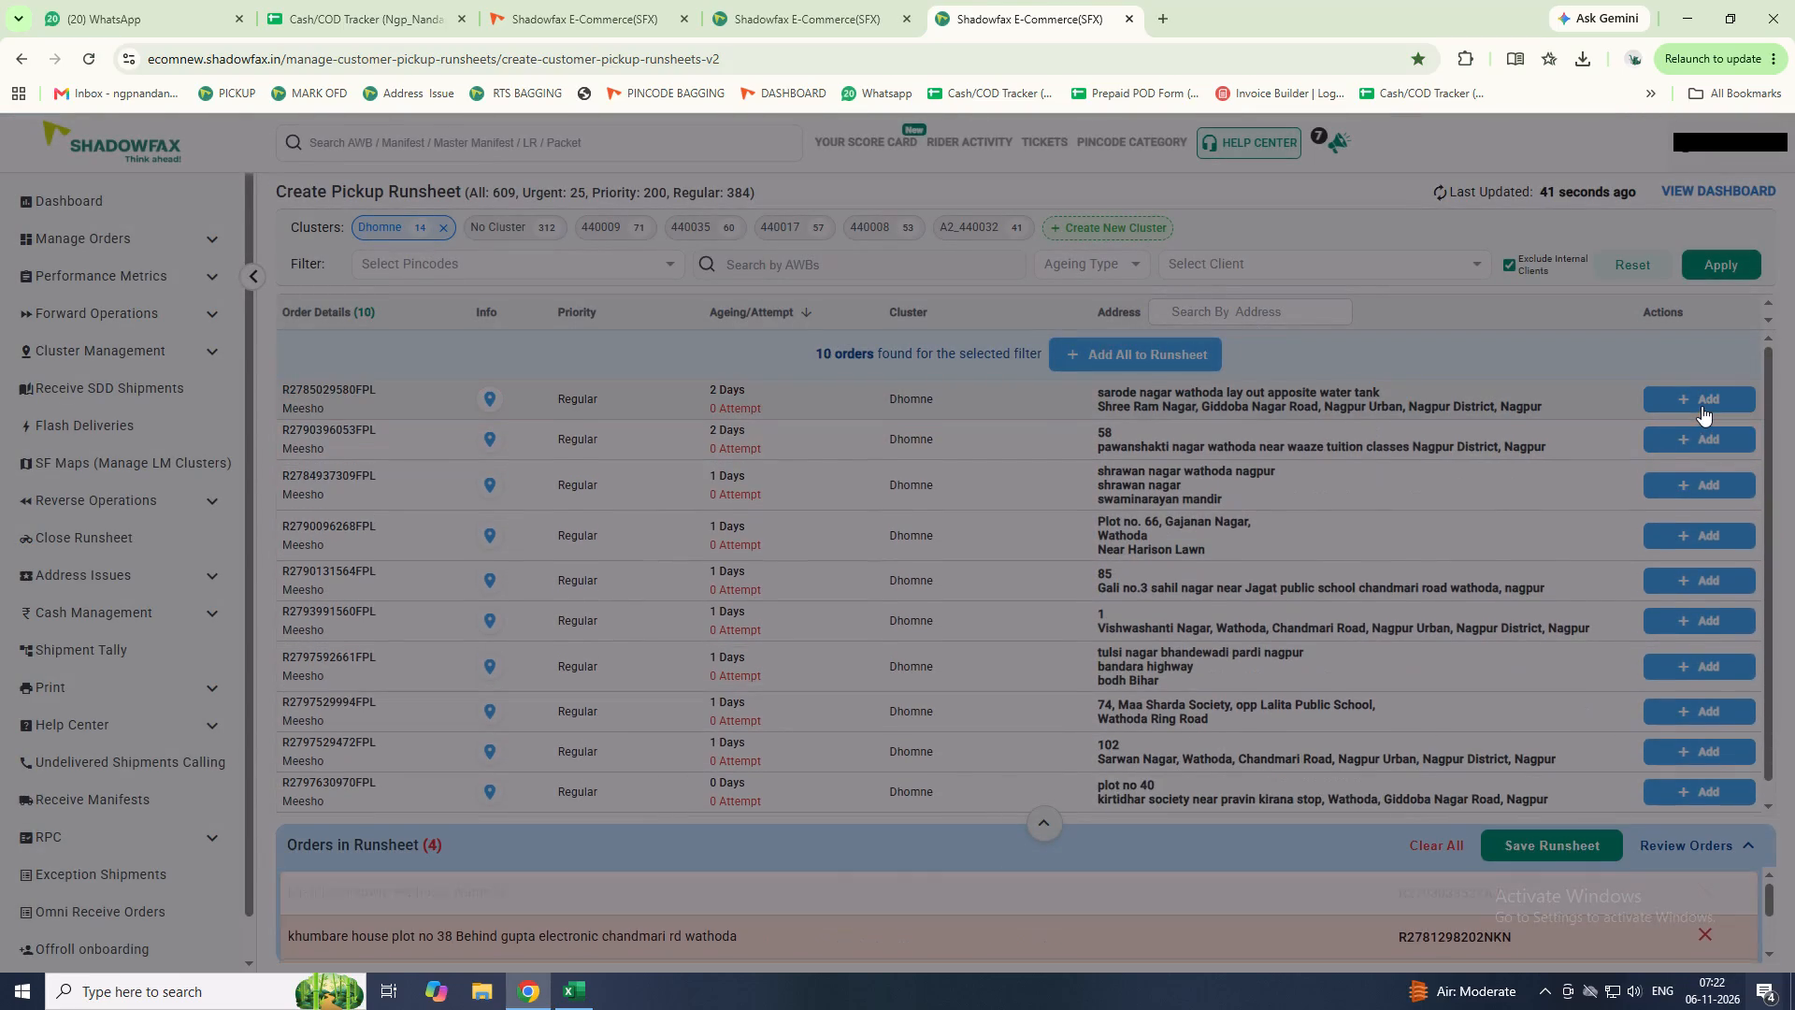
left_click(1702, 406)
left_click(1702, 406)
left_click(1702, 406)
left_click(1703, 407)
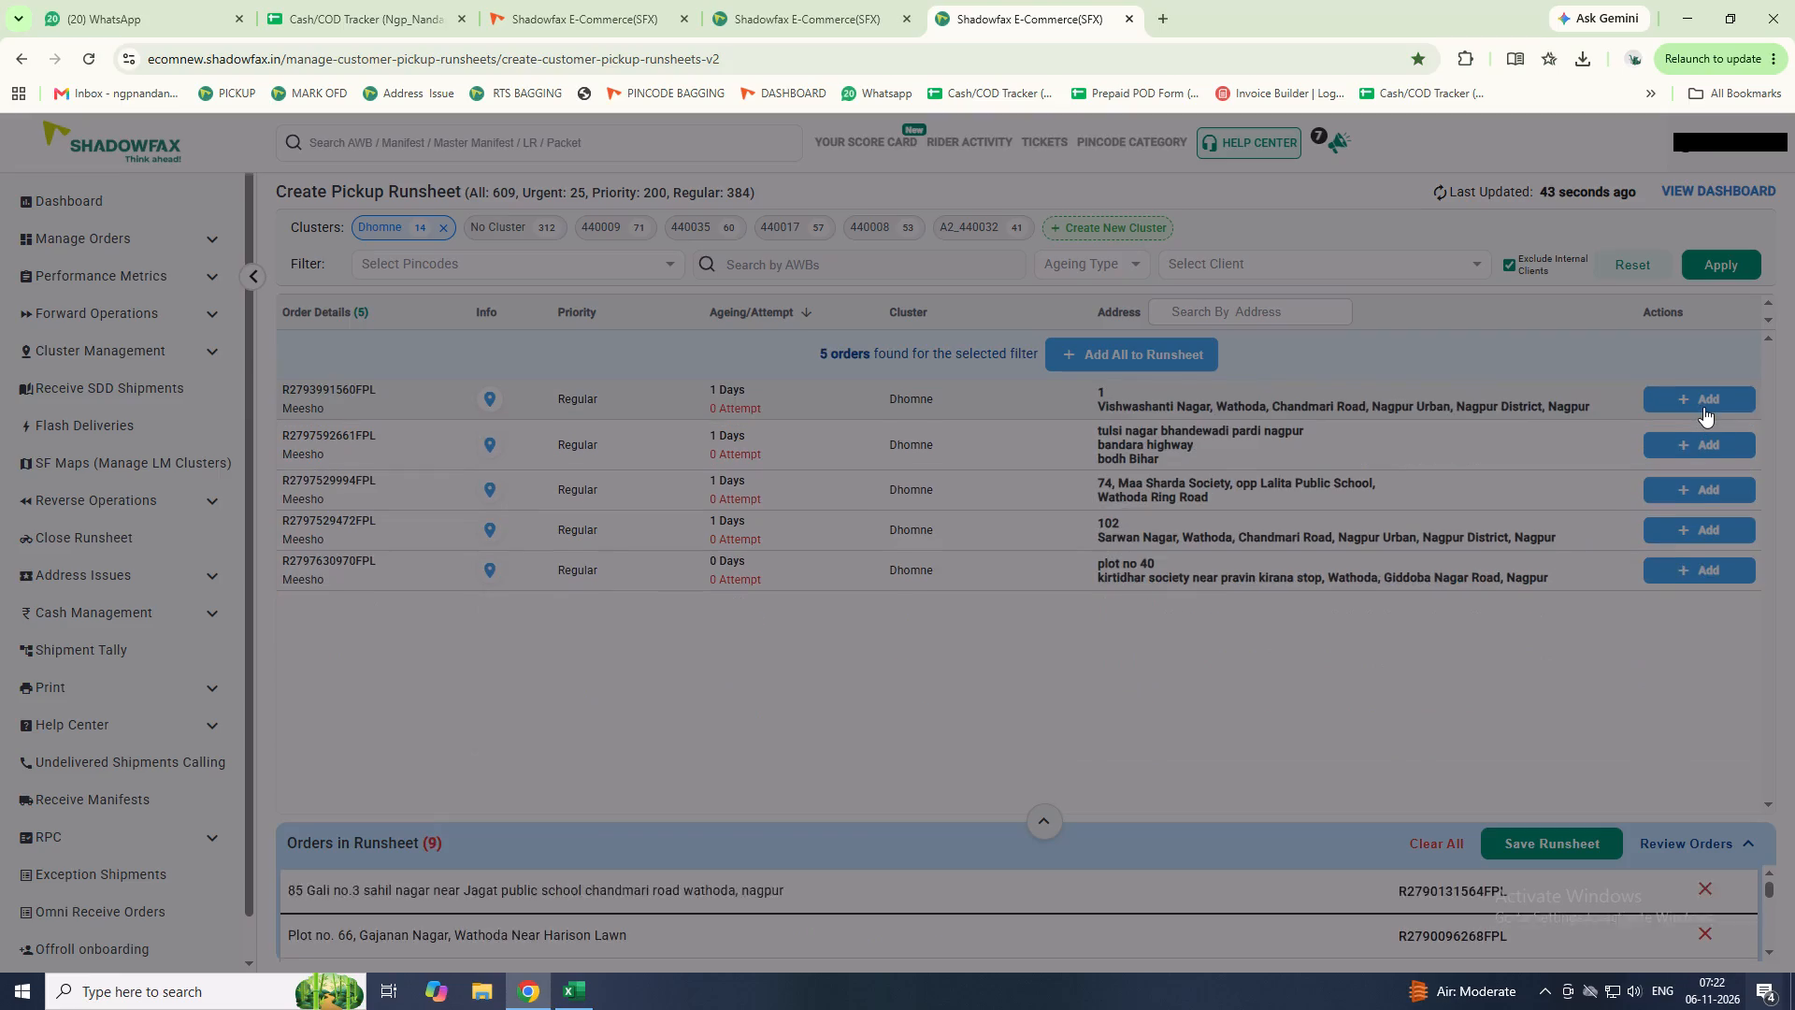
double_click(1703, 407)
left_click(1704, 407)
left_click(1704, 407)
left_click(1705, 407)
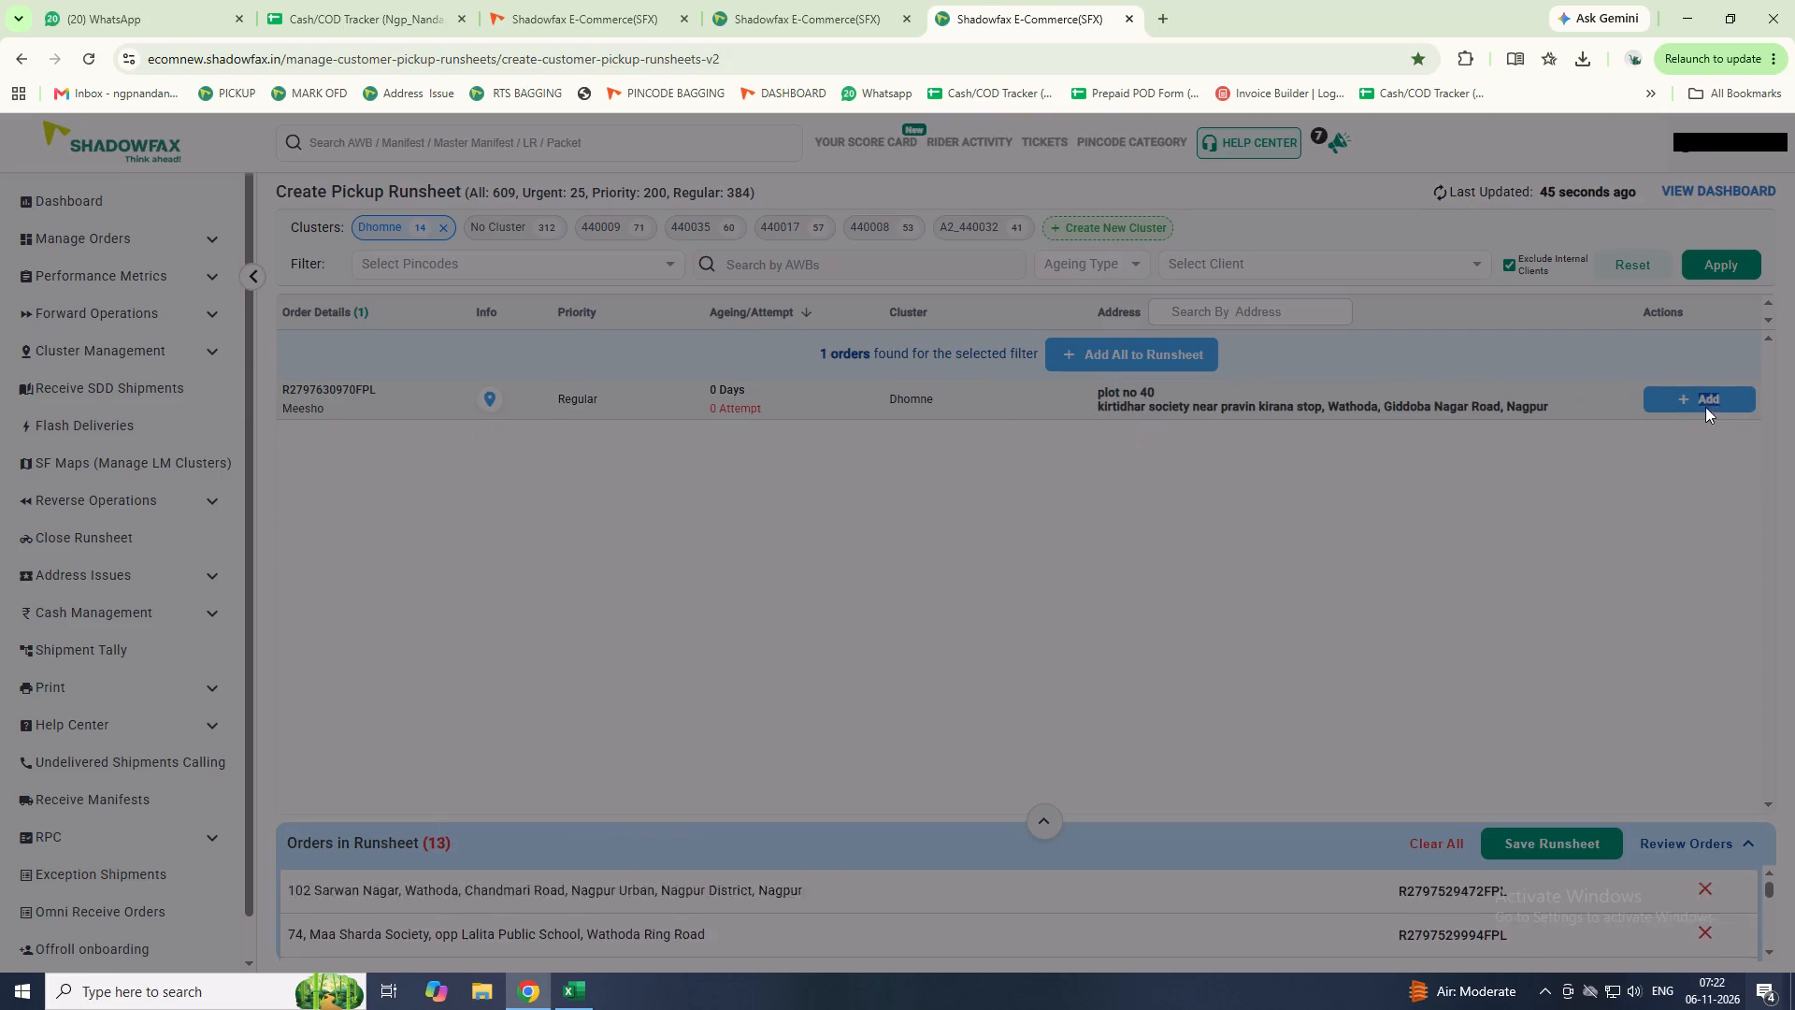
double_click(1511, 841)
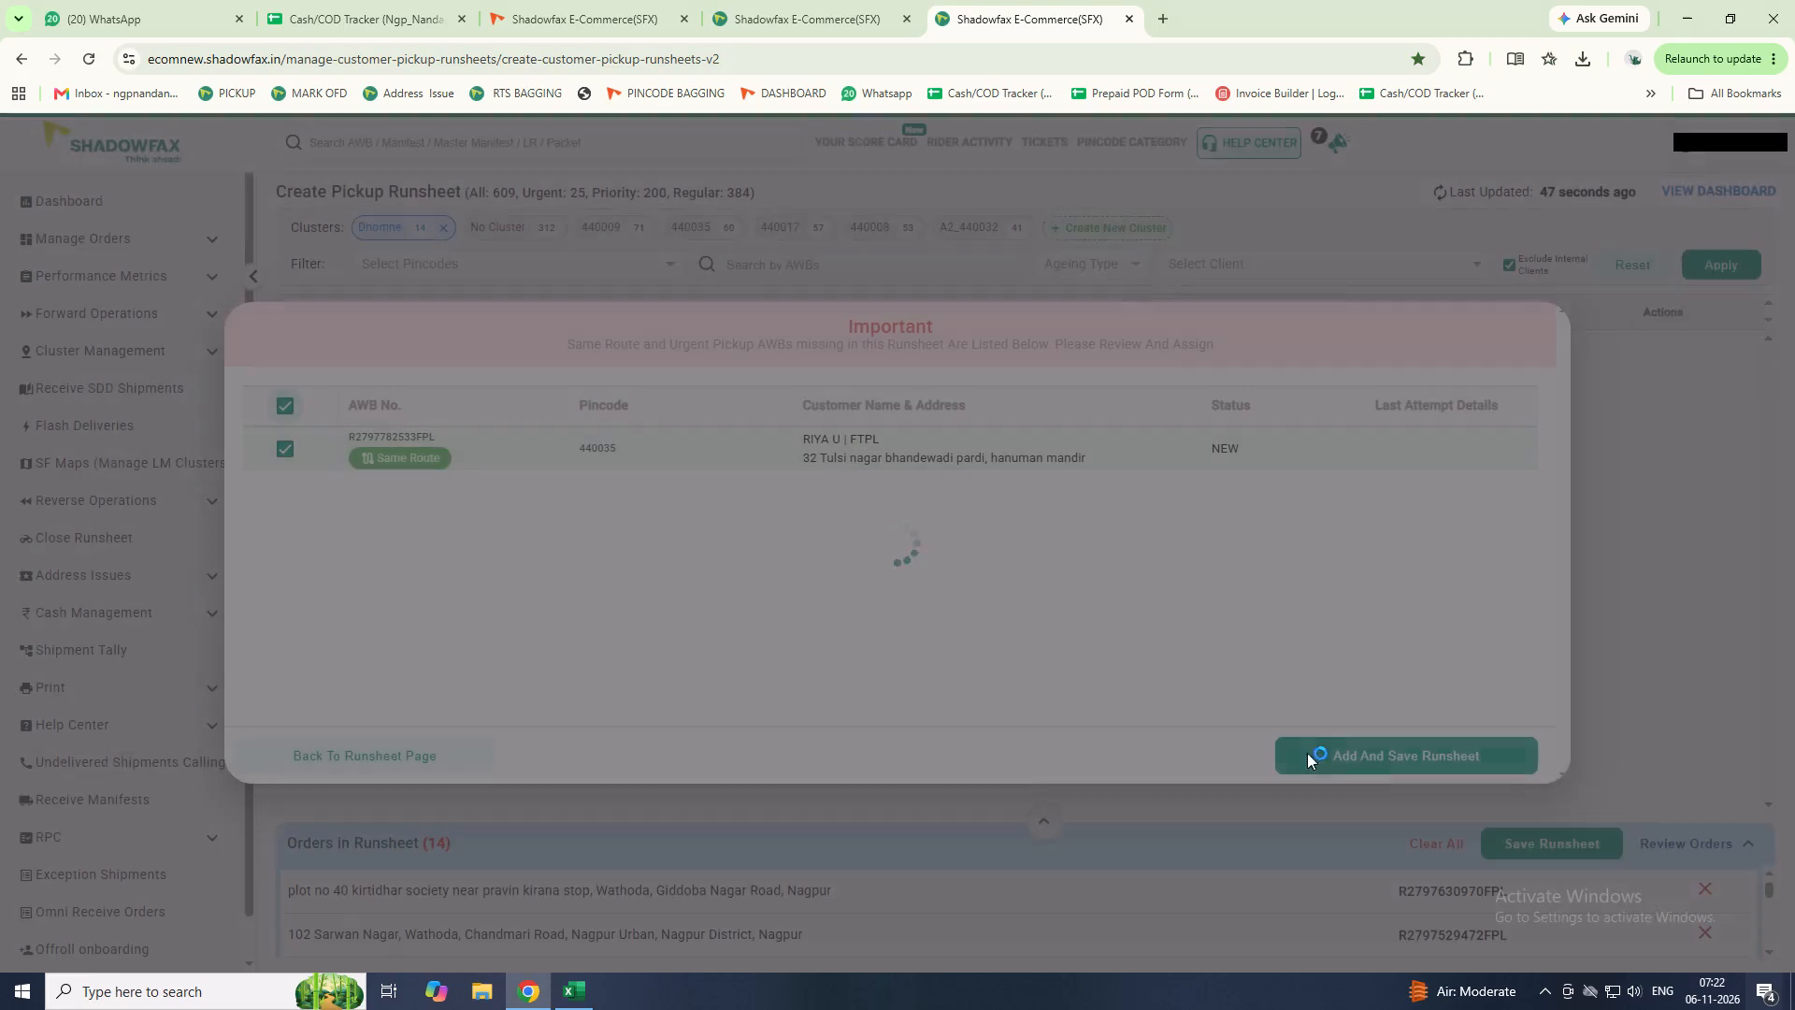
left_click(1397, 744)
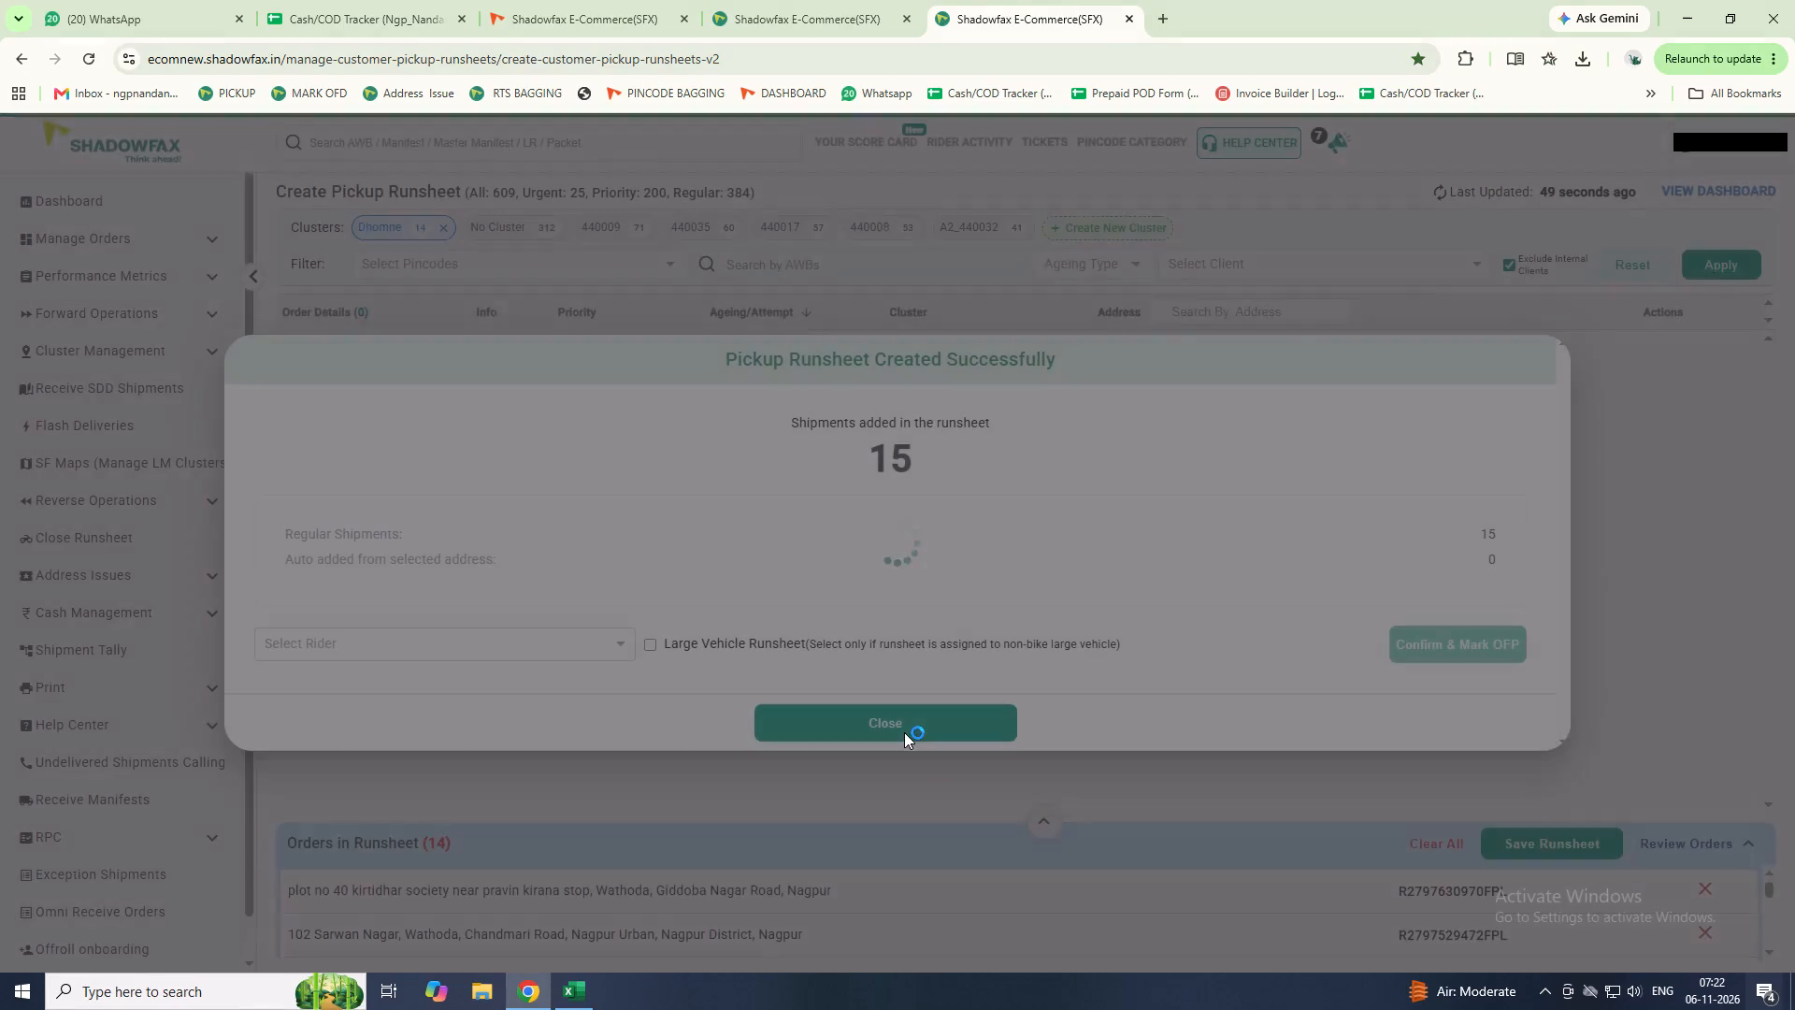
left_click(906, 728)
left_click(925, 725)
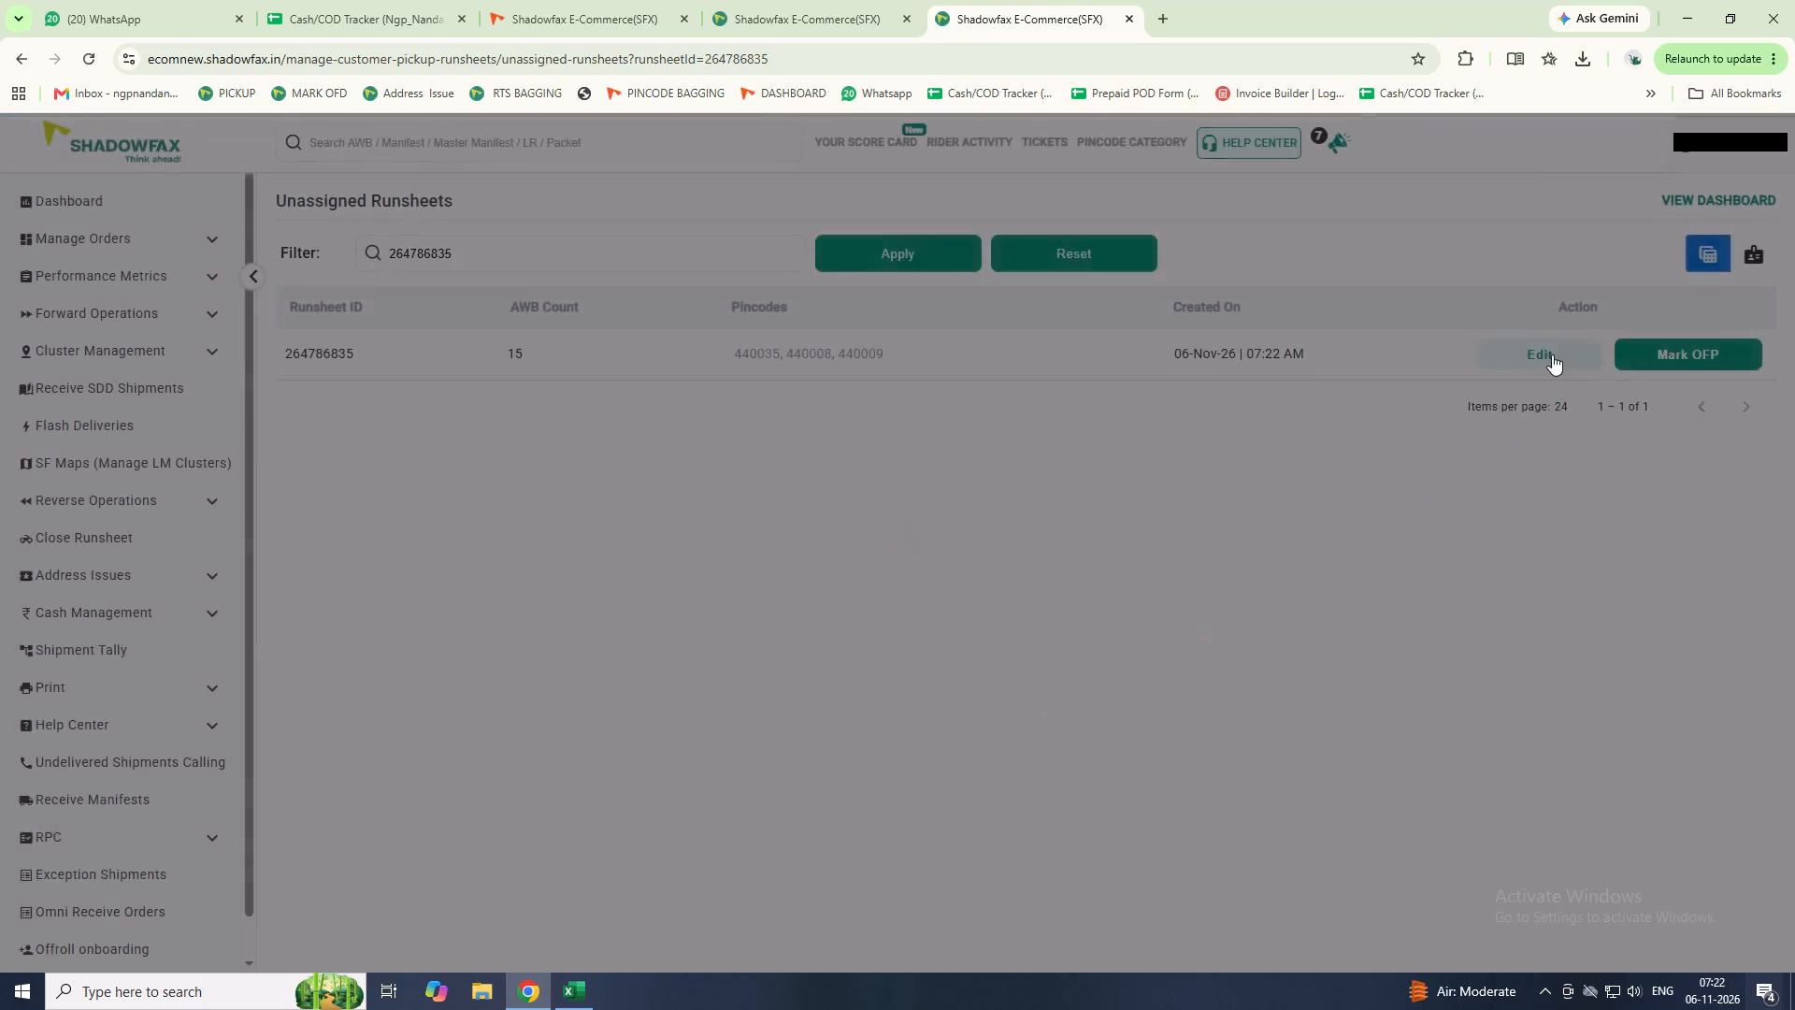
left_click(1553, 355)
scroll(887, 787, "down", 8)
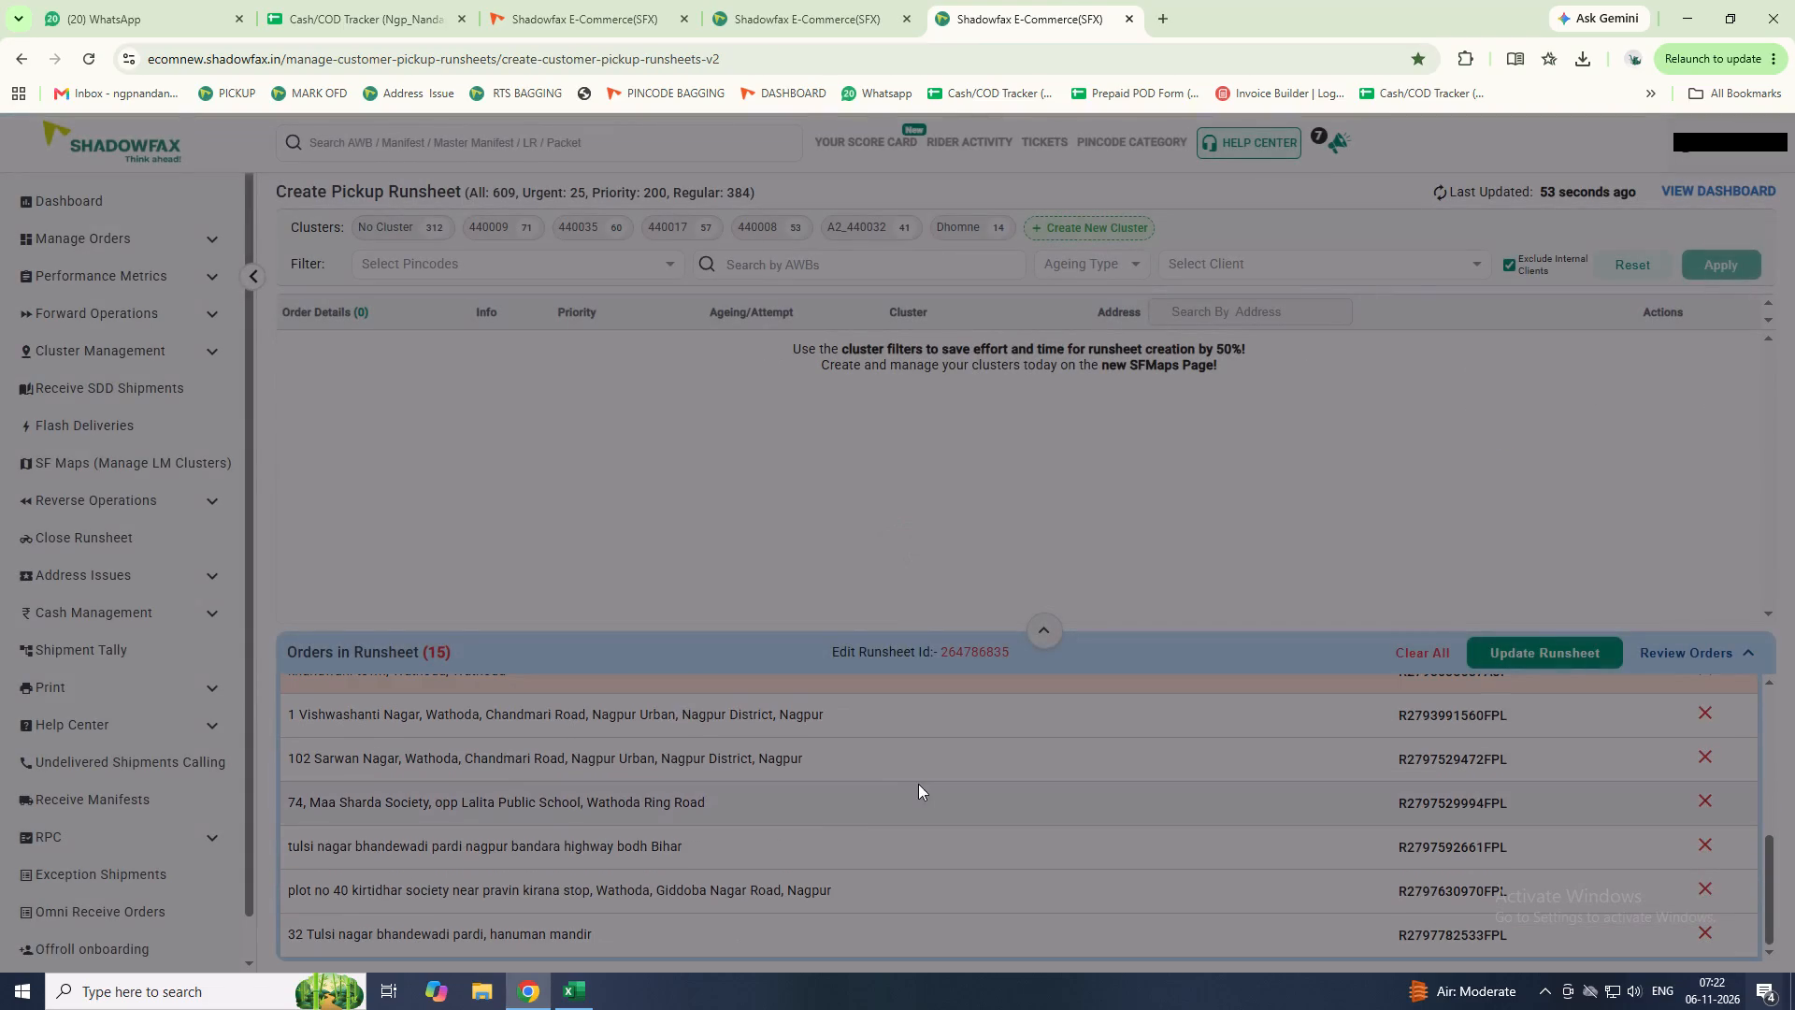
scroll(918, 784, "down", 8)
left_click(1703, 939)
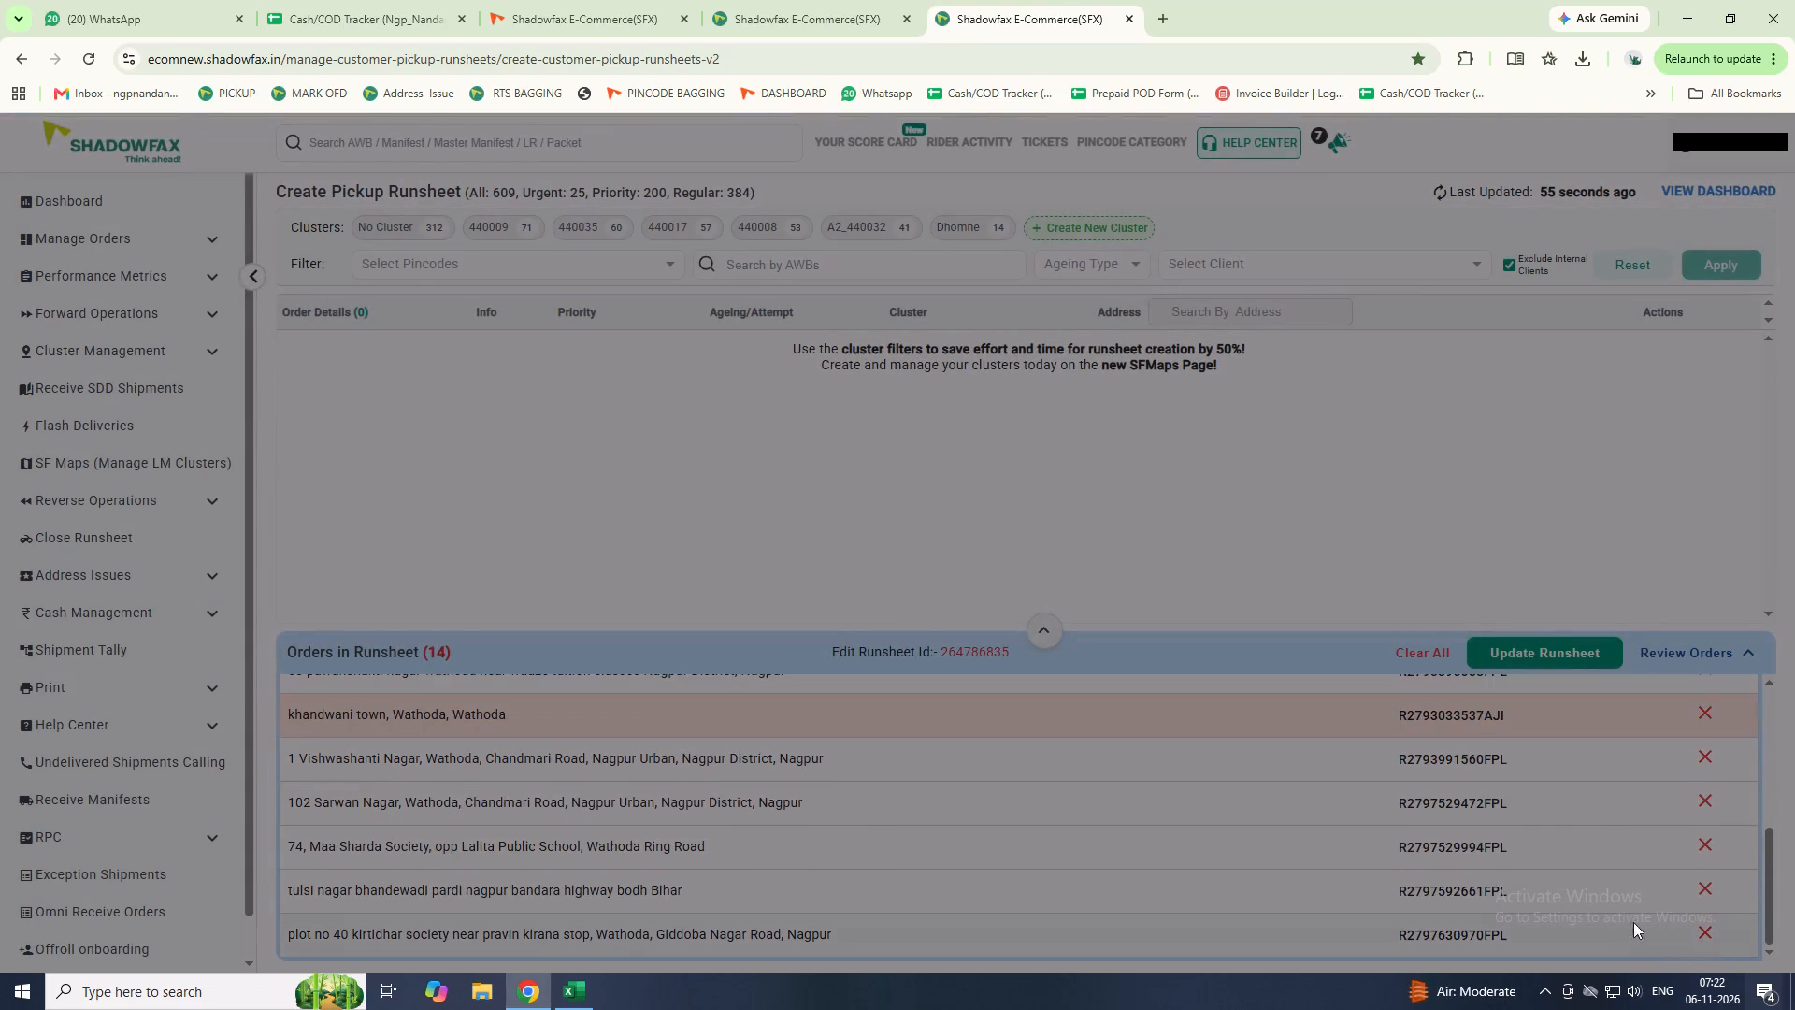
left_click(1527, 646)
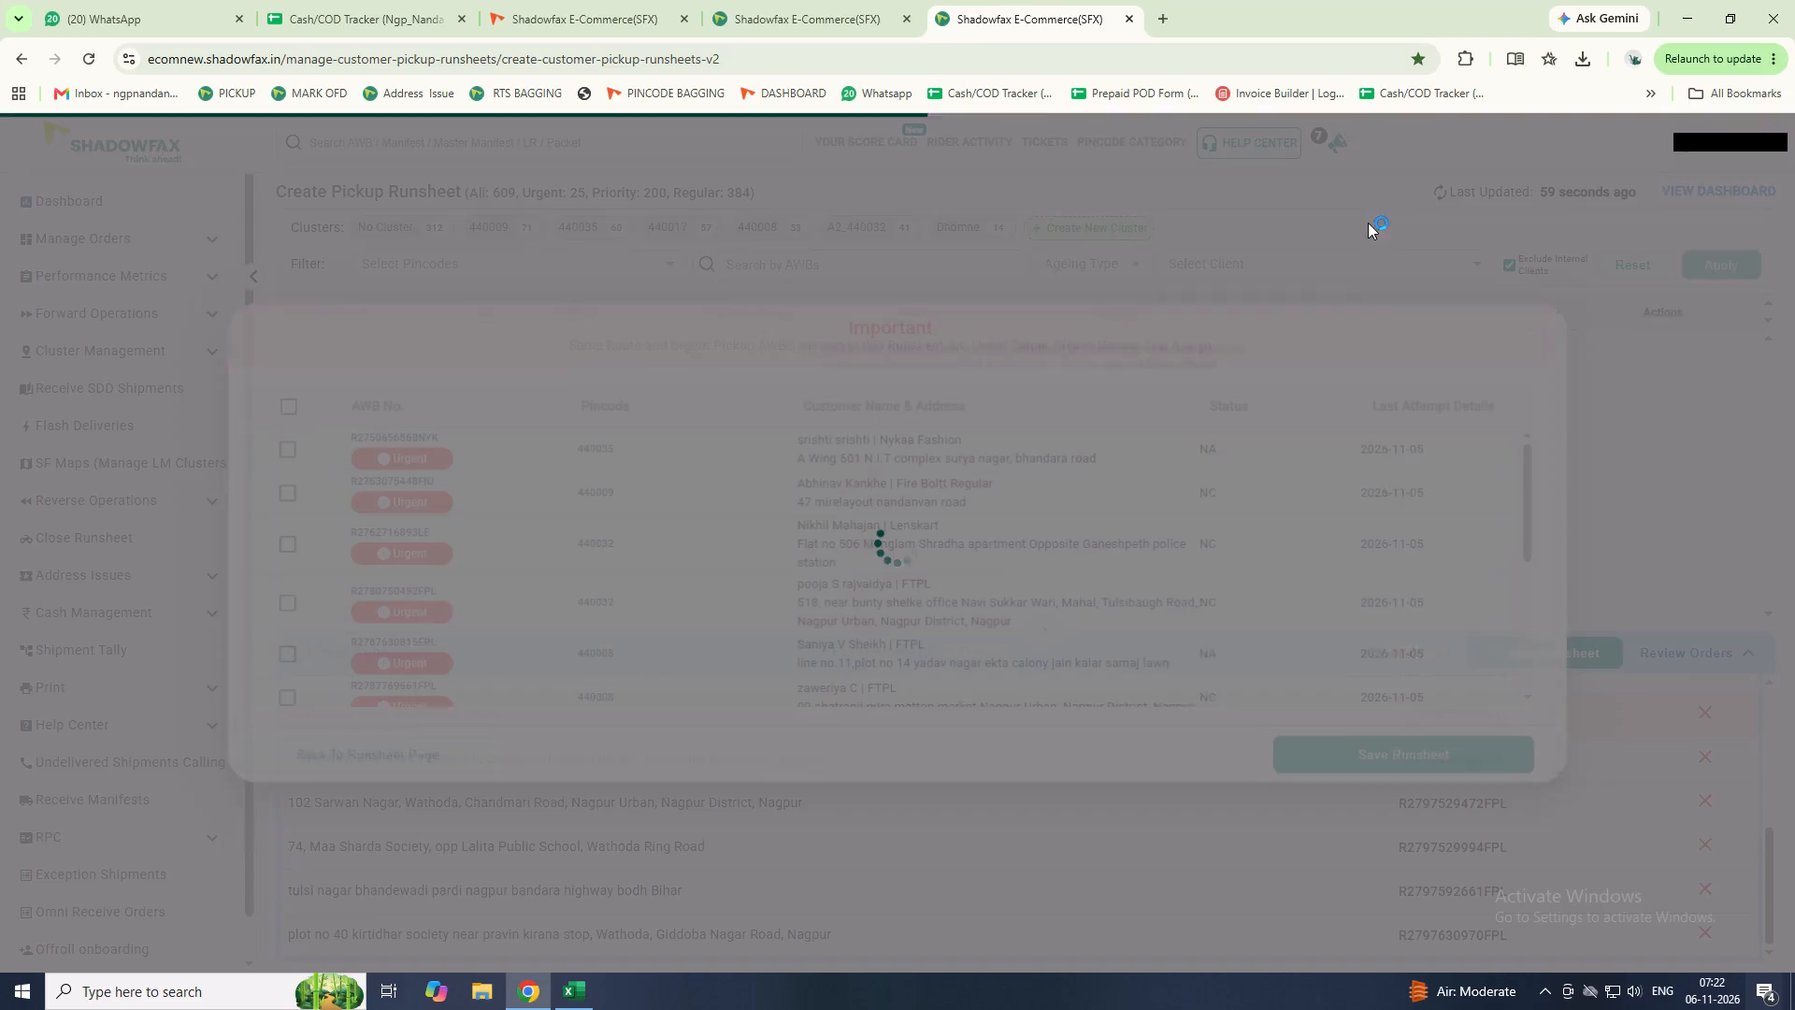
left_click(1379, 754)
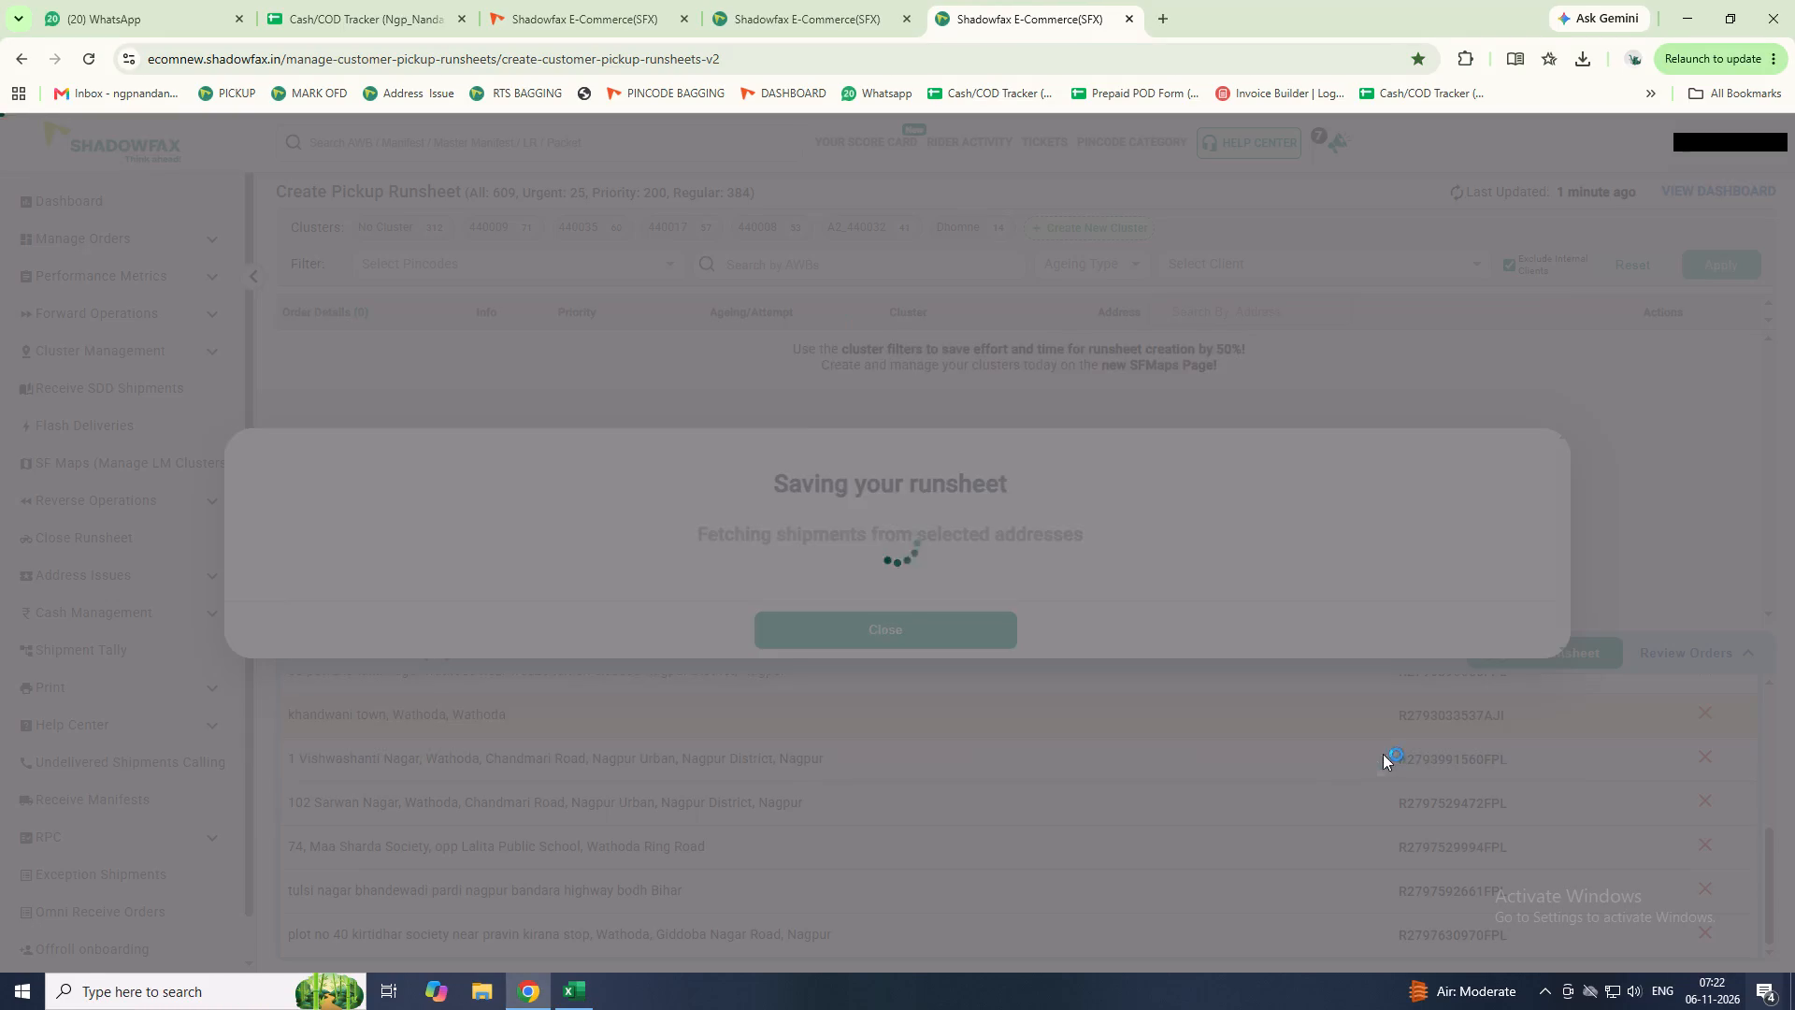
Assign the updated Dhomne runsheet to the rider matching "bhoj", mark it OFP, and close the summary.
left_click(568, 664)
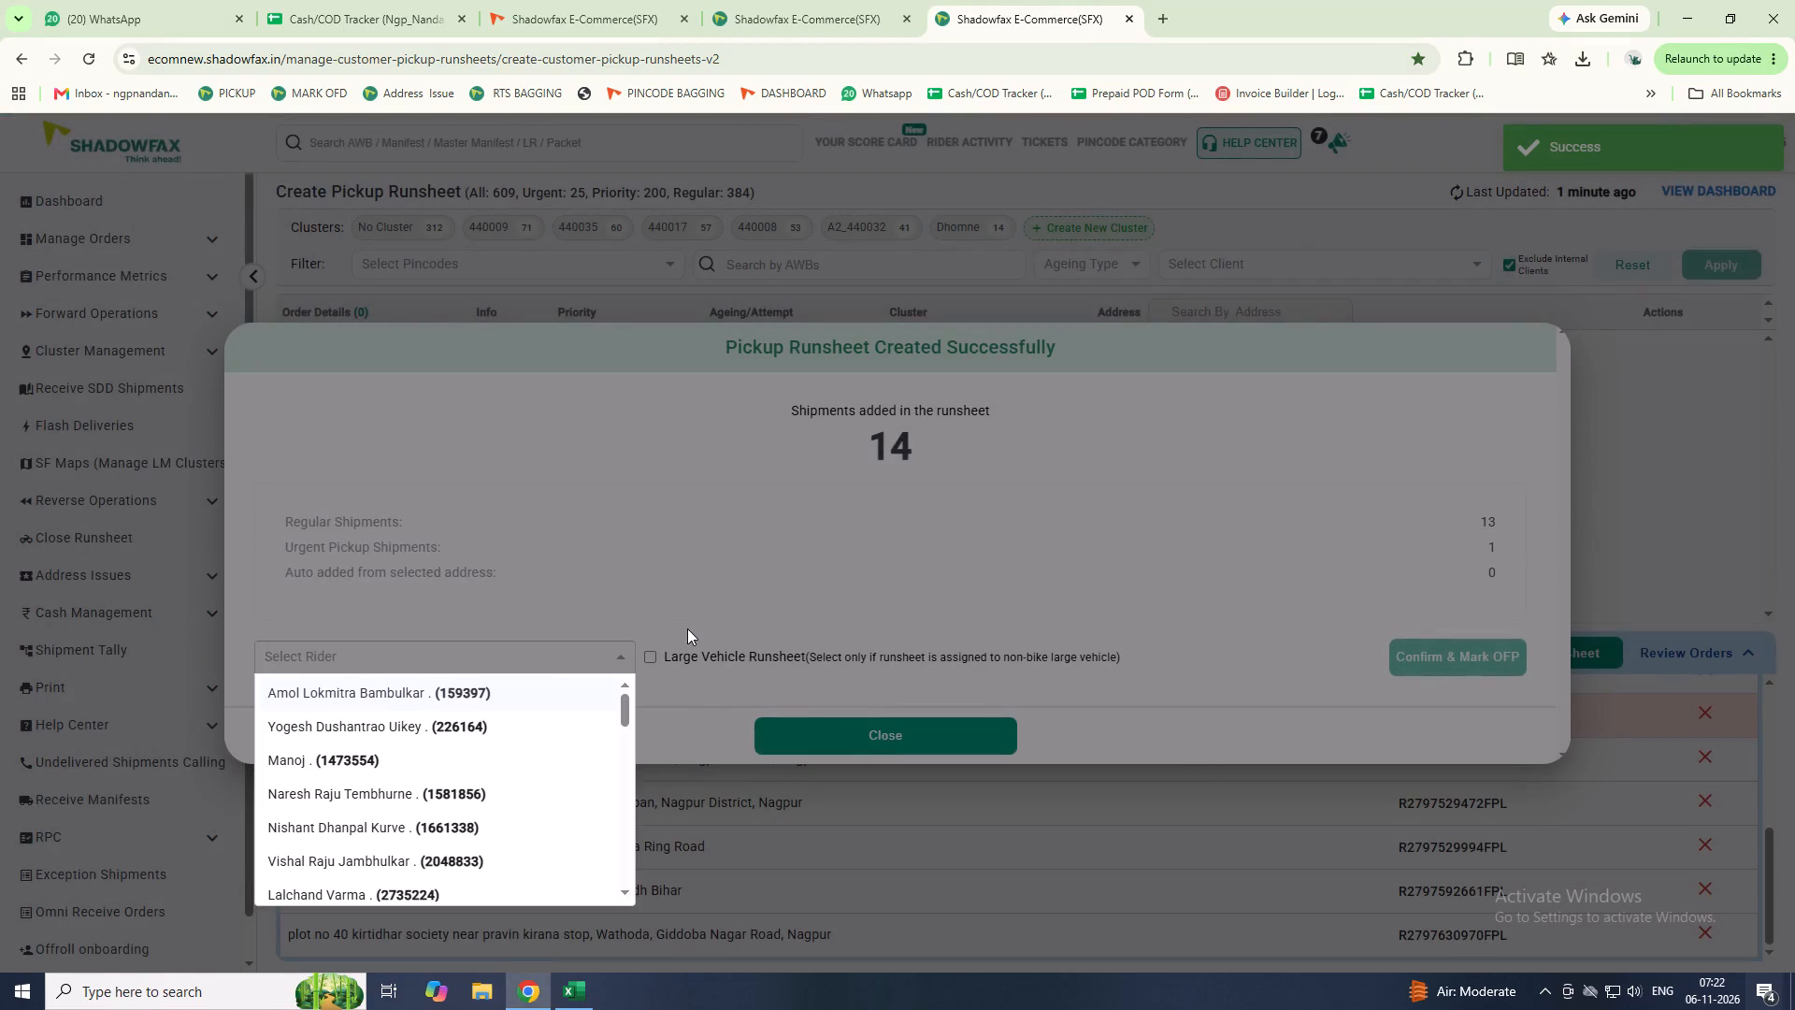
type("bhojani")
key("BackSpace")
key("BackSpace")
key("BackSpace")
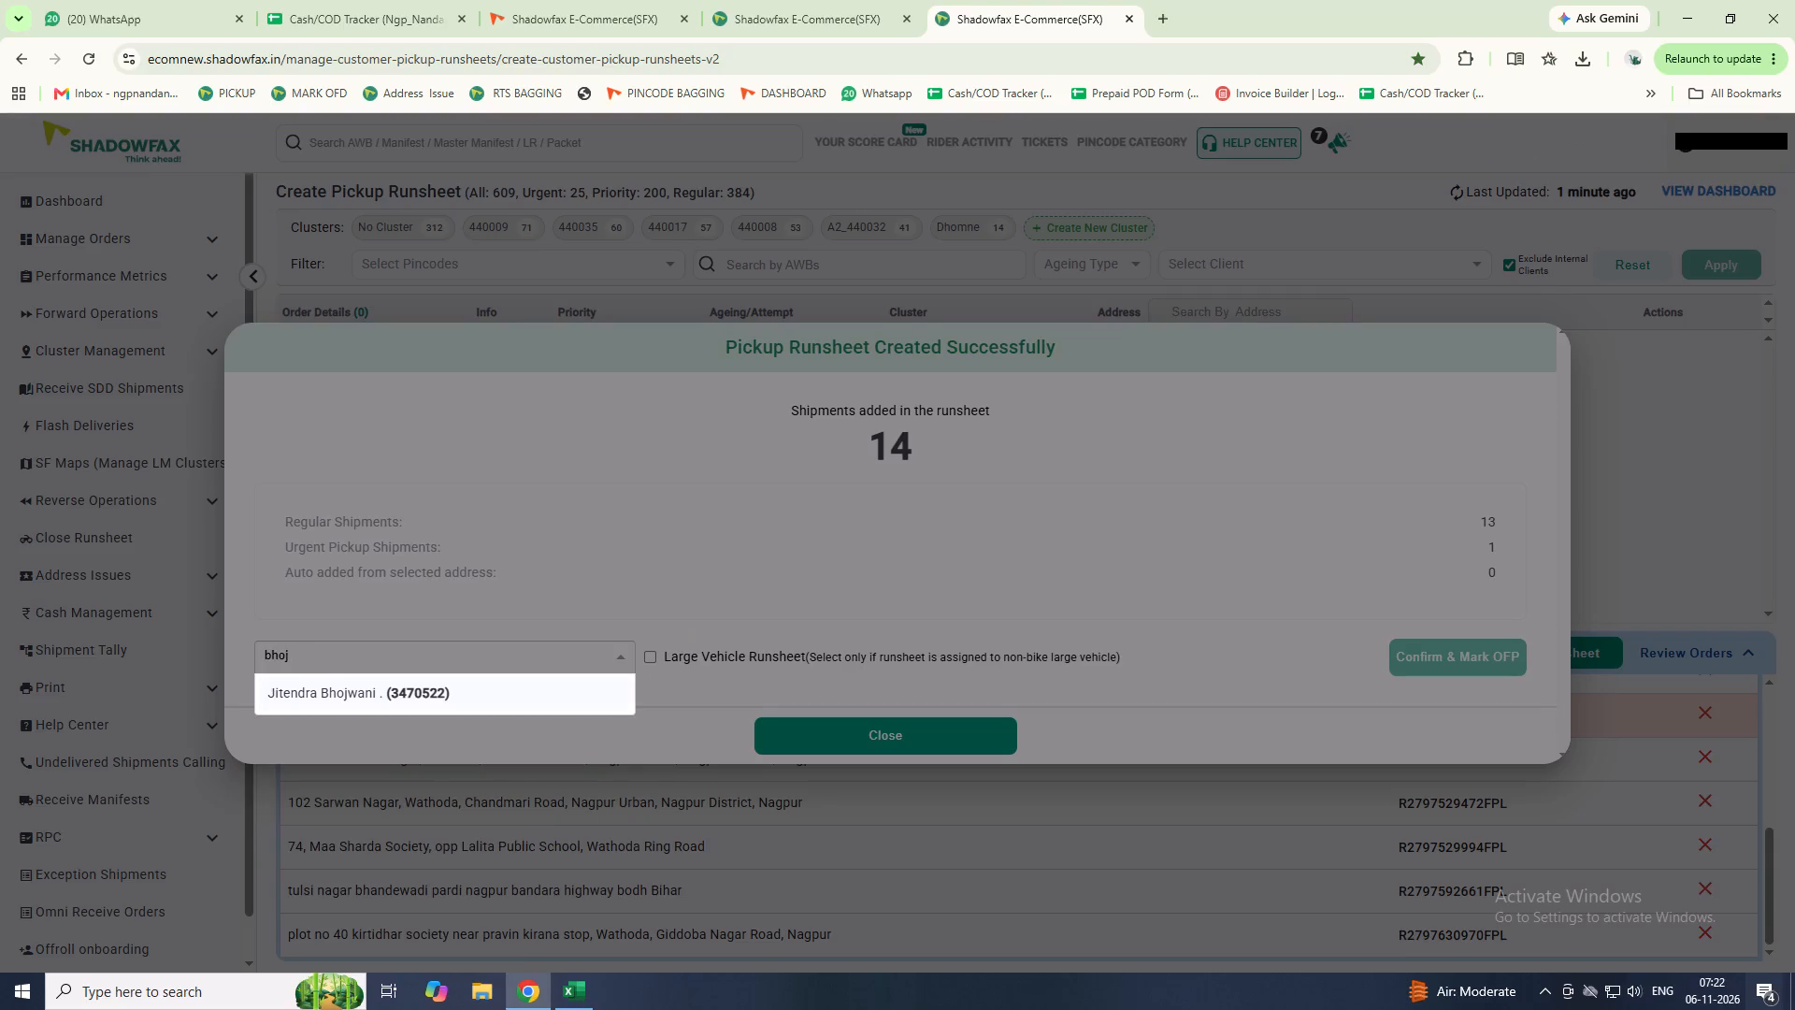
key("Return")
key("Tab")
key("Tab")
key("Return")
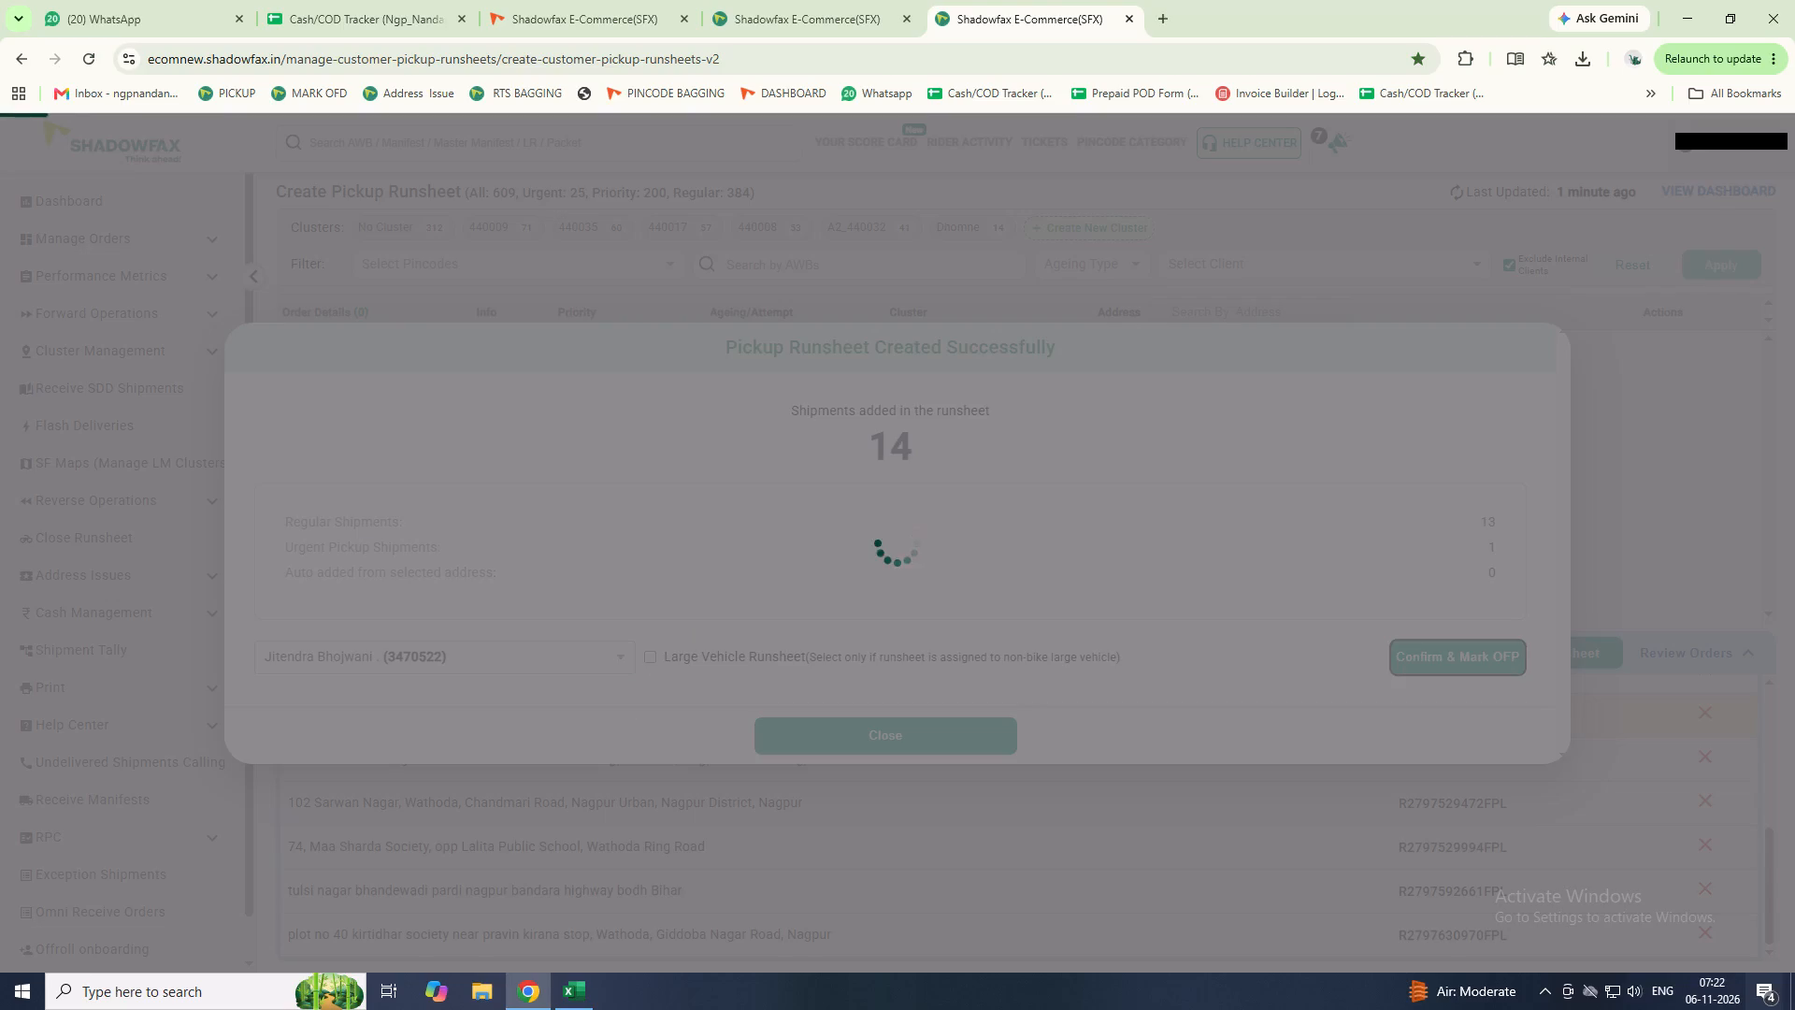
left_click(869, 739)
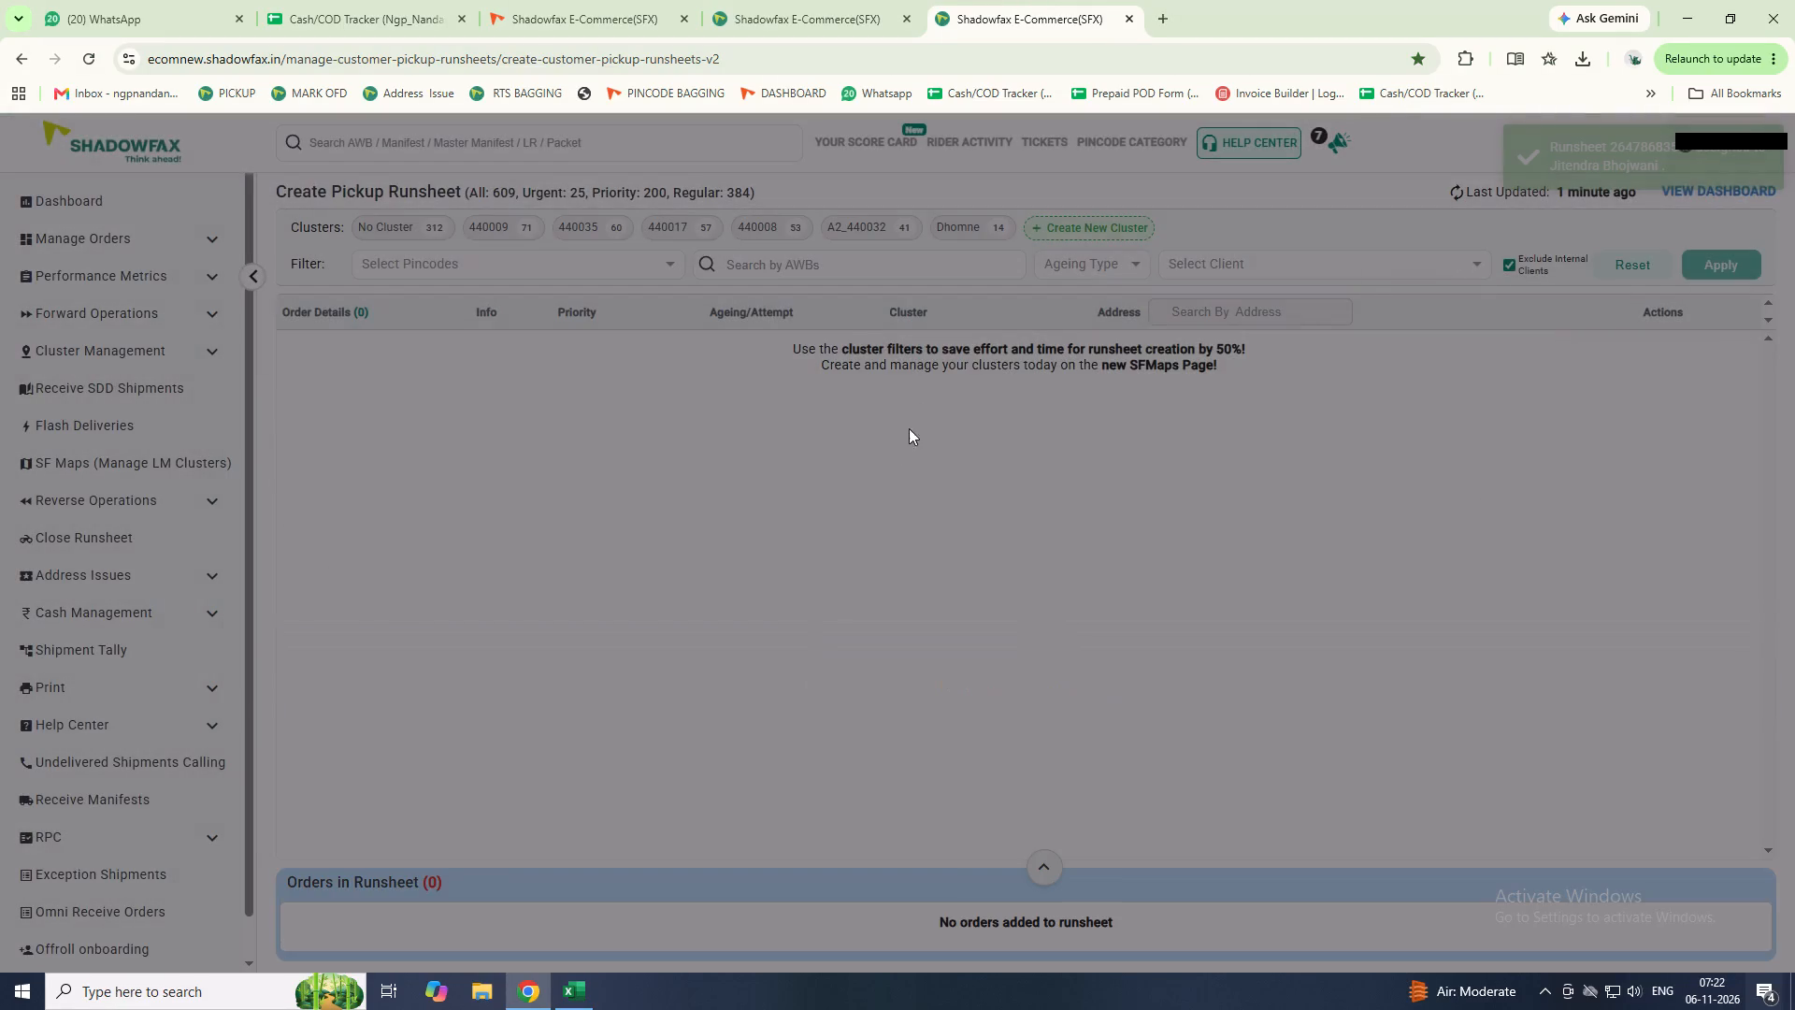
Refresh the pickup order data, filter by cluster A2_440032, and examine its orders and addresses.
triple_click(1459, 188)
left_click(1458, 192)
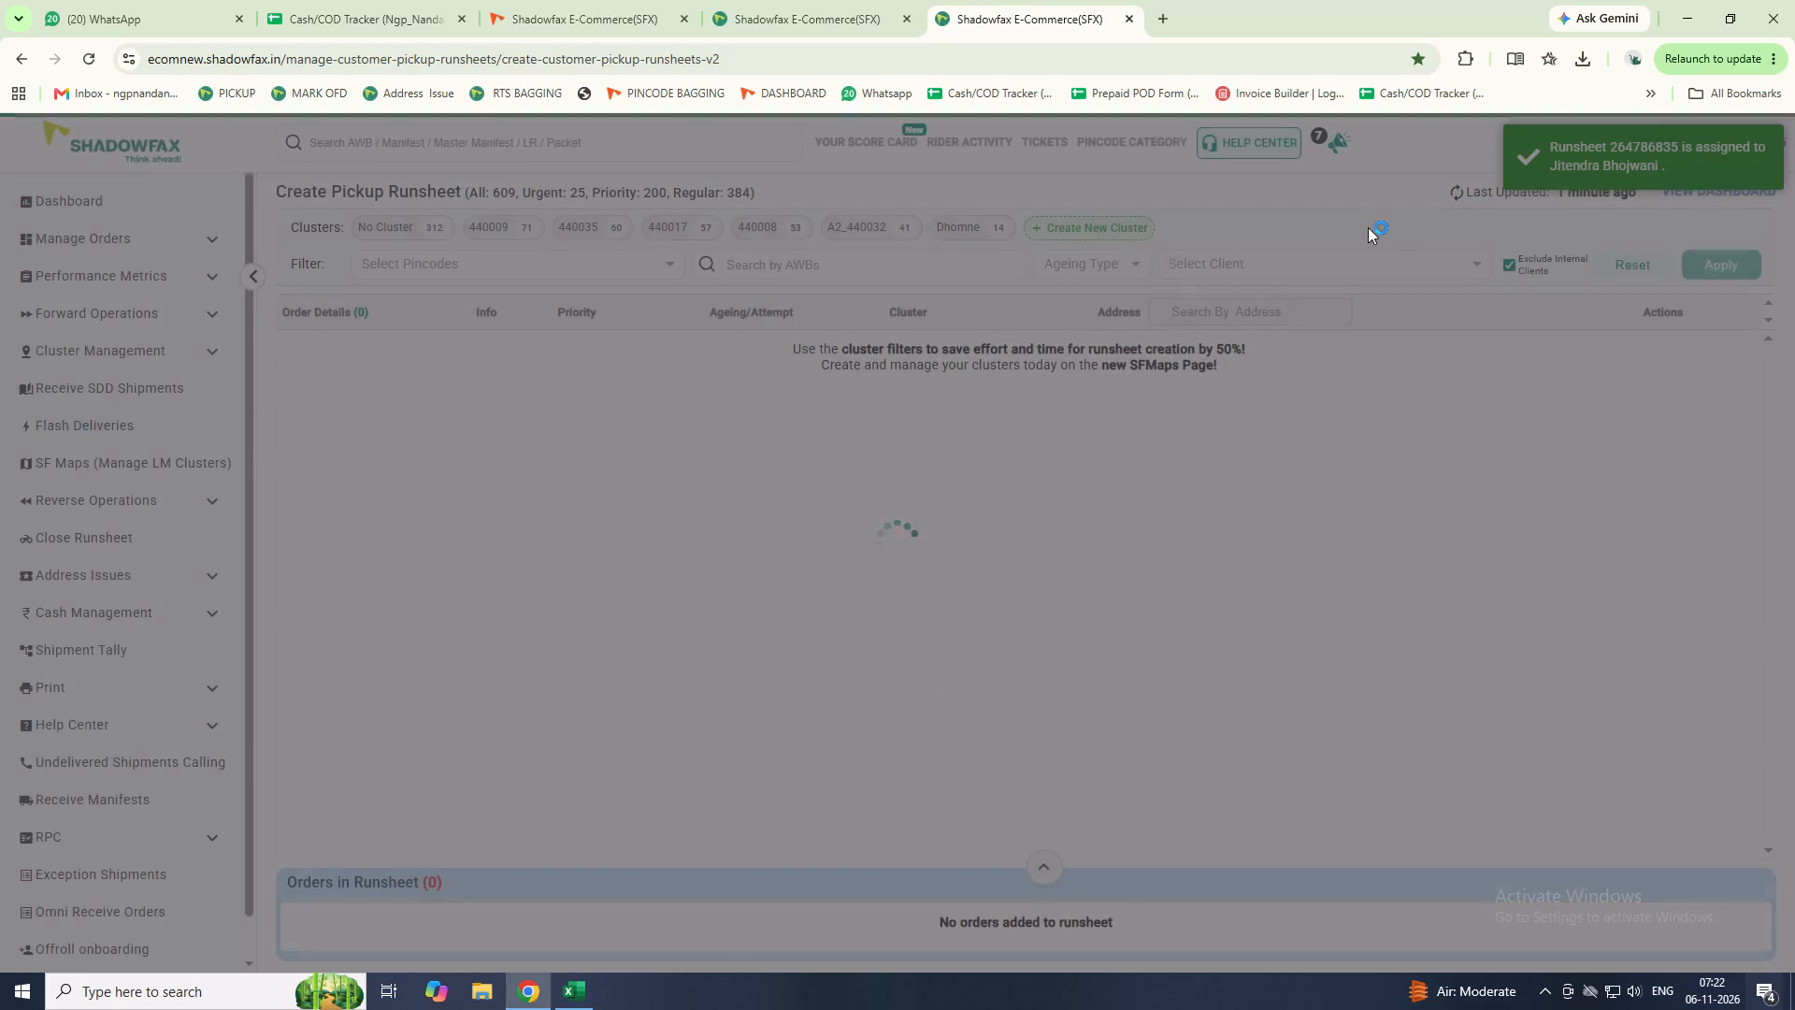
left_click(864, 225)
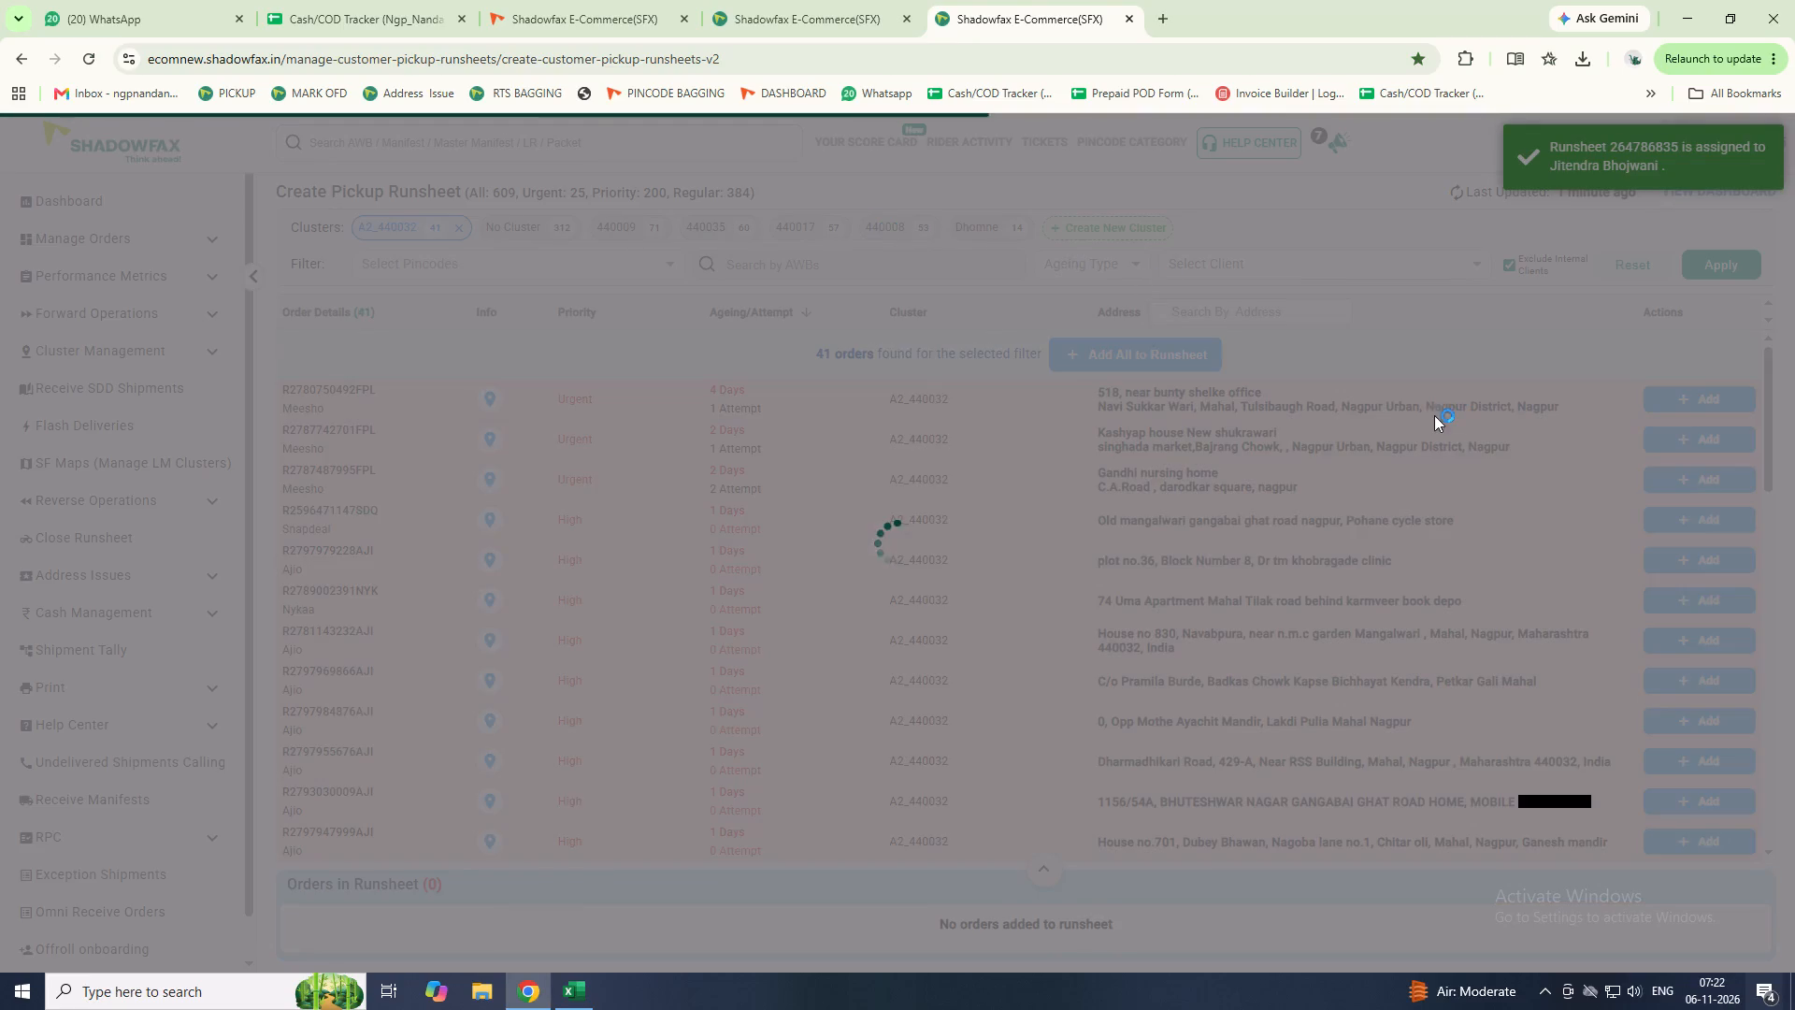
scroll(1333, 534, "down", 14)
scroll(1337, 523, "down", 7)
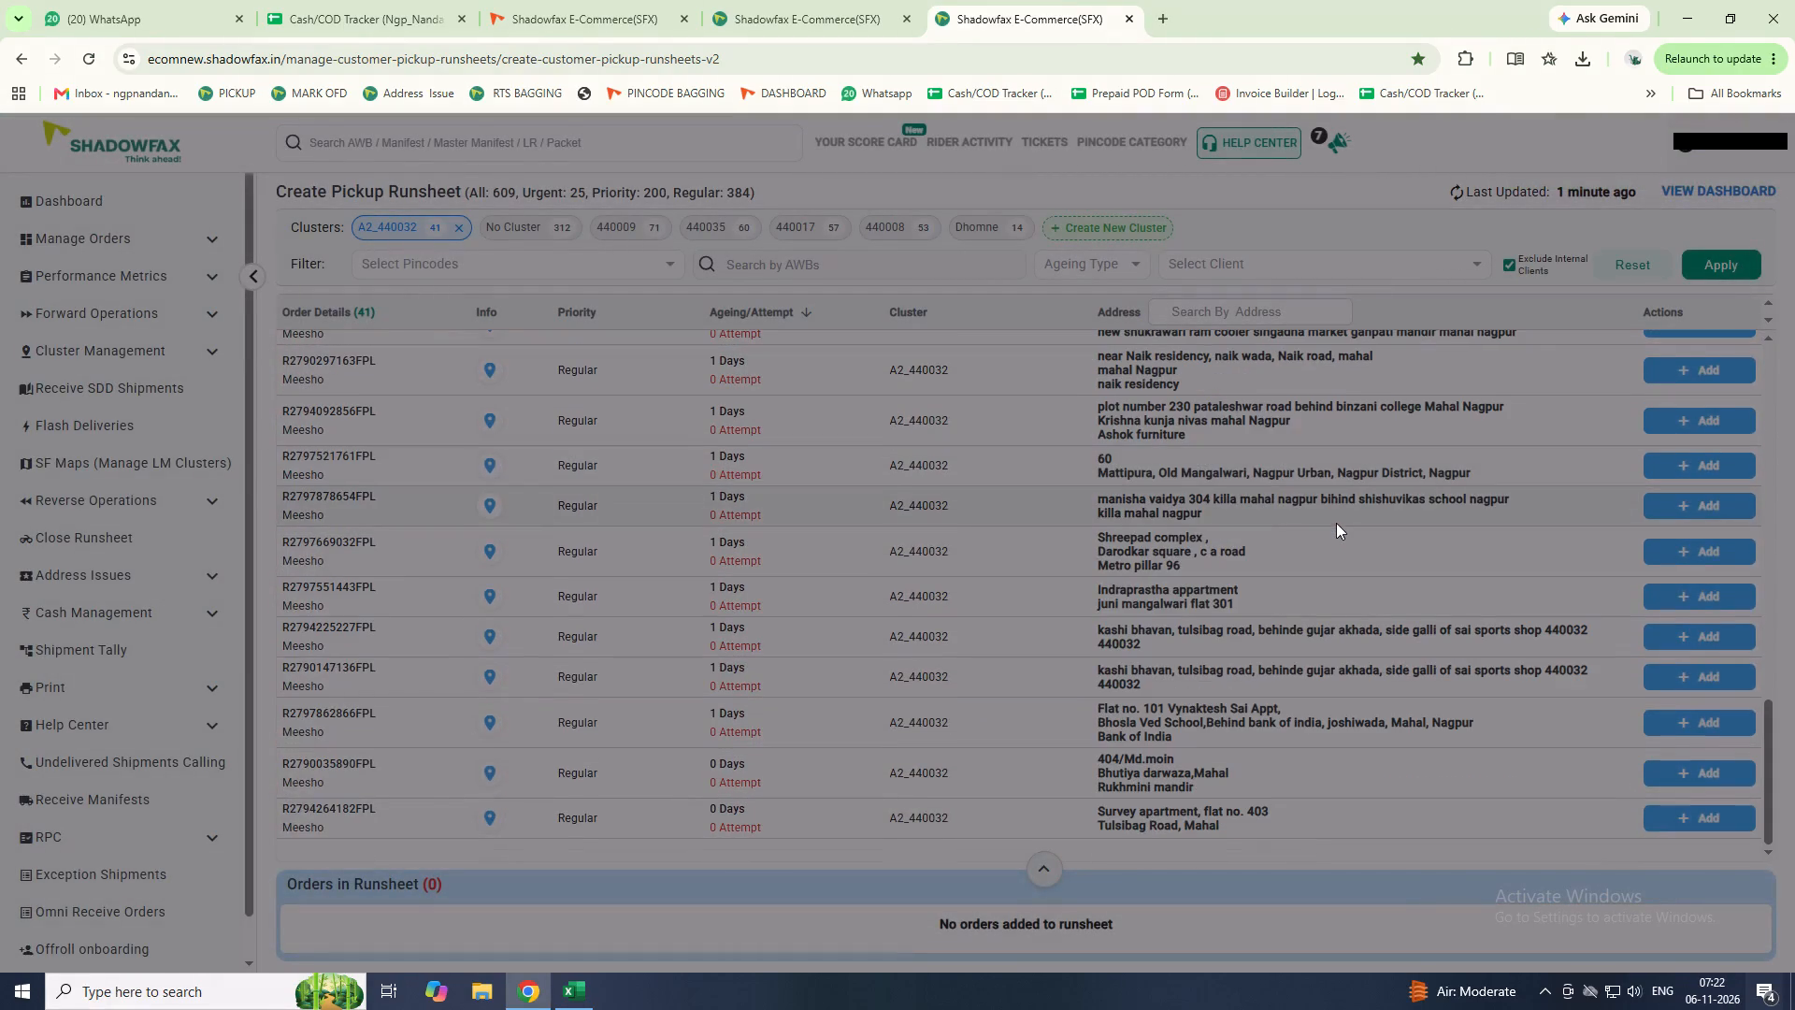
left_click(455, 224)
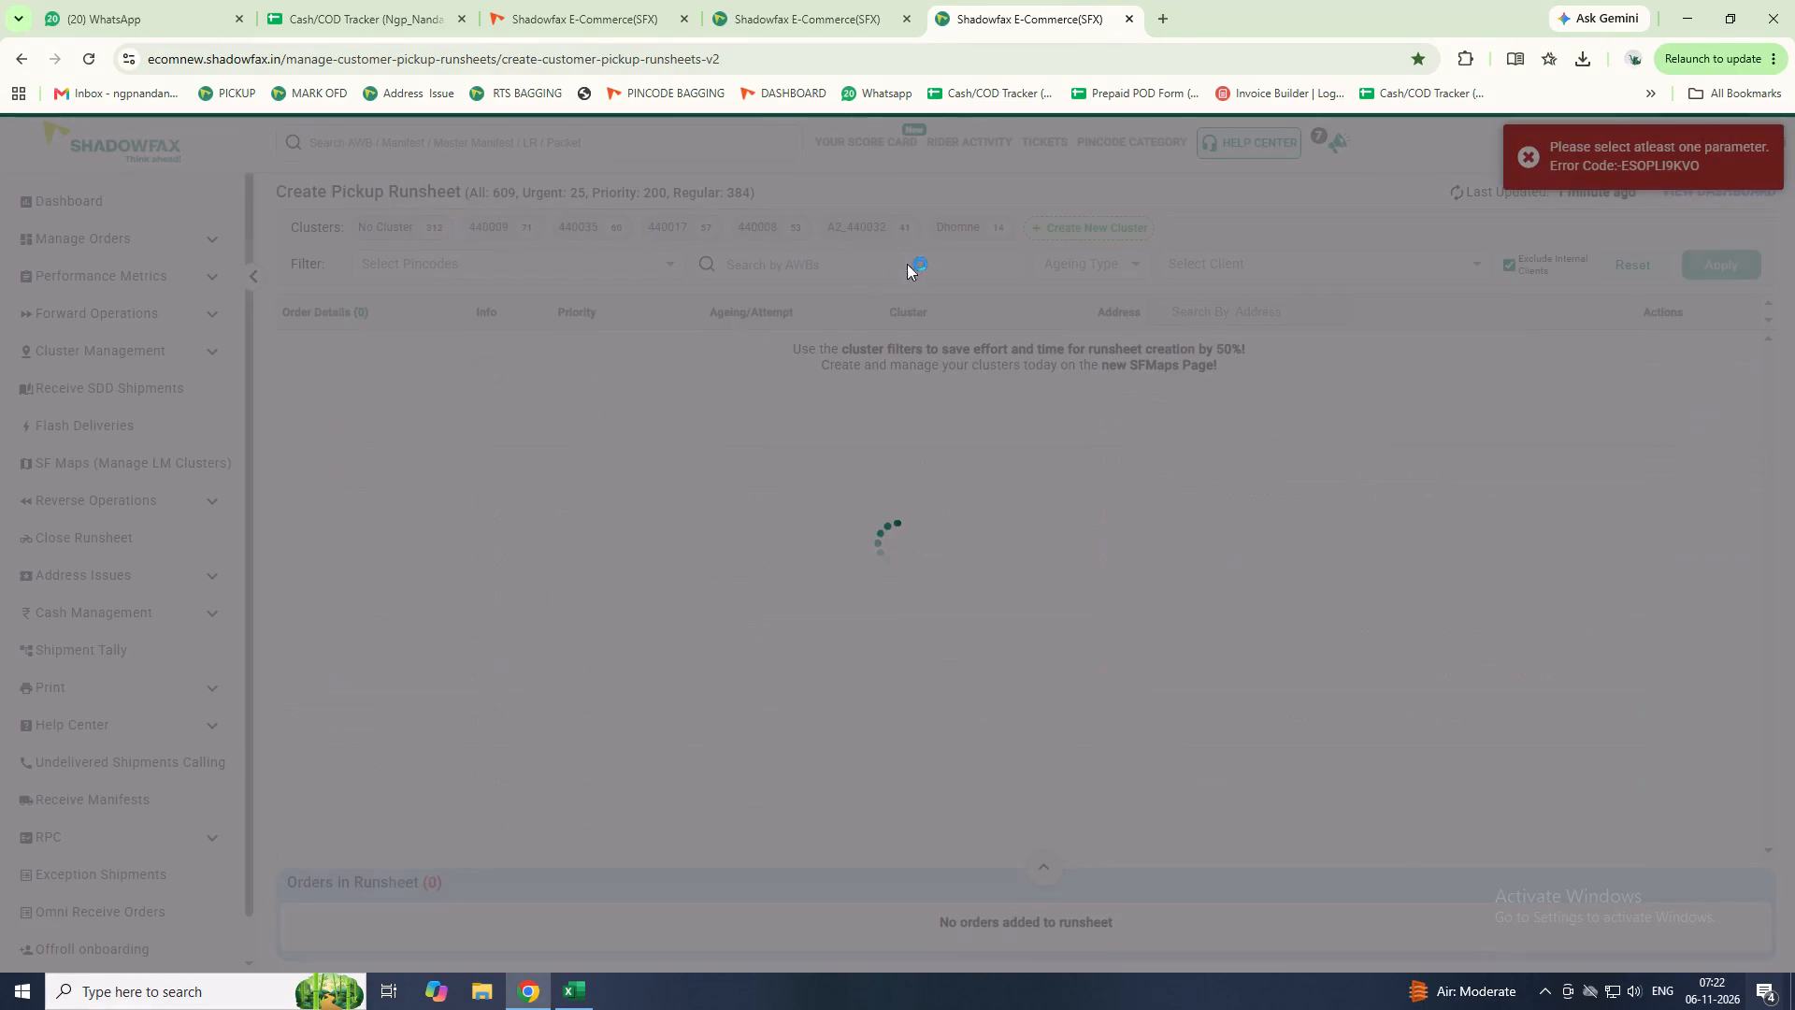
left_click(686, 228)
scroll(1574, 612, "down", 7)
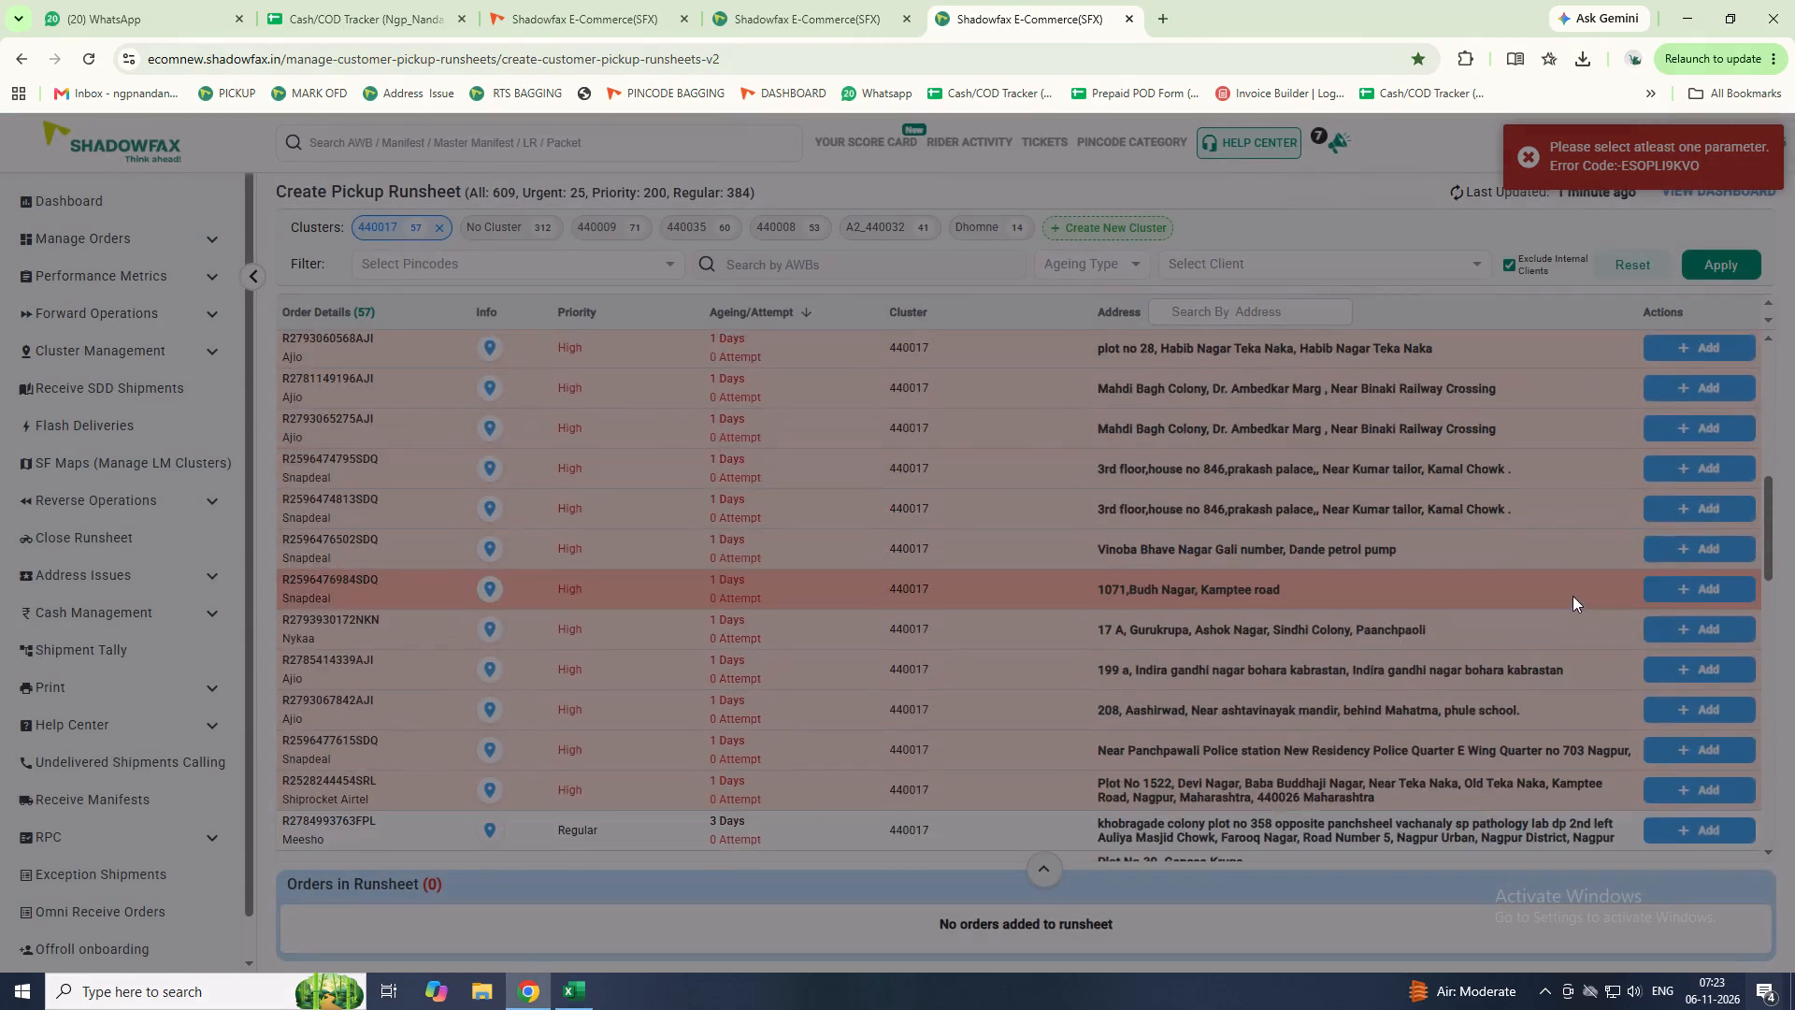
scroll(1572, 596, "down", 14)
scroll(1522, 571, "down", 8)
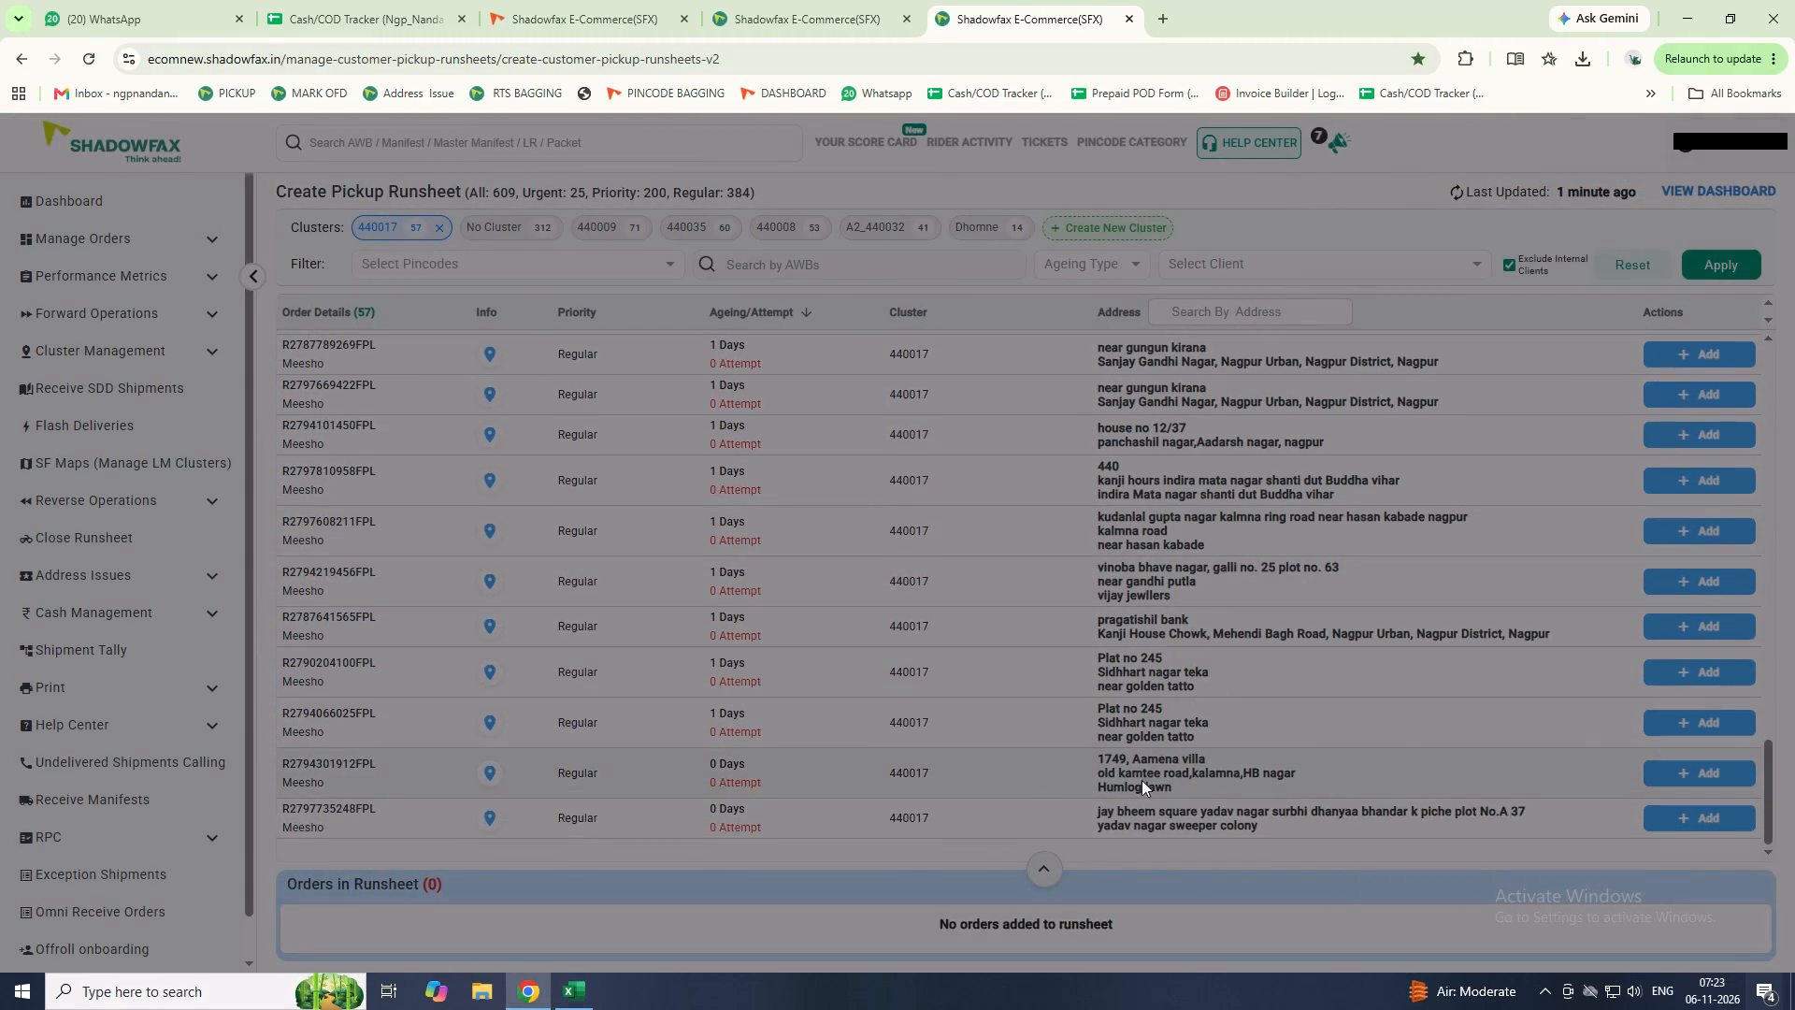
left_click(1694, 726)
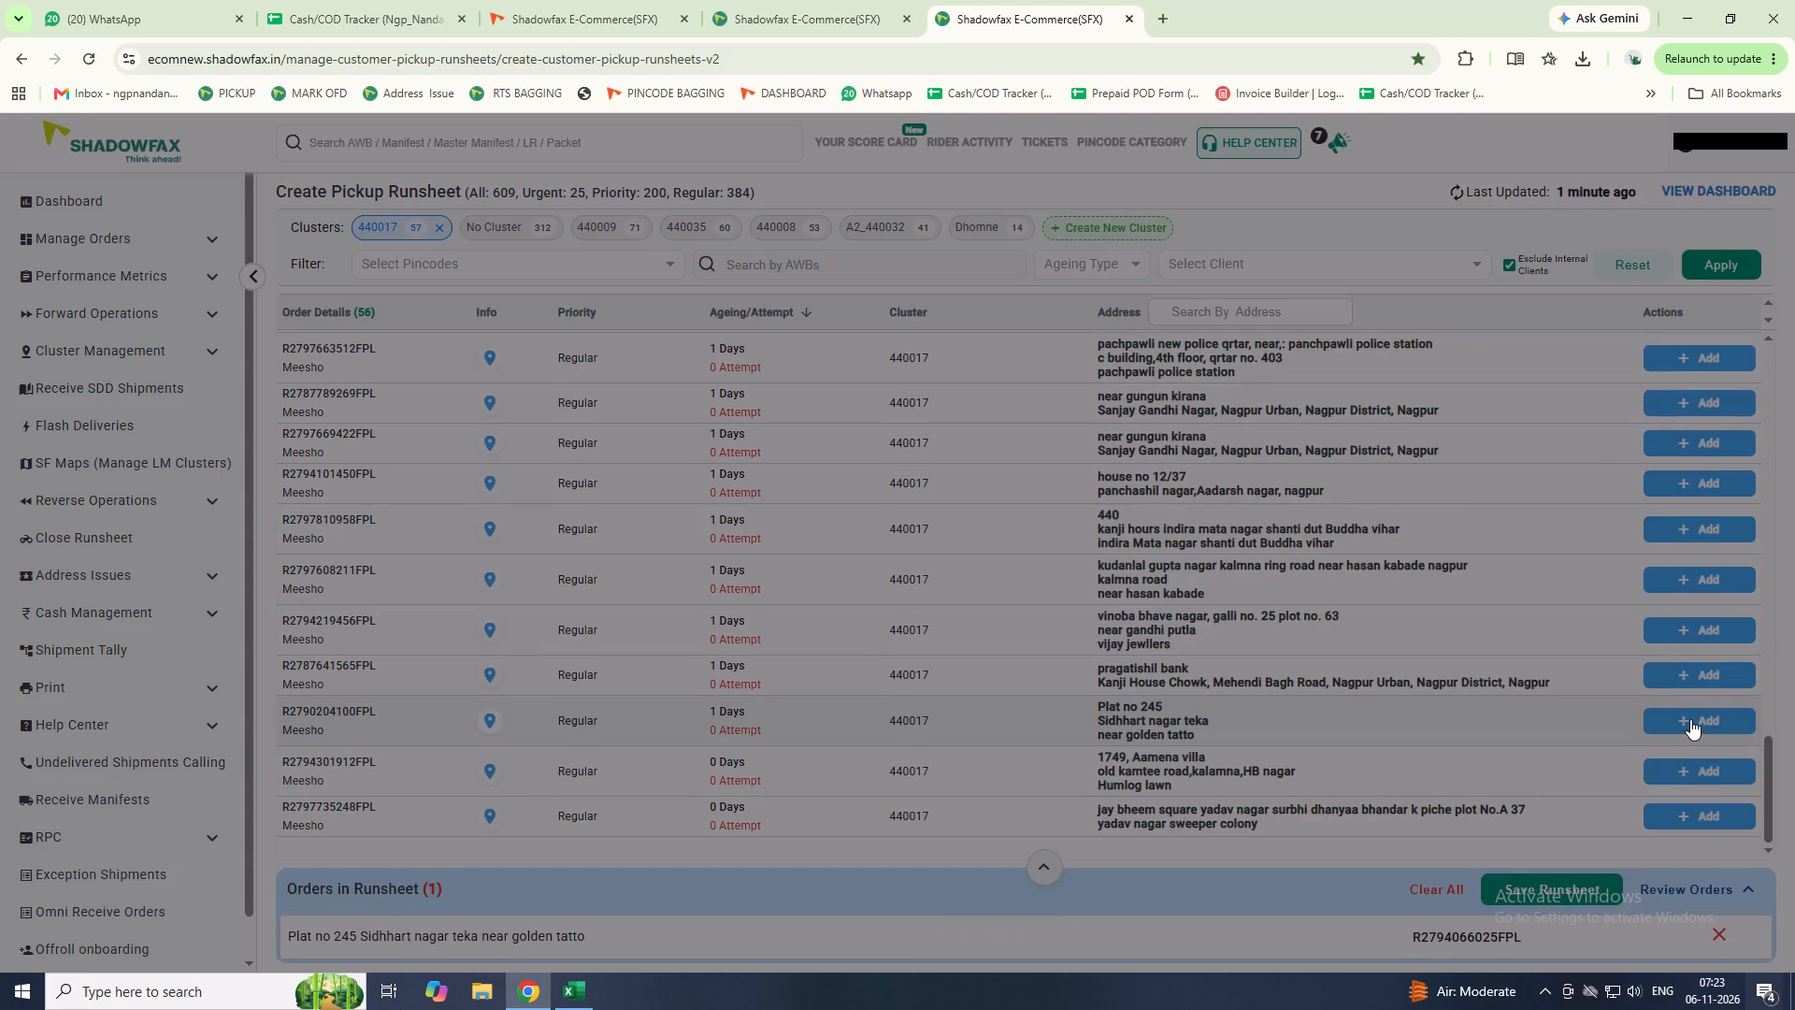
left_click(1690, 719)
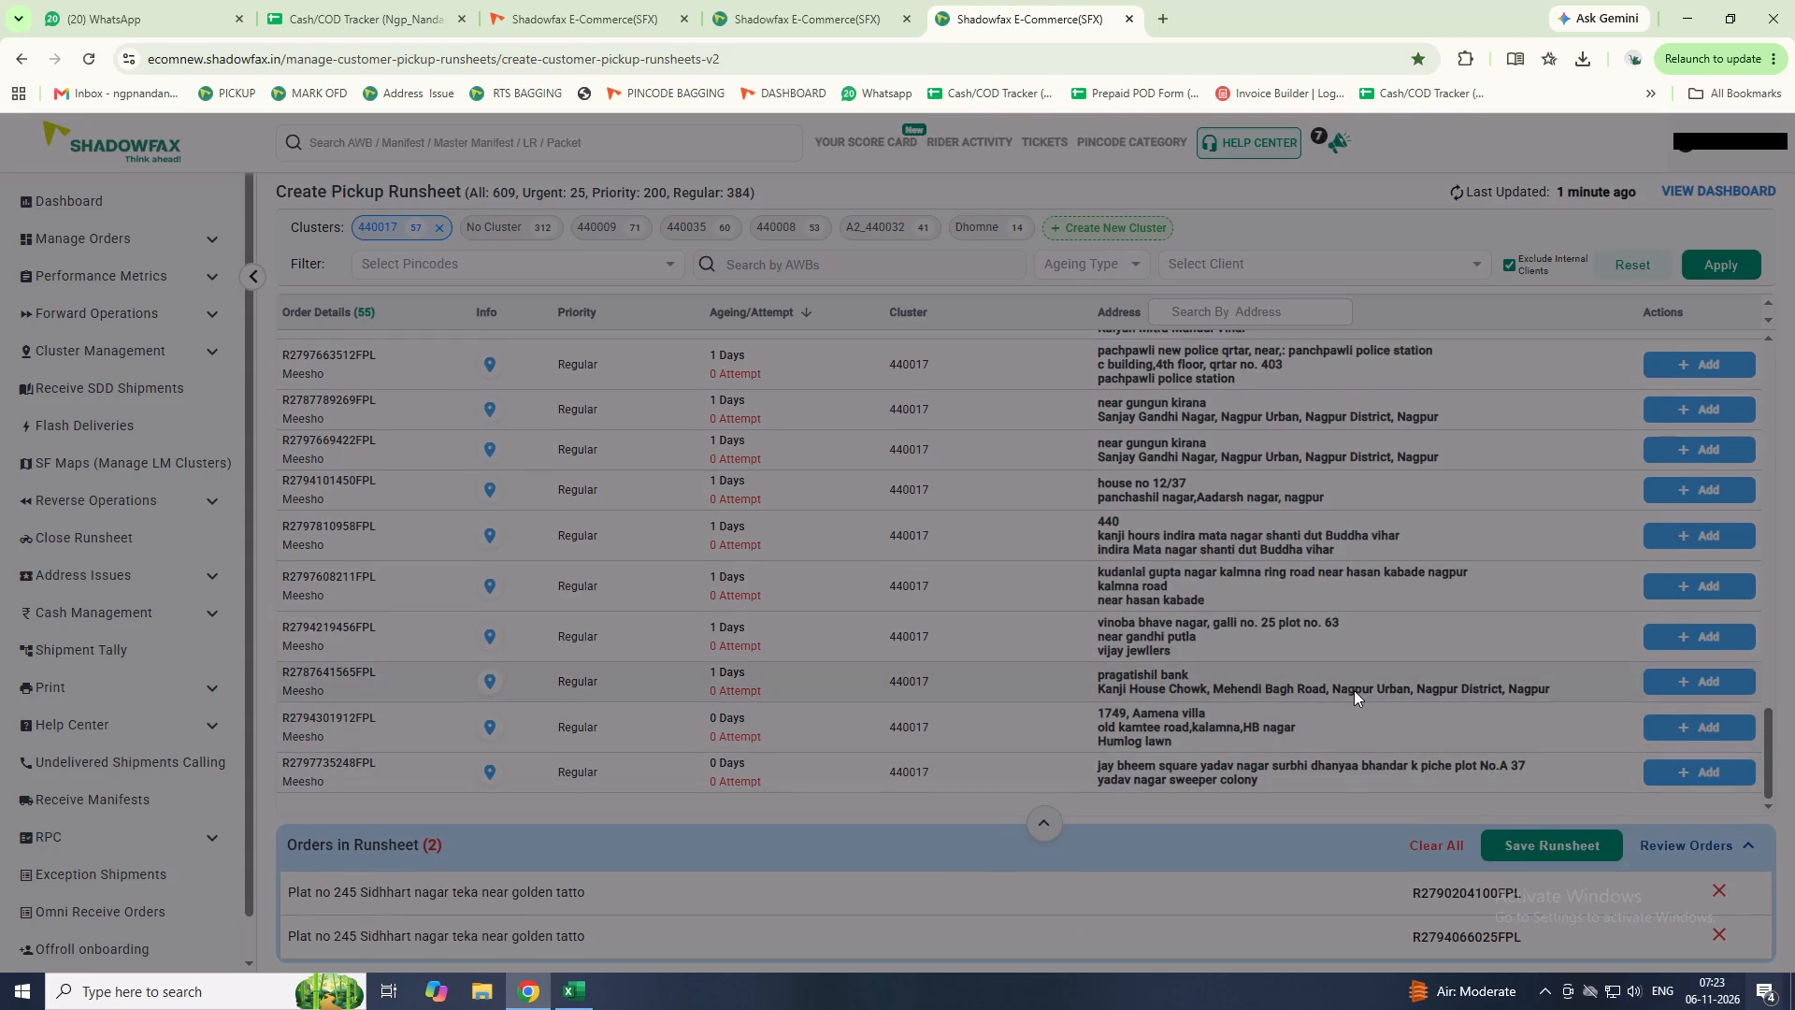
scroll(1343, 690, "up", 3)
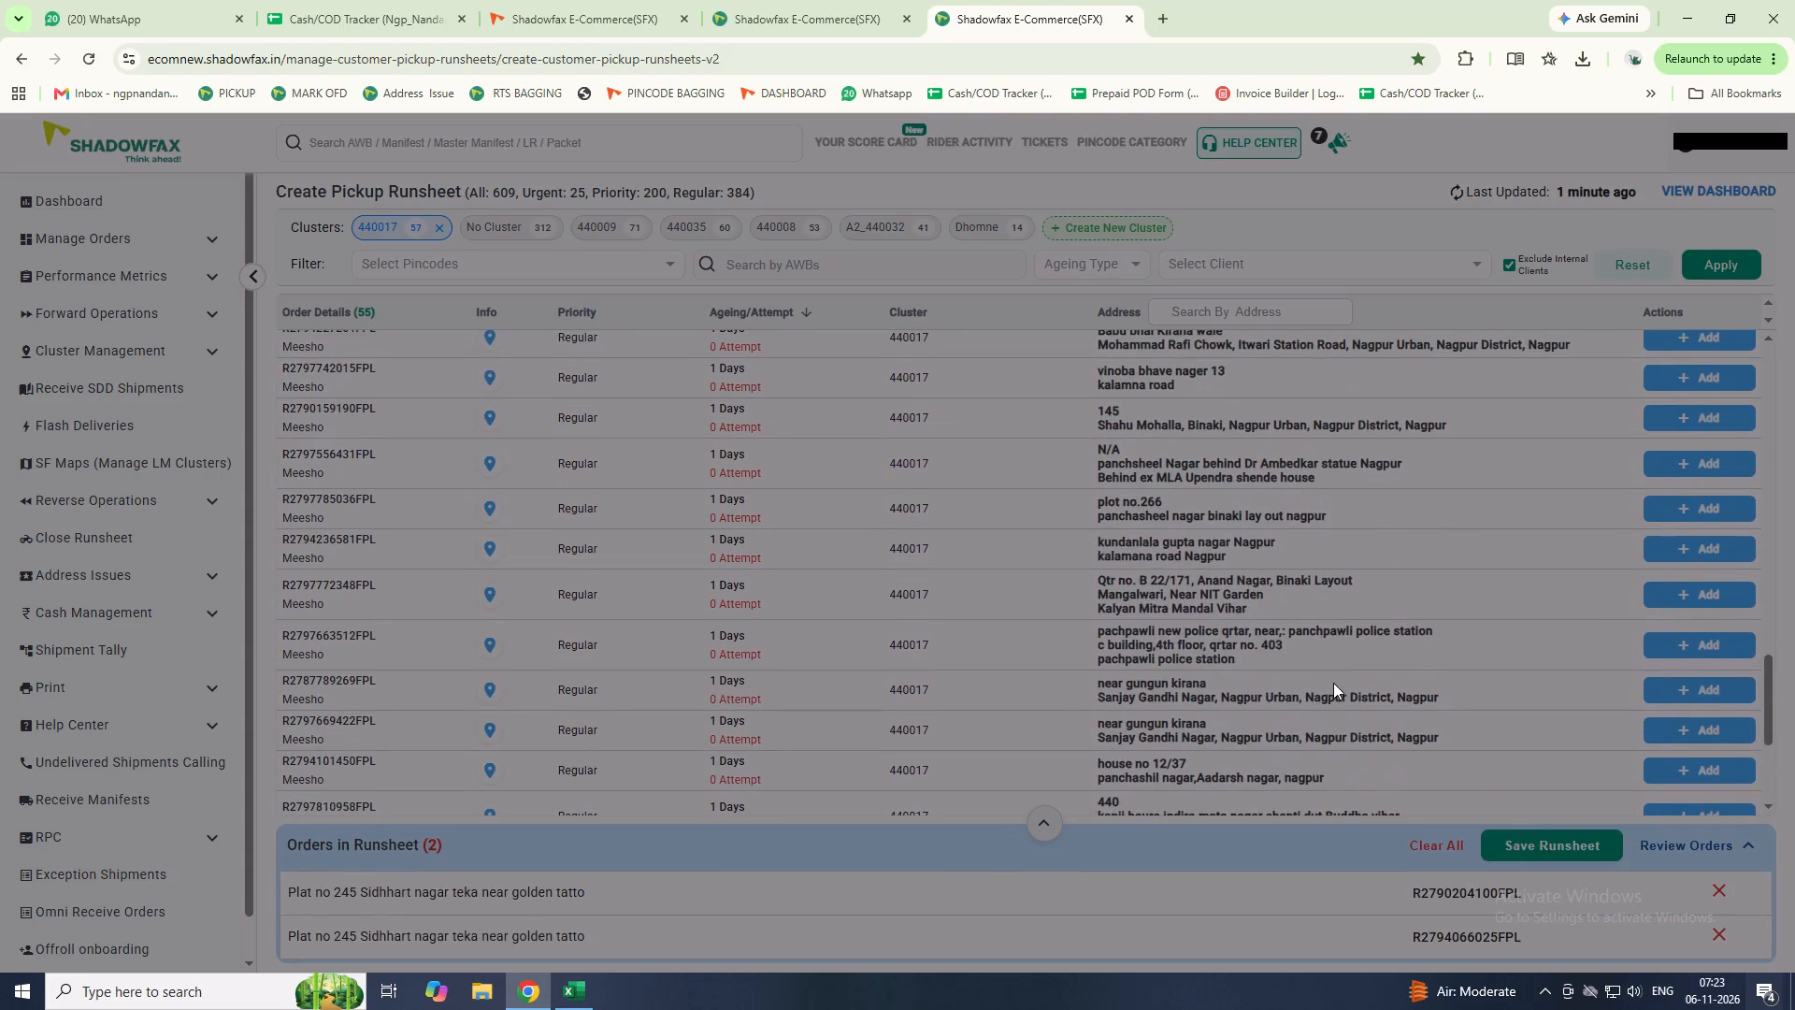
scroll(1307, 683, "up", 1)
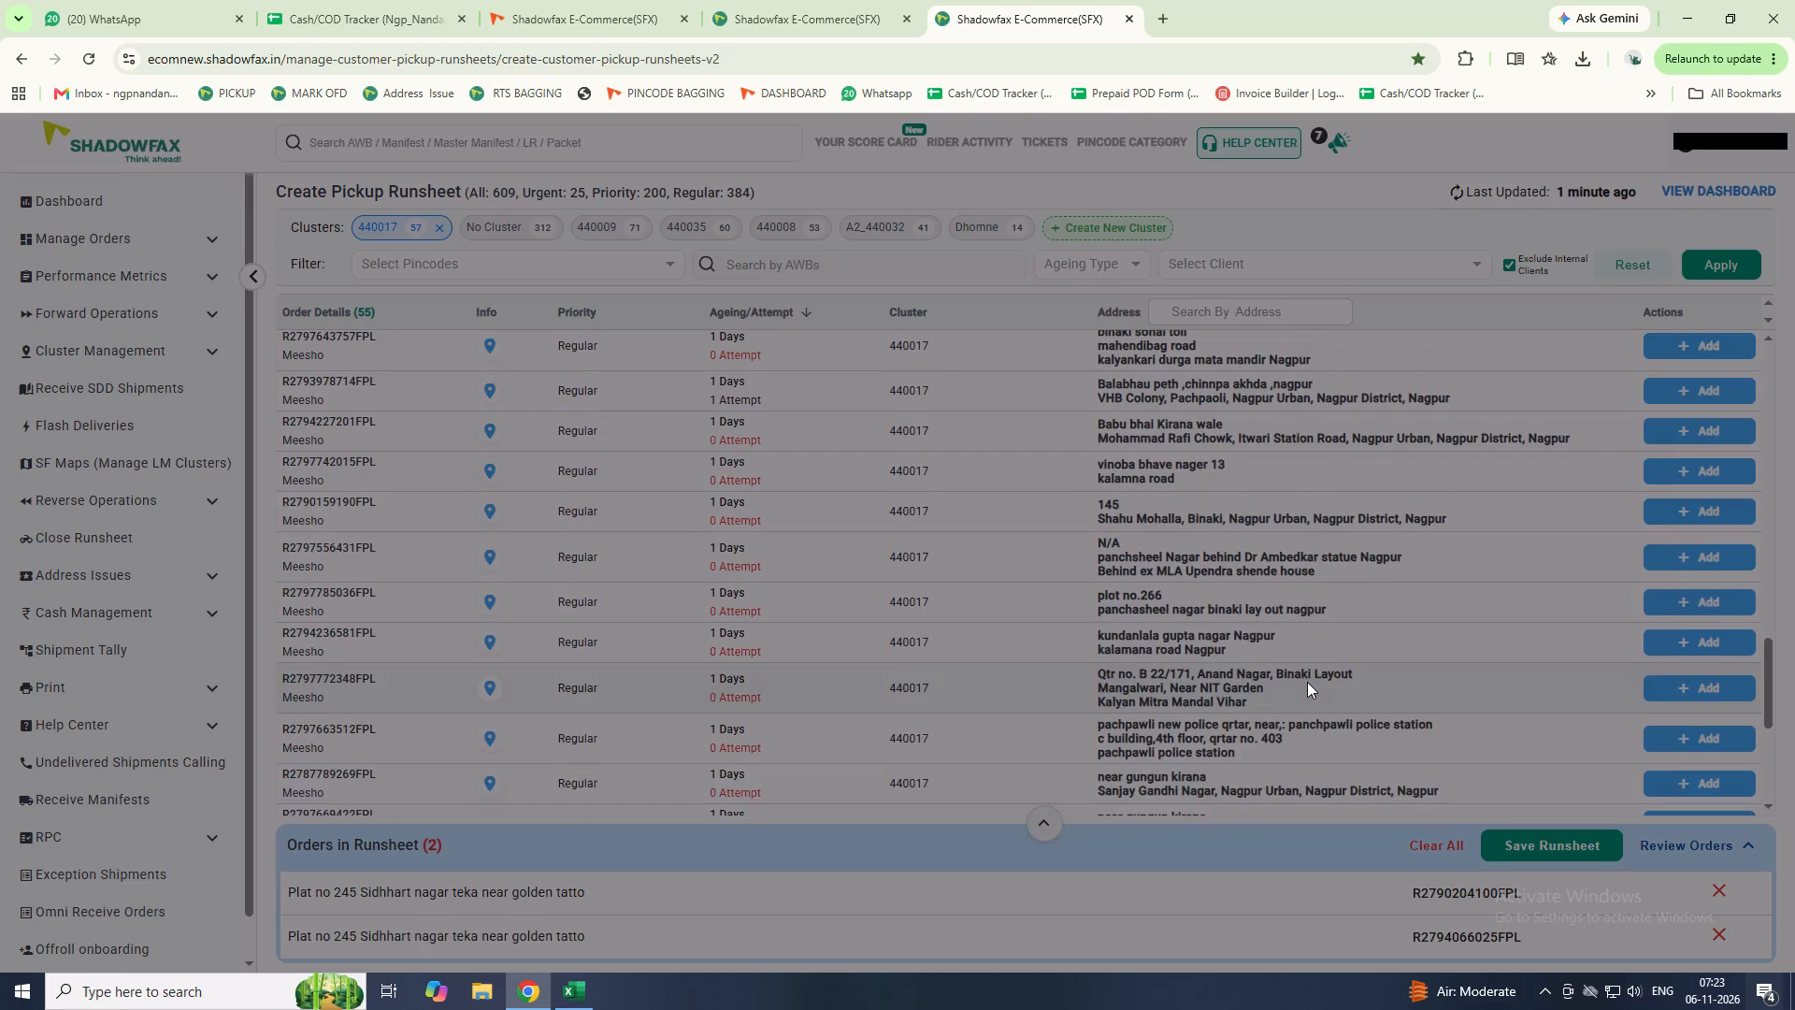
scroll(1307, 682, "up", 3)
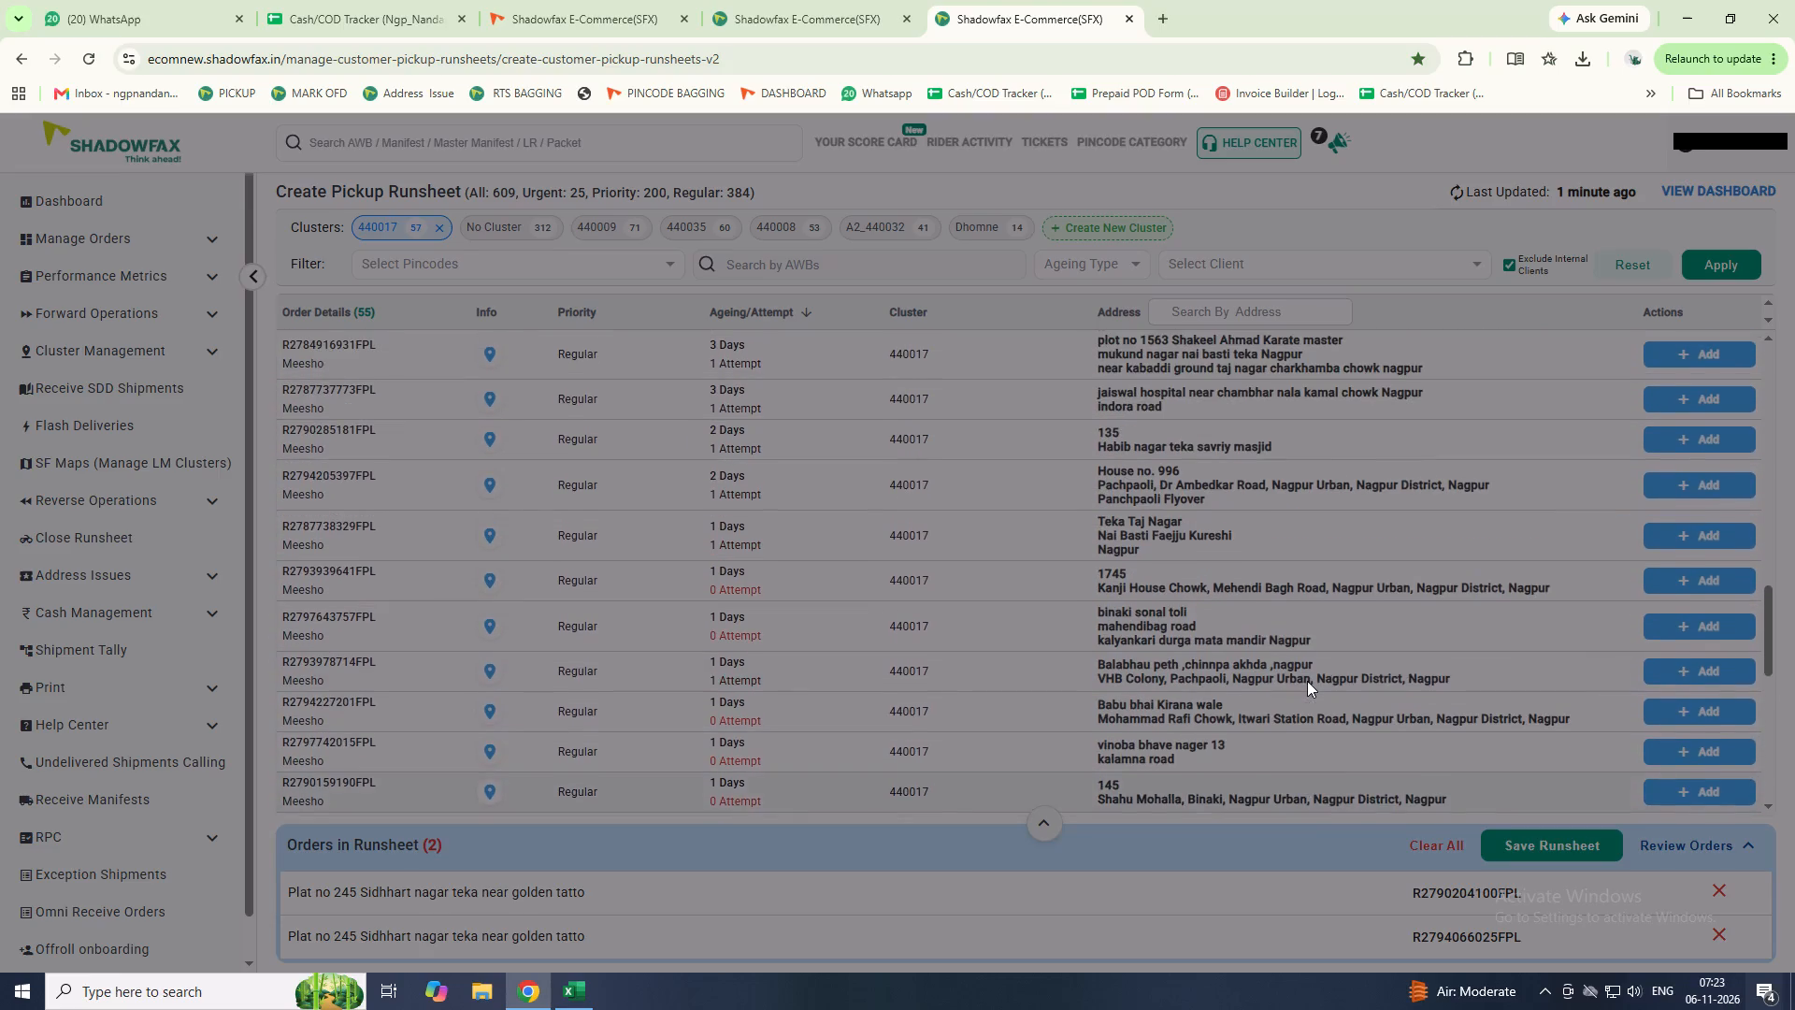
scroll(1307, 681, "up", 4)
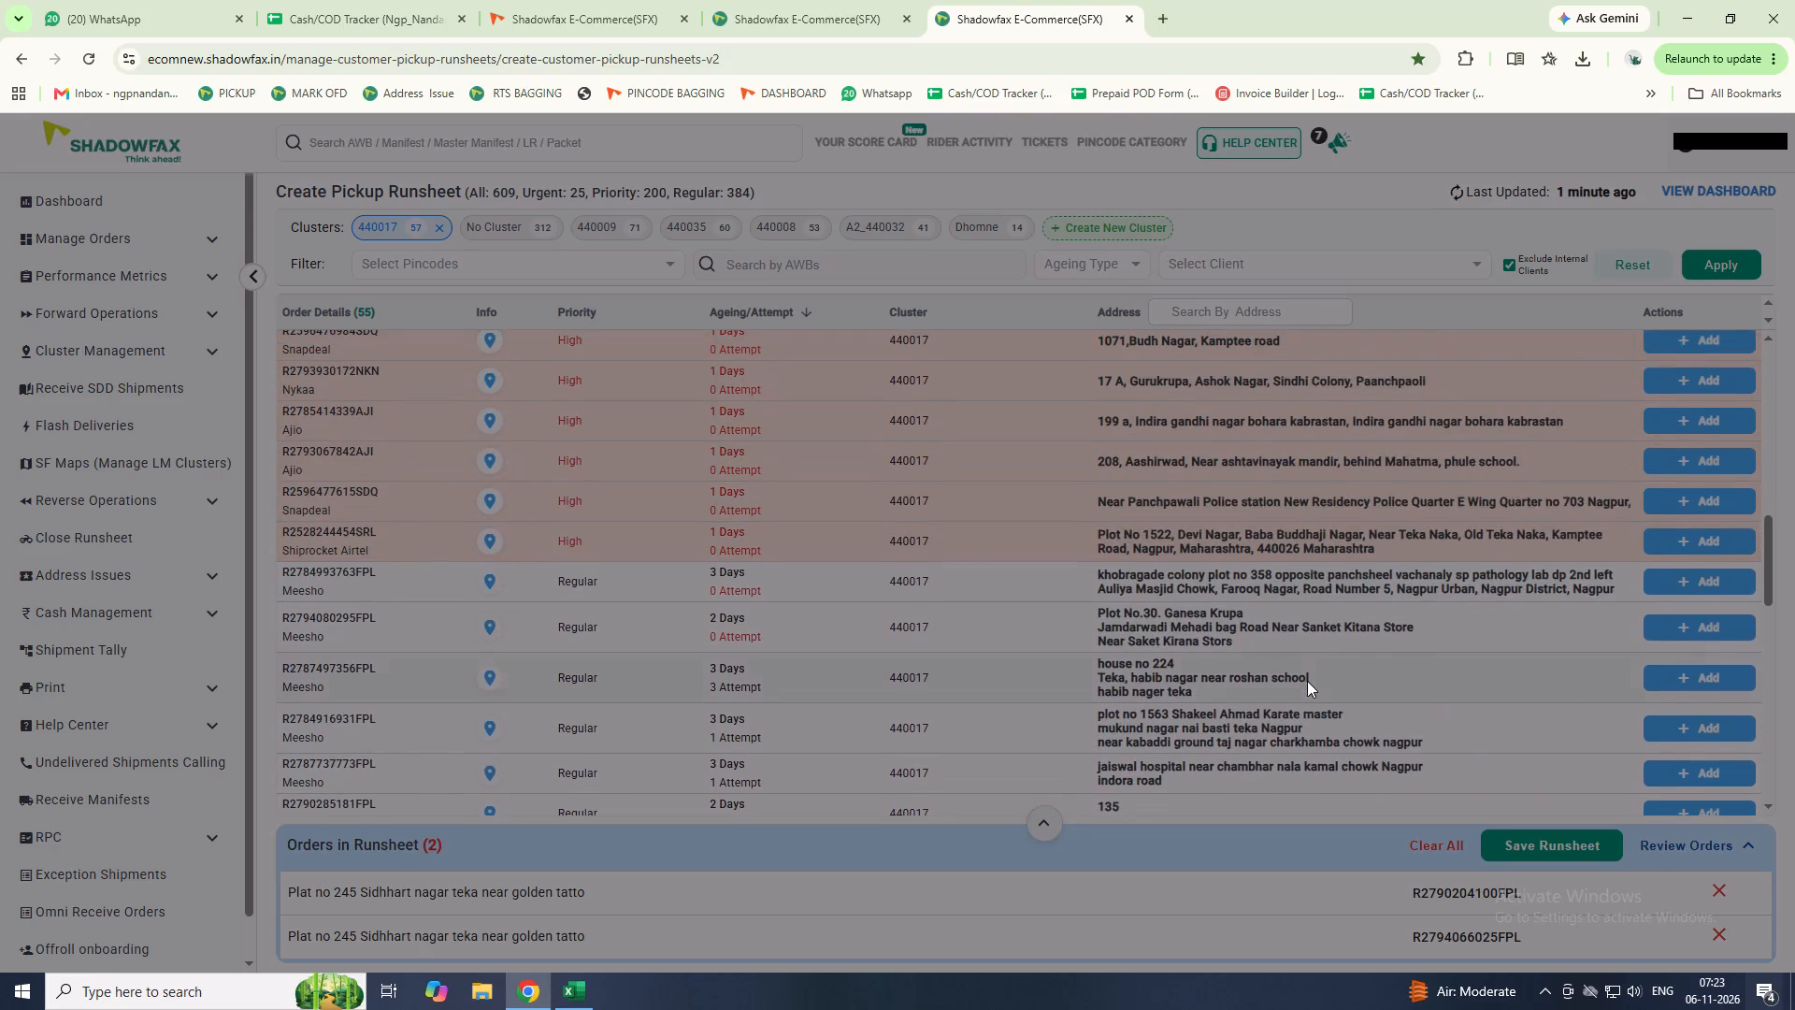
scroll(1307, 681, "up", 2)
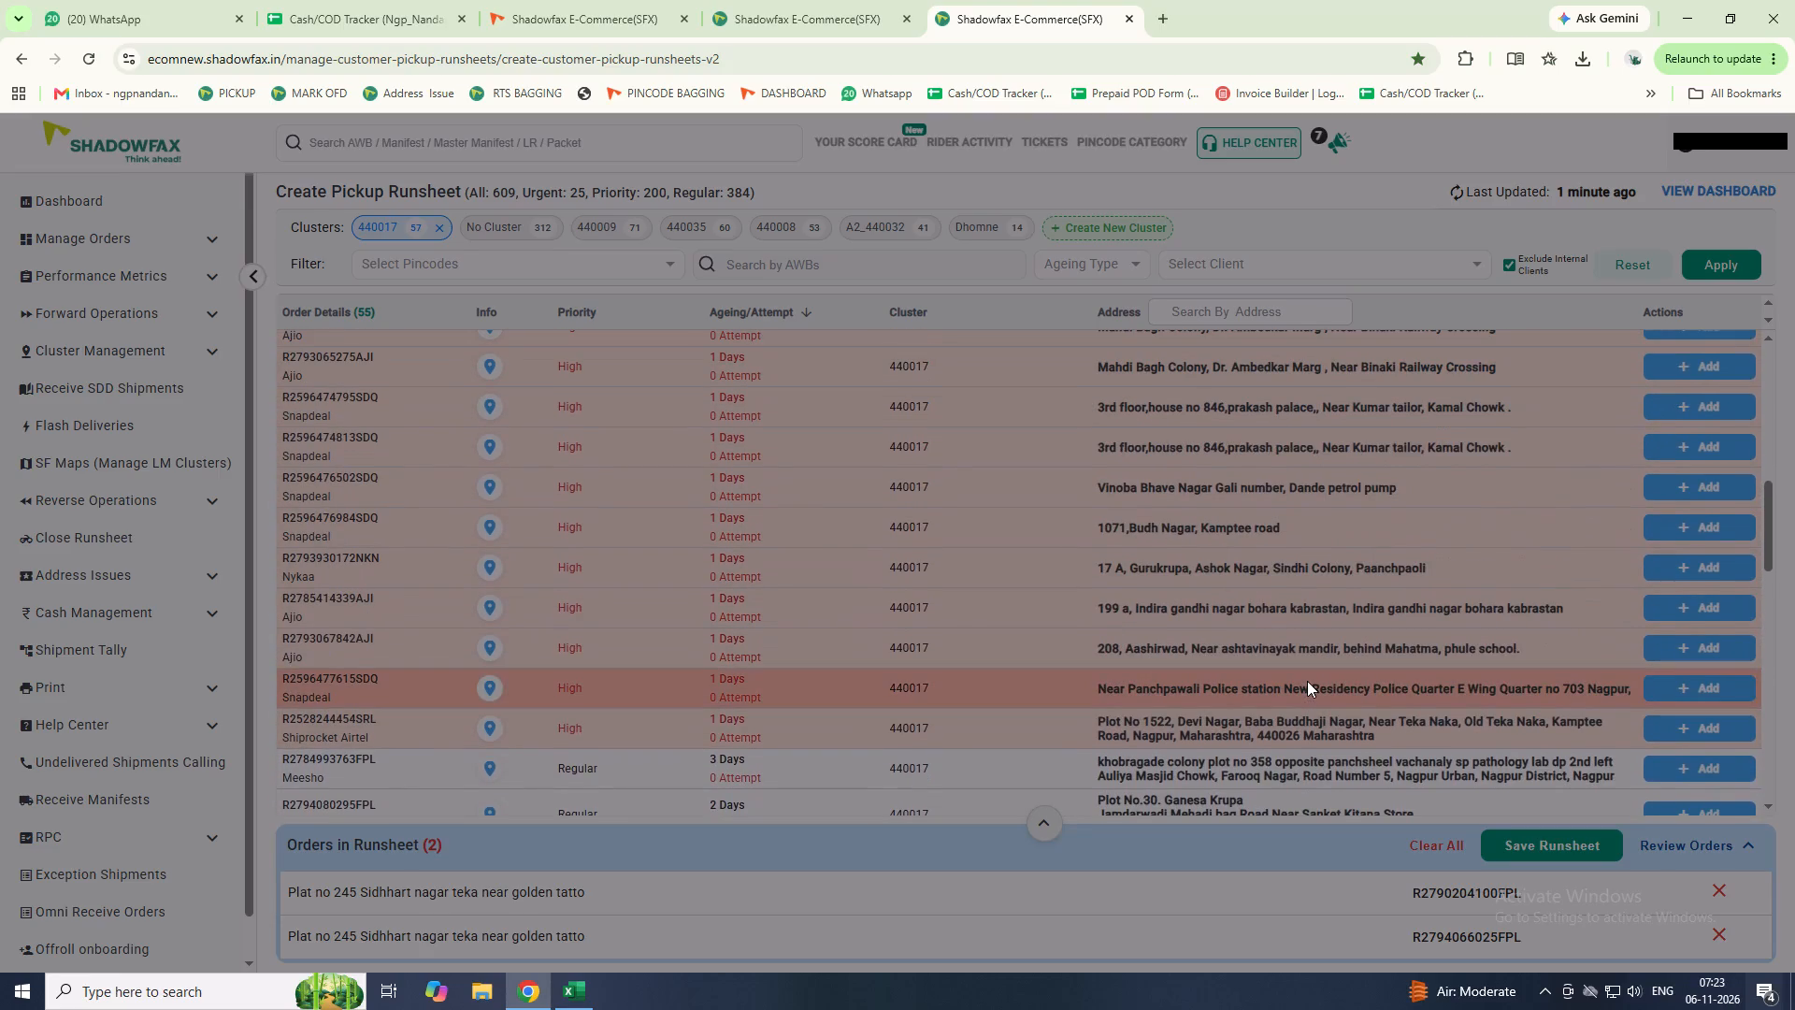
scroll(1307, 681, "up", 2)
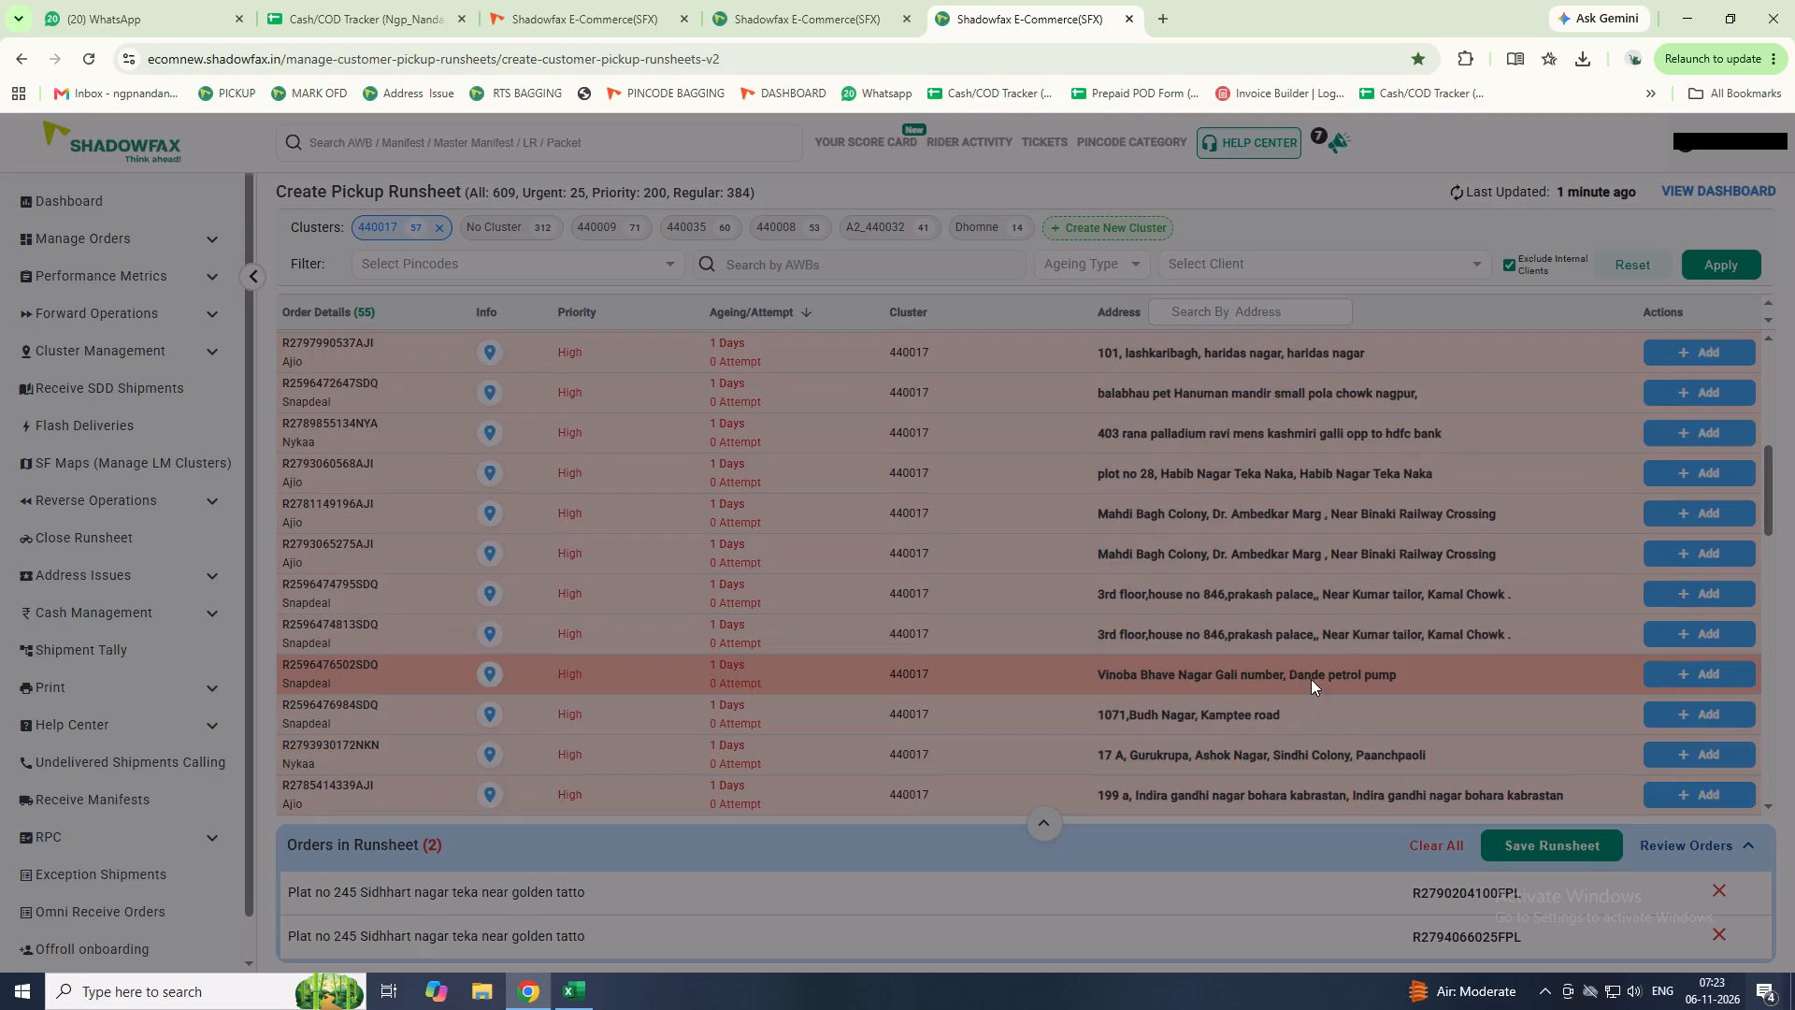
scroll(1311, 679, "up", 1)
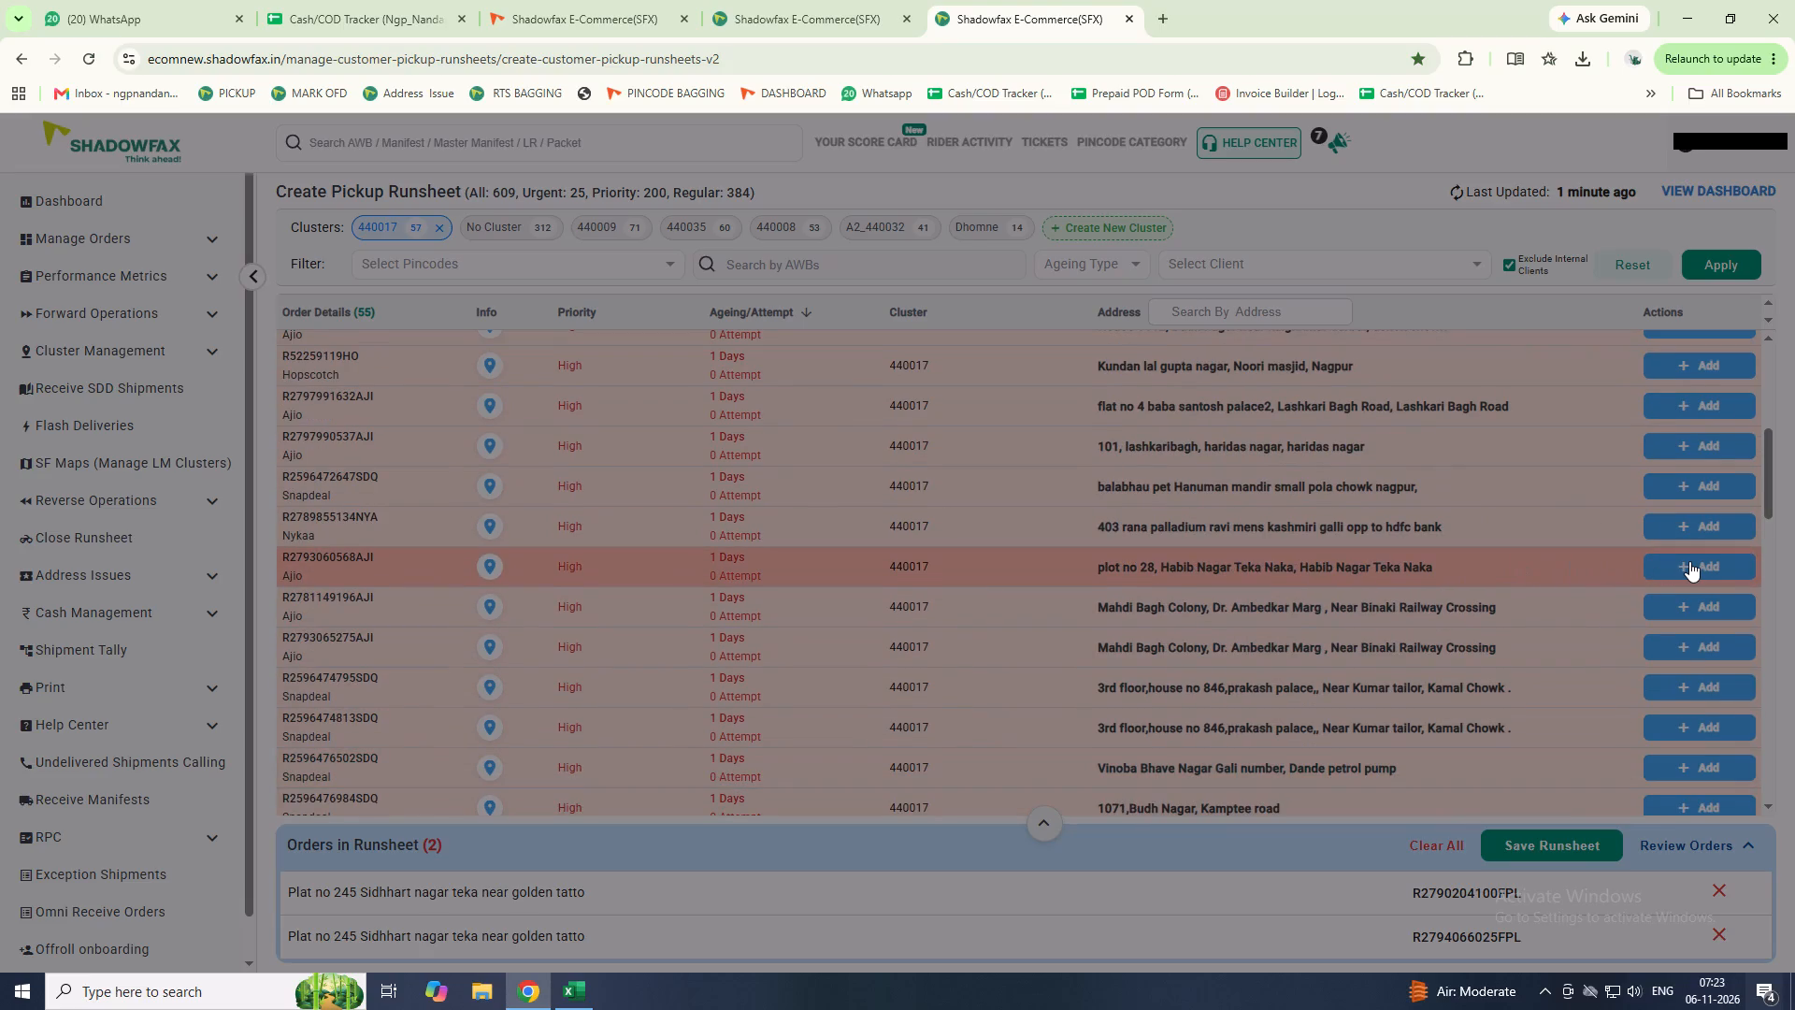
left_click(1689, 561)
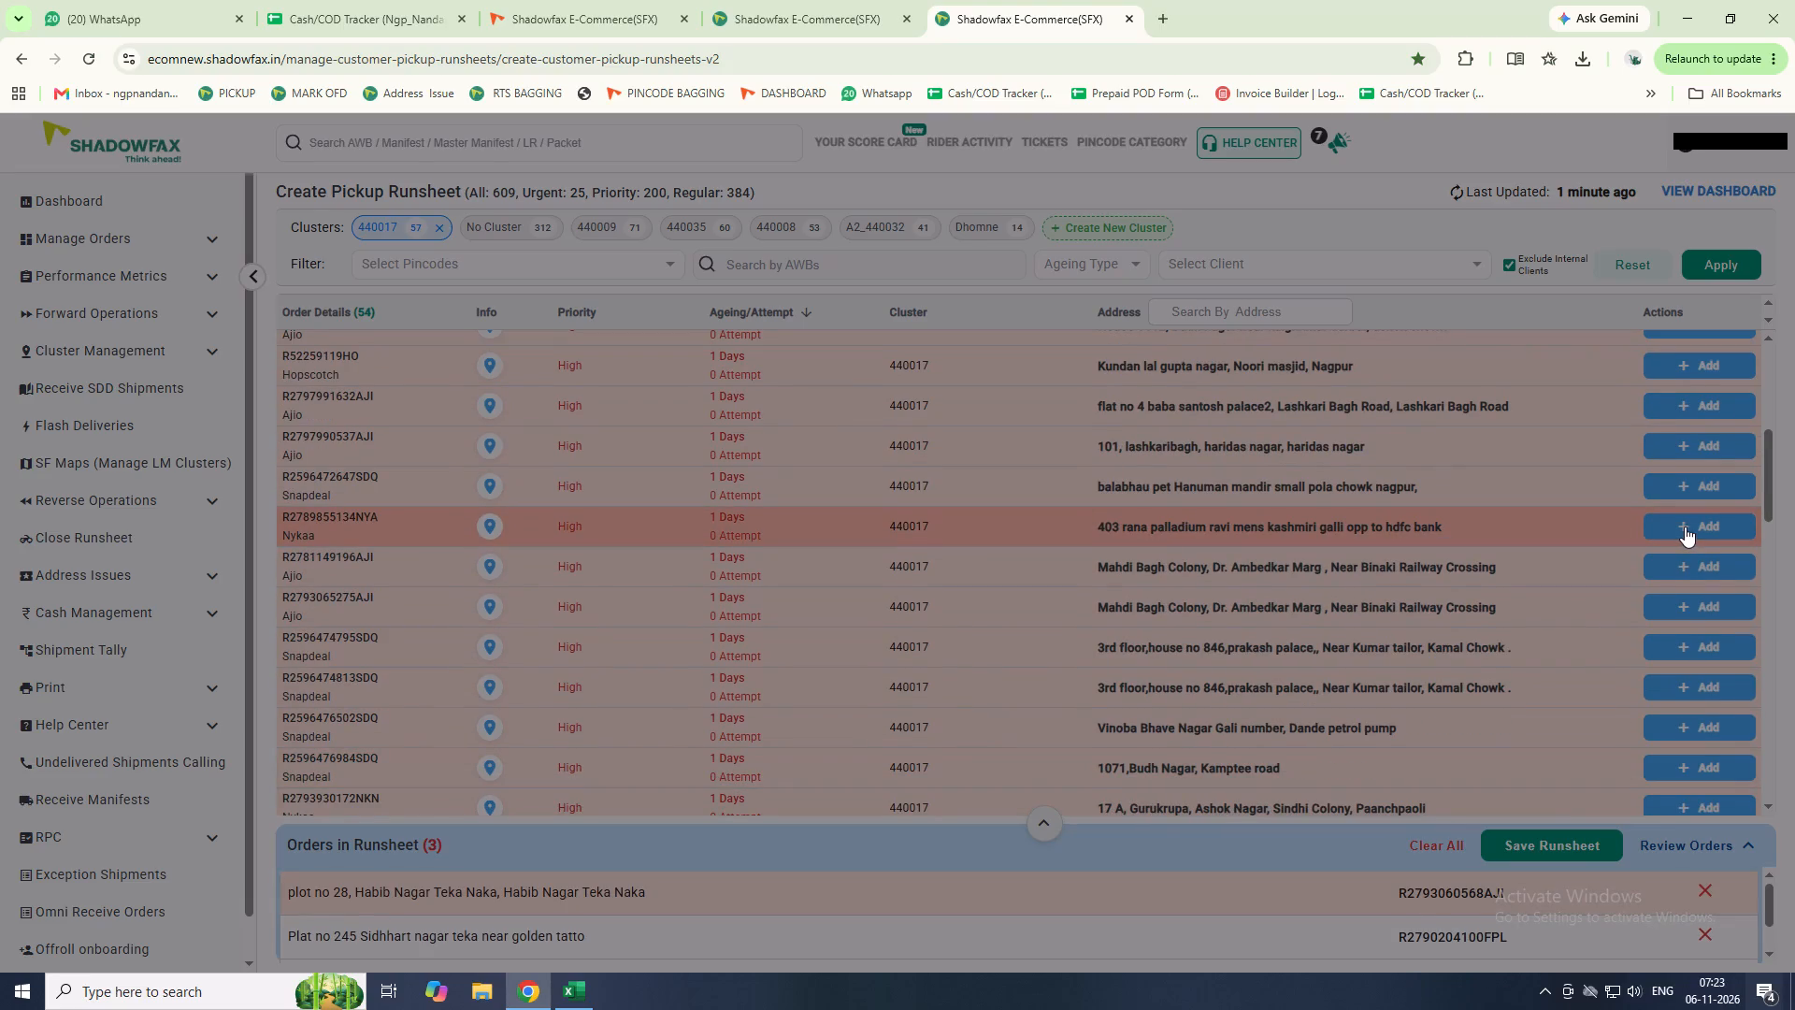
left_click(1684, 526)
scroll(1527, 583, "up", 1)
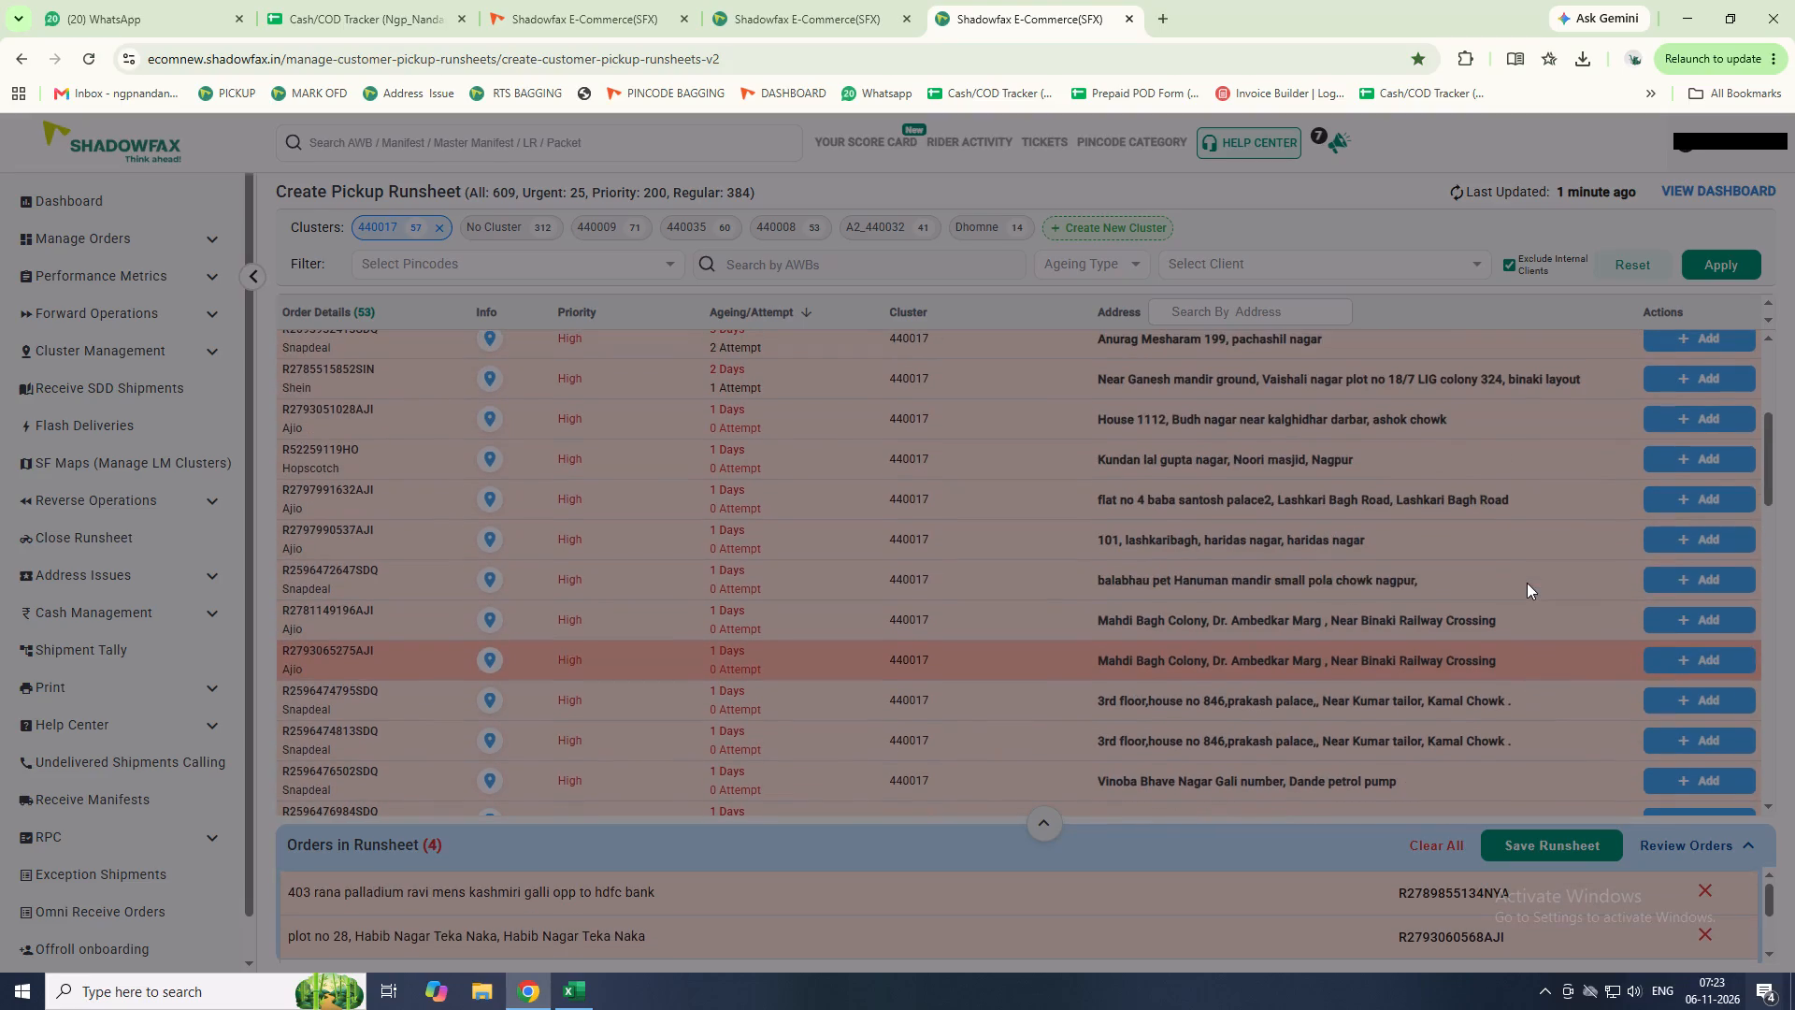
scroll(1527, 583, "up", 2)
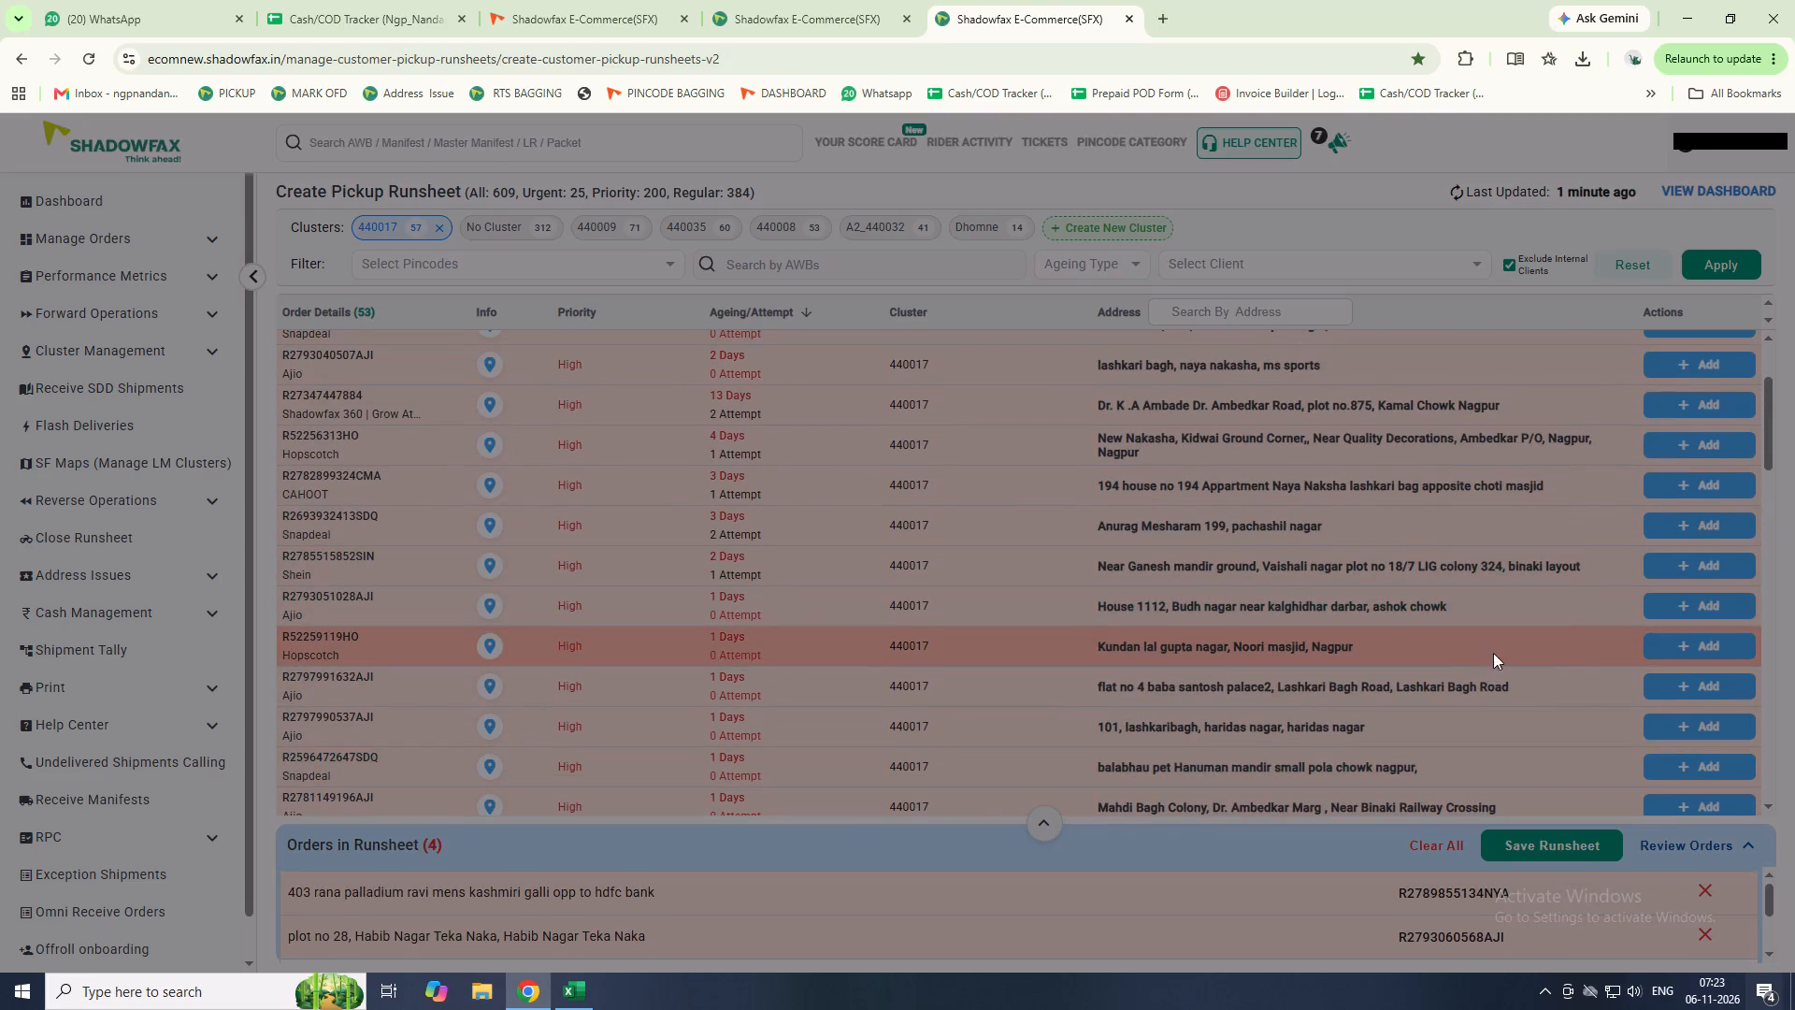
scroll(1470, 648, "up", 1)
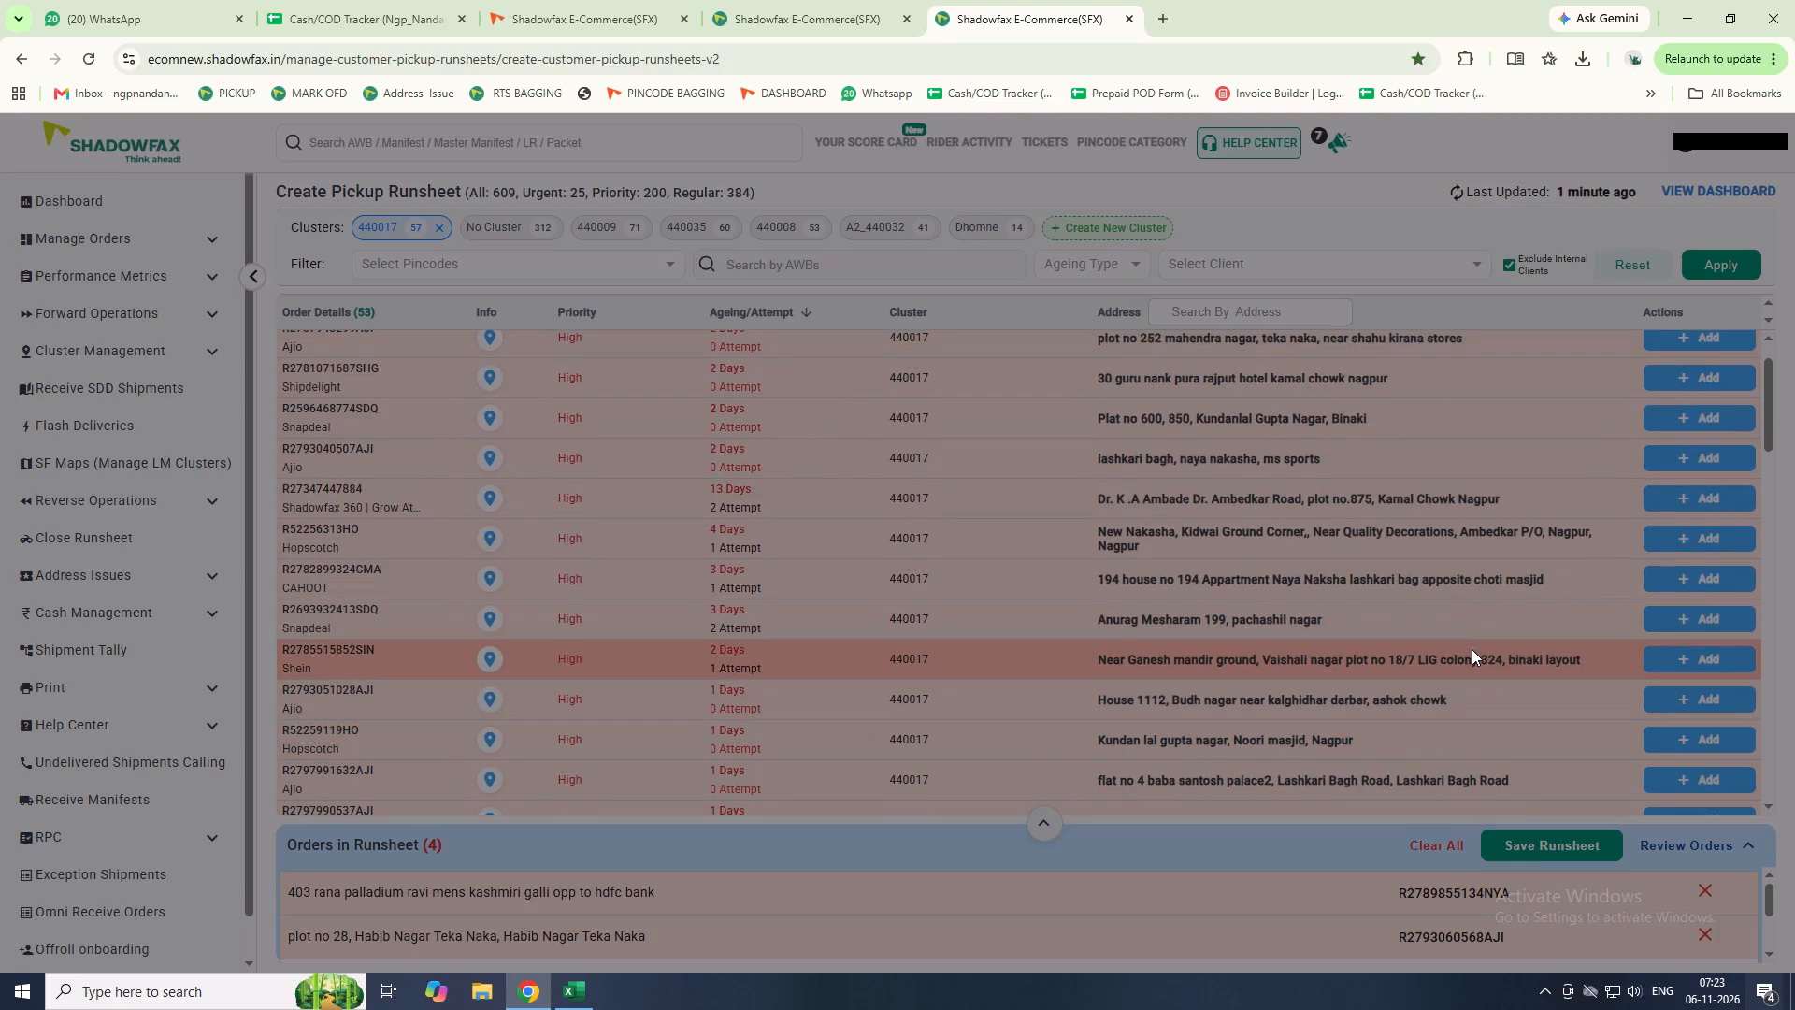
scroll(1472, 649, "up", 1)
scroll(1468, 589, "down", 3)
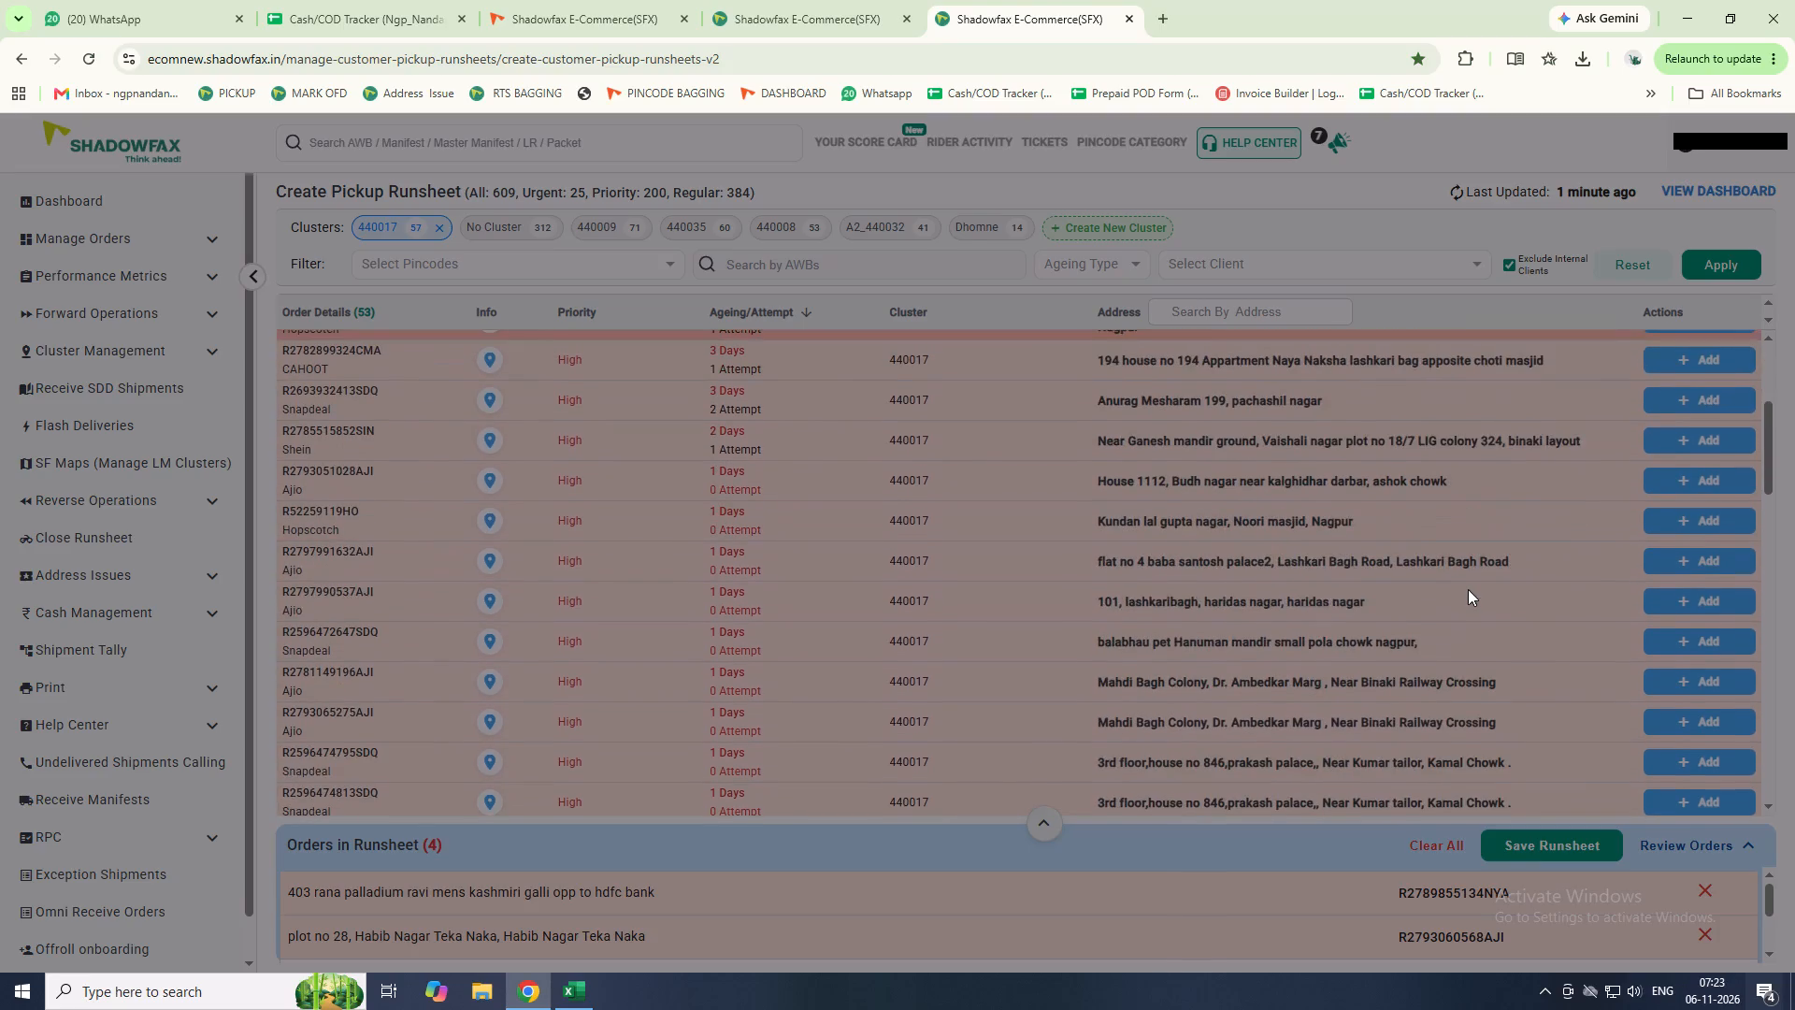
scroll(1468, 589, "down", 3)
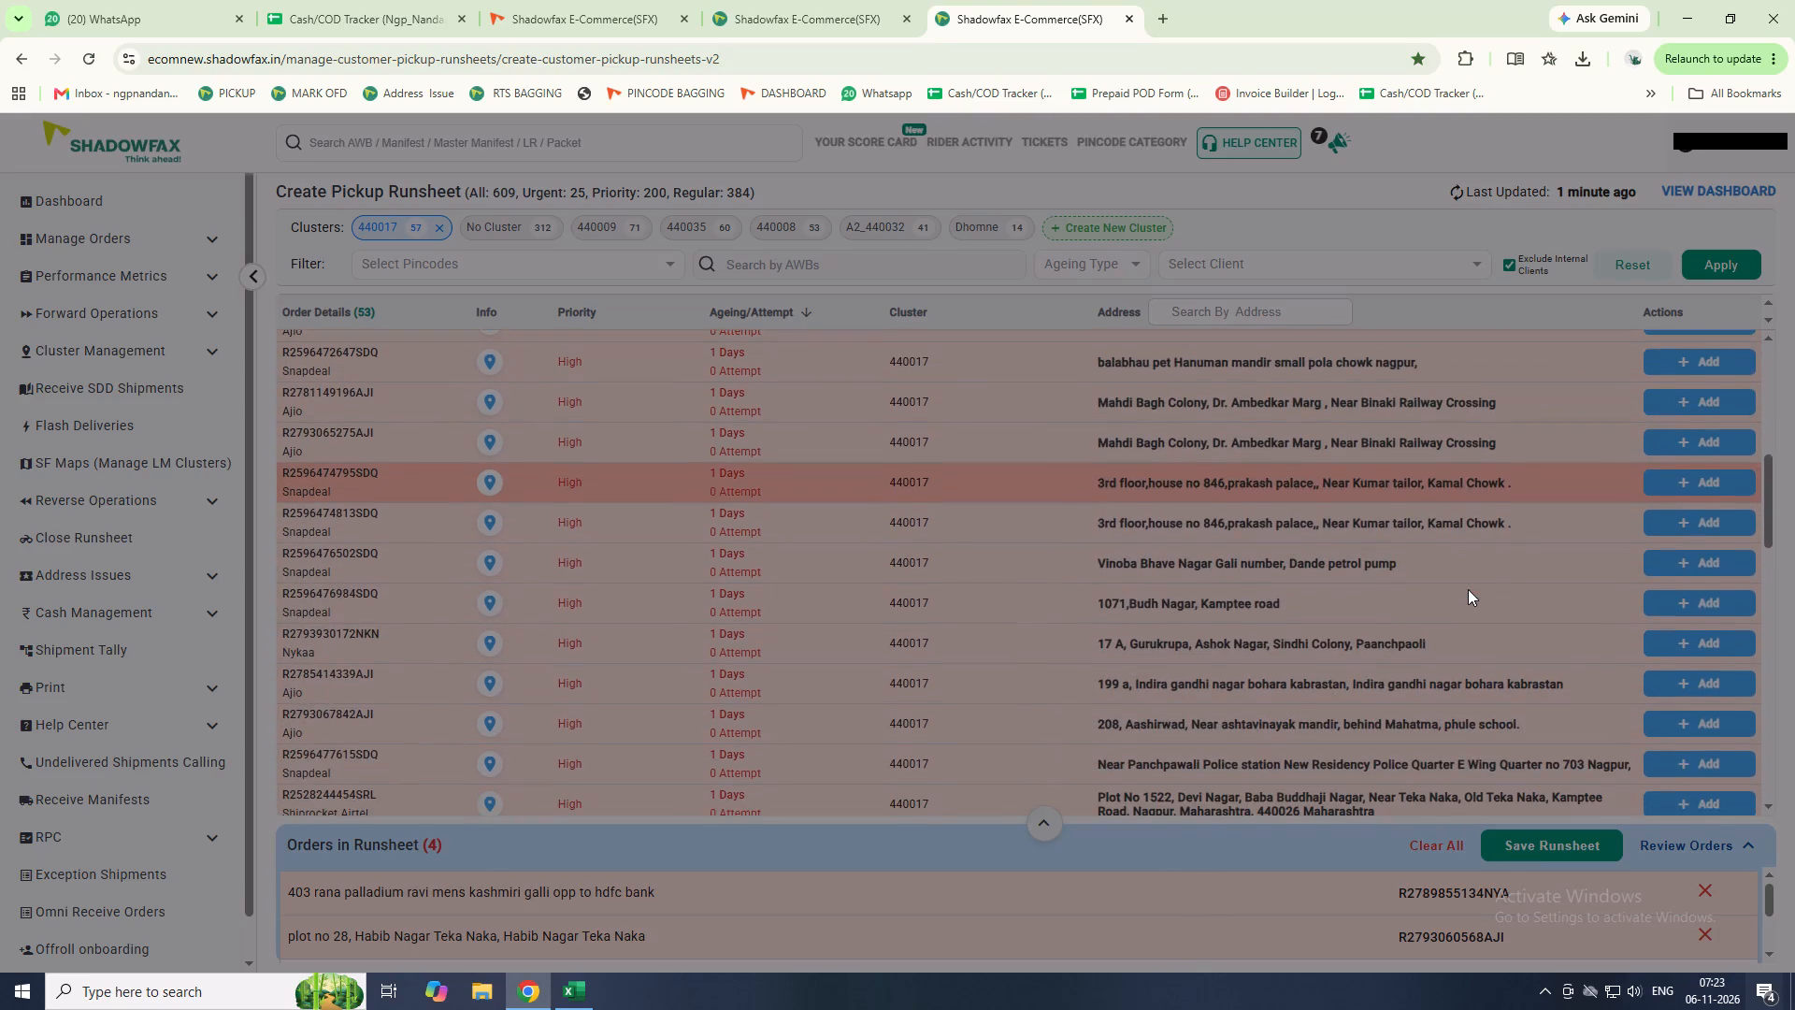
scroll(1468, 589, "down", 2)
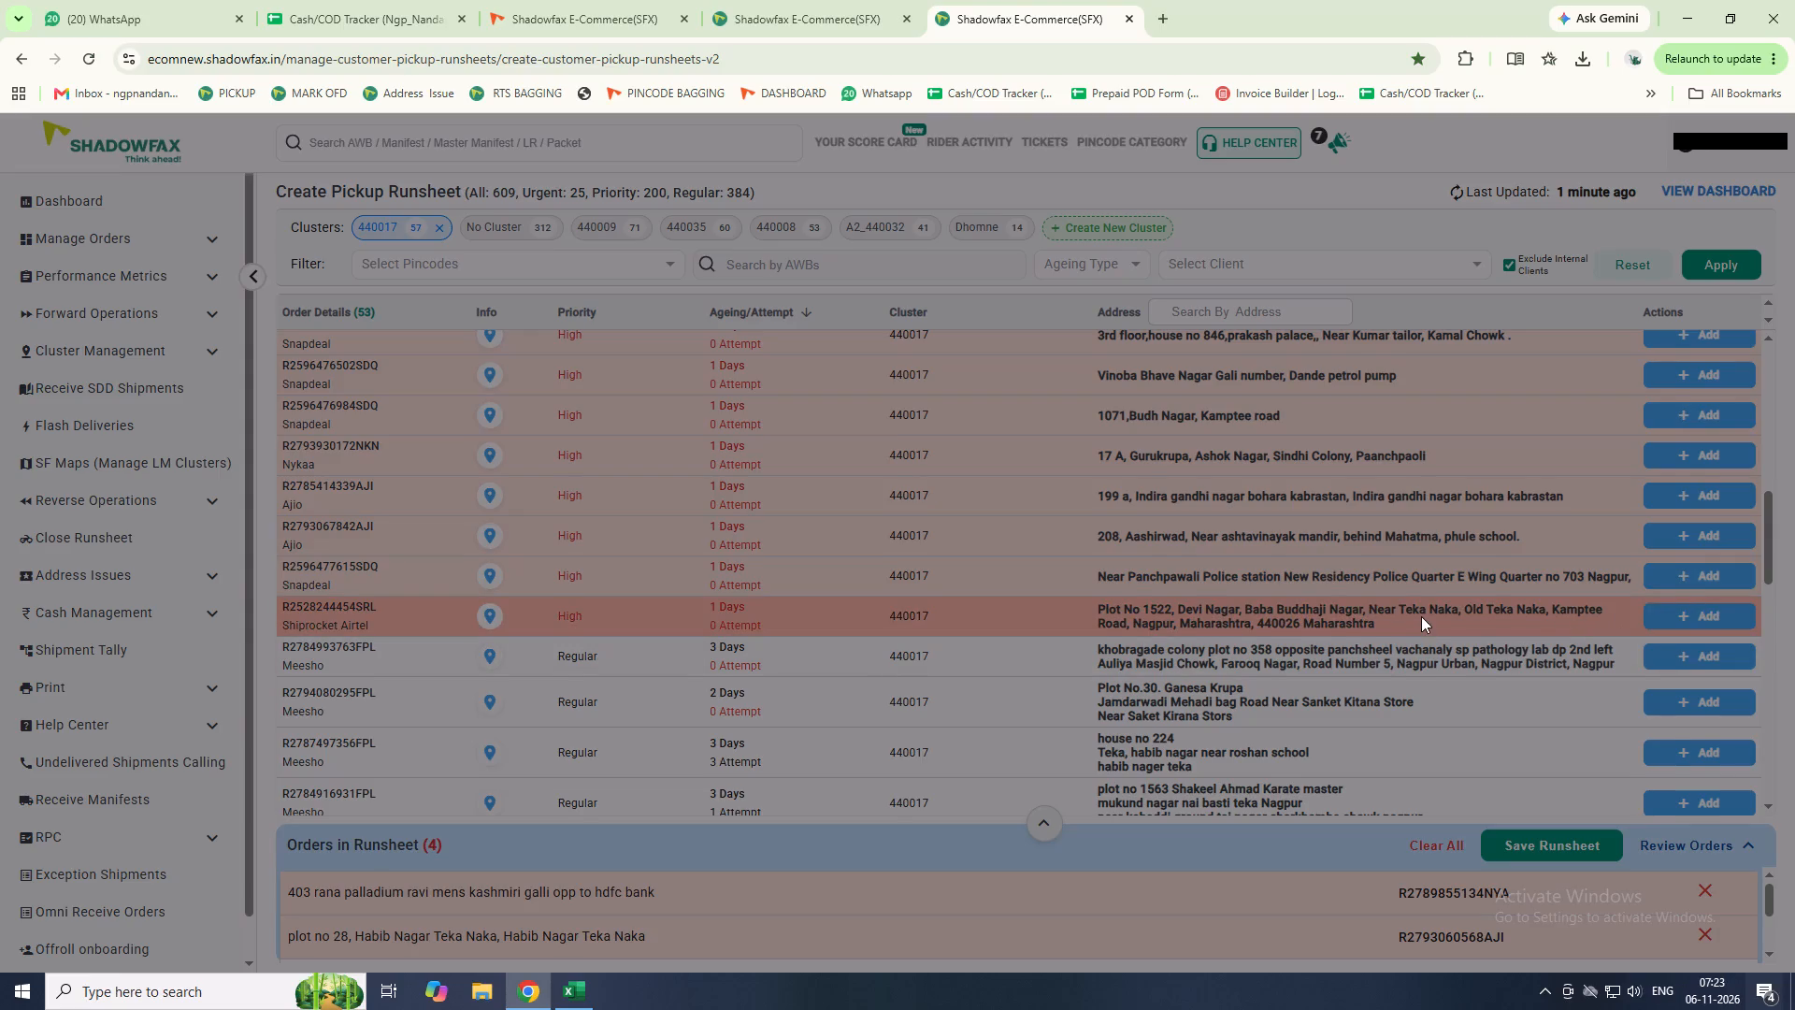
scroll(1421, 616, "down", 5)
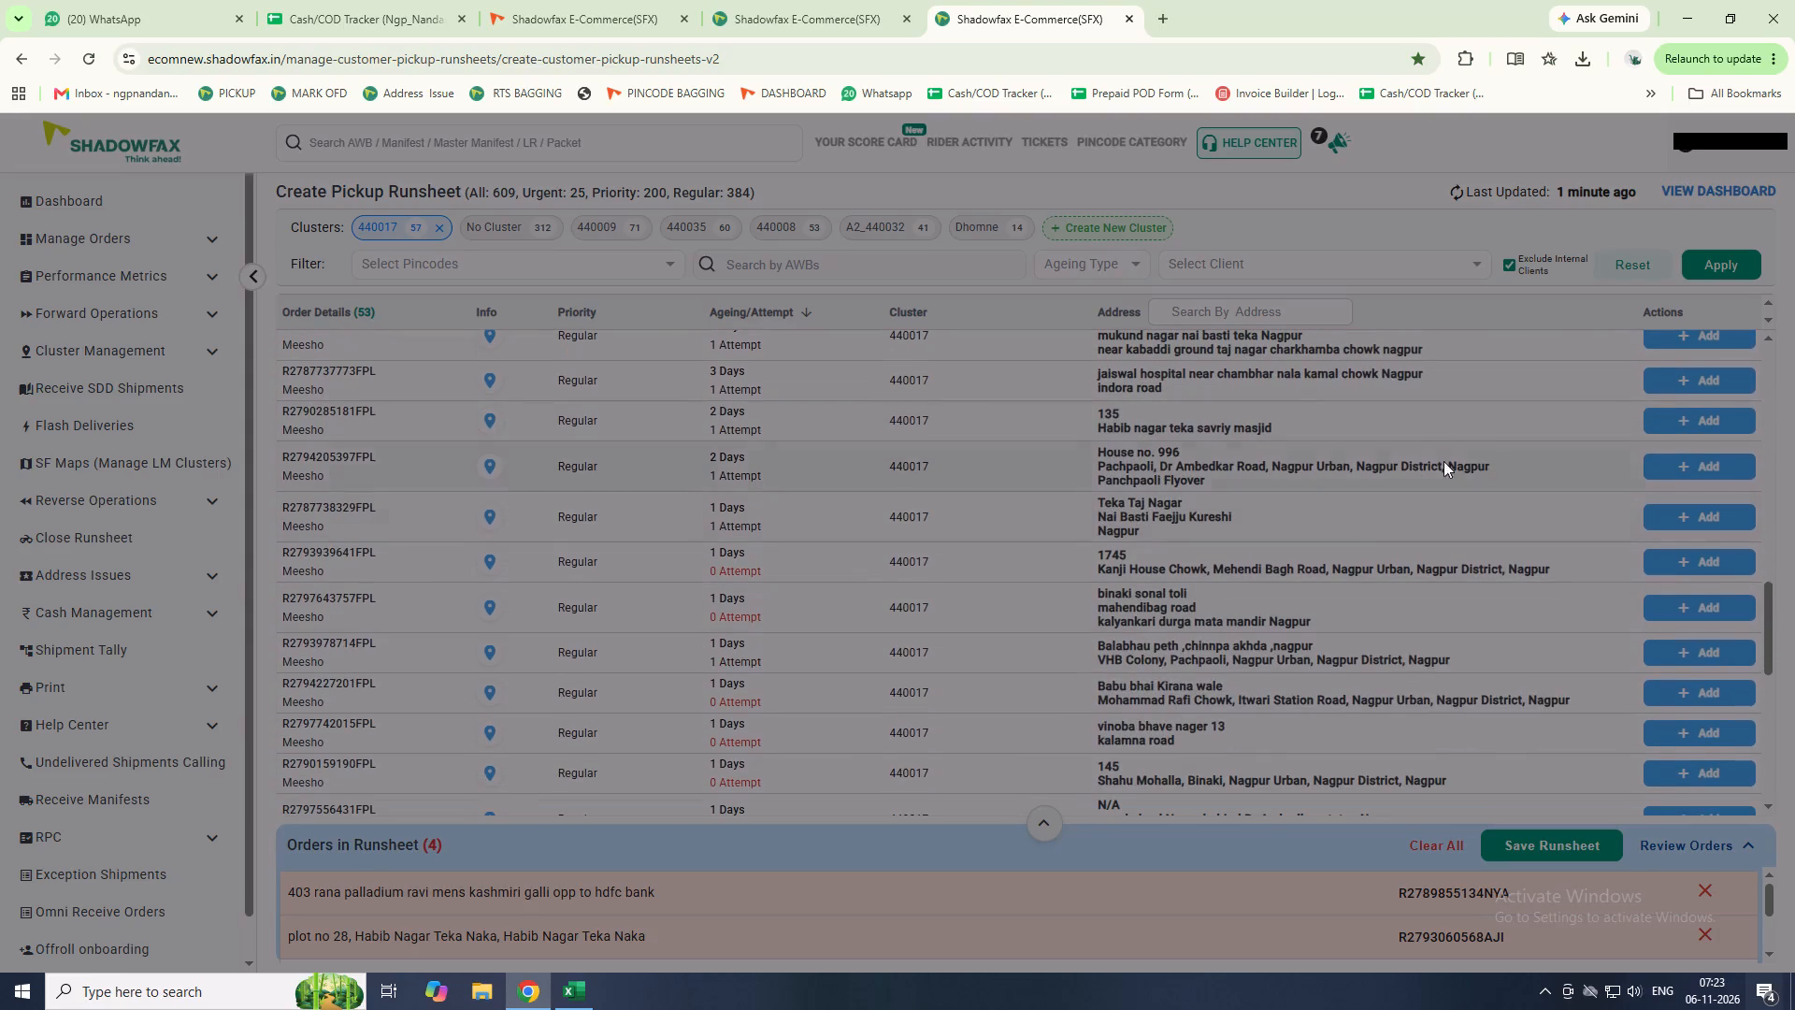
left_click(1680, 424)
scroll(1315, 493, "up", 1)
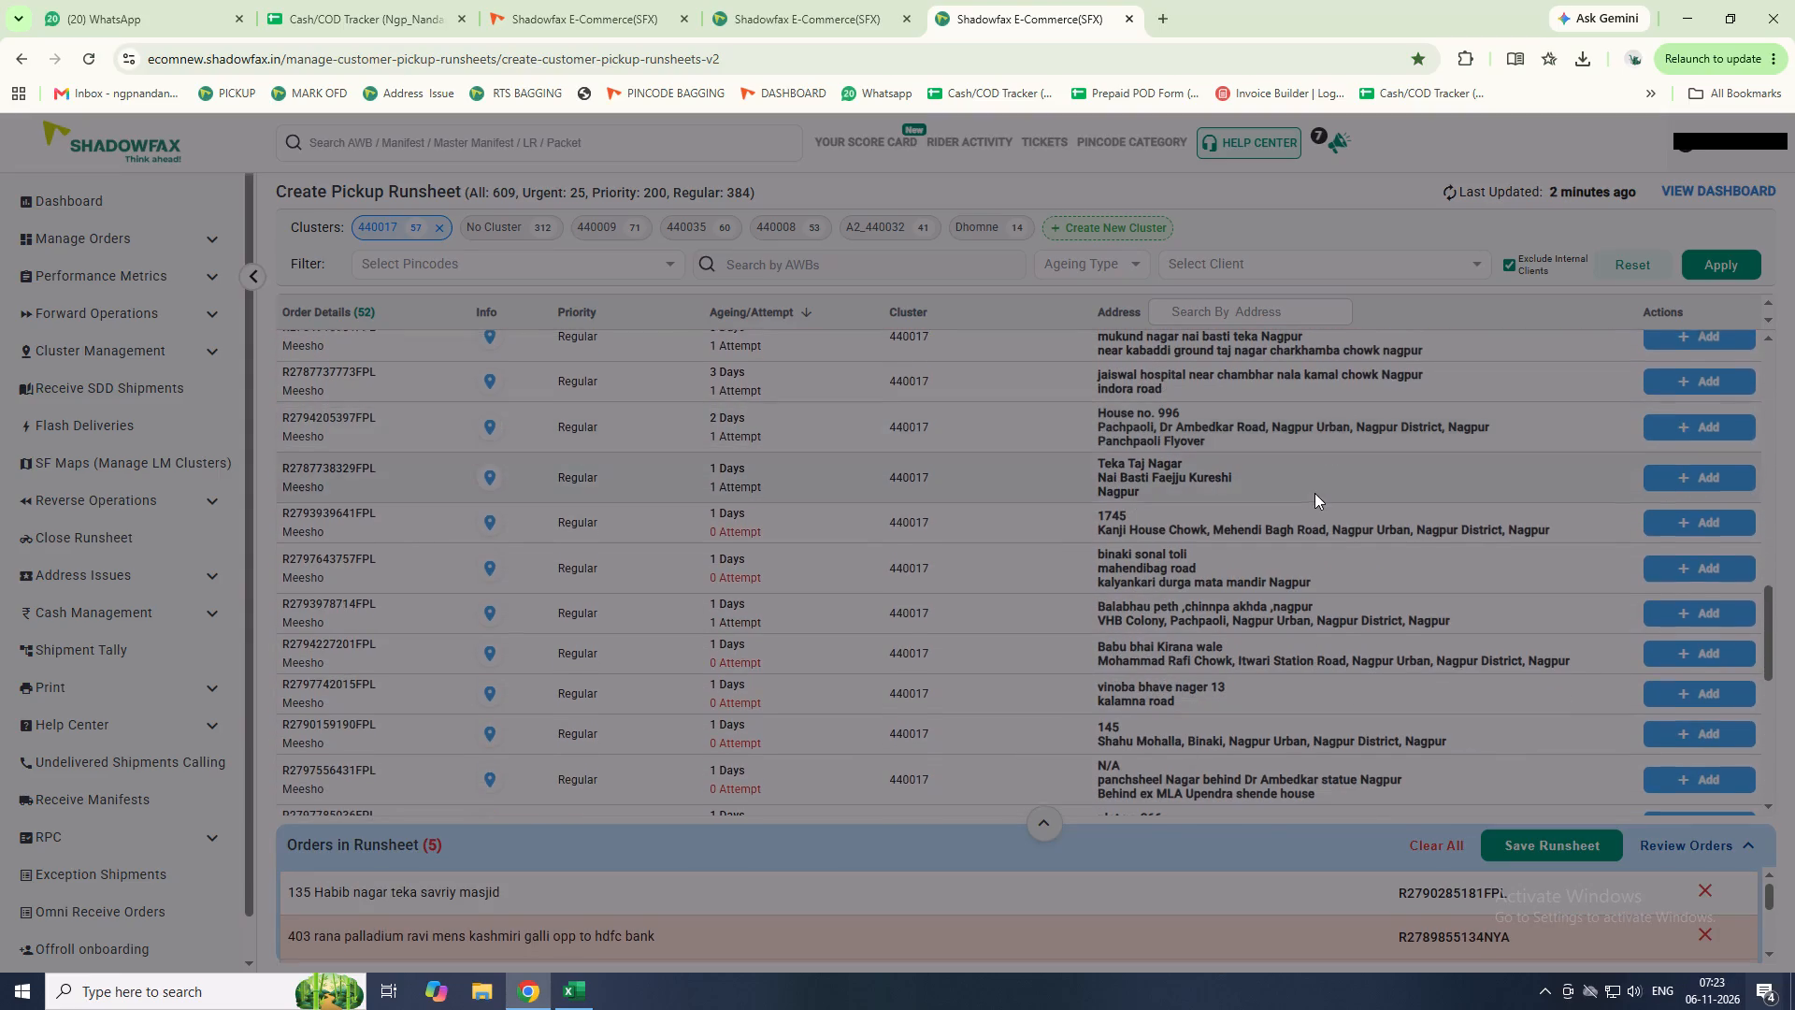
left_click(491, 475)
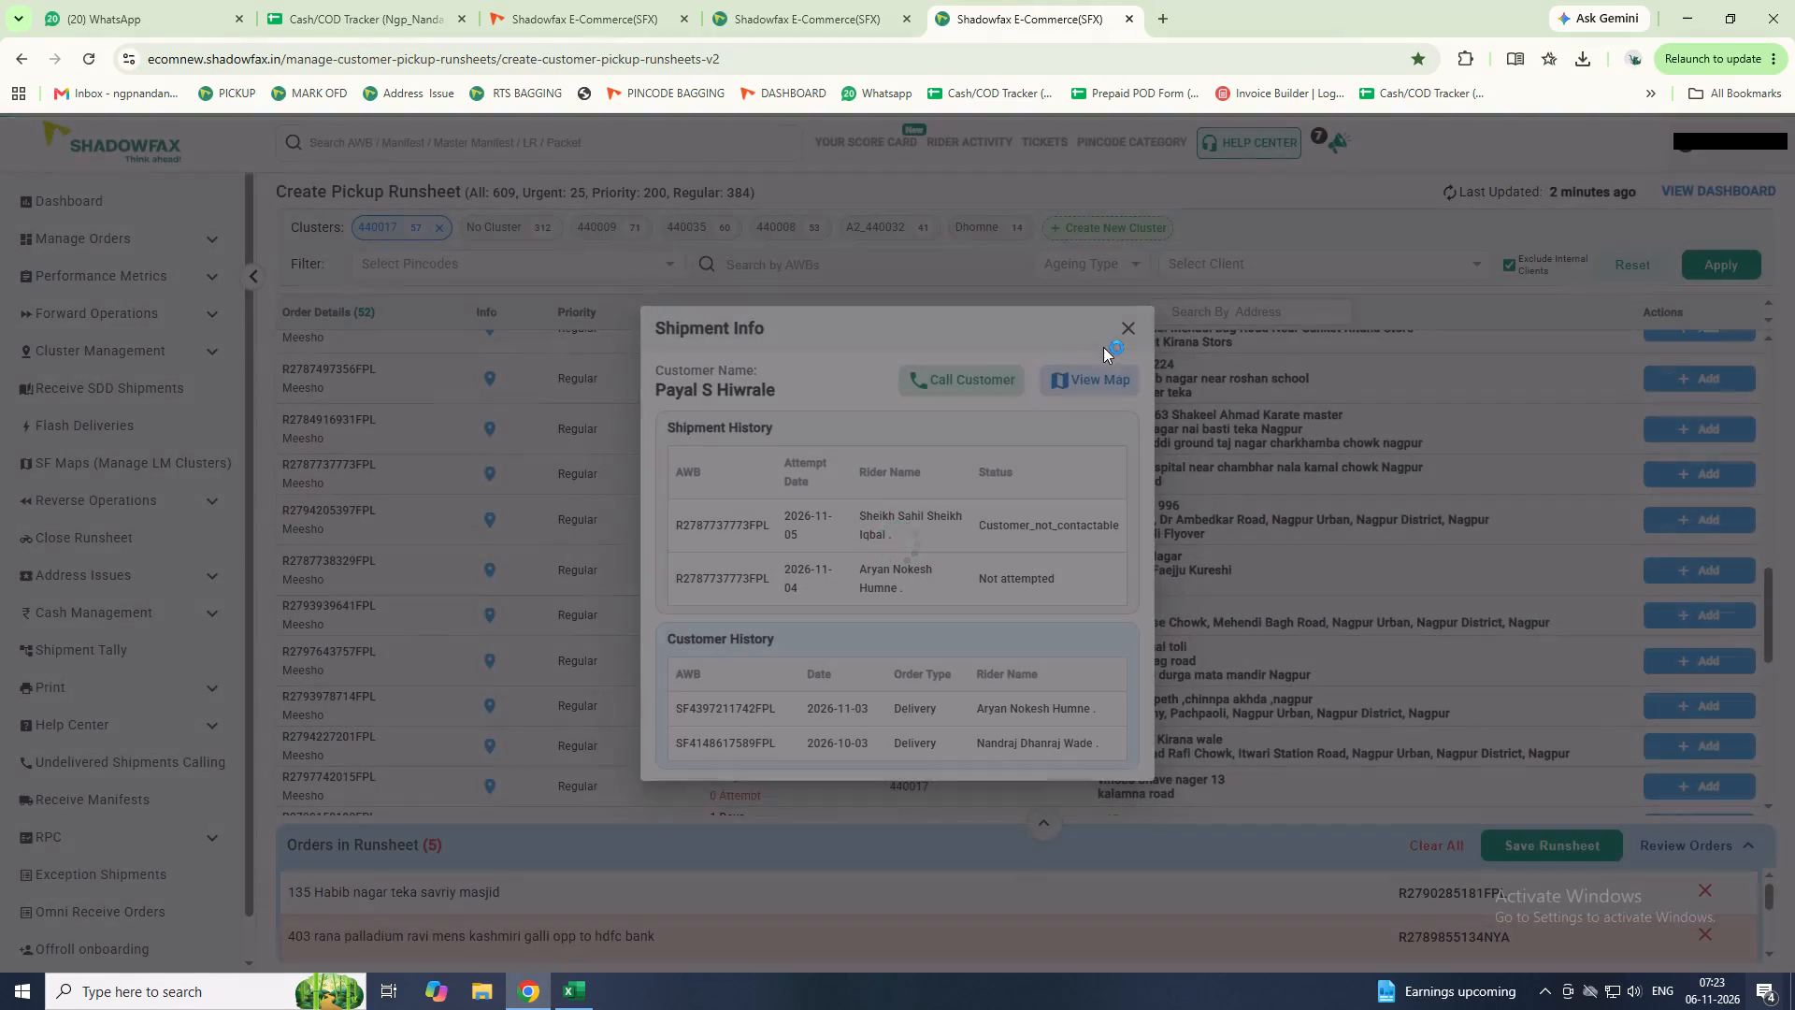
left_click(1131, 319)
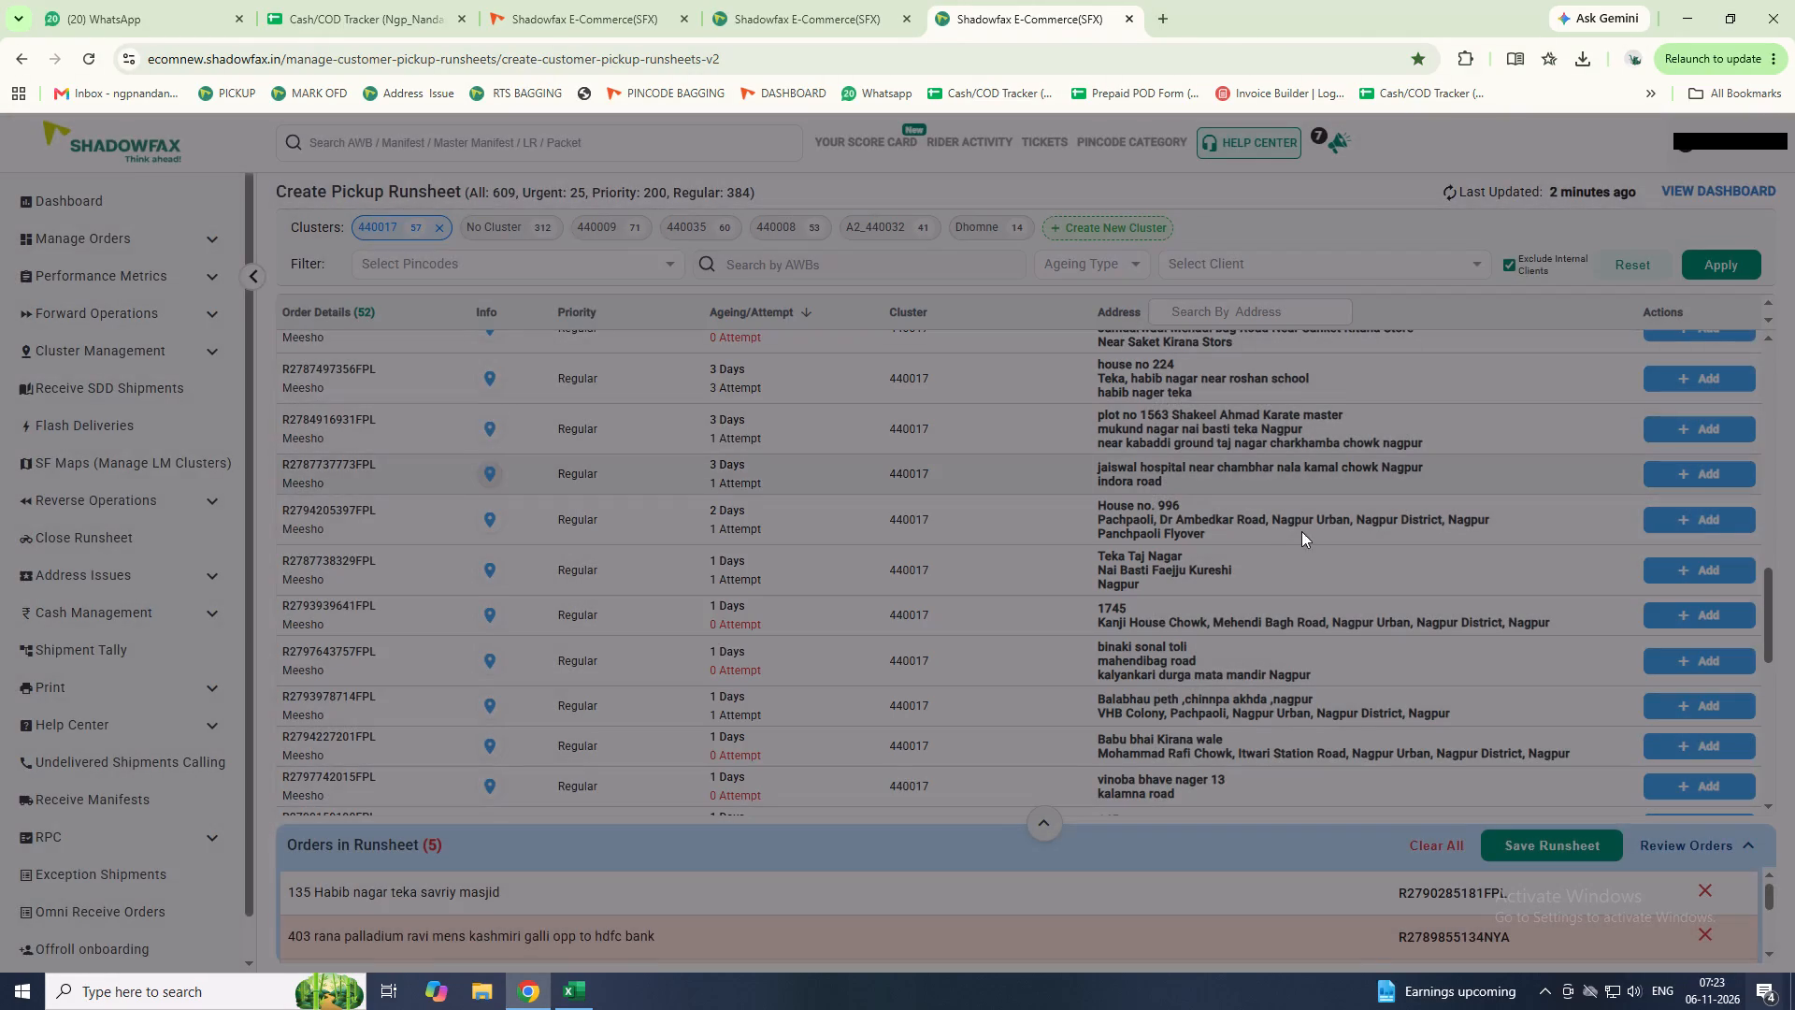
Examine the remaining cluster 440017 orders and their addresses for further pickups to include in the runsheet.
scroll(1340, 522, "down", 2)
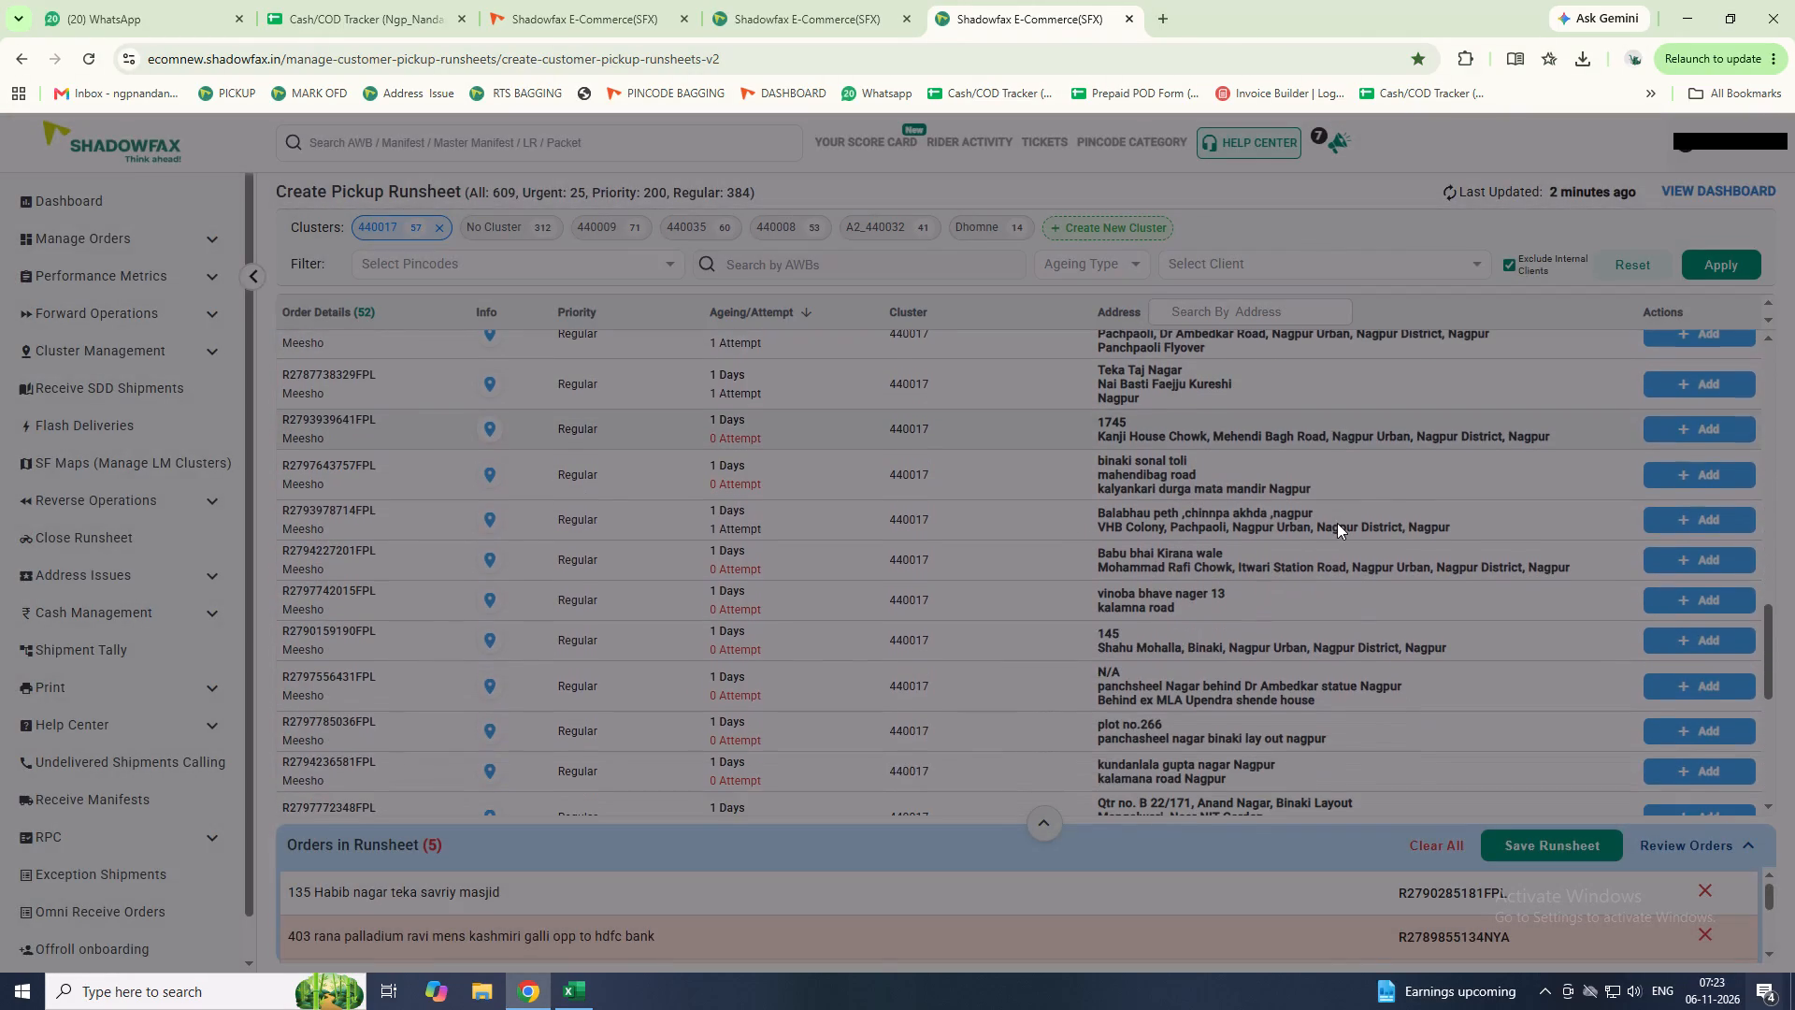
scroll(1334, 526, "down", 2)
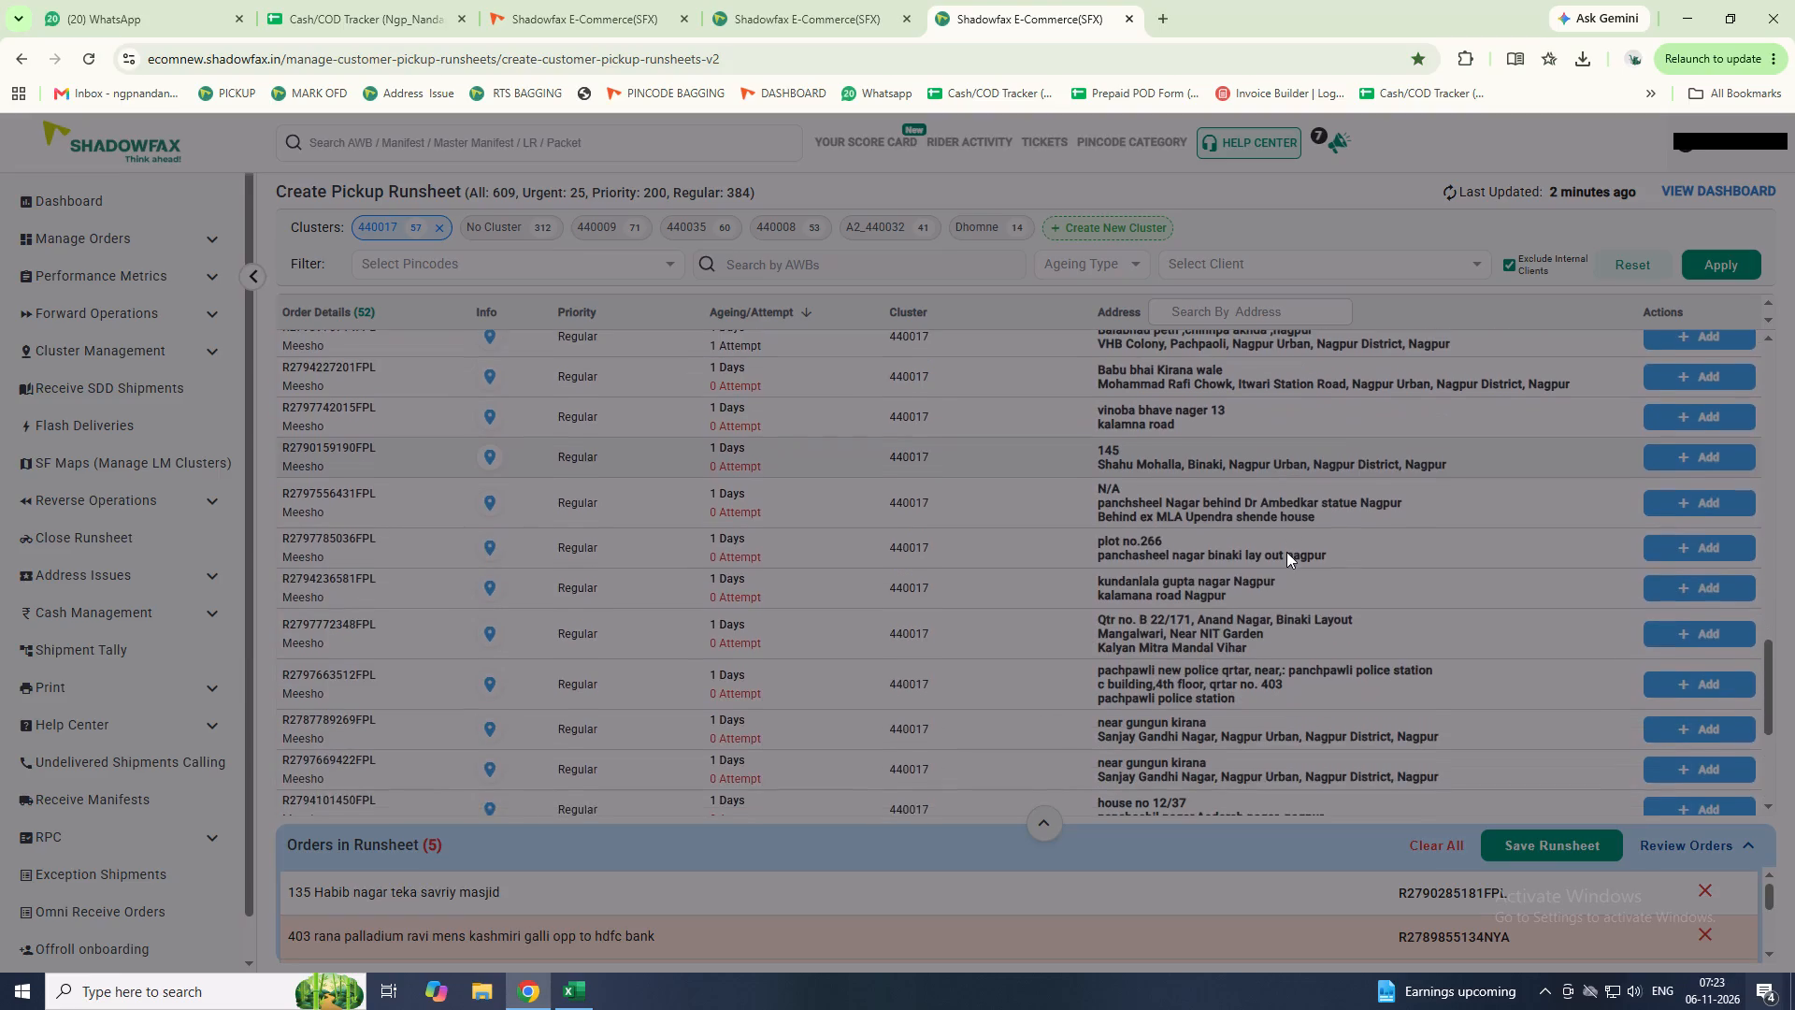
scroll(1286, 552, "down", 2)
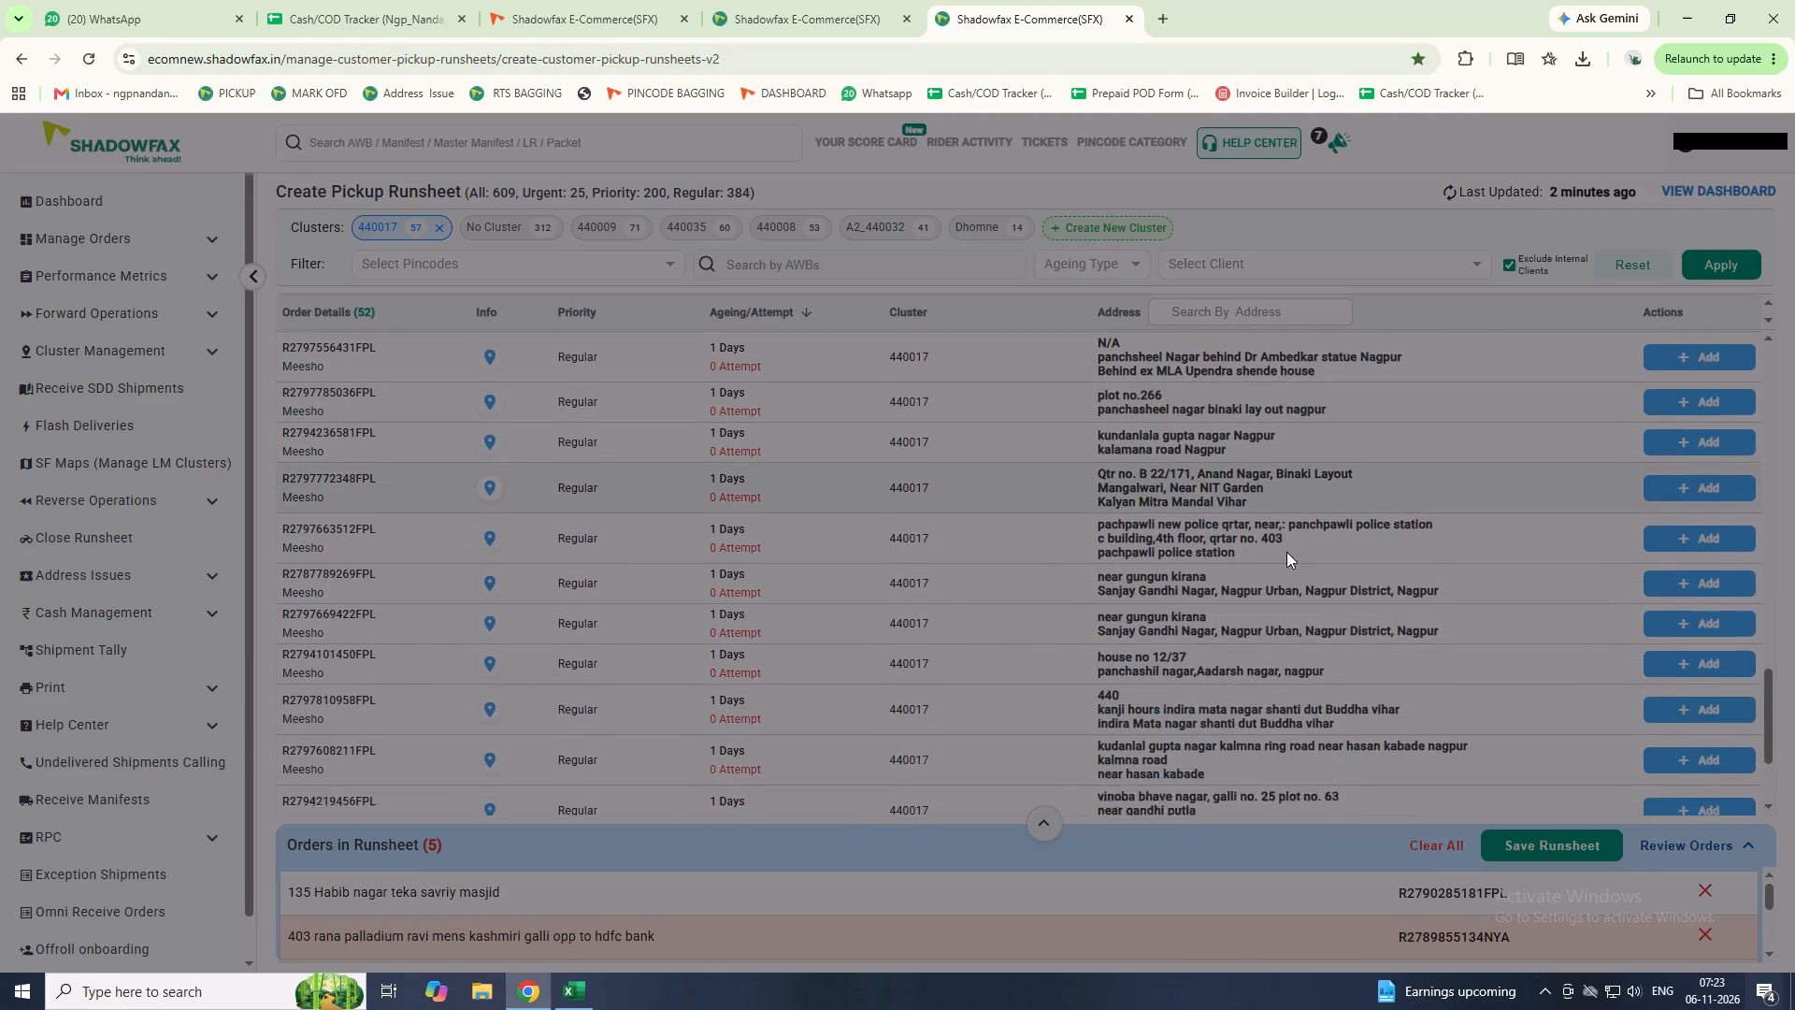
scroll(1286, 552, "down", 2)
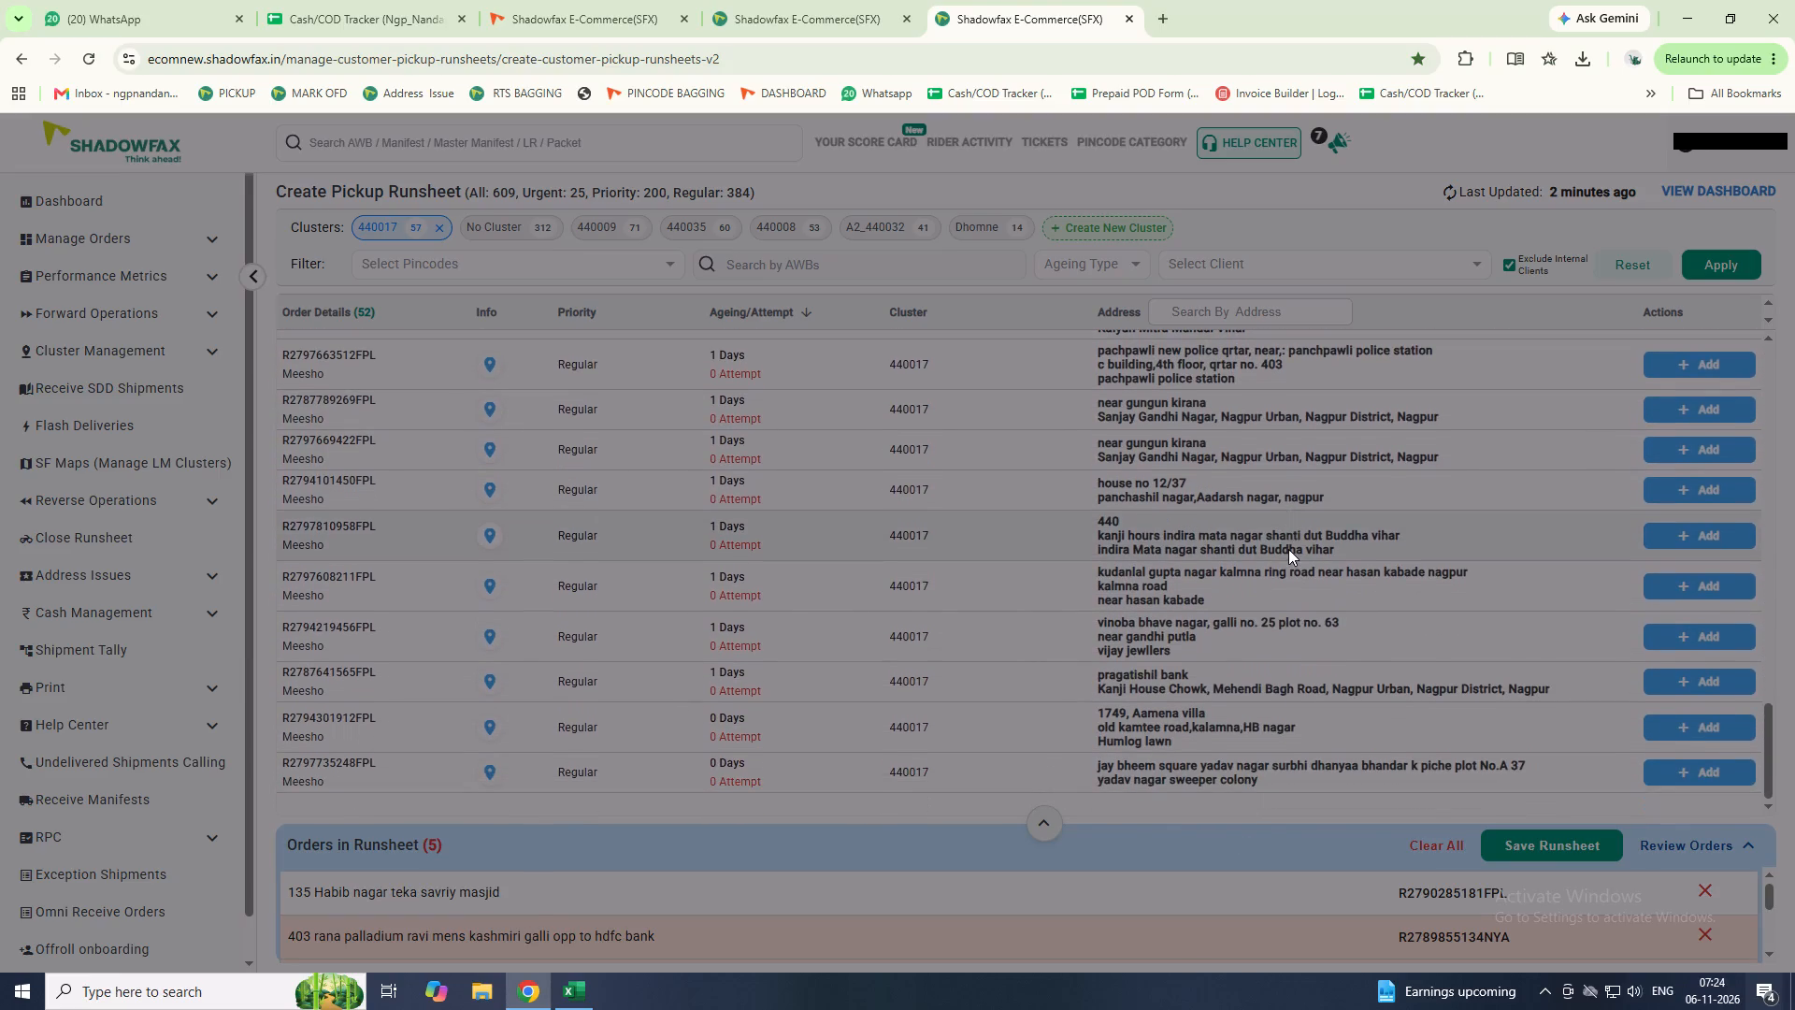
scroll(1294, 596, "up", 16)
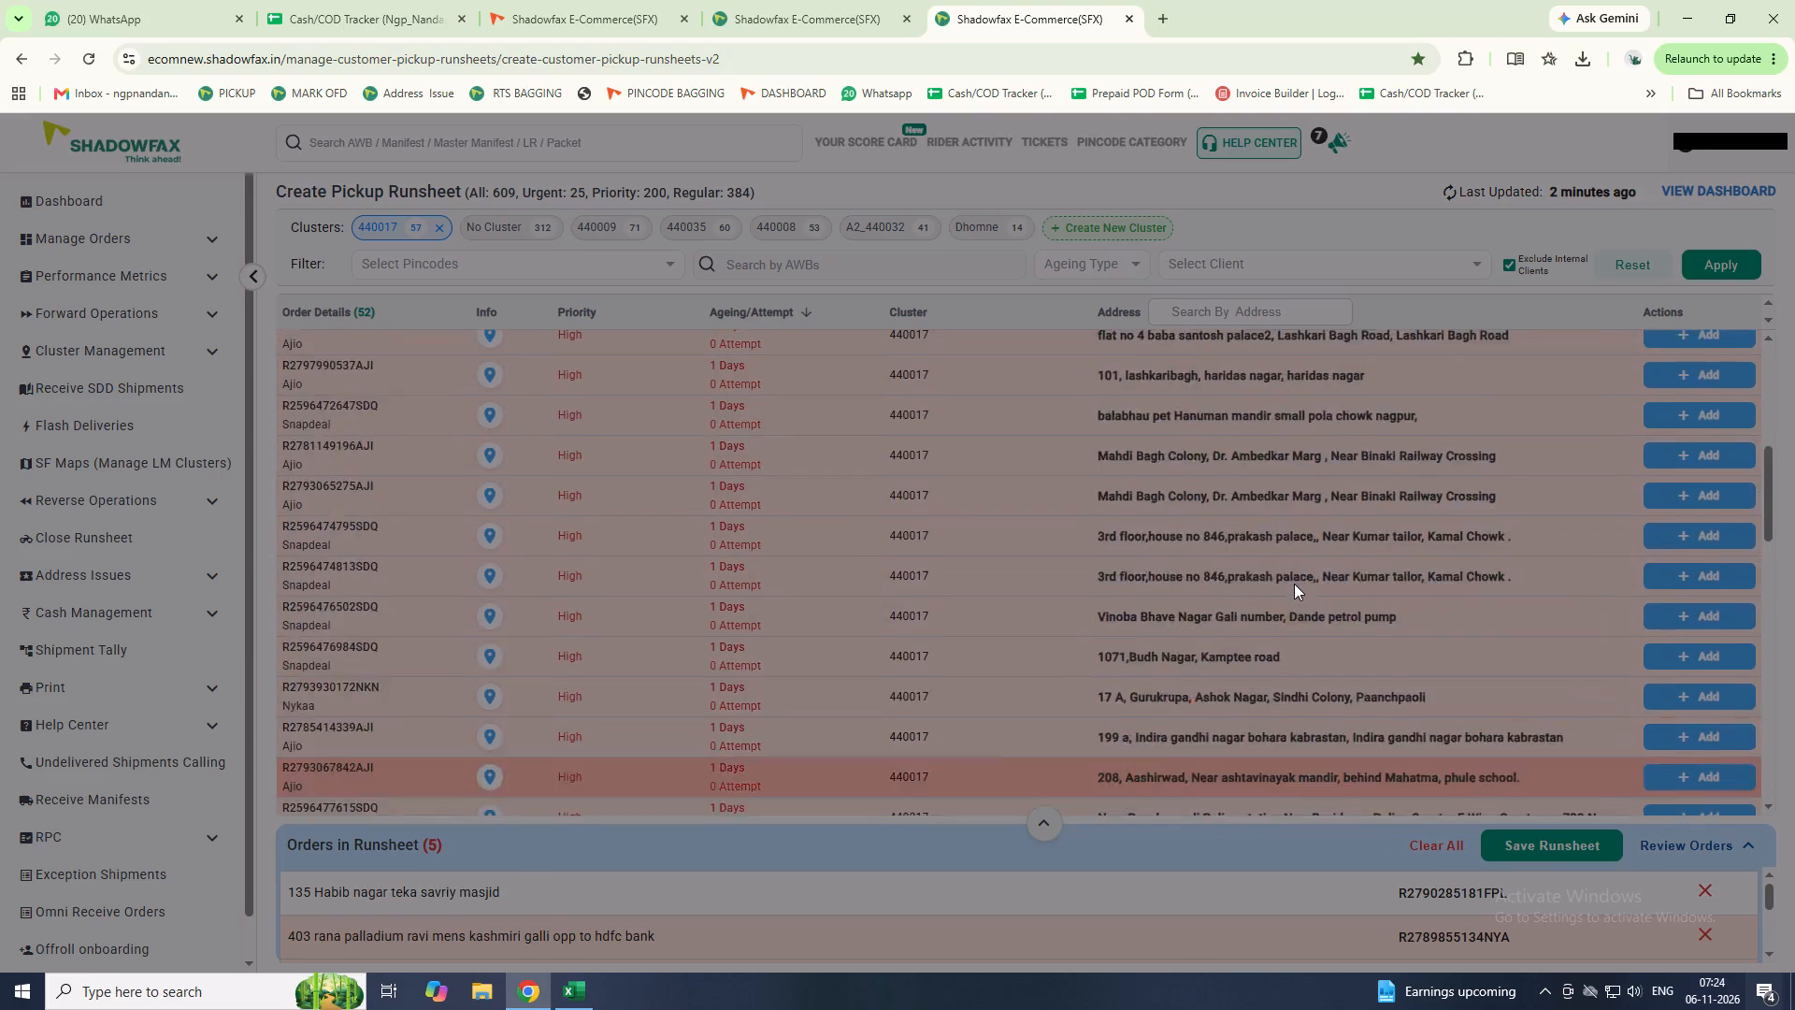
scroll(1294, 584, "up", 8)
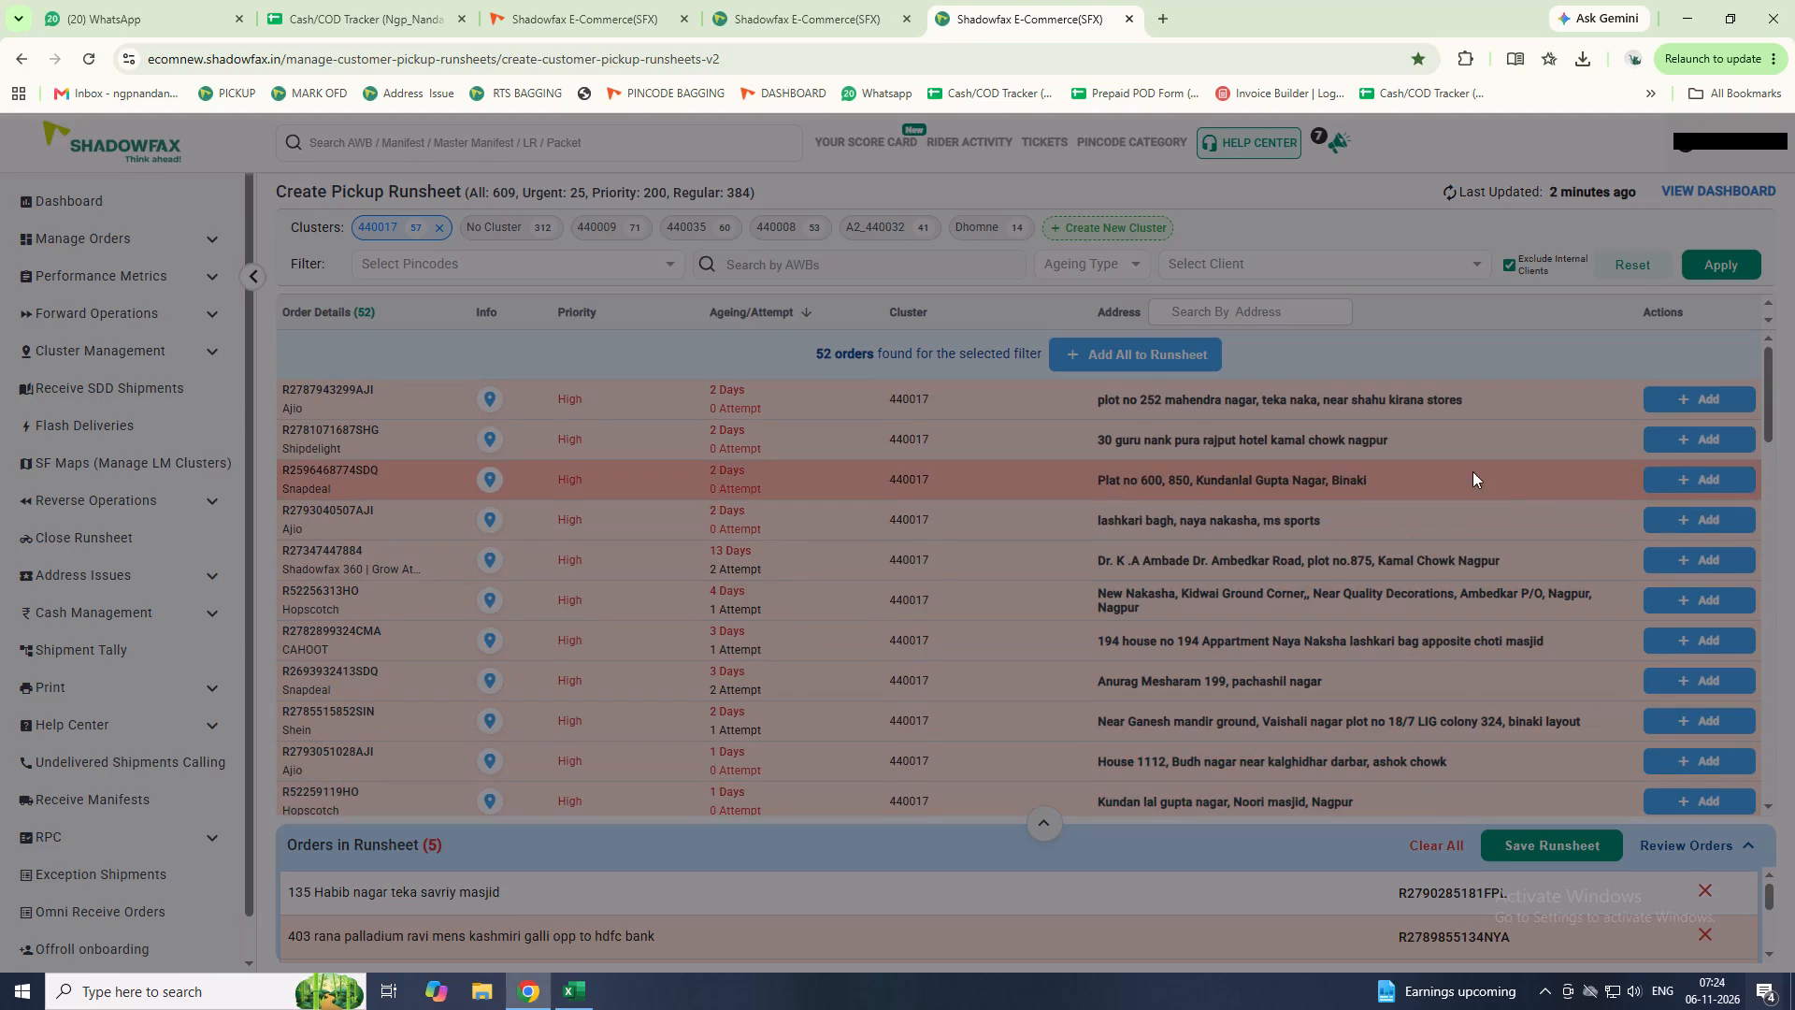
Open the customer pickup runsheet dashboard and refresh its figures.
left_click(1693, 190)
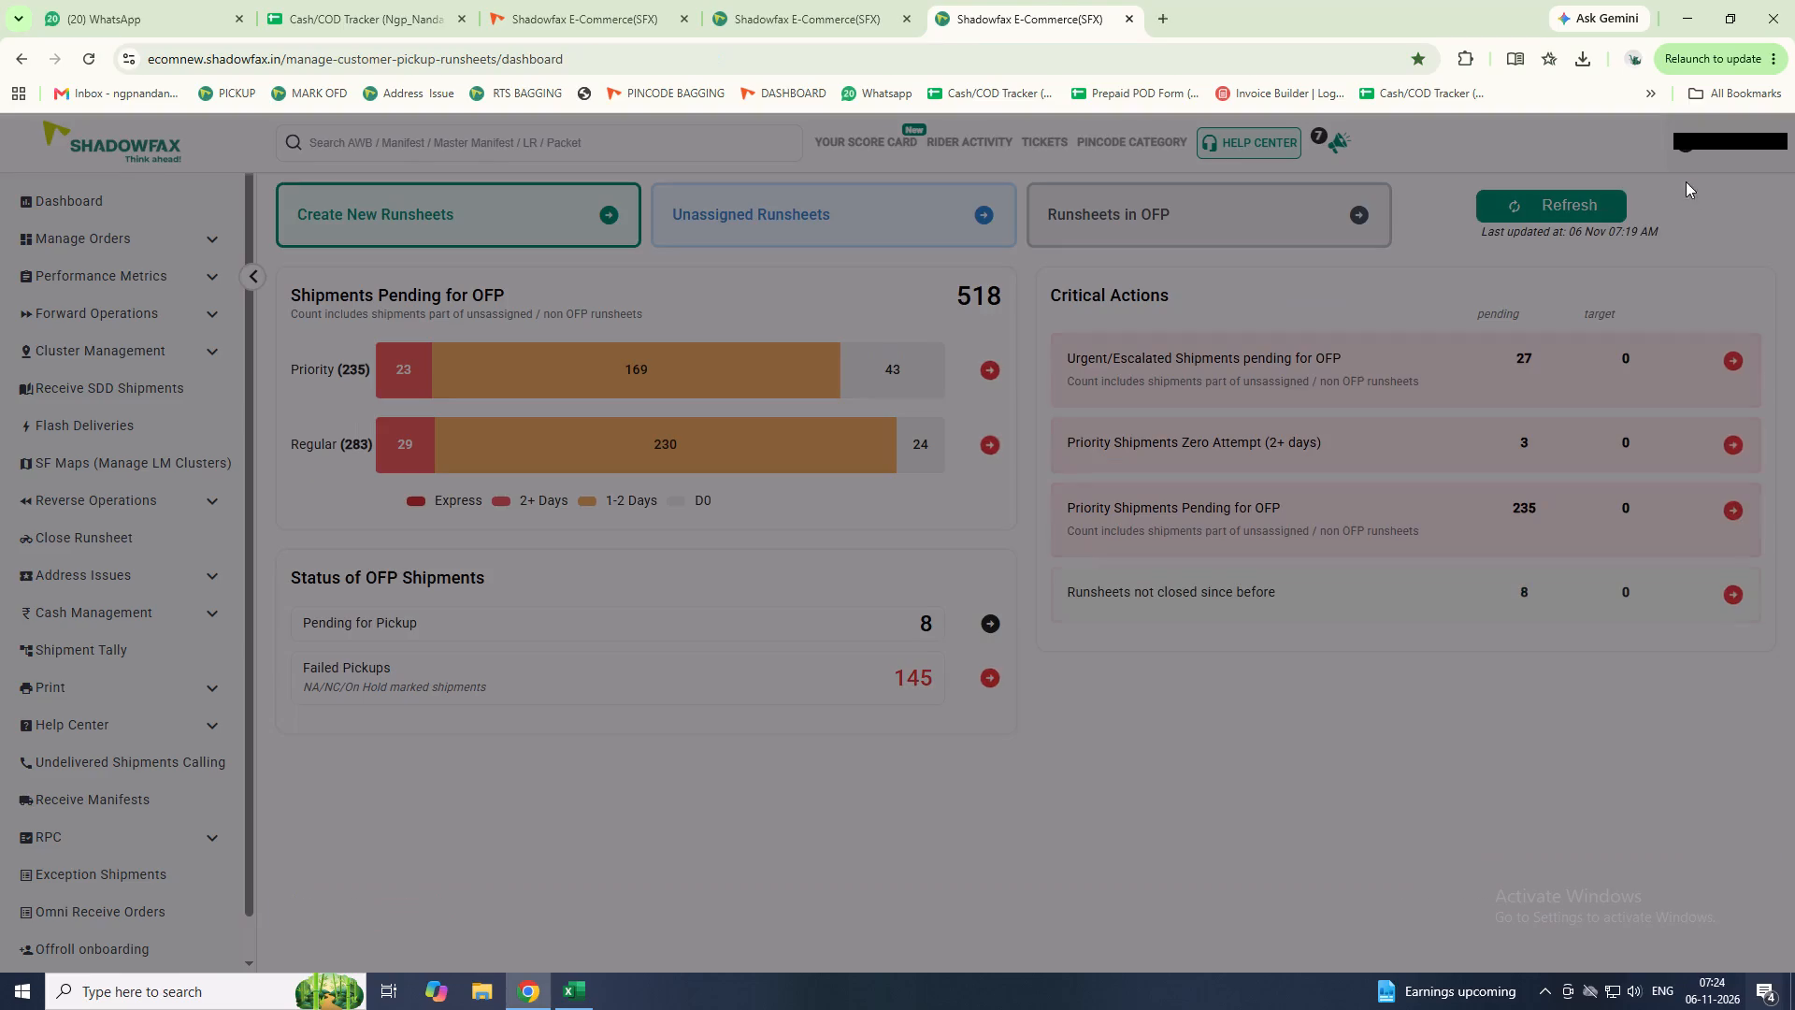
double_click(1562, 208)
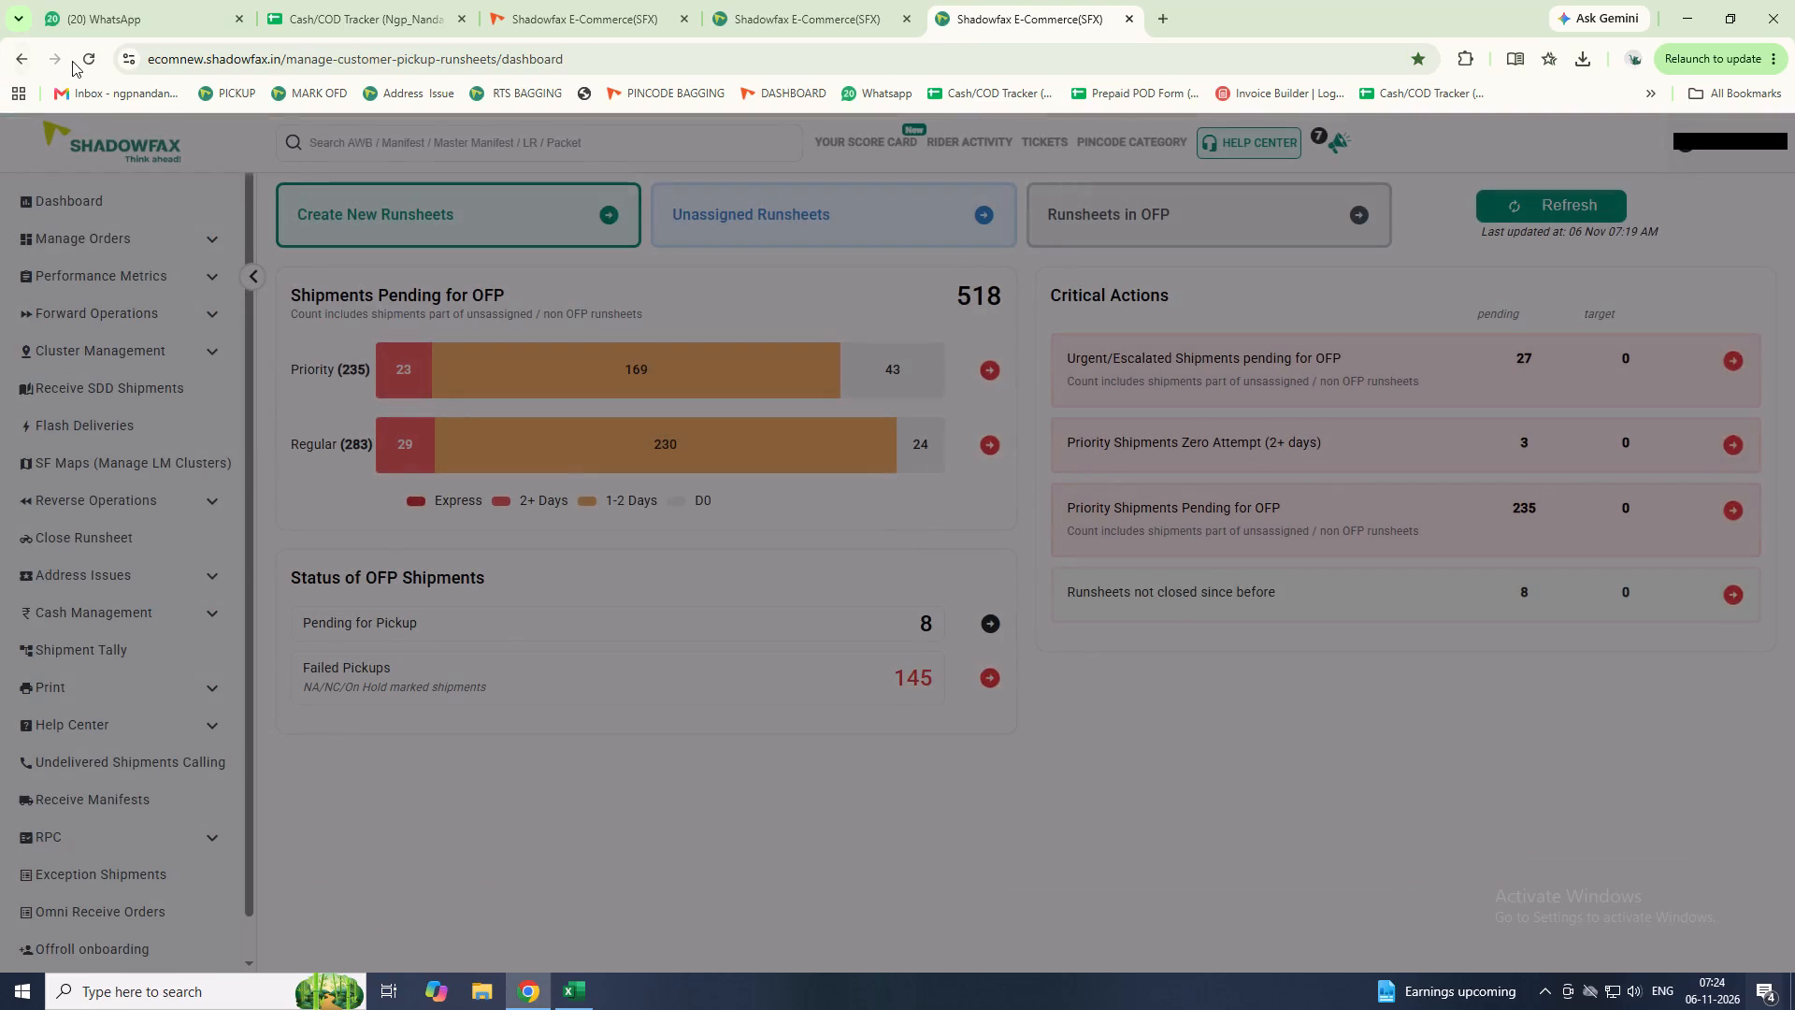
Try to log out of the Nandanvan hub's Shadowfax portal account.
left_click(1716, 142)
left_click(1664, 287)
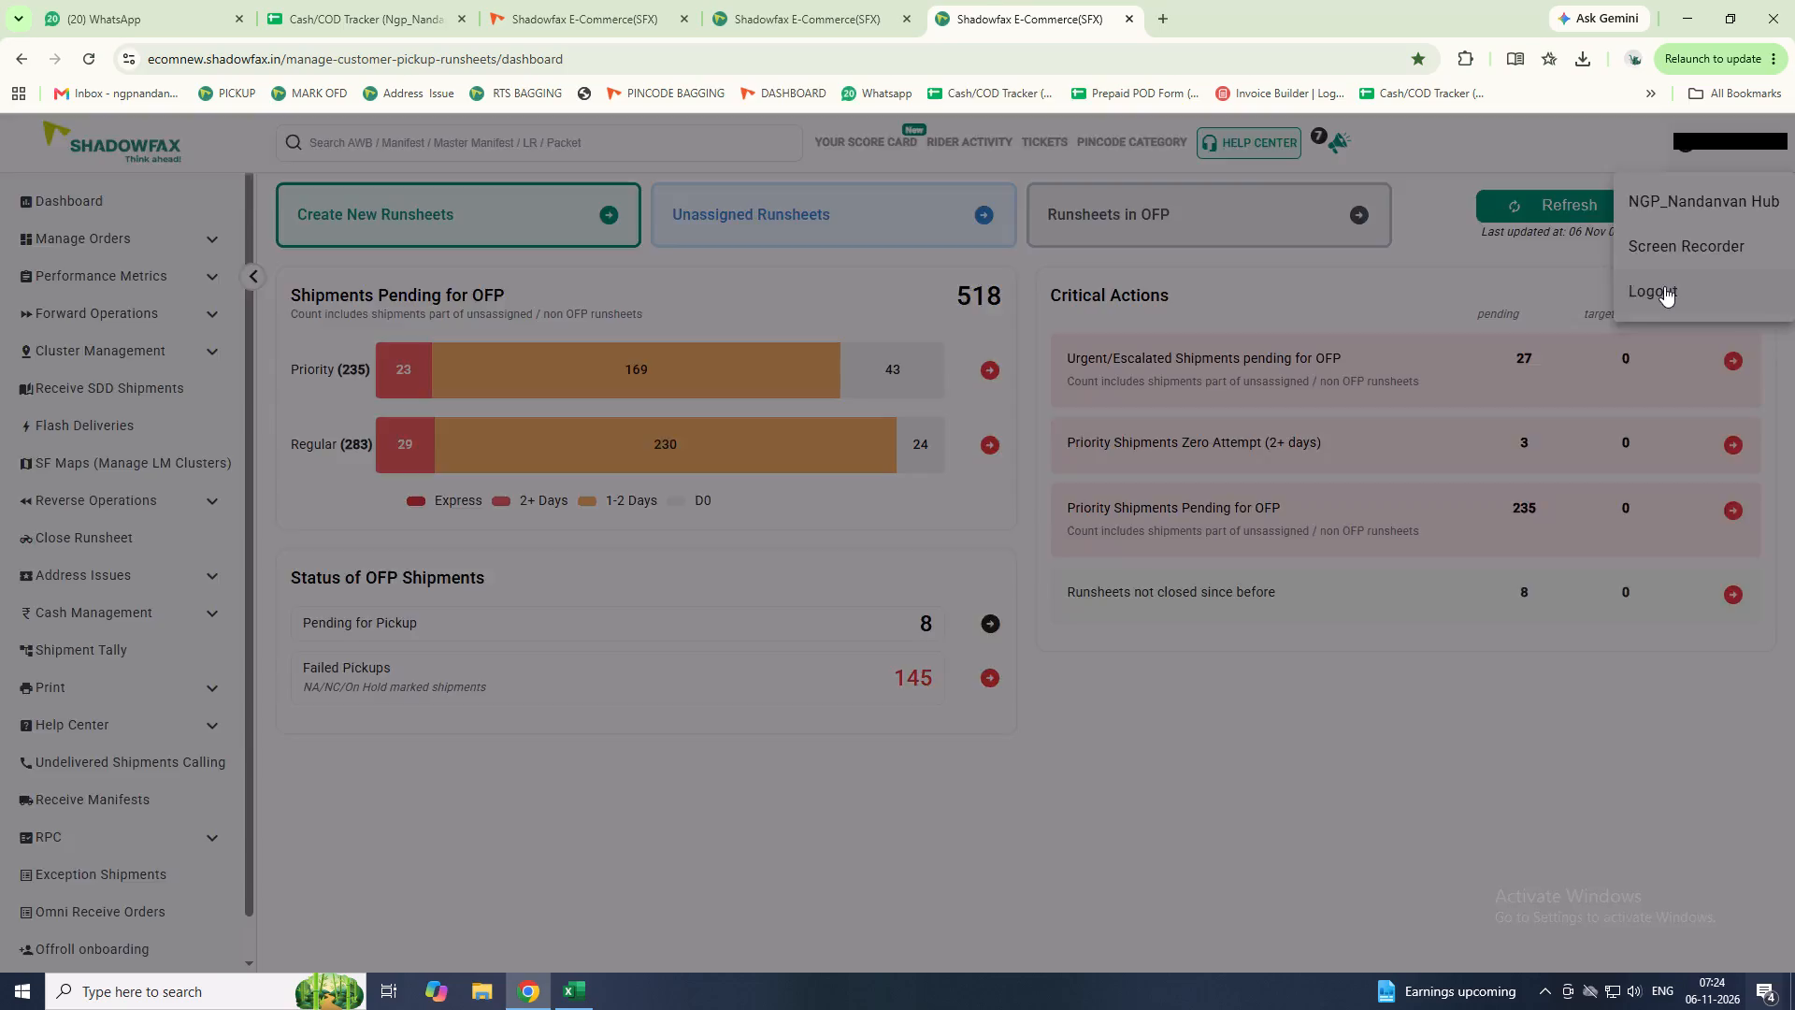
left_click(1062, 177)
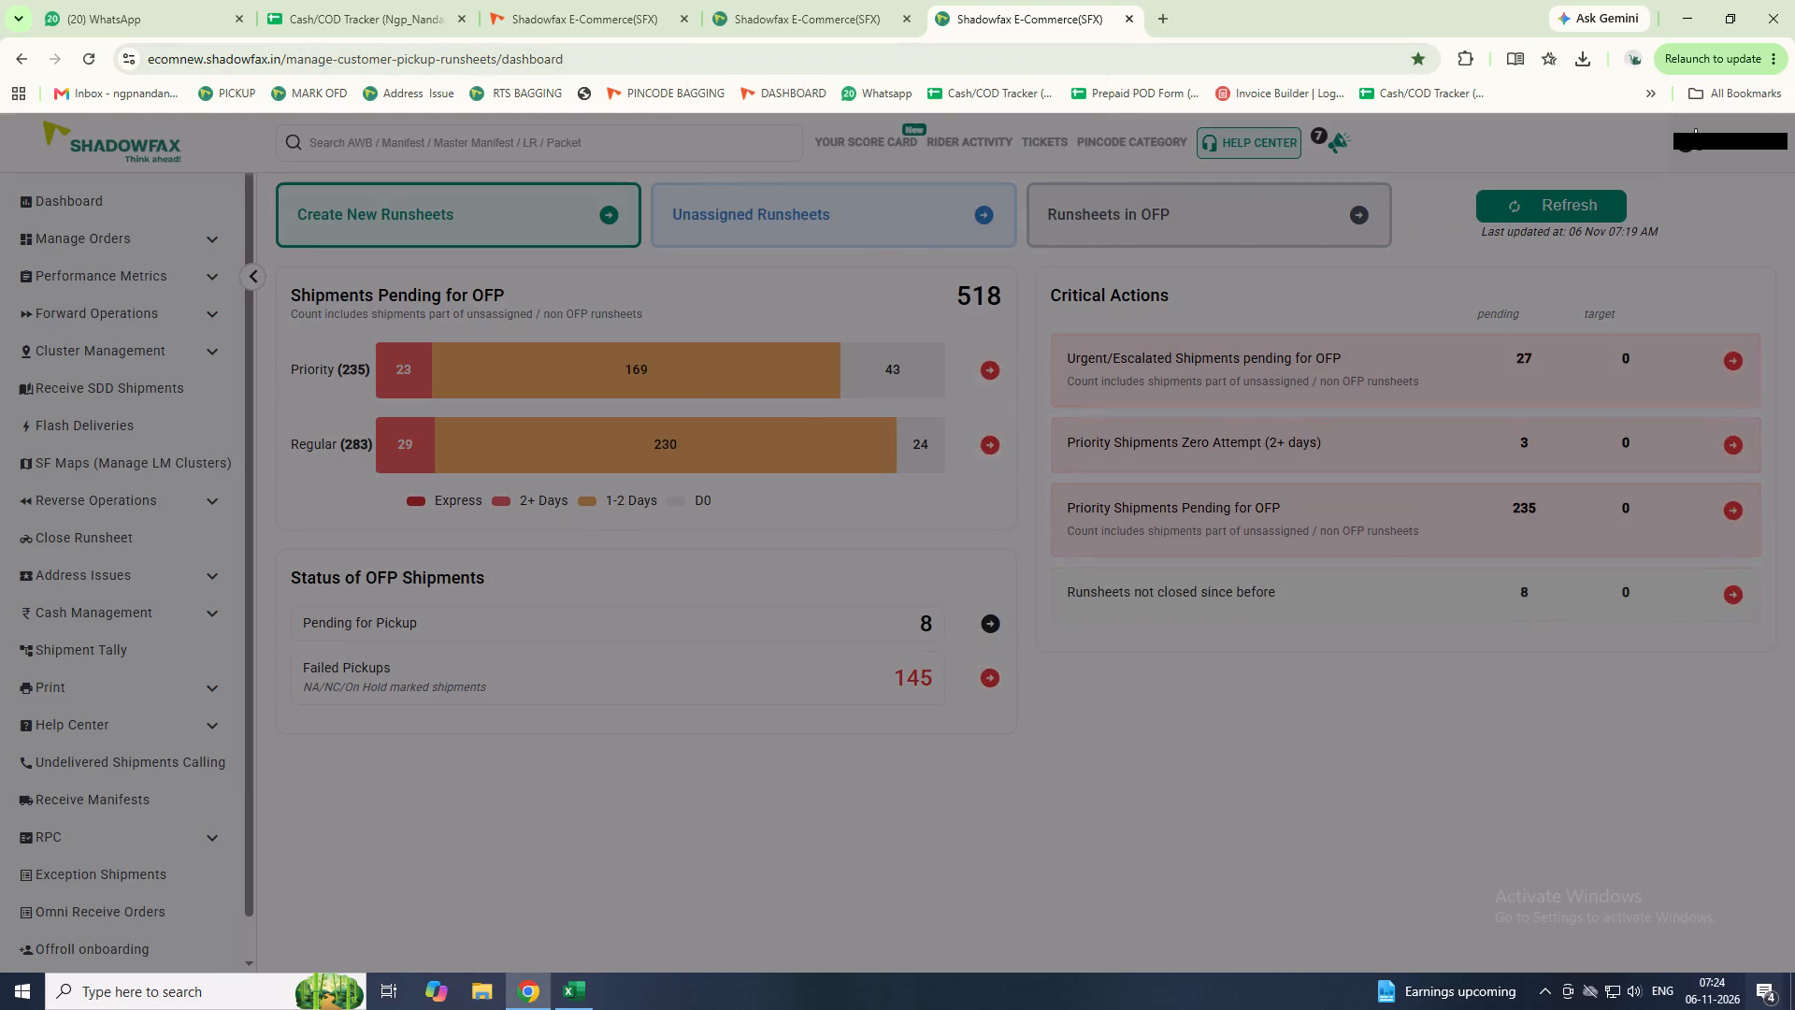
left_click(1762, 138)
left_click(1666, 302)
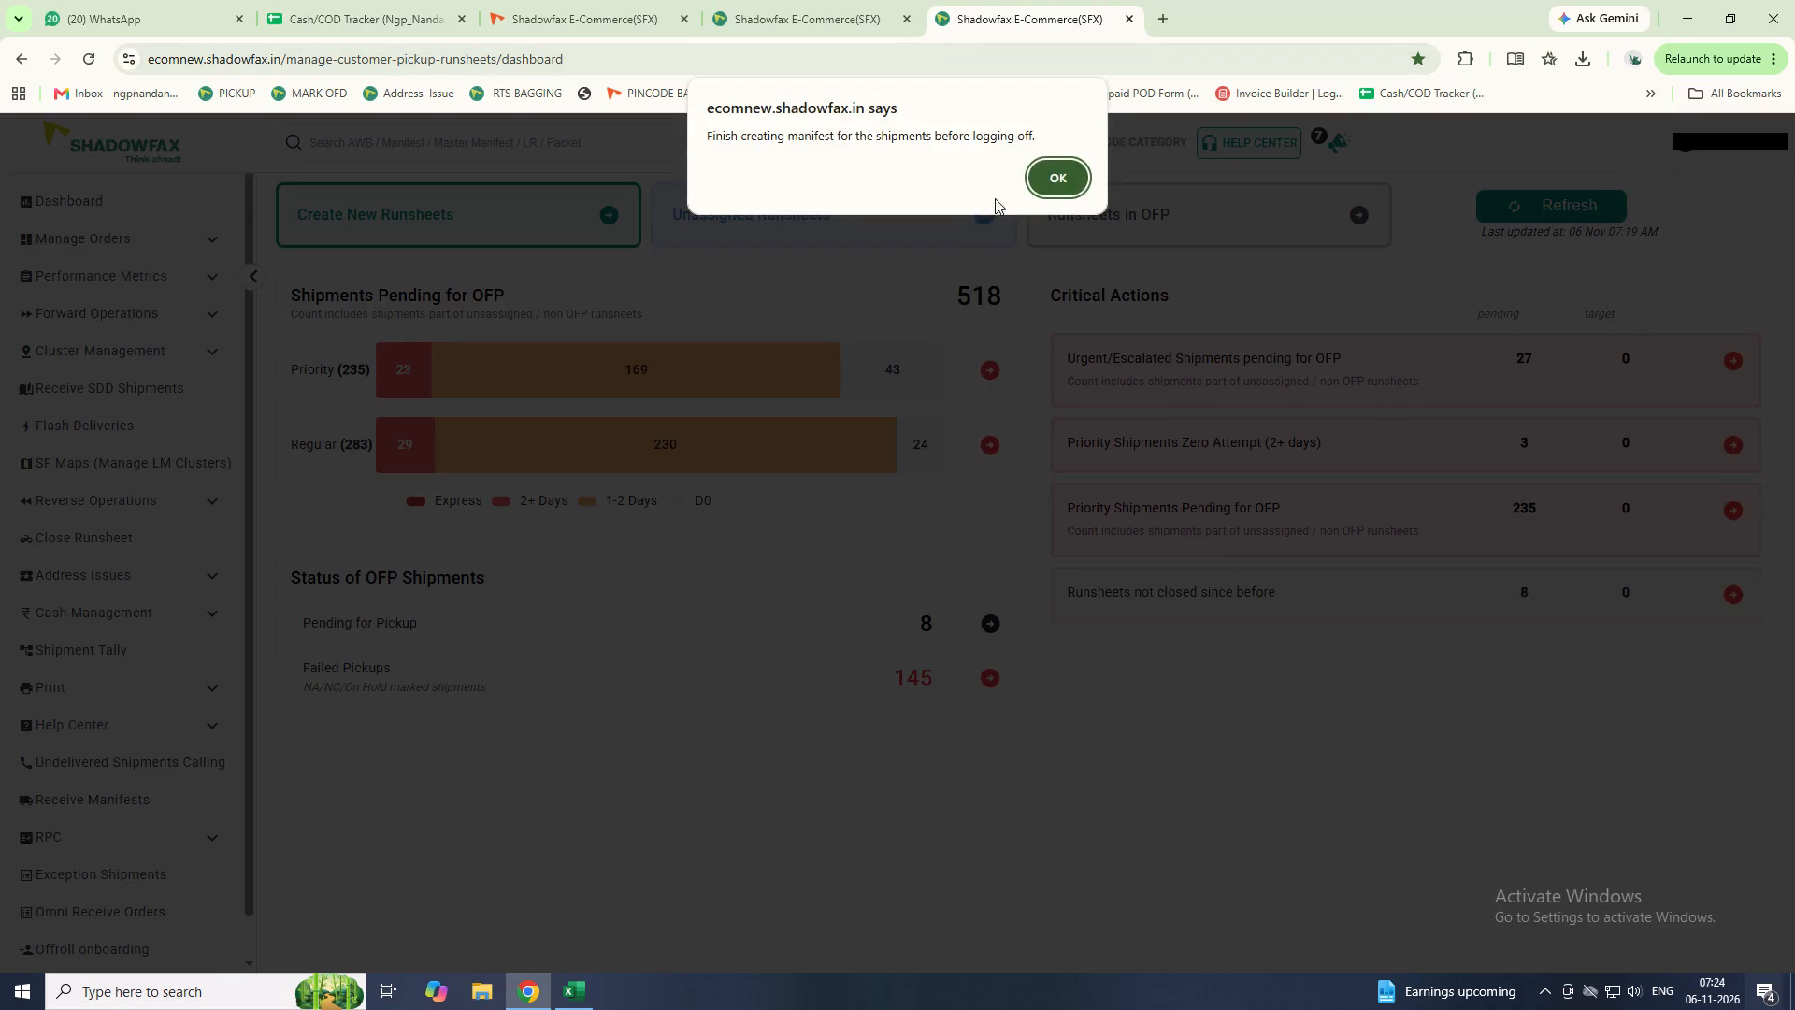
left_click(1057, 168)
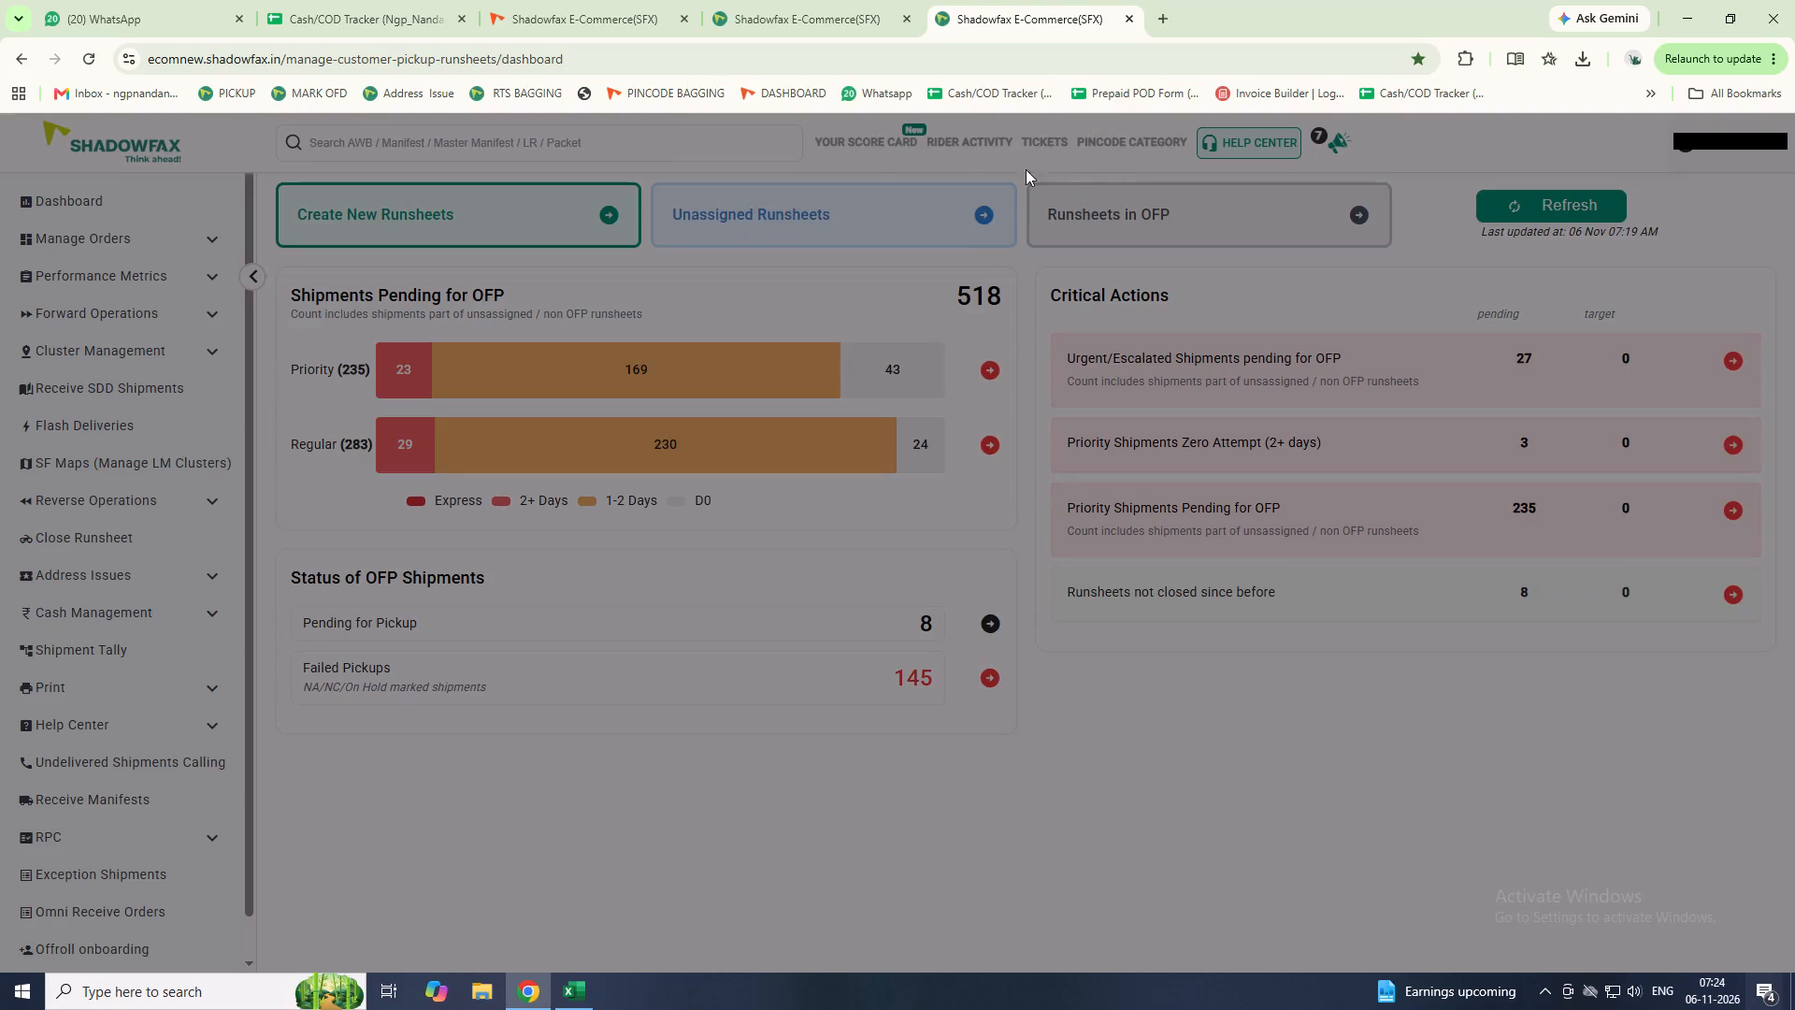
Close the pickup runsheet dashboard page, search the web for "valinor" in a new browser tab, and open the Valinor portal.
left_click(1129, 16)
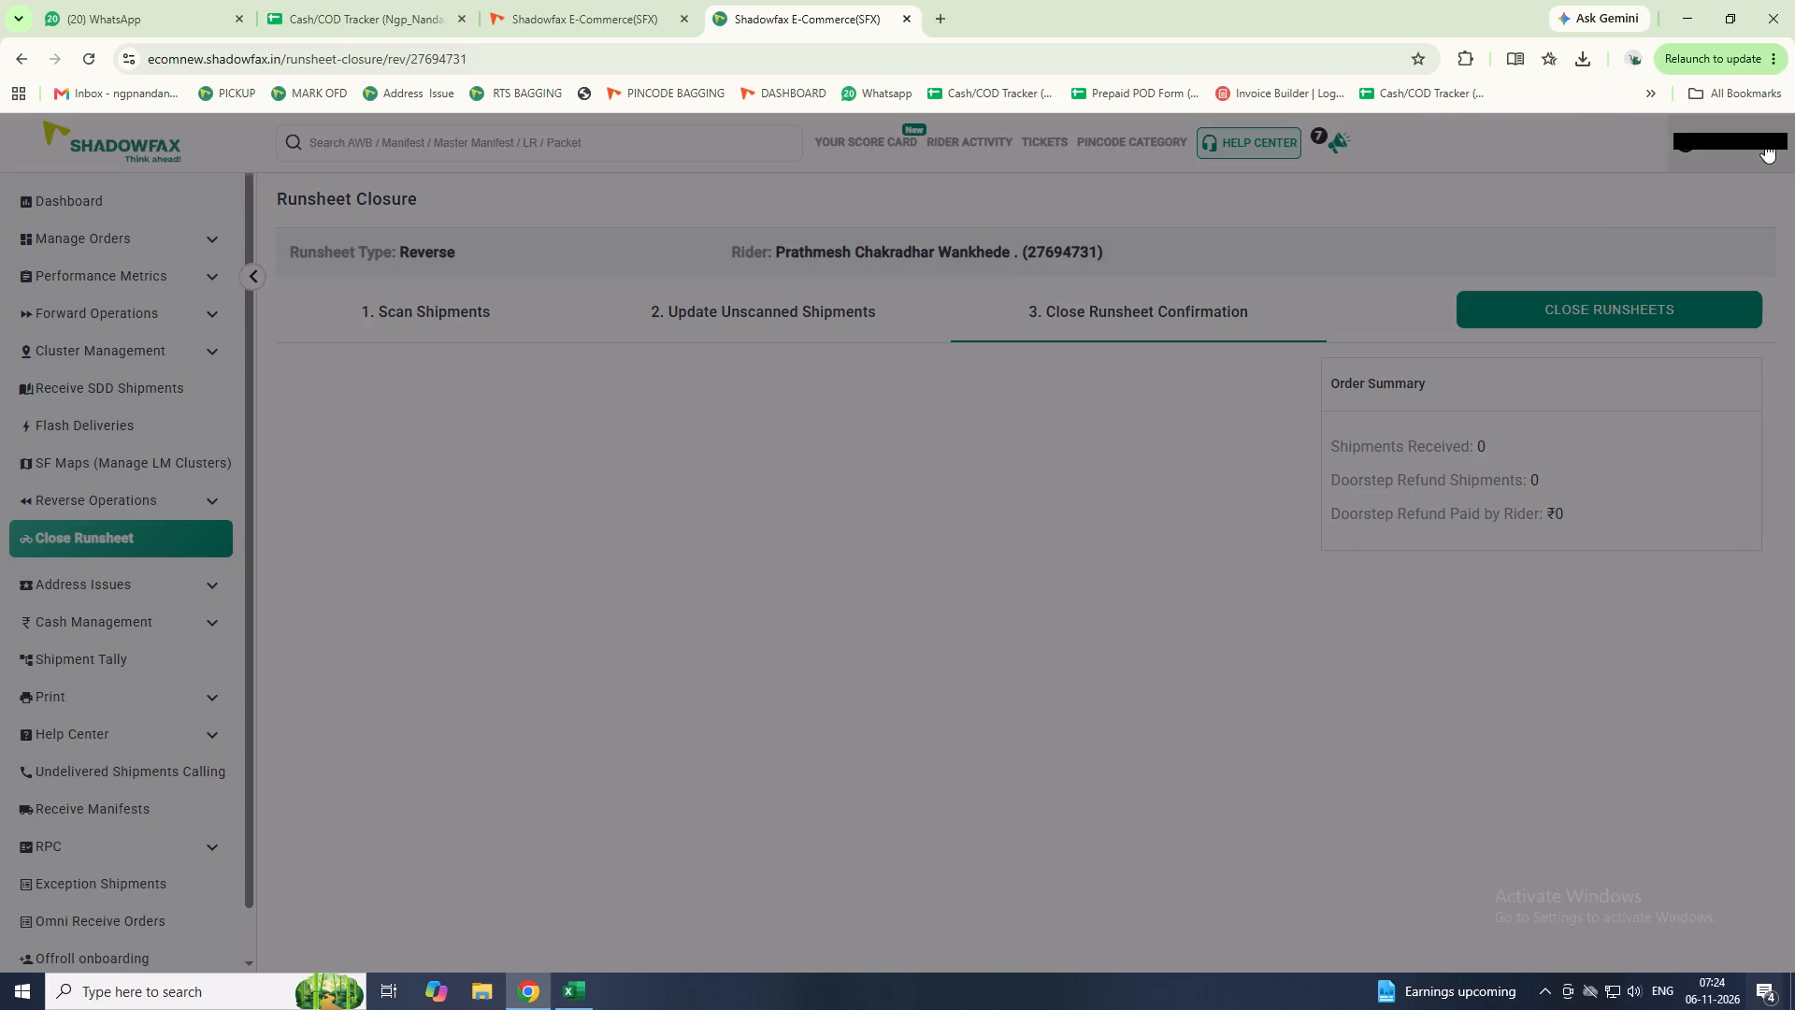
left_click(944, 11)
left_click(795, 71)
left_click(817, 51)
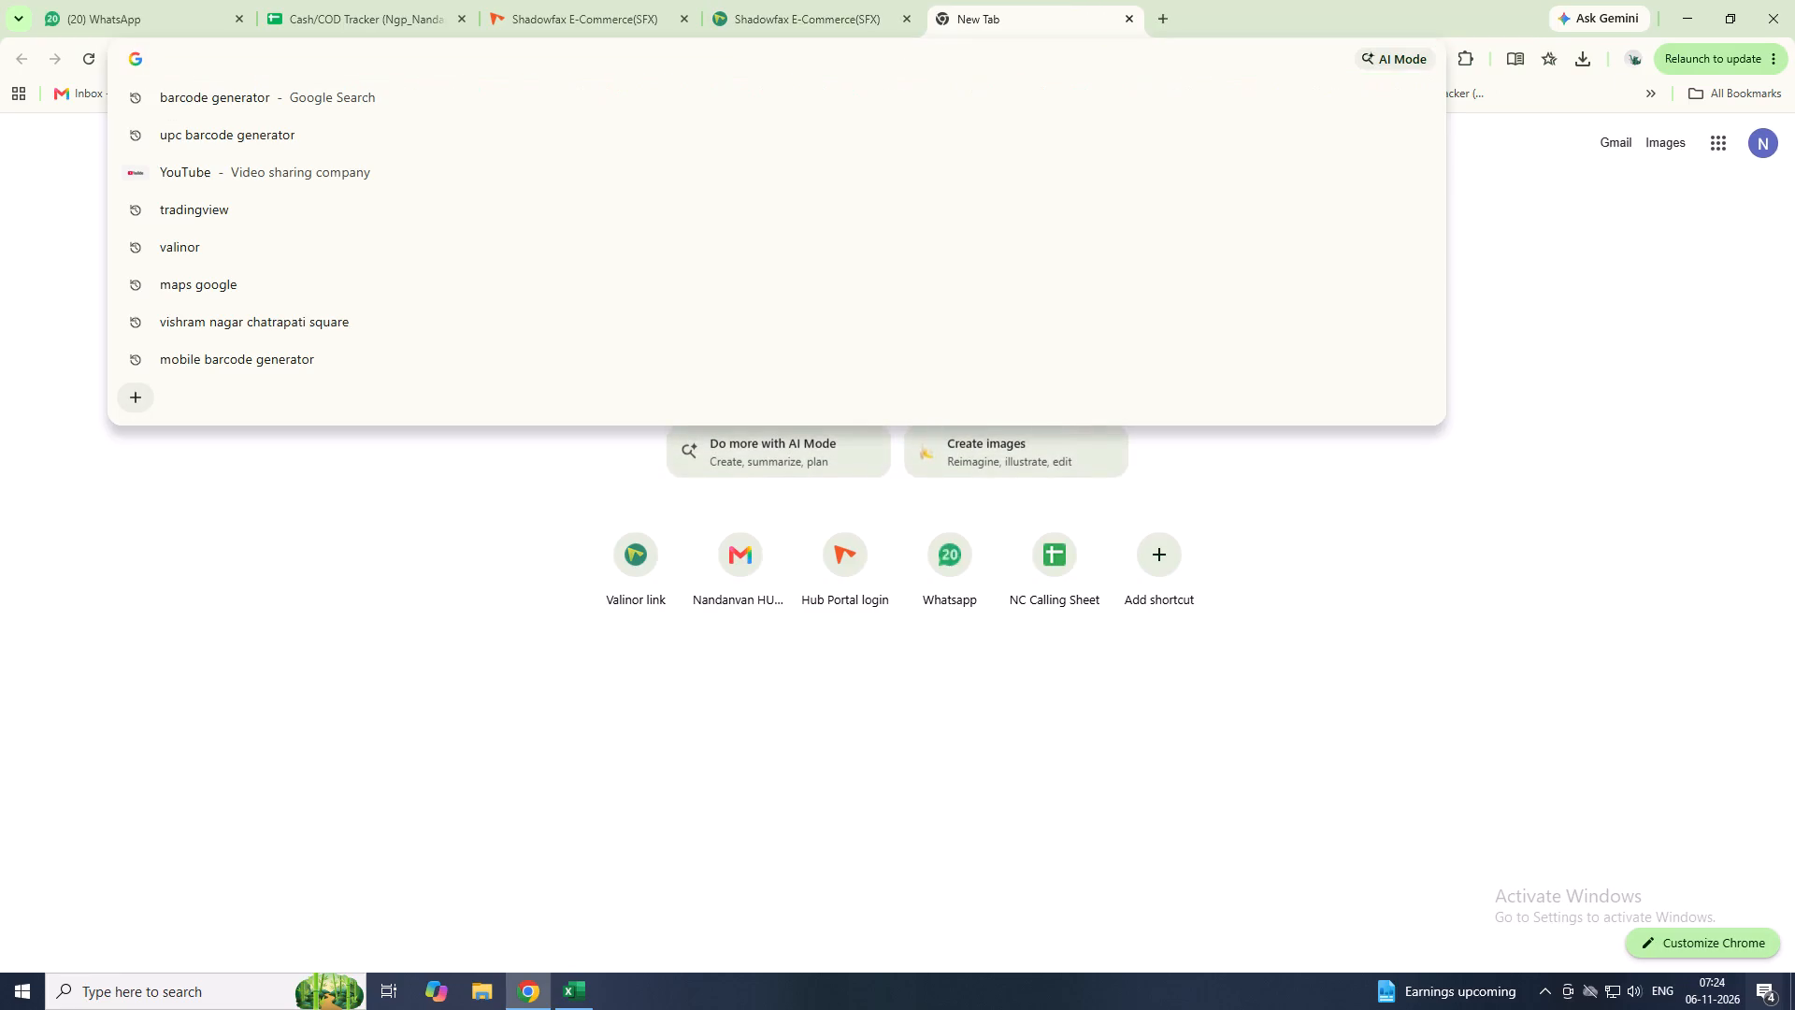
type("valinor")
key("Return")
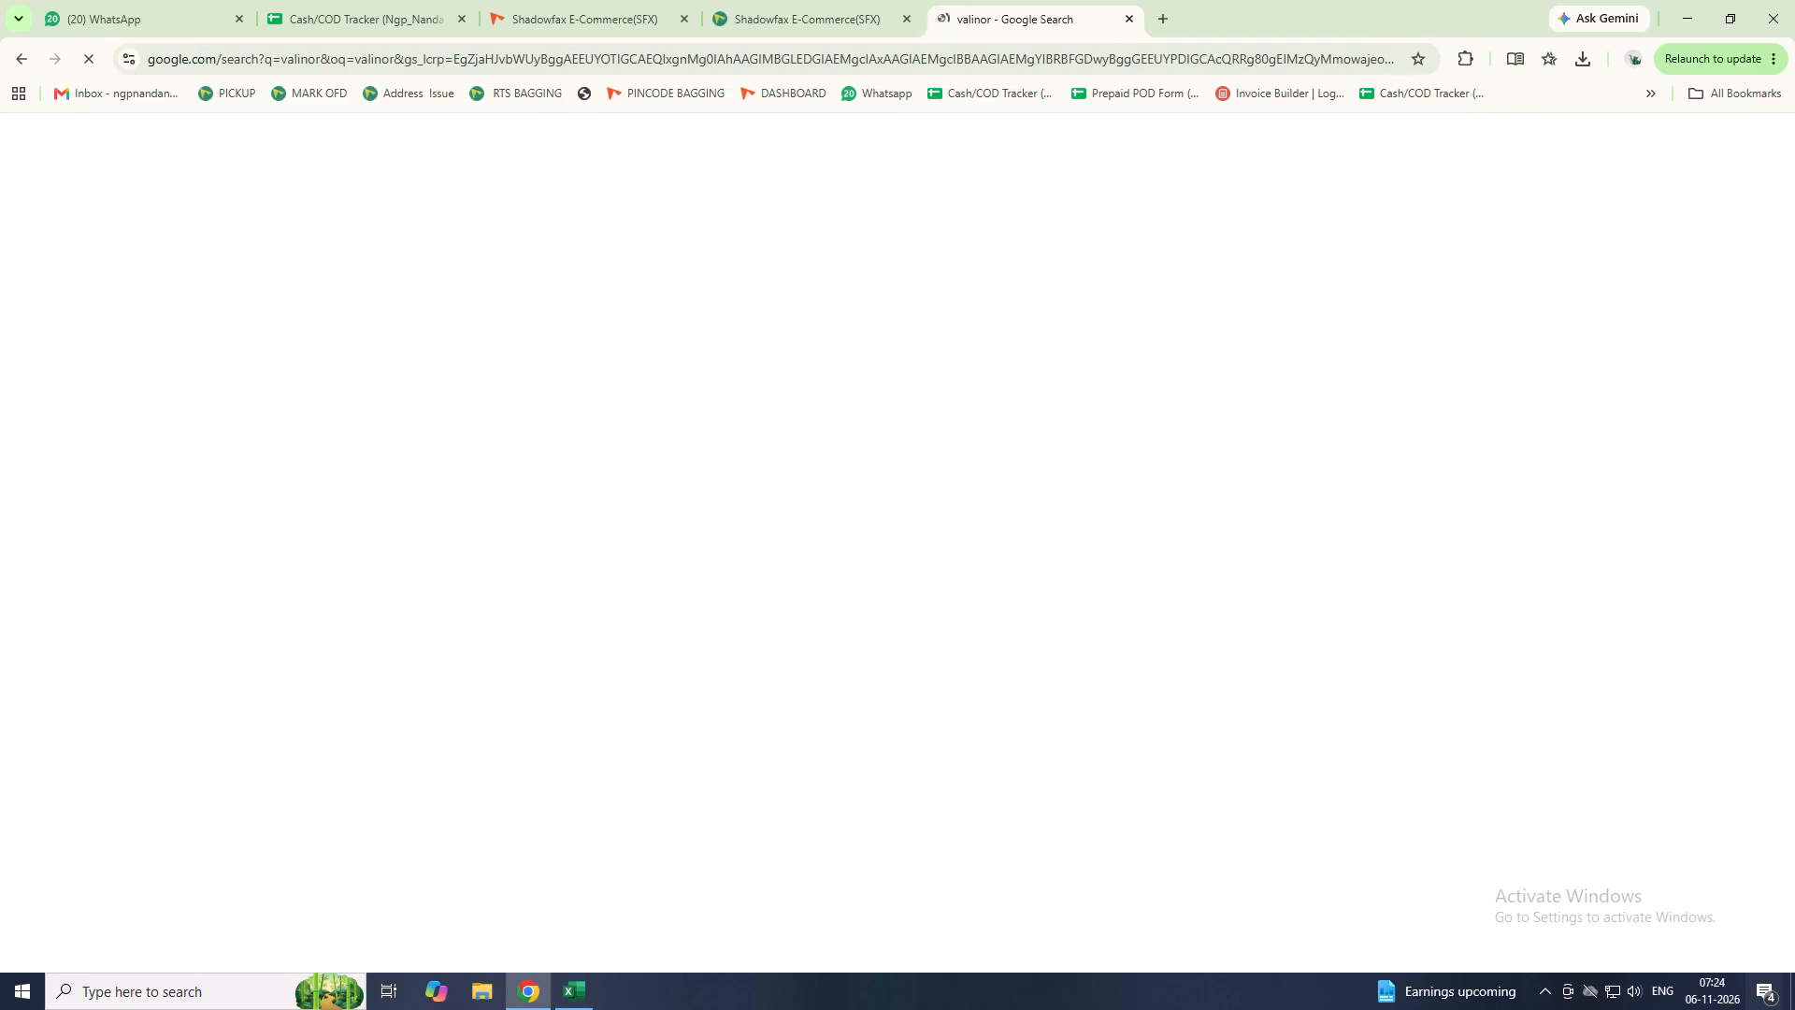
left_click(394, 320)
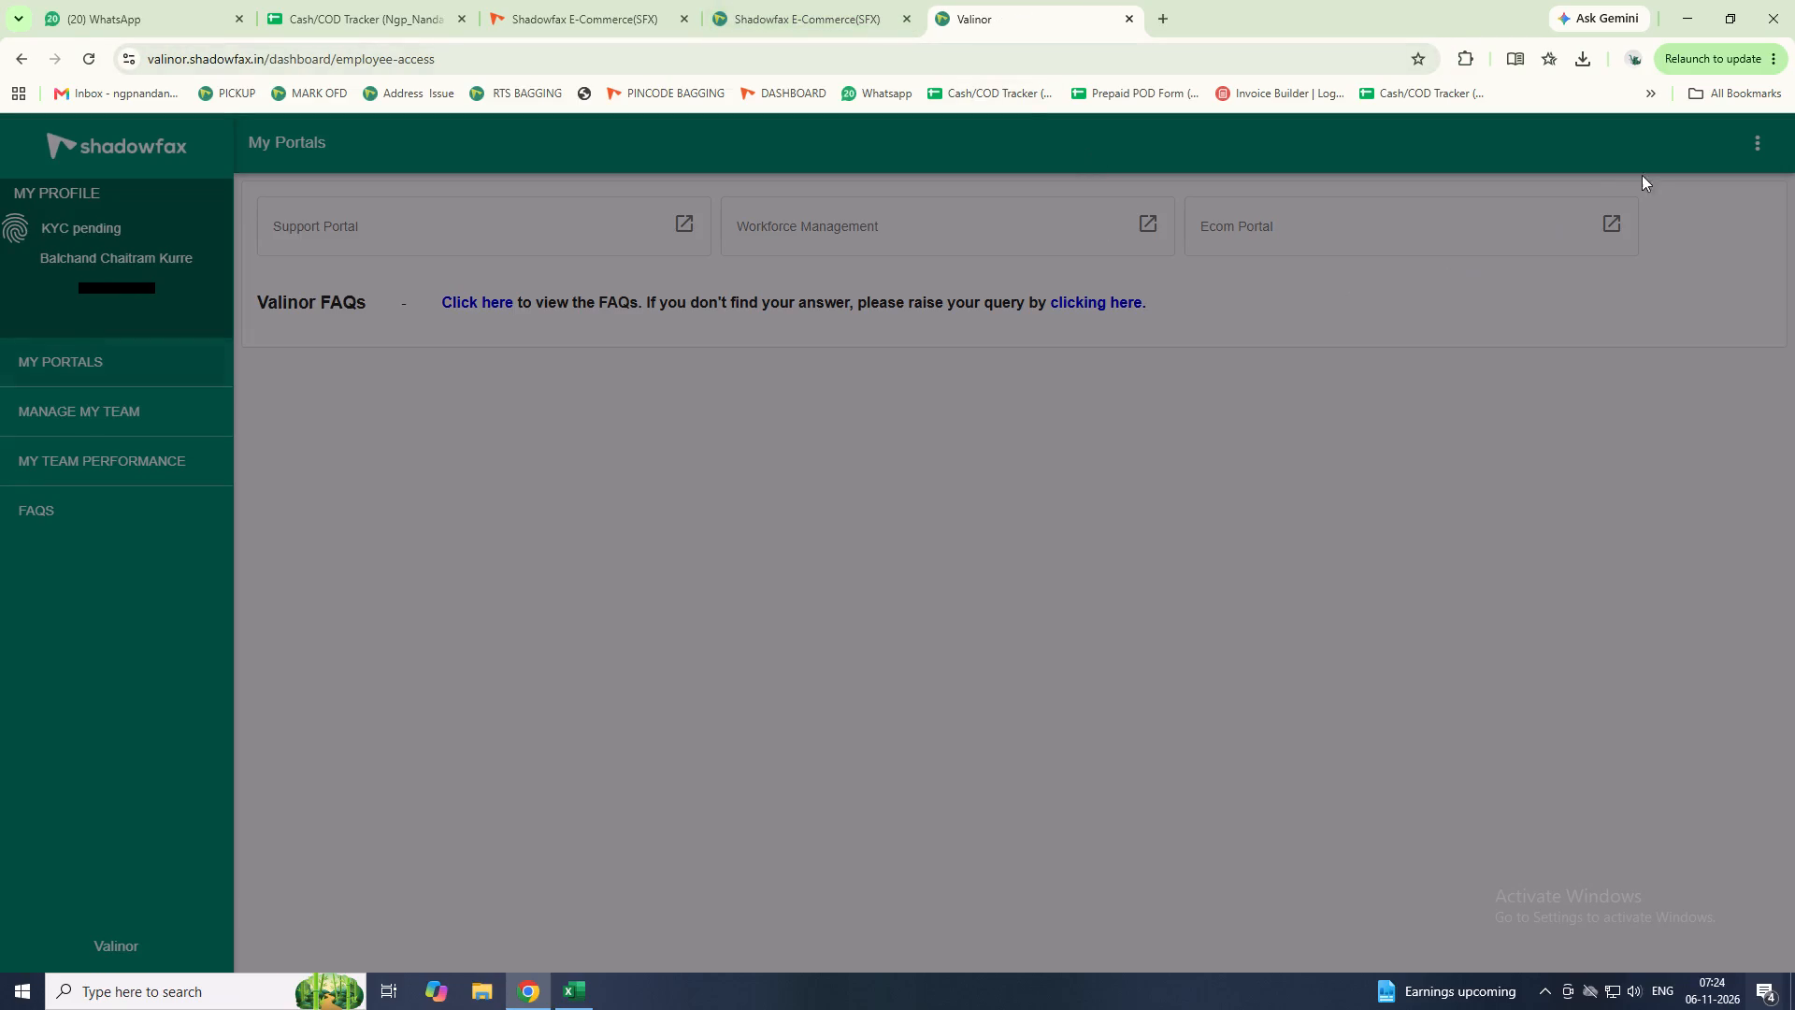
Open the additional options on Valinor's My Portals page.
left_click(1758, 147)
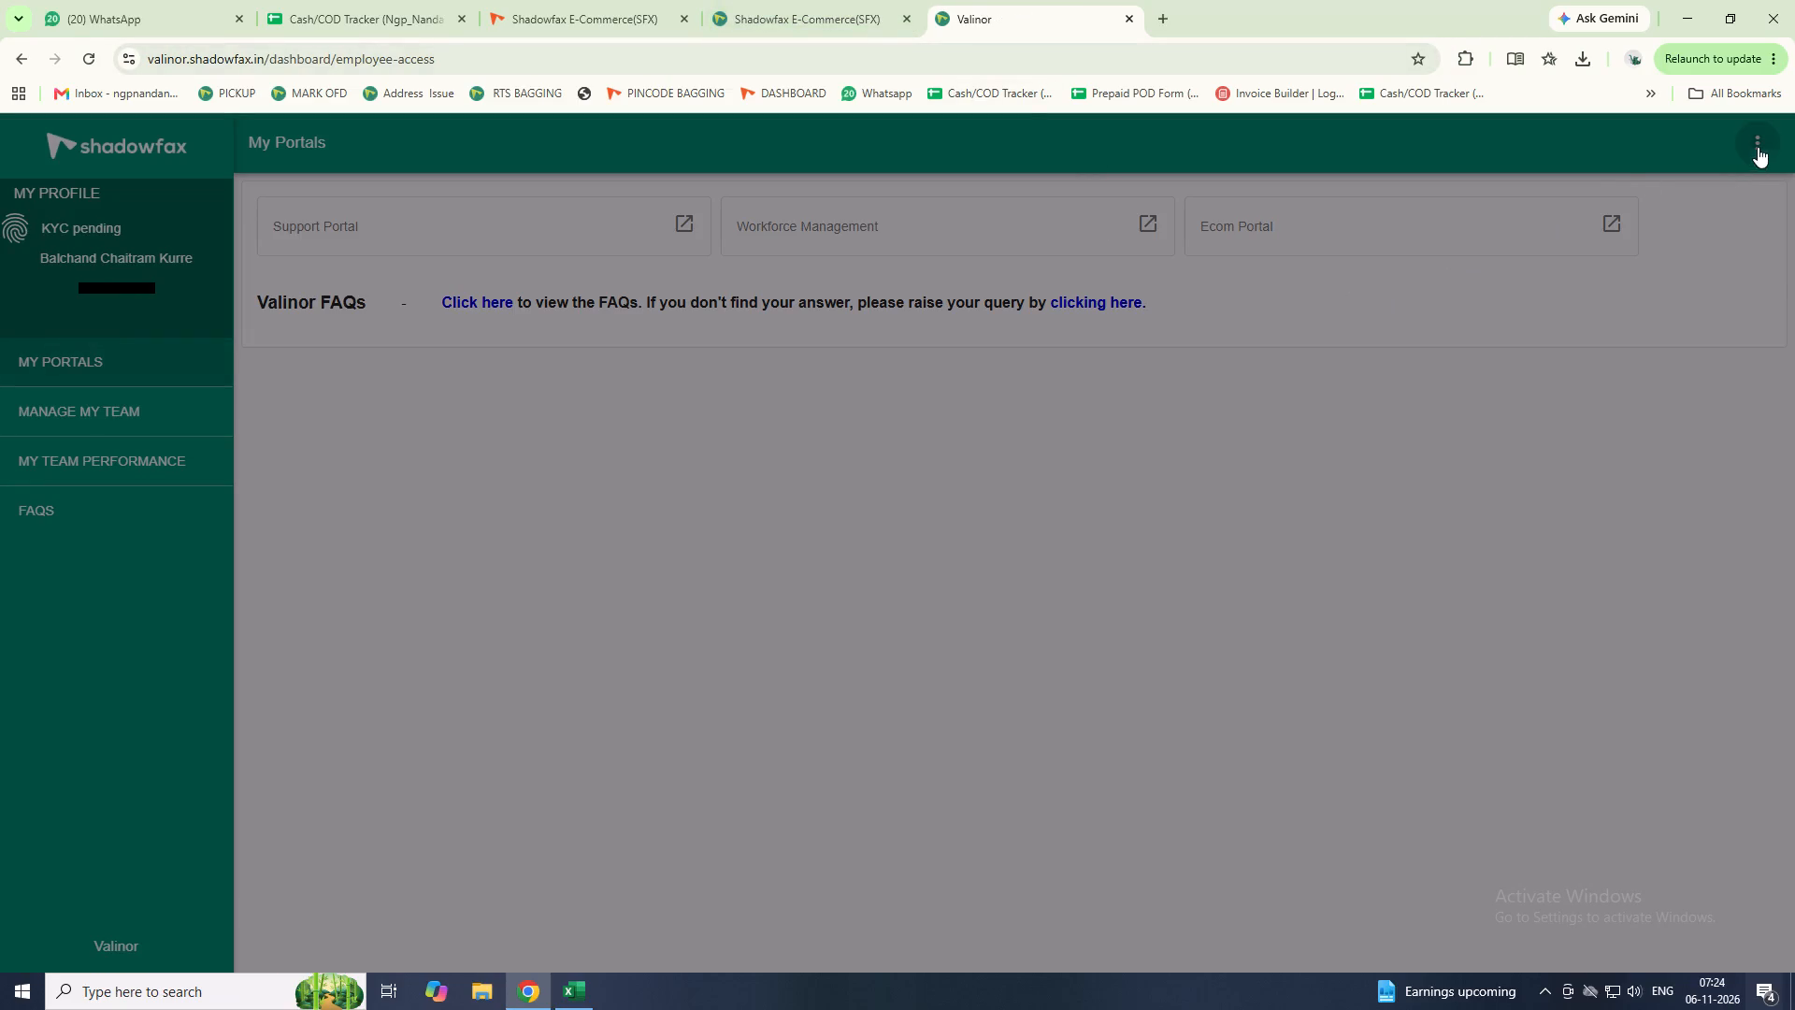
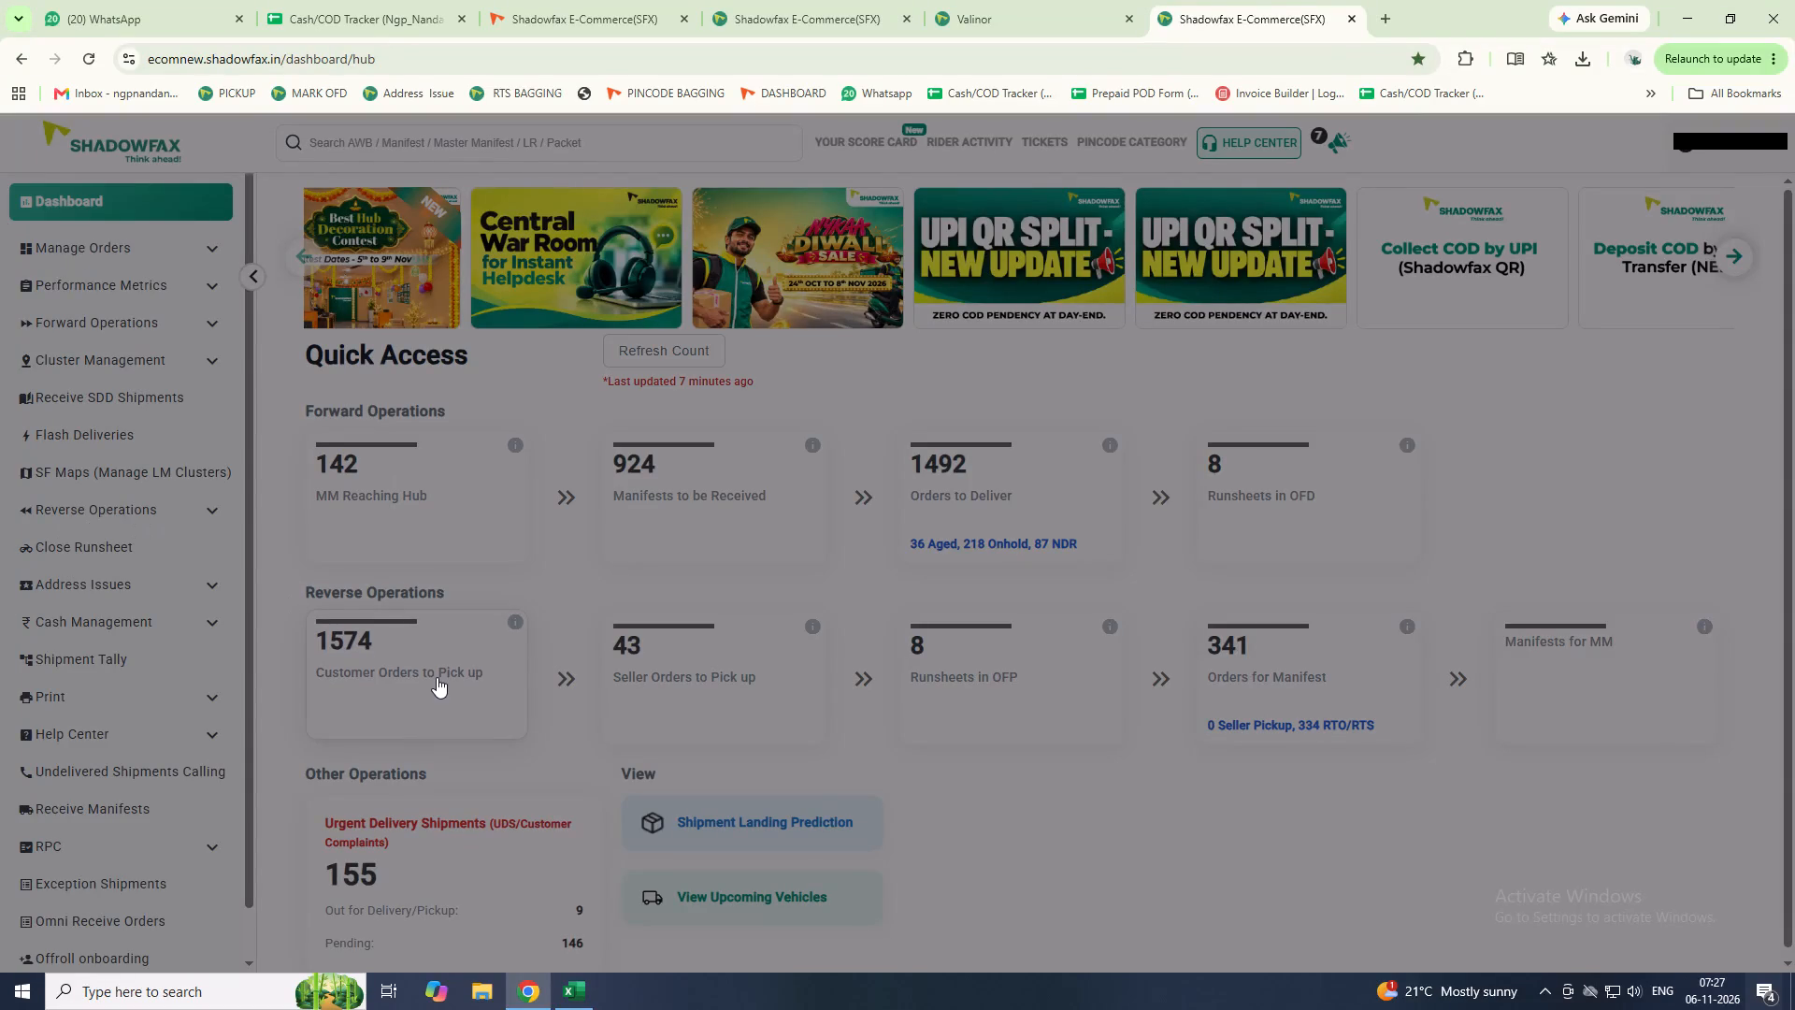
Open the hub's Shipment Tally, refresh its Total Pending to Scan count, and make the shipment AWB field ready for scanning.
left_click(98, 661)
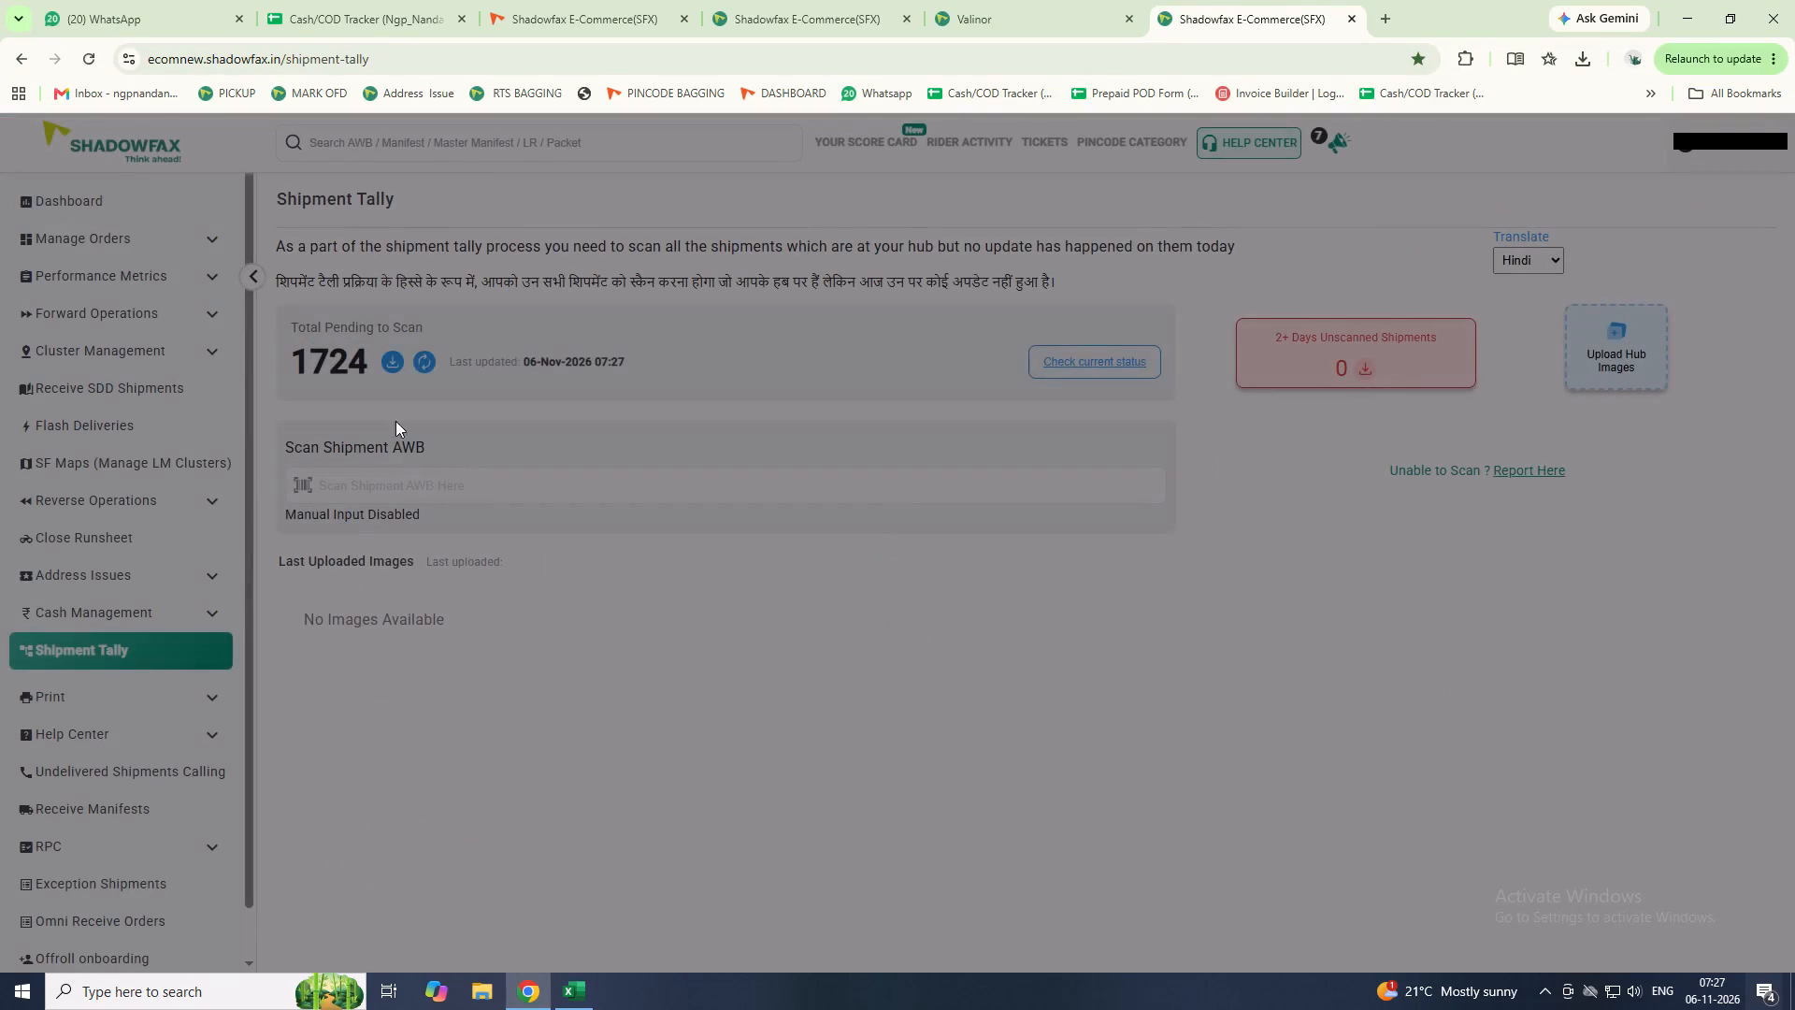
double_click(418, 357)
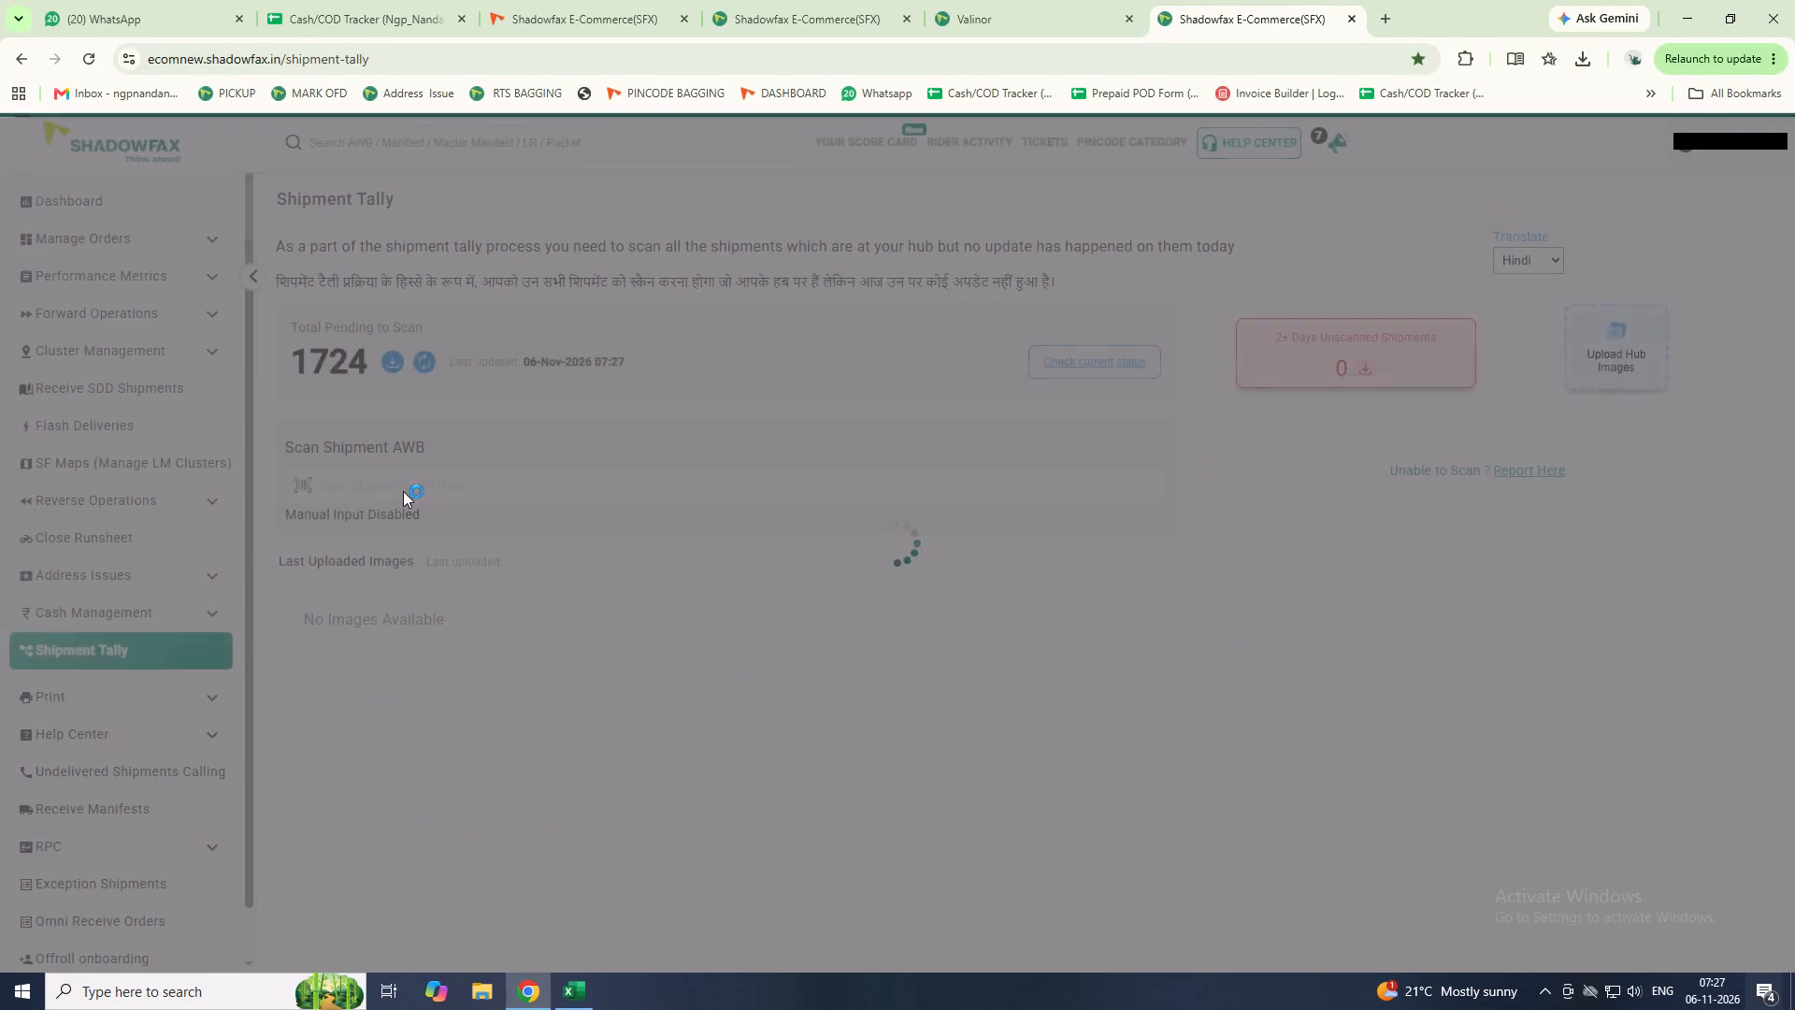
left_click(459, 488)
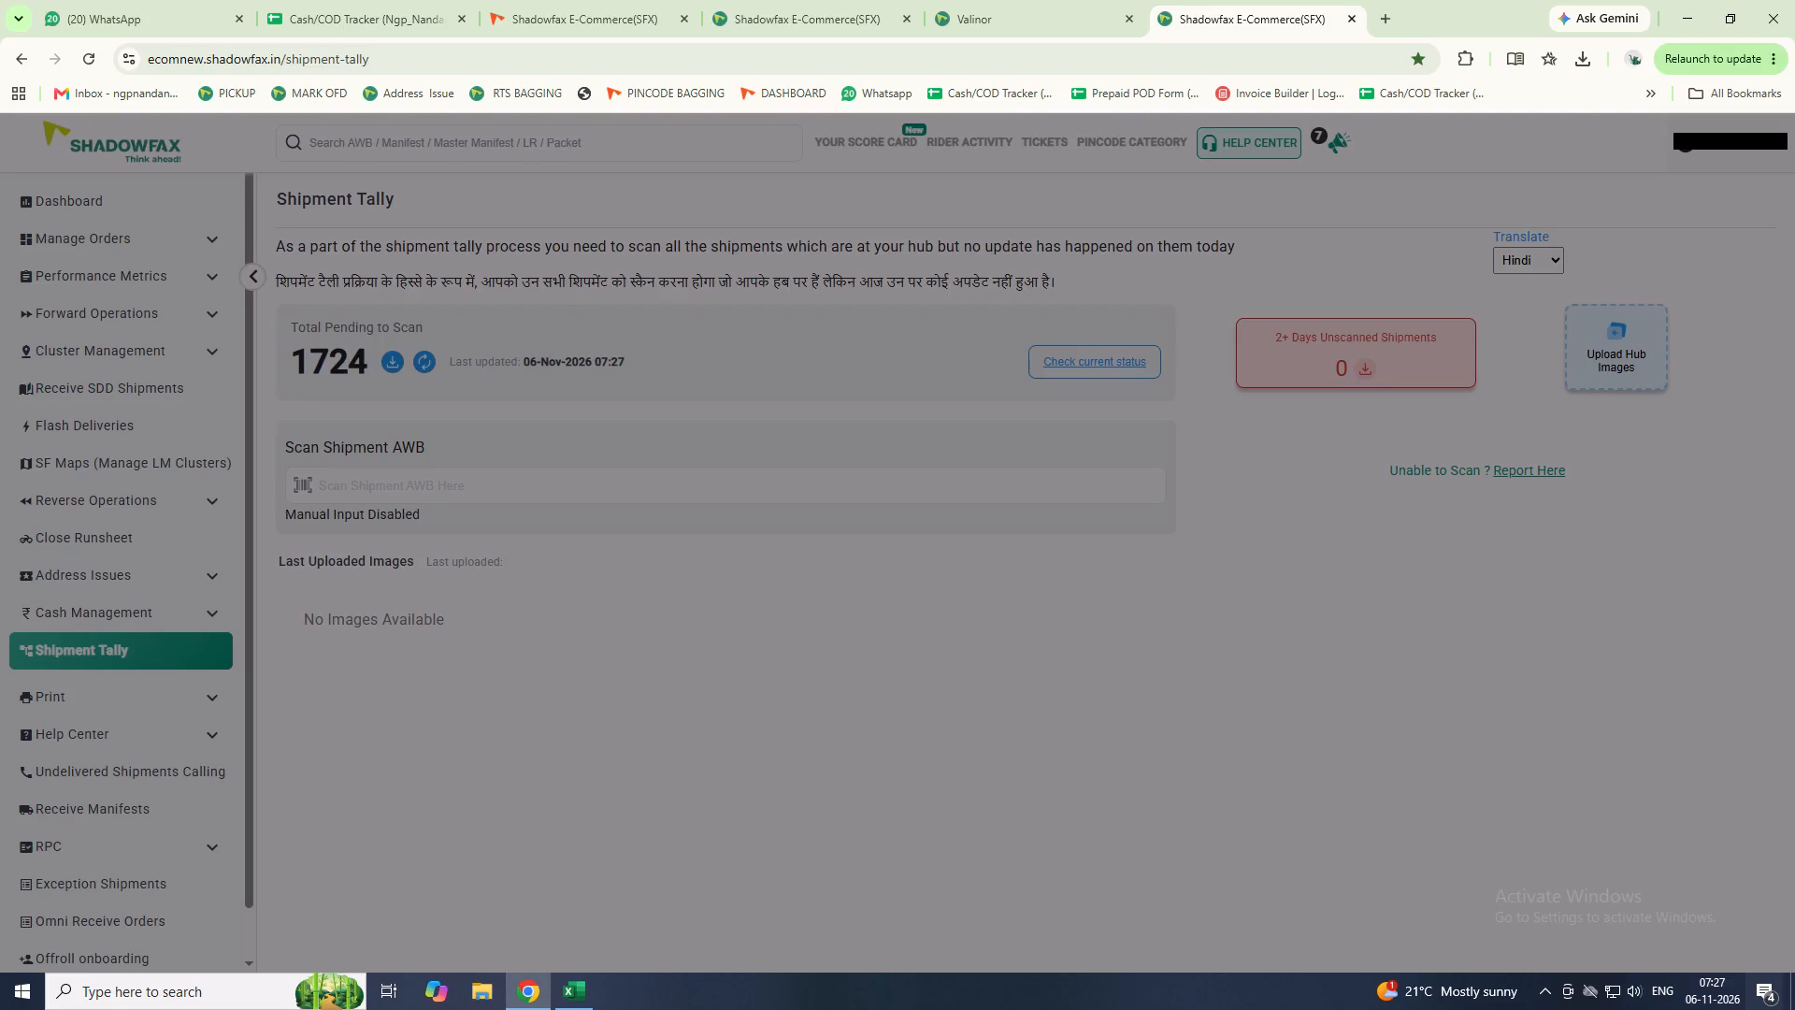
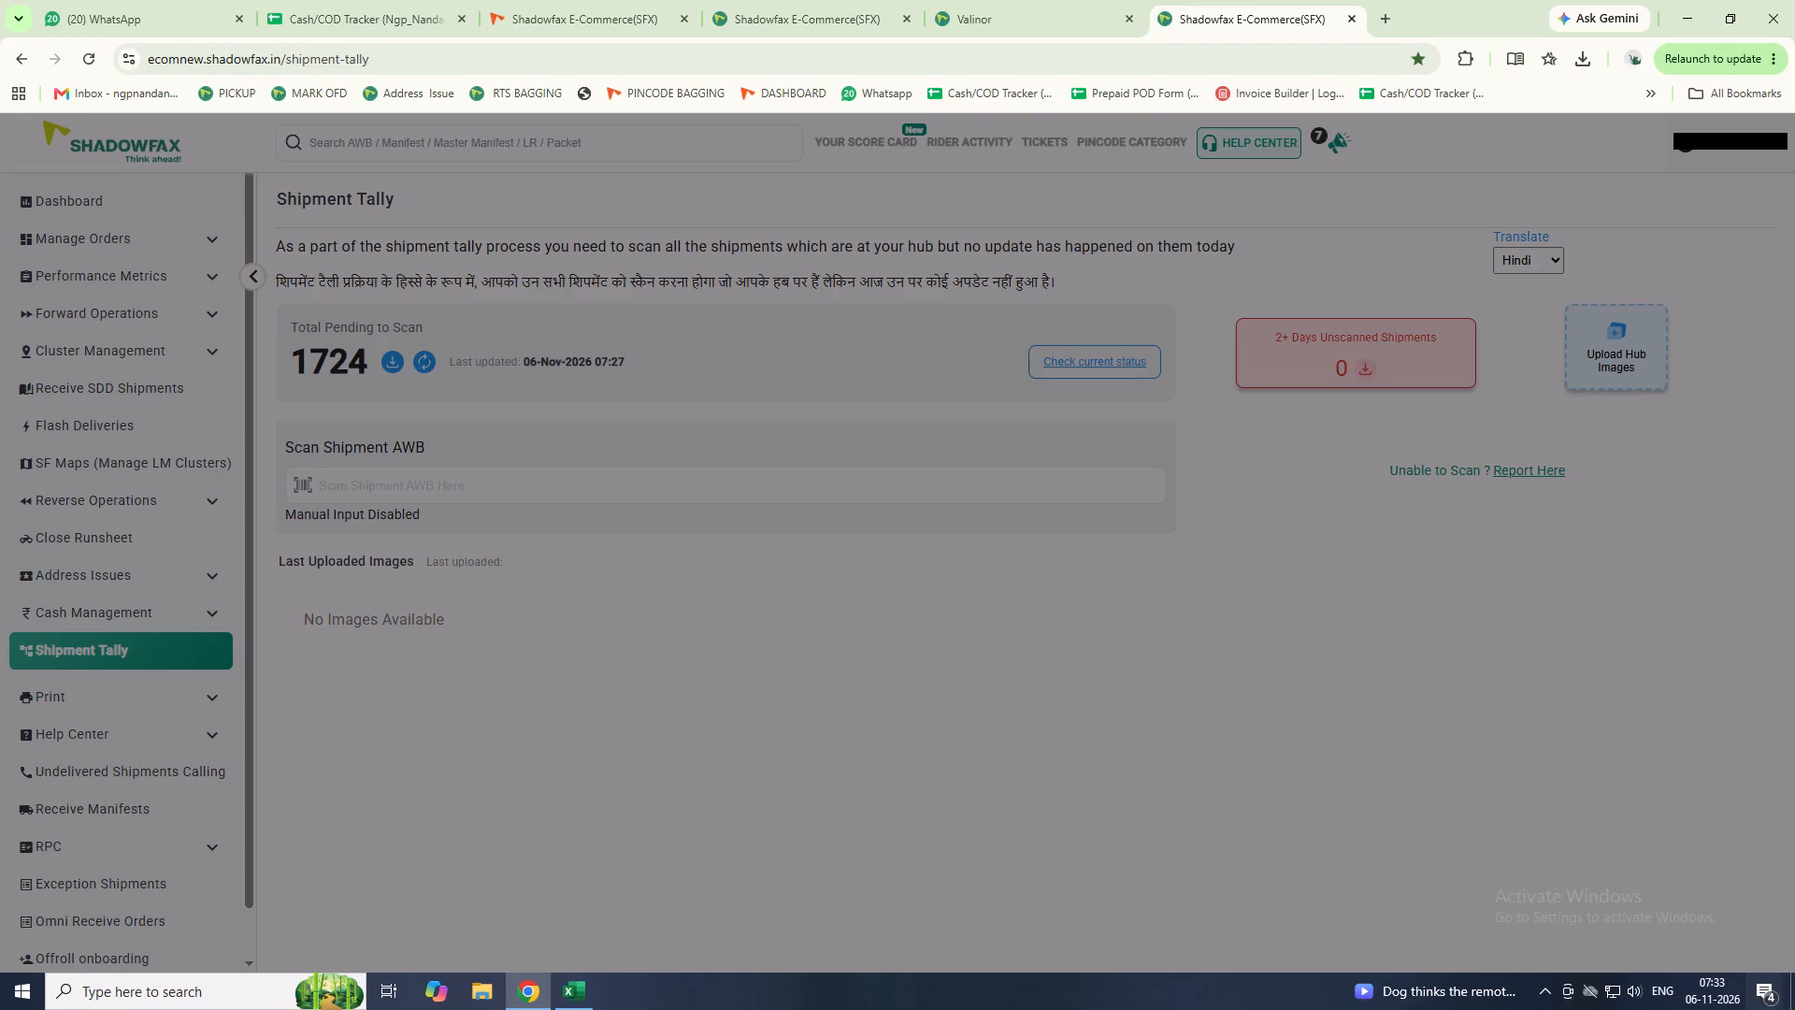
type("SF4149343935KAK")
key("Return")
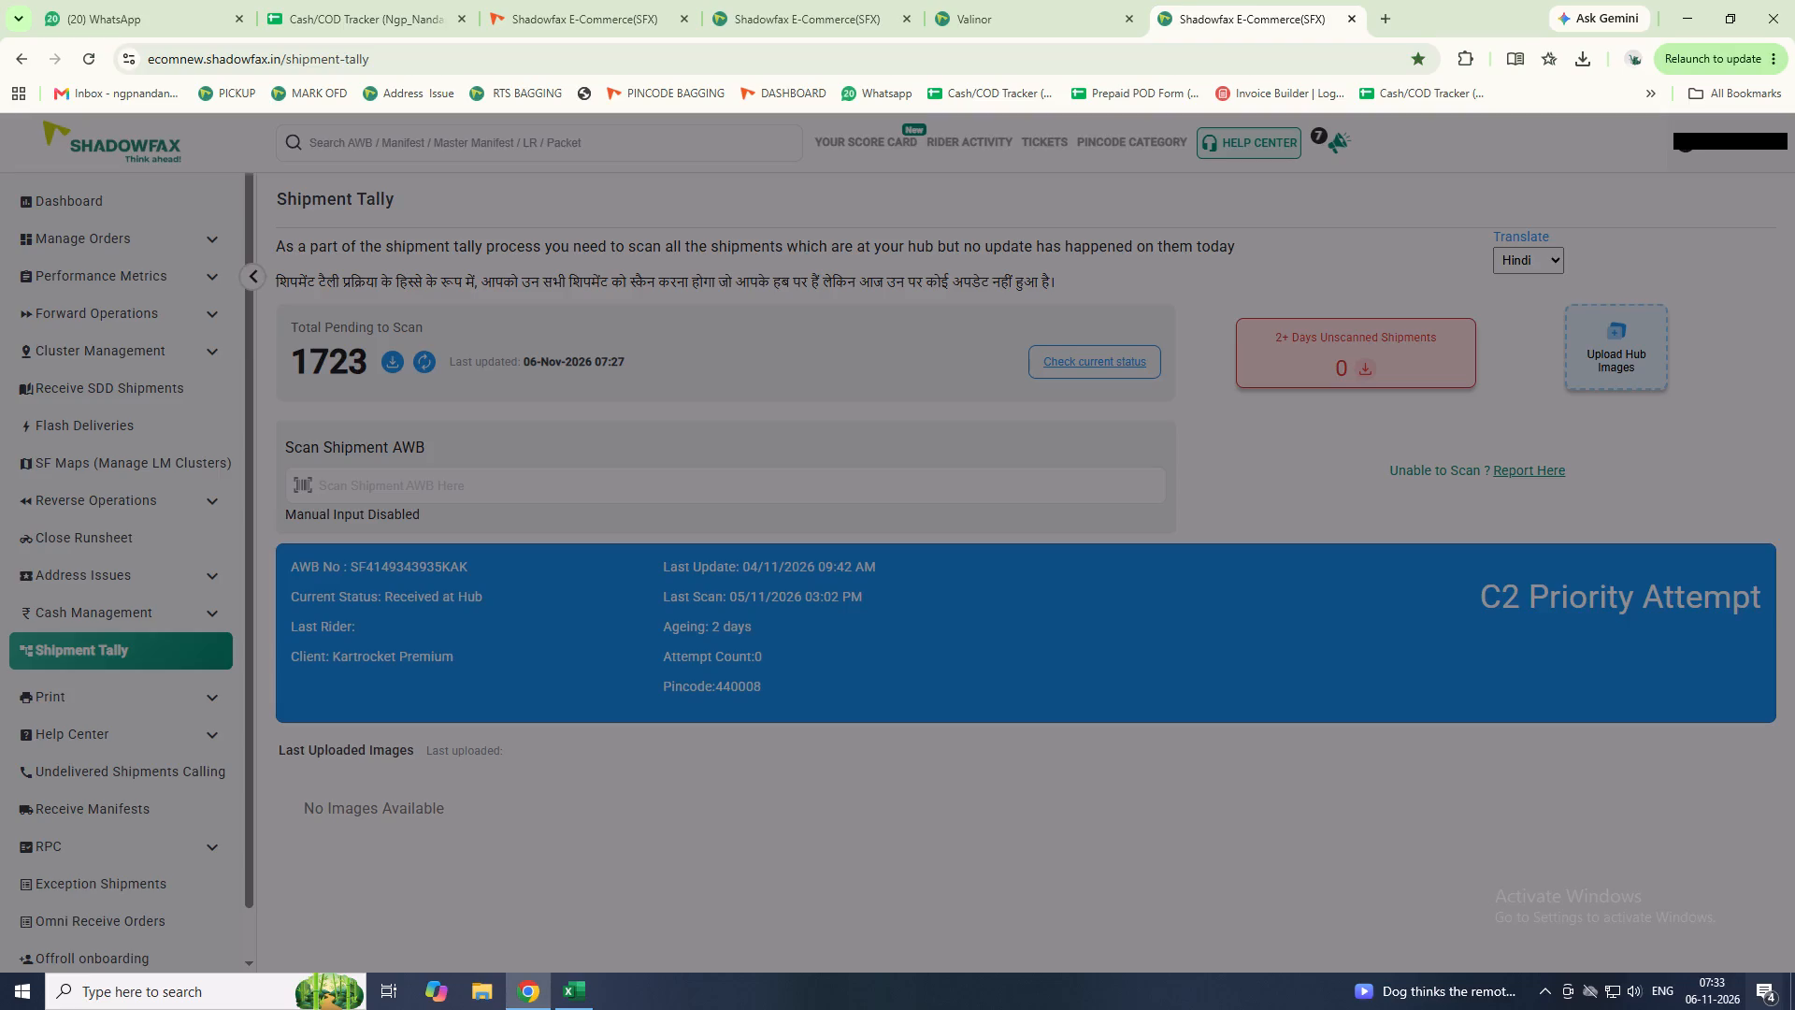
Look up "arihant" on the web in a new browser tab.
left_click(1390, 21)
left_click(1388, 15)
left_click(1171, 52)
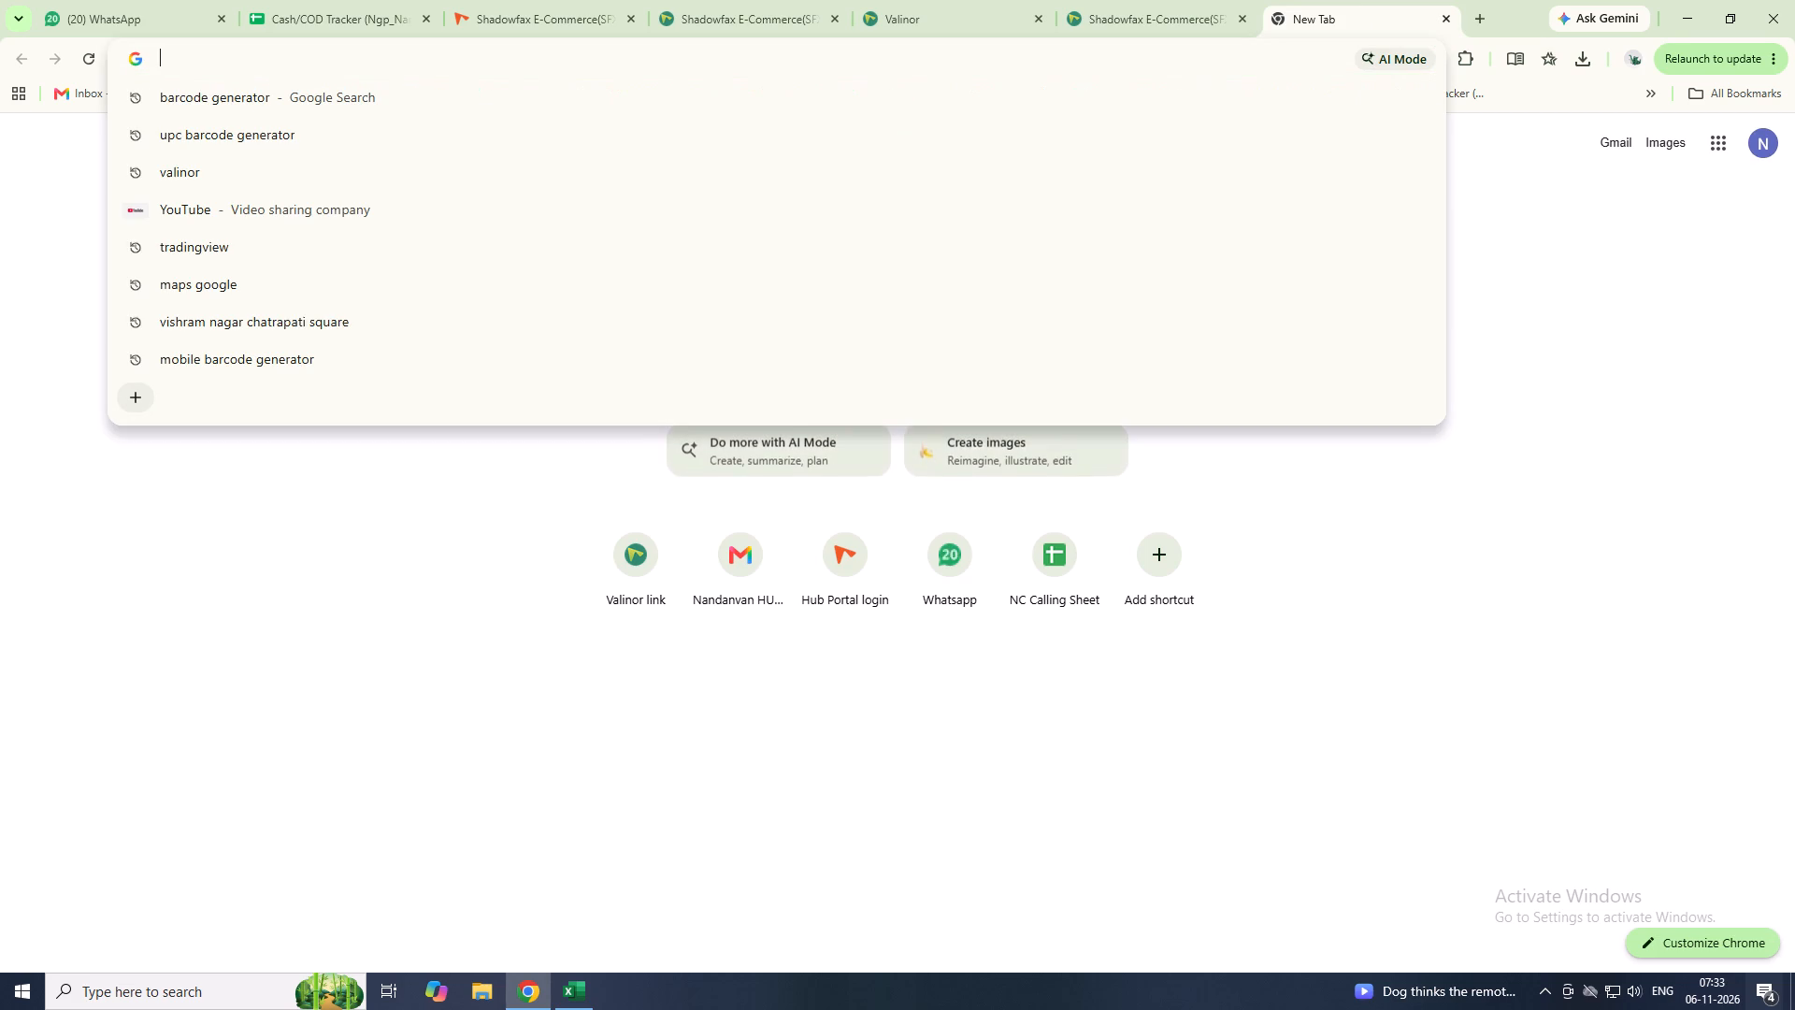
left_click(1171, 60)
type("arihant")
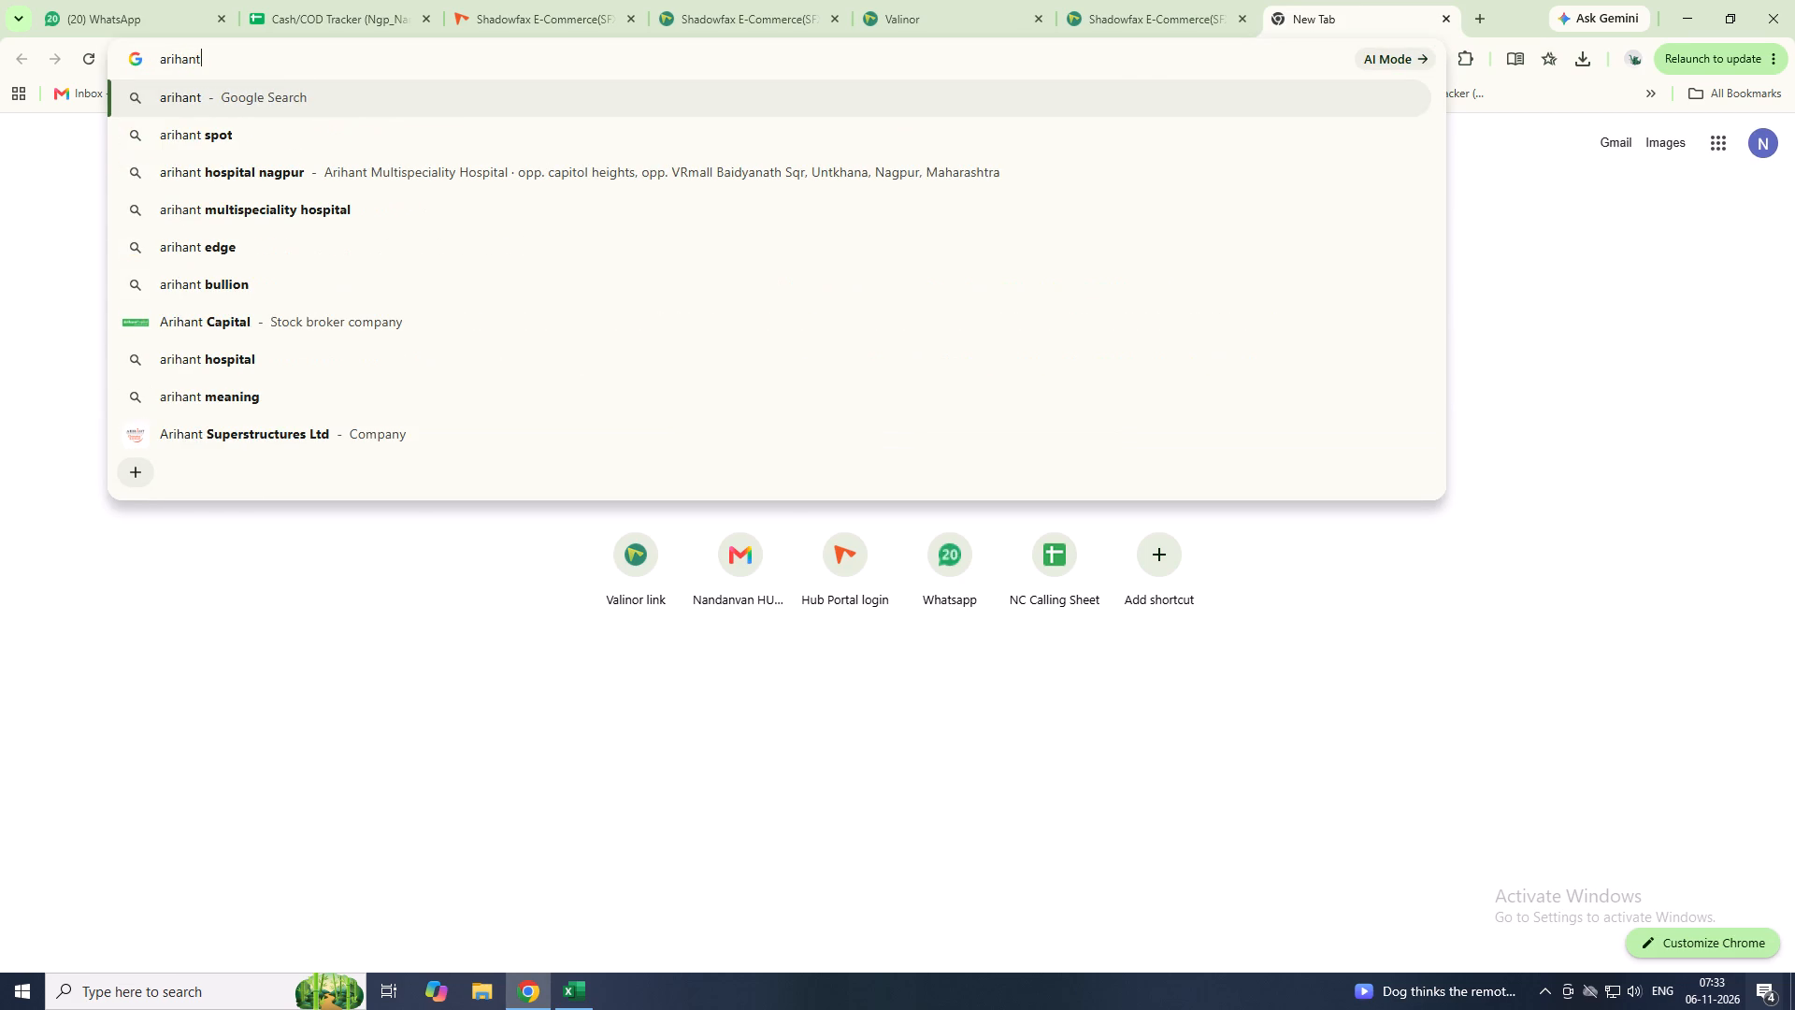
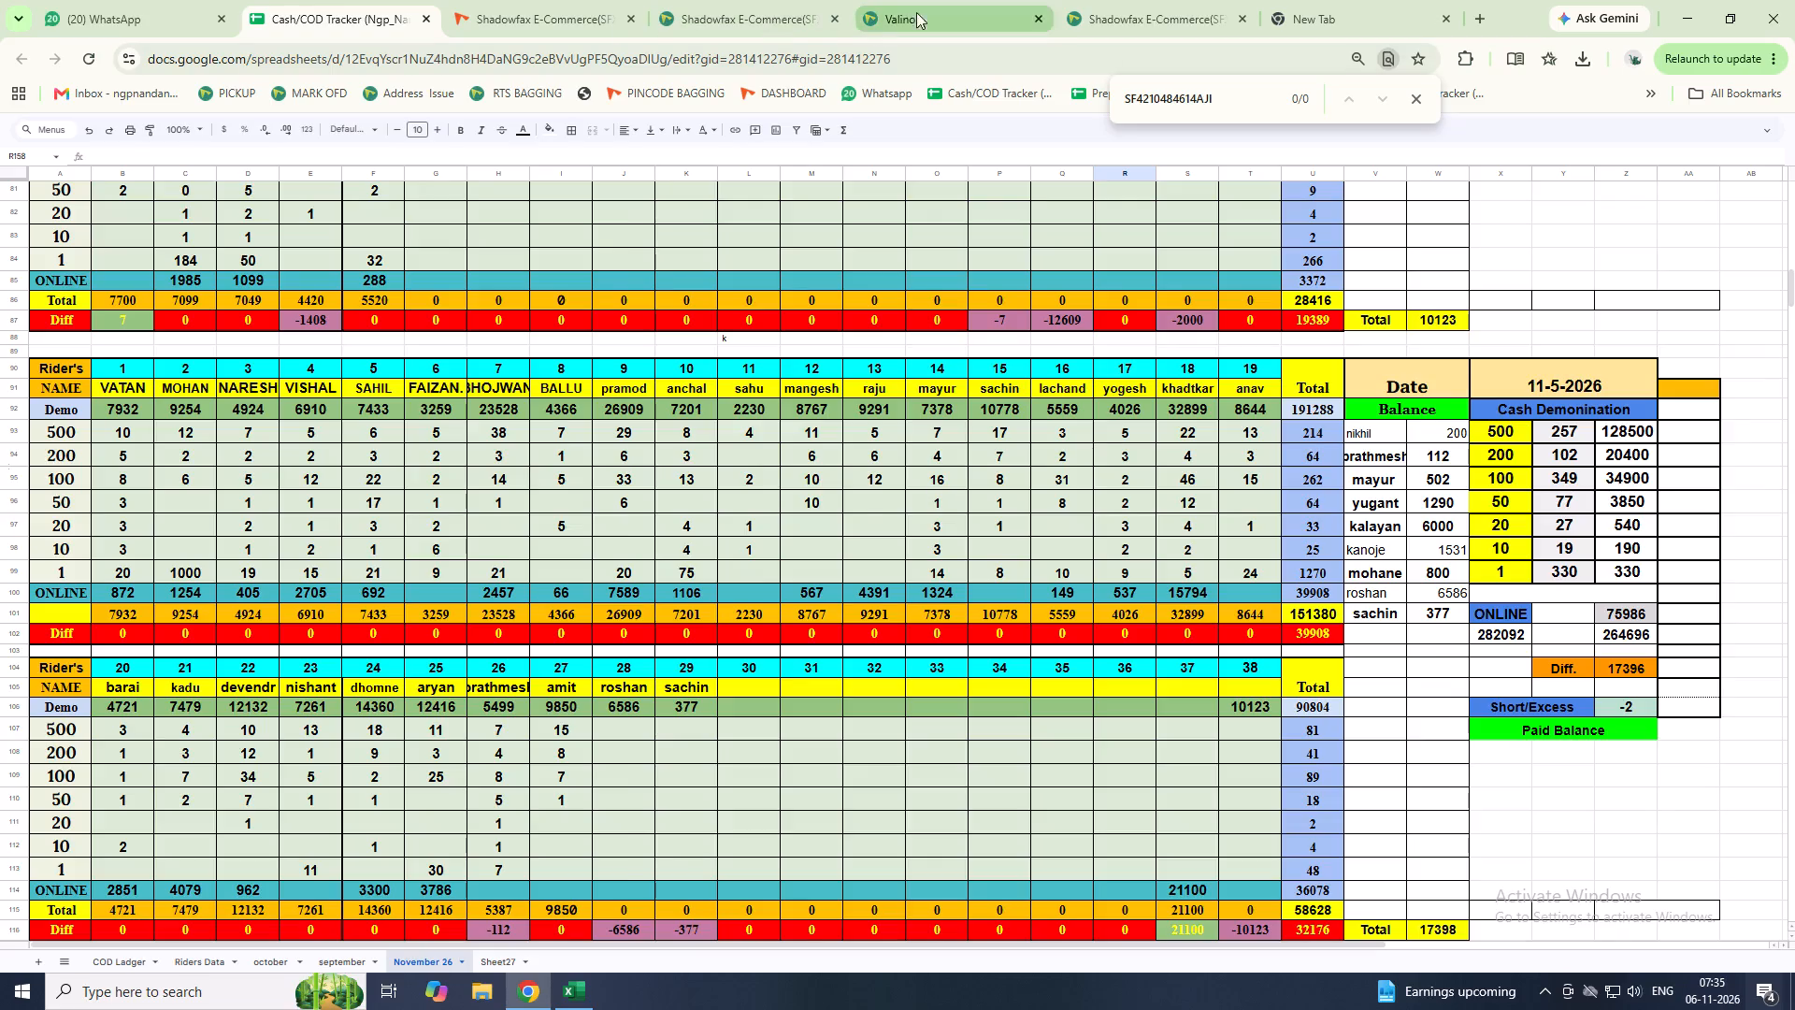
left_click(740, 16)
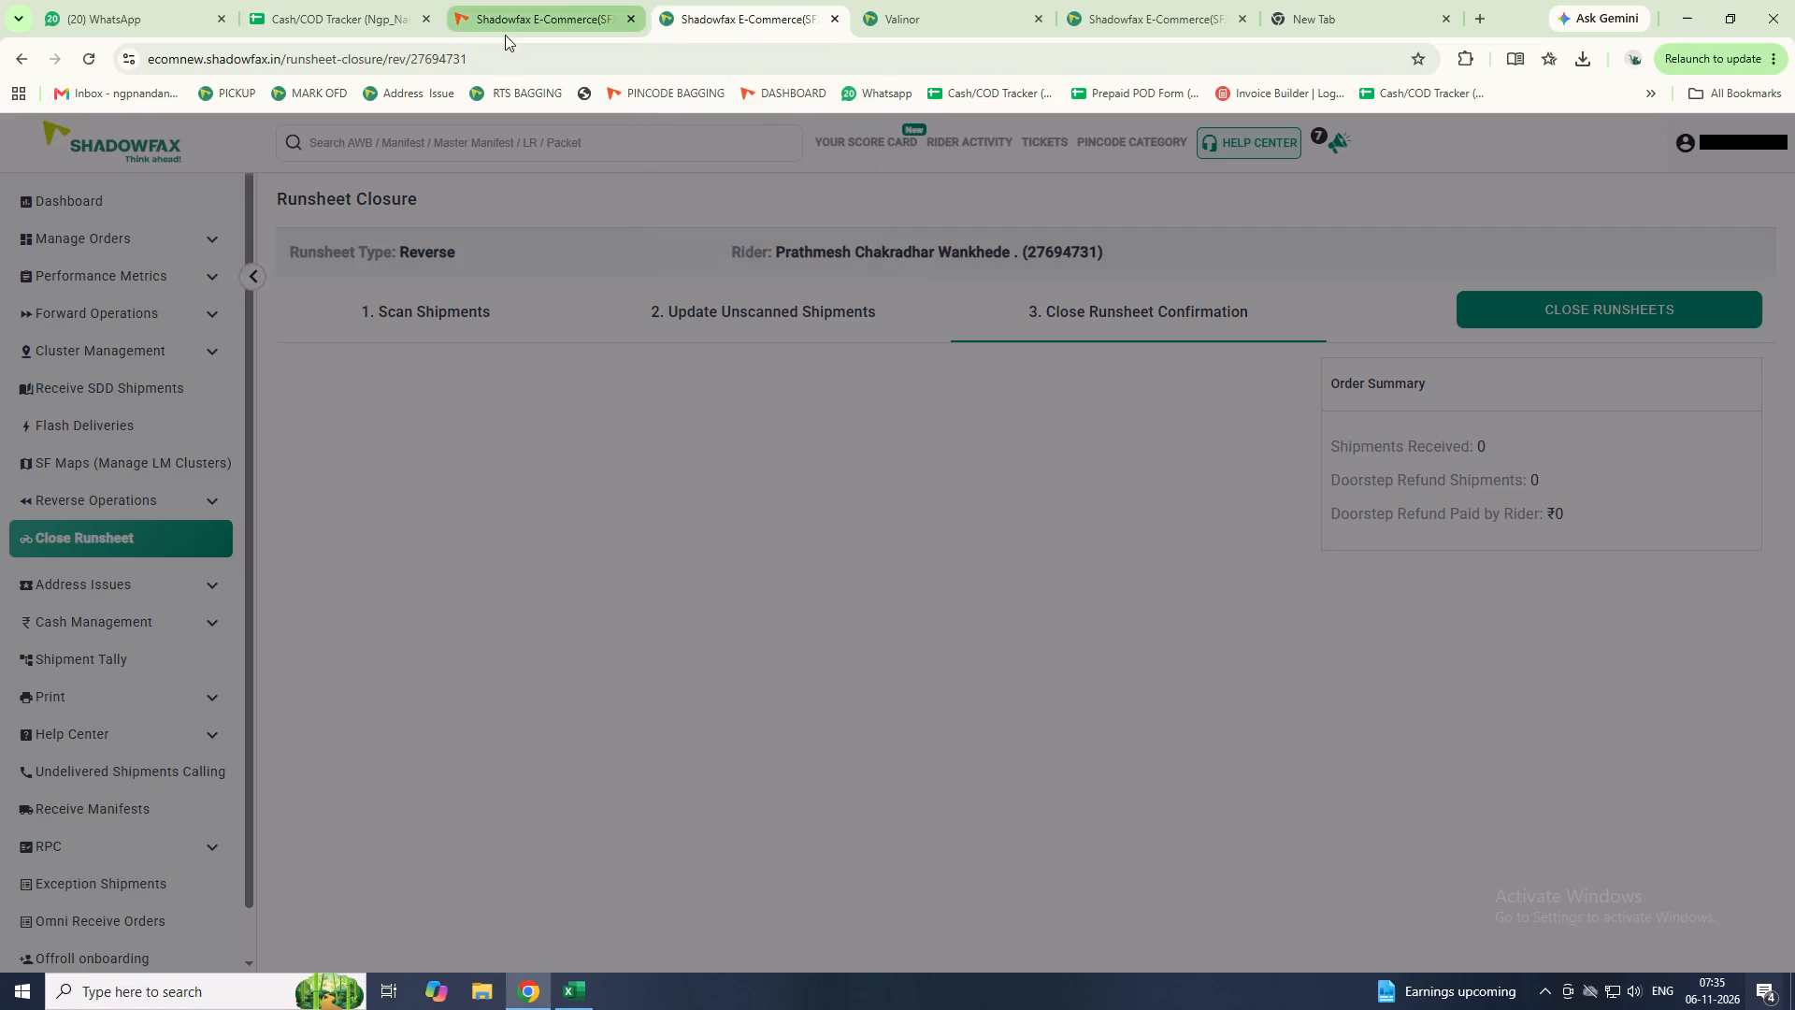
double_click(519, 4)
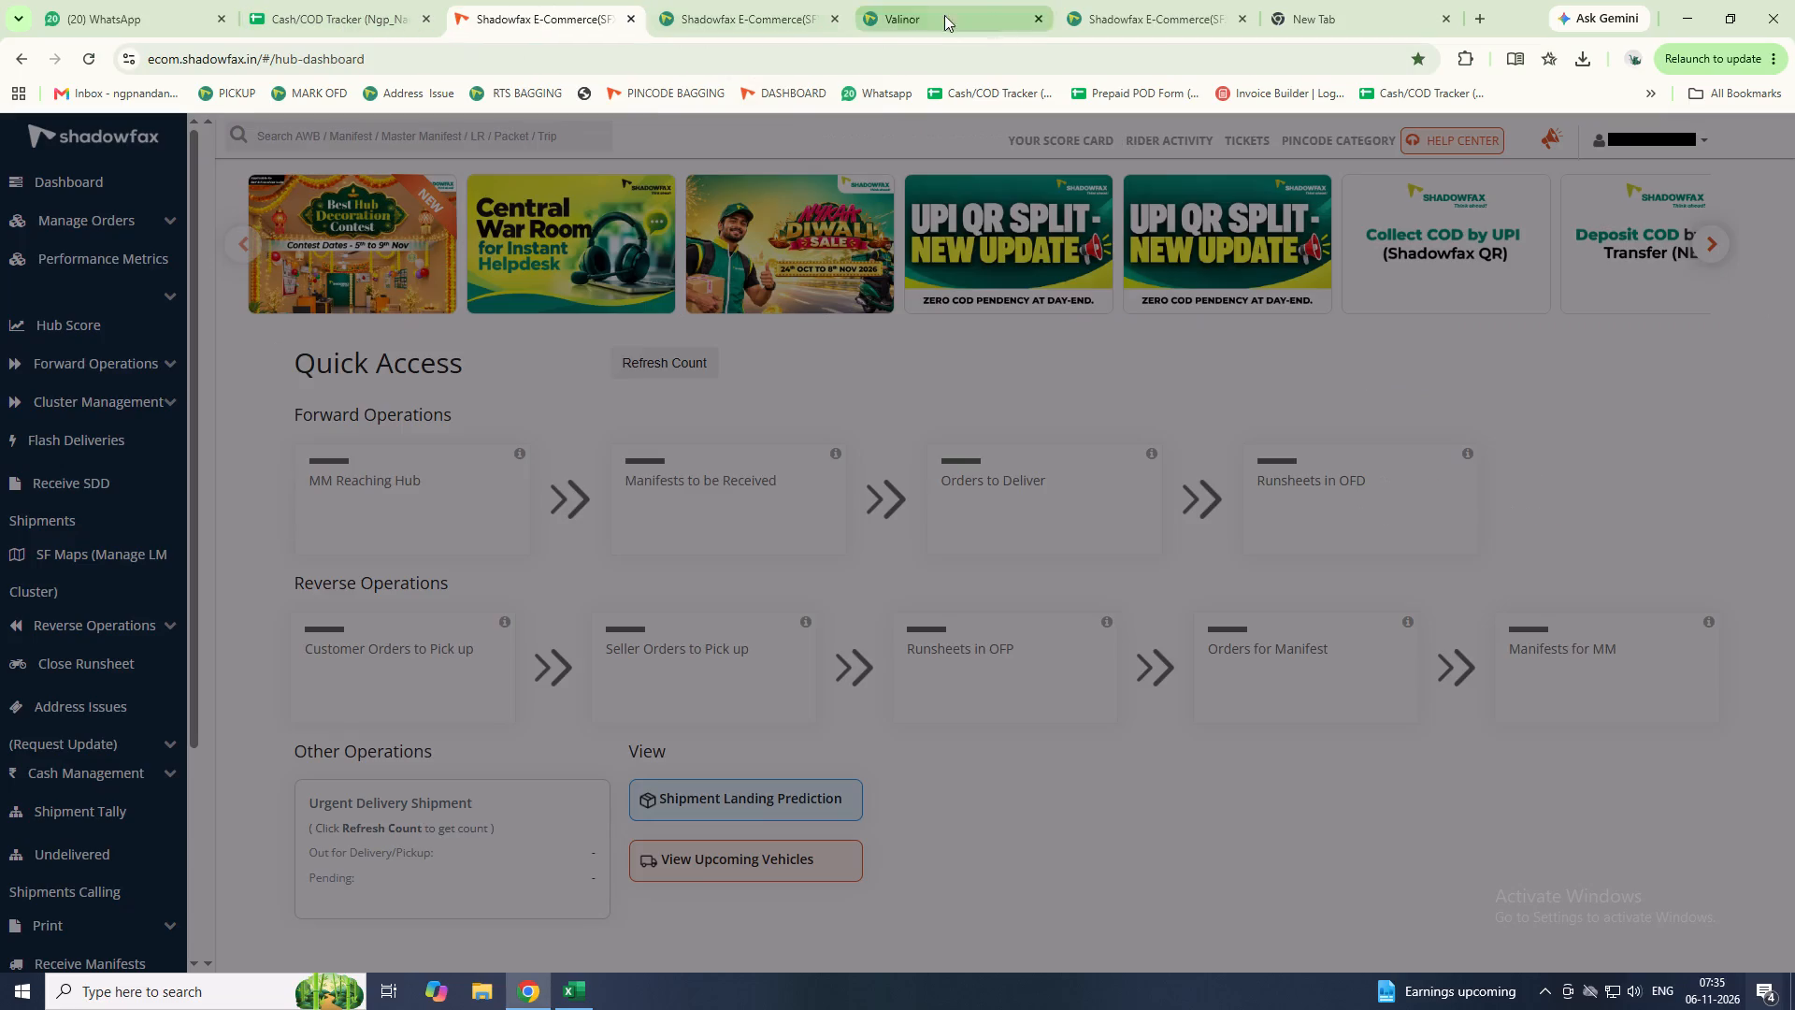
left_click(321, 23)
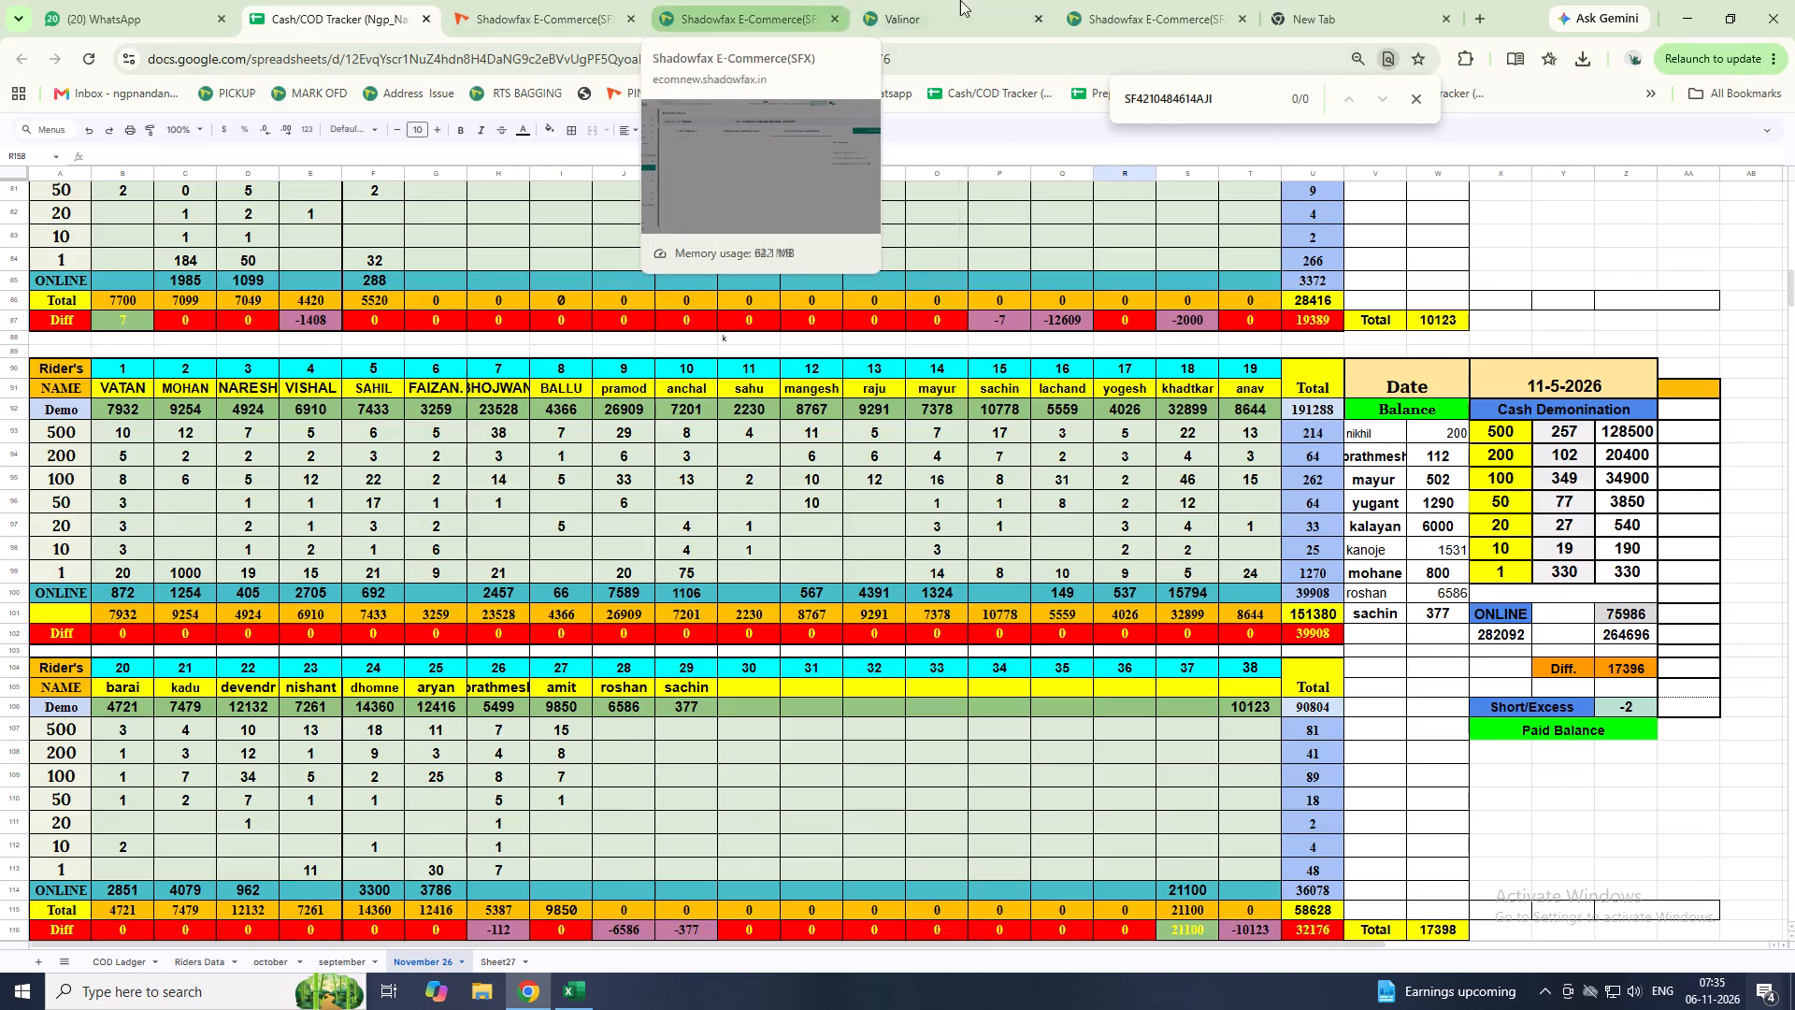
left_click(1154, 12)
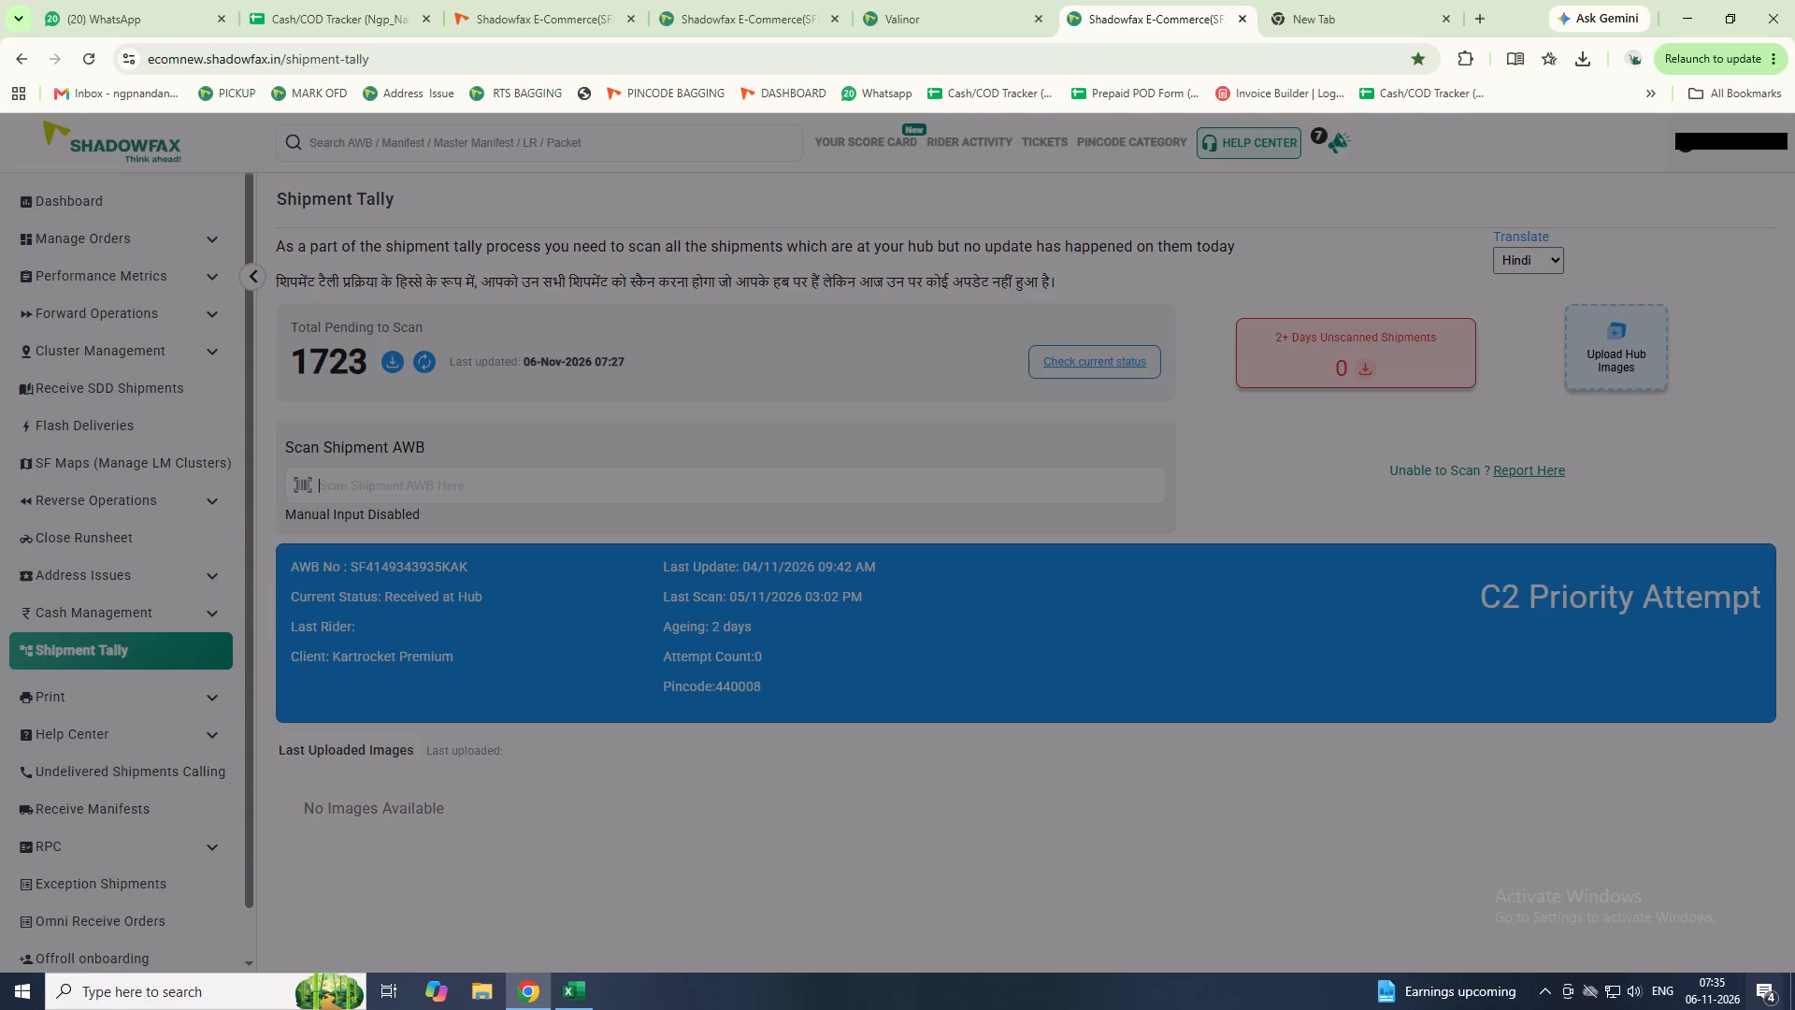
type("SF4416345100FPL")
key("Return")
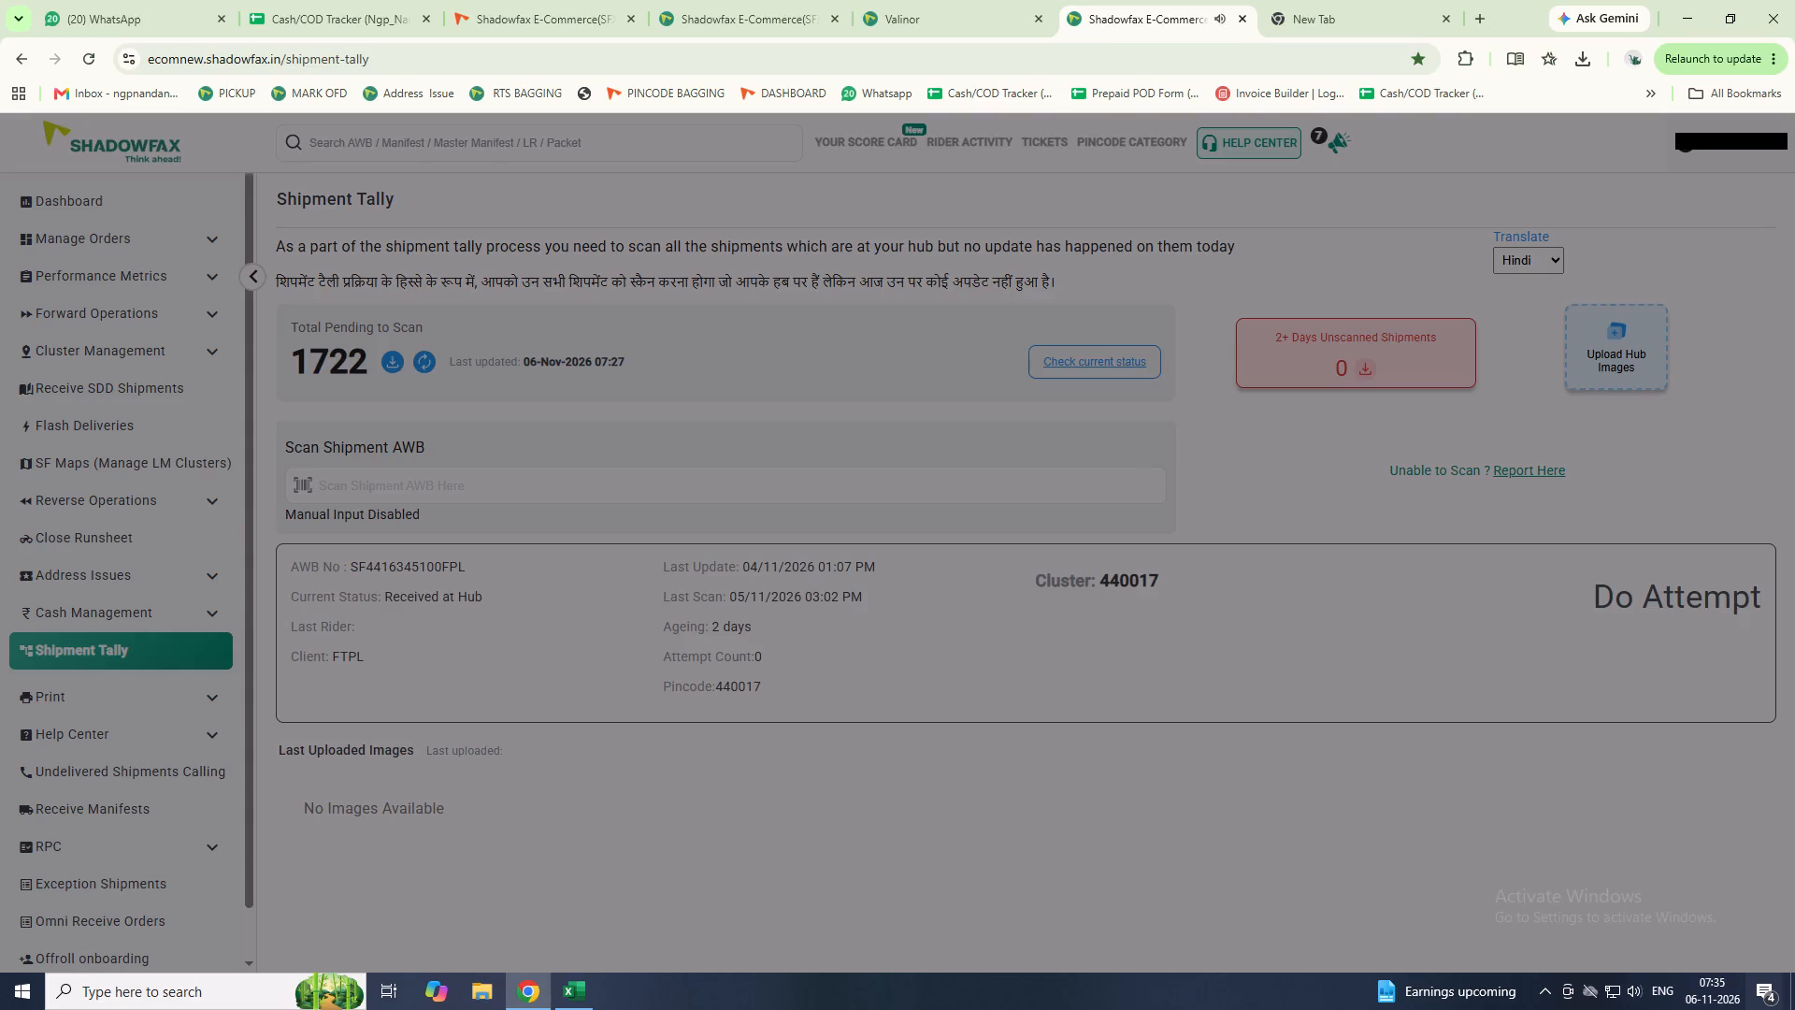
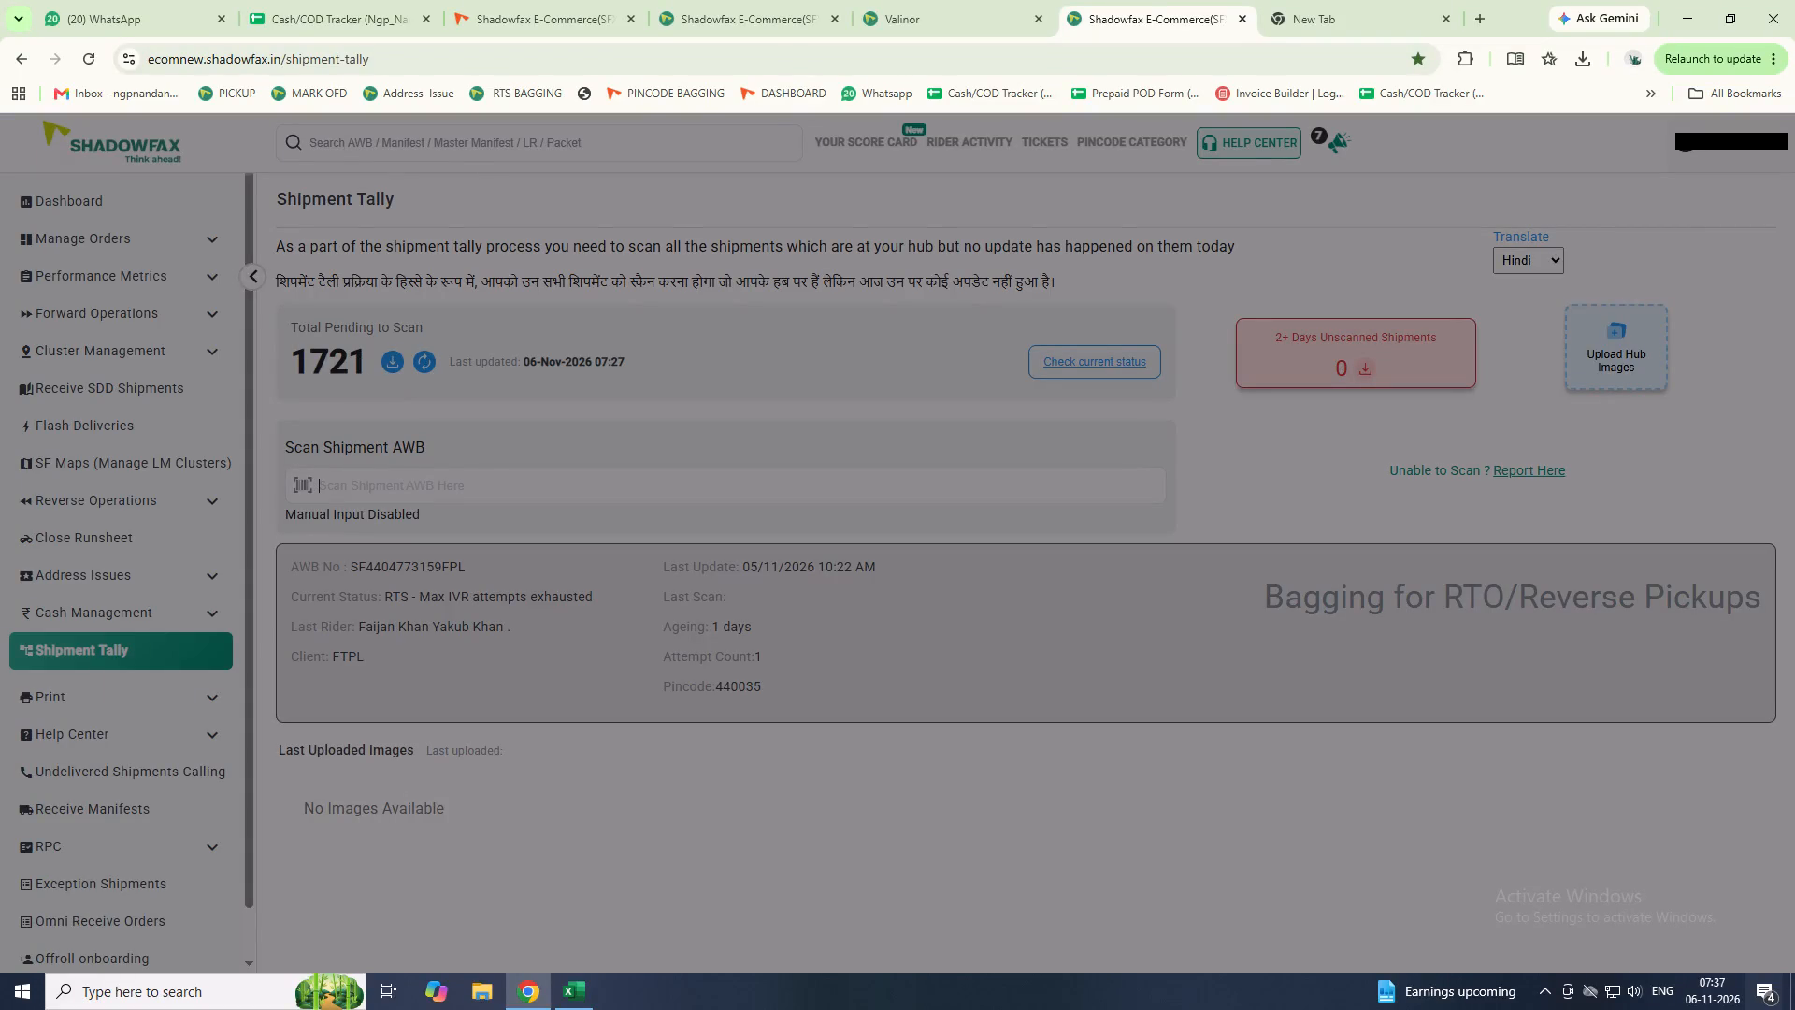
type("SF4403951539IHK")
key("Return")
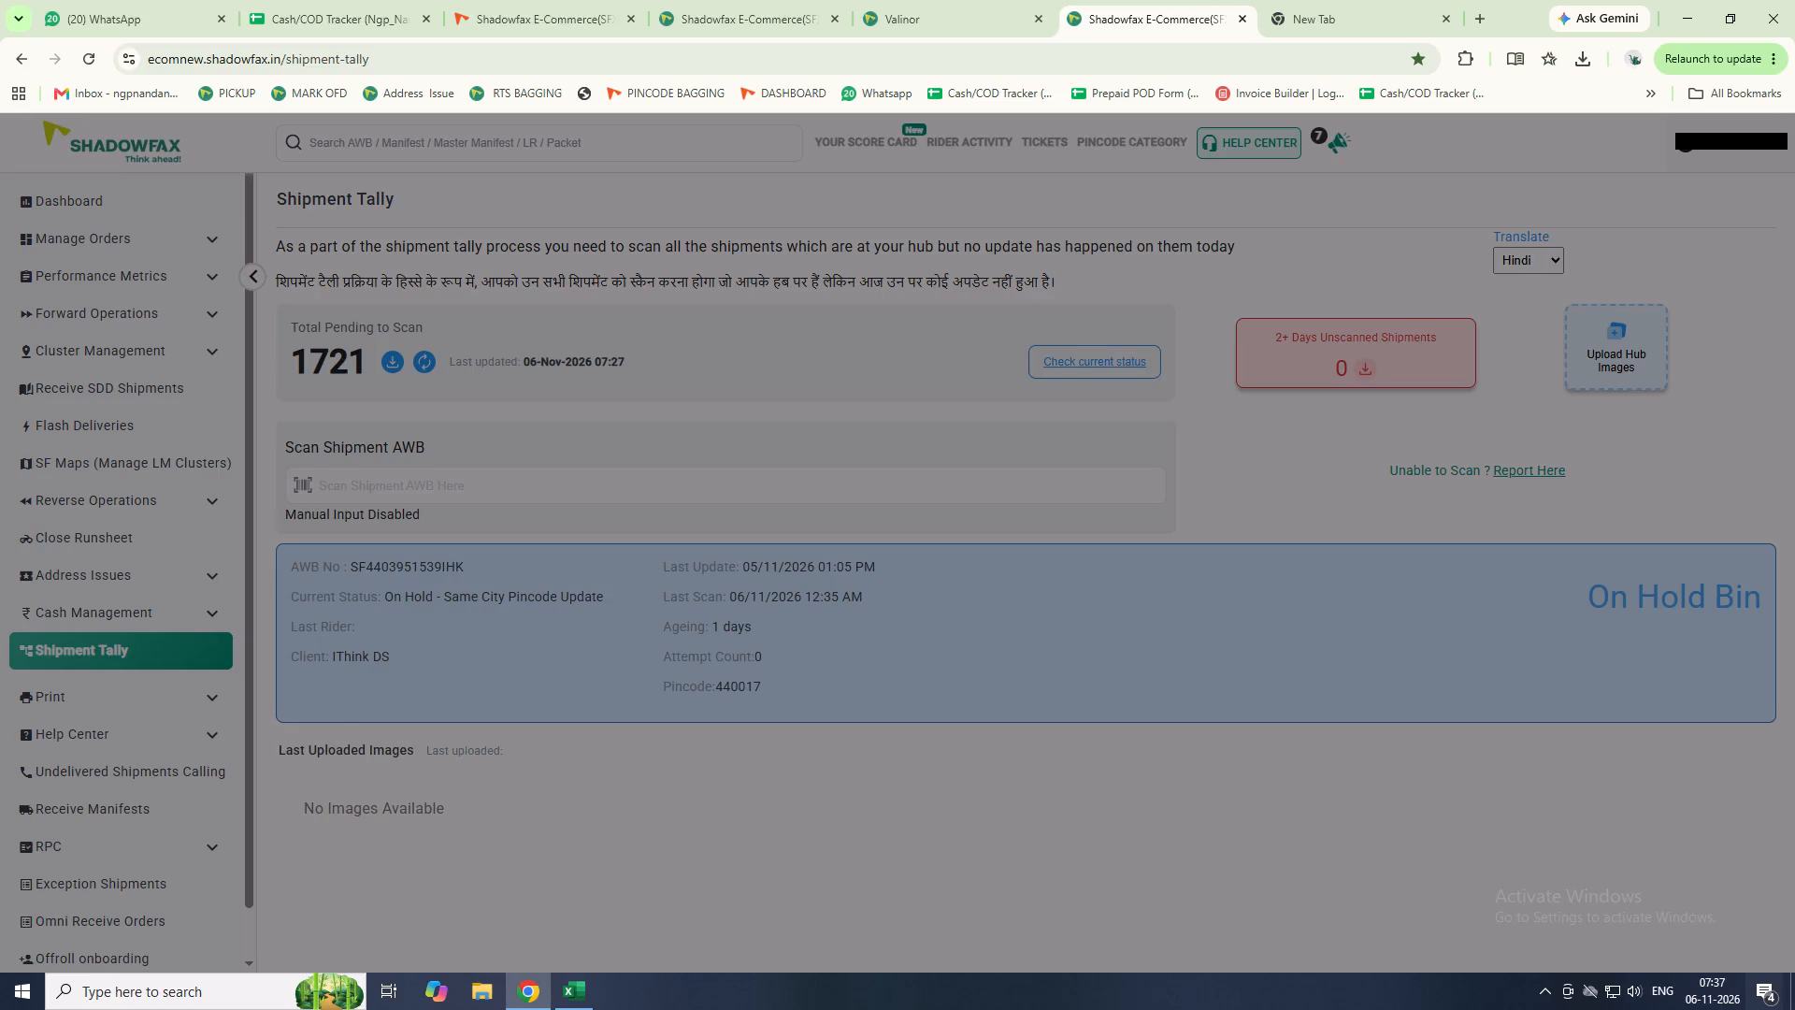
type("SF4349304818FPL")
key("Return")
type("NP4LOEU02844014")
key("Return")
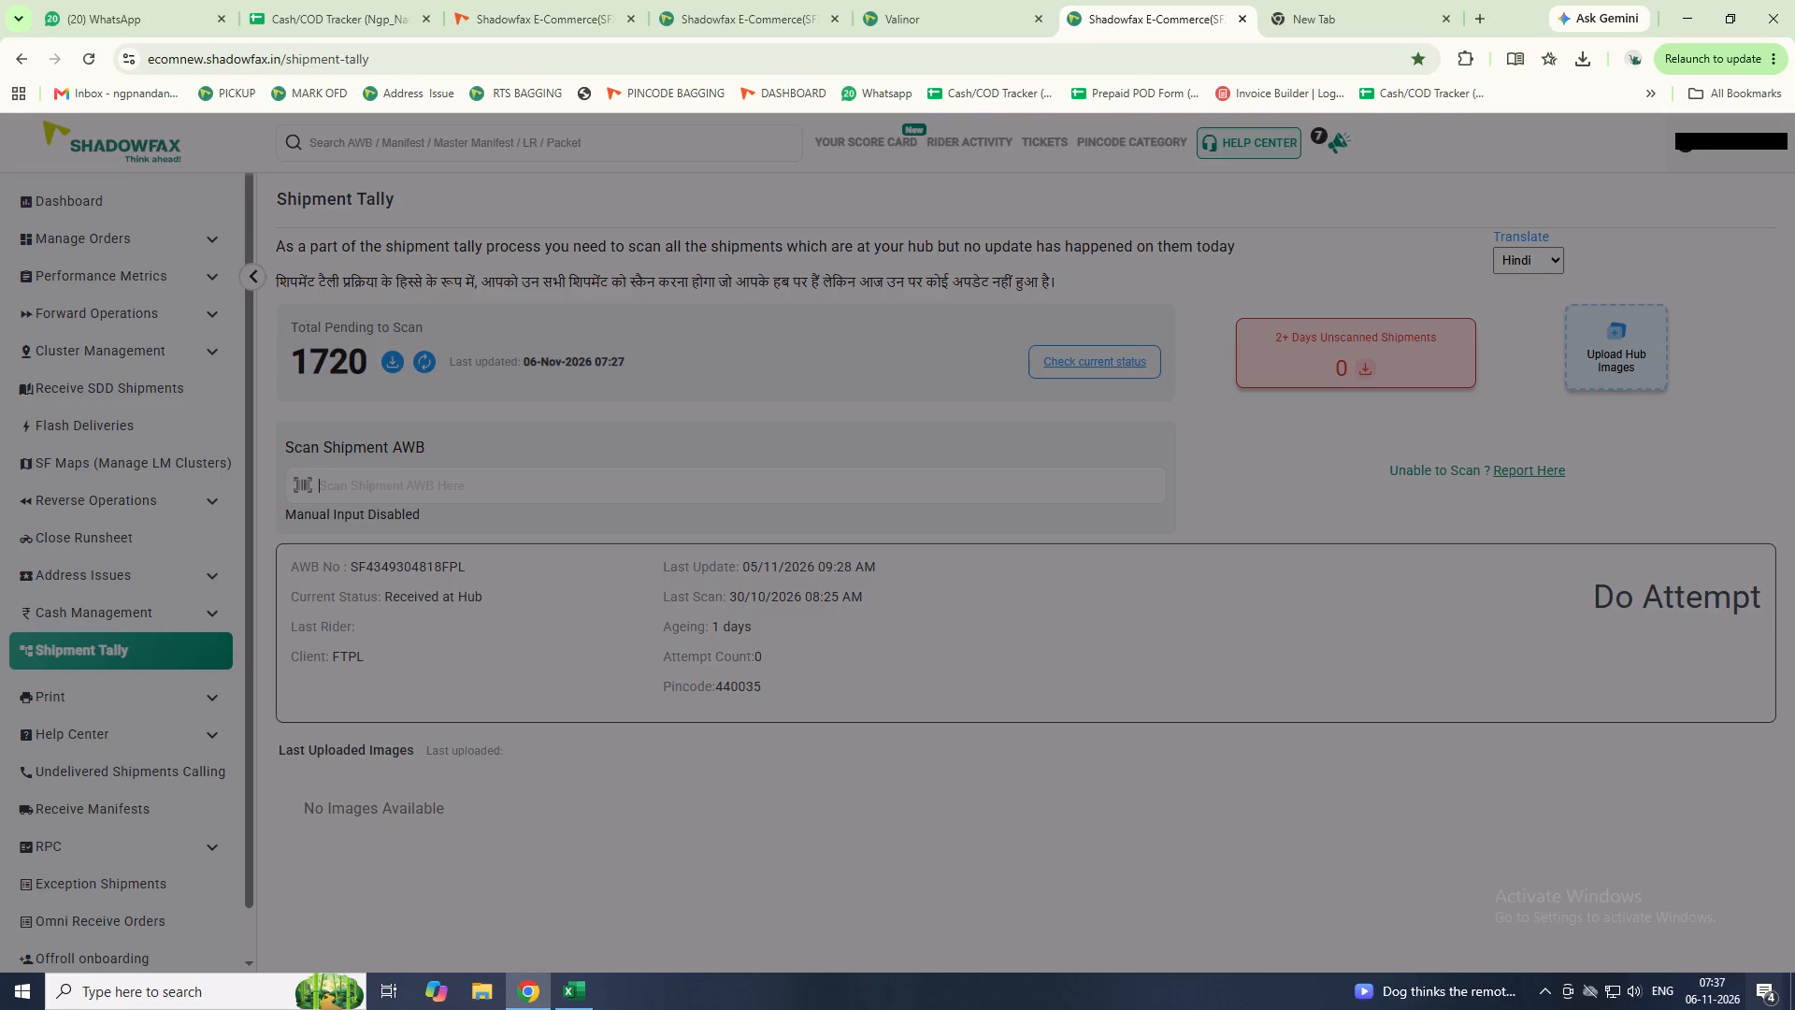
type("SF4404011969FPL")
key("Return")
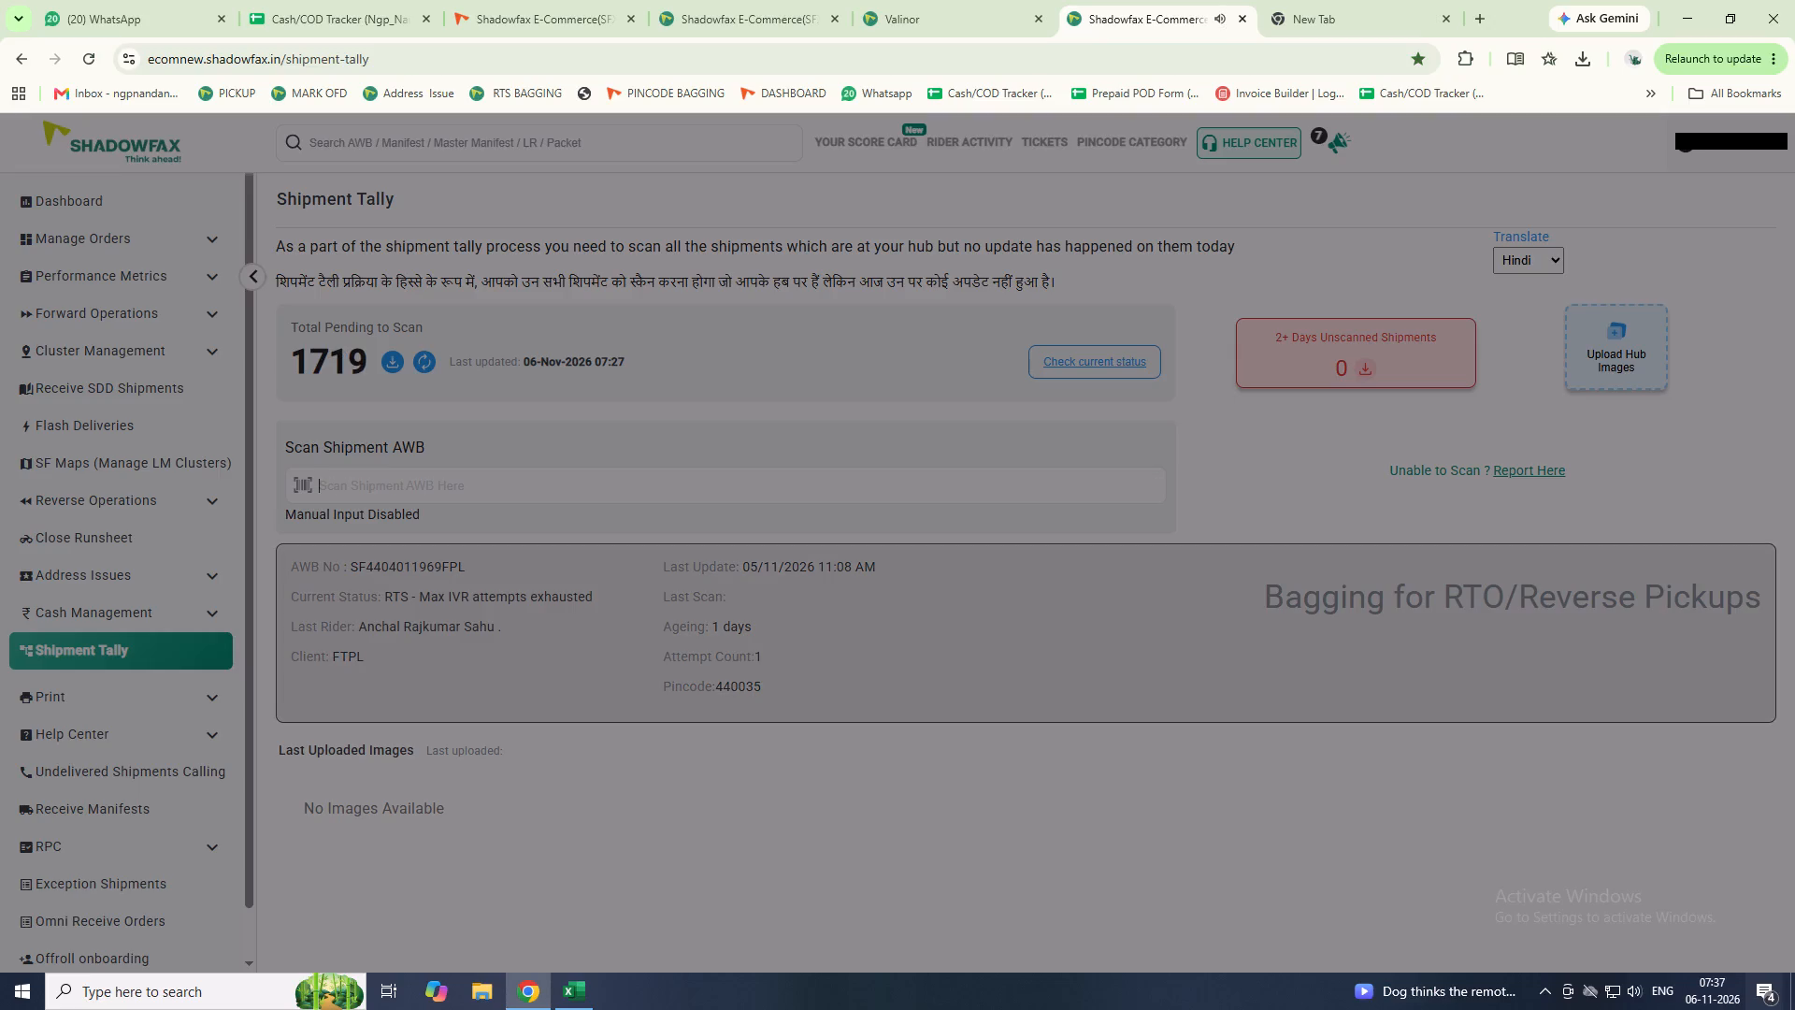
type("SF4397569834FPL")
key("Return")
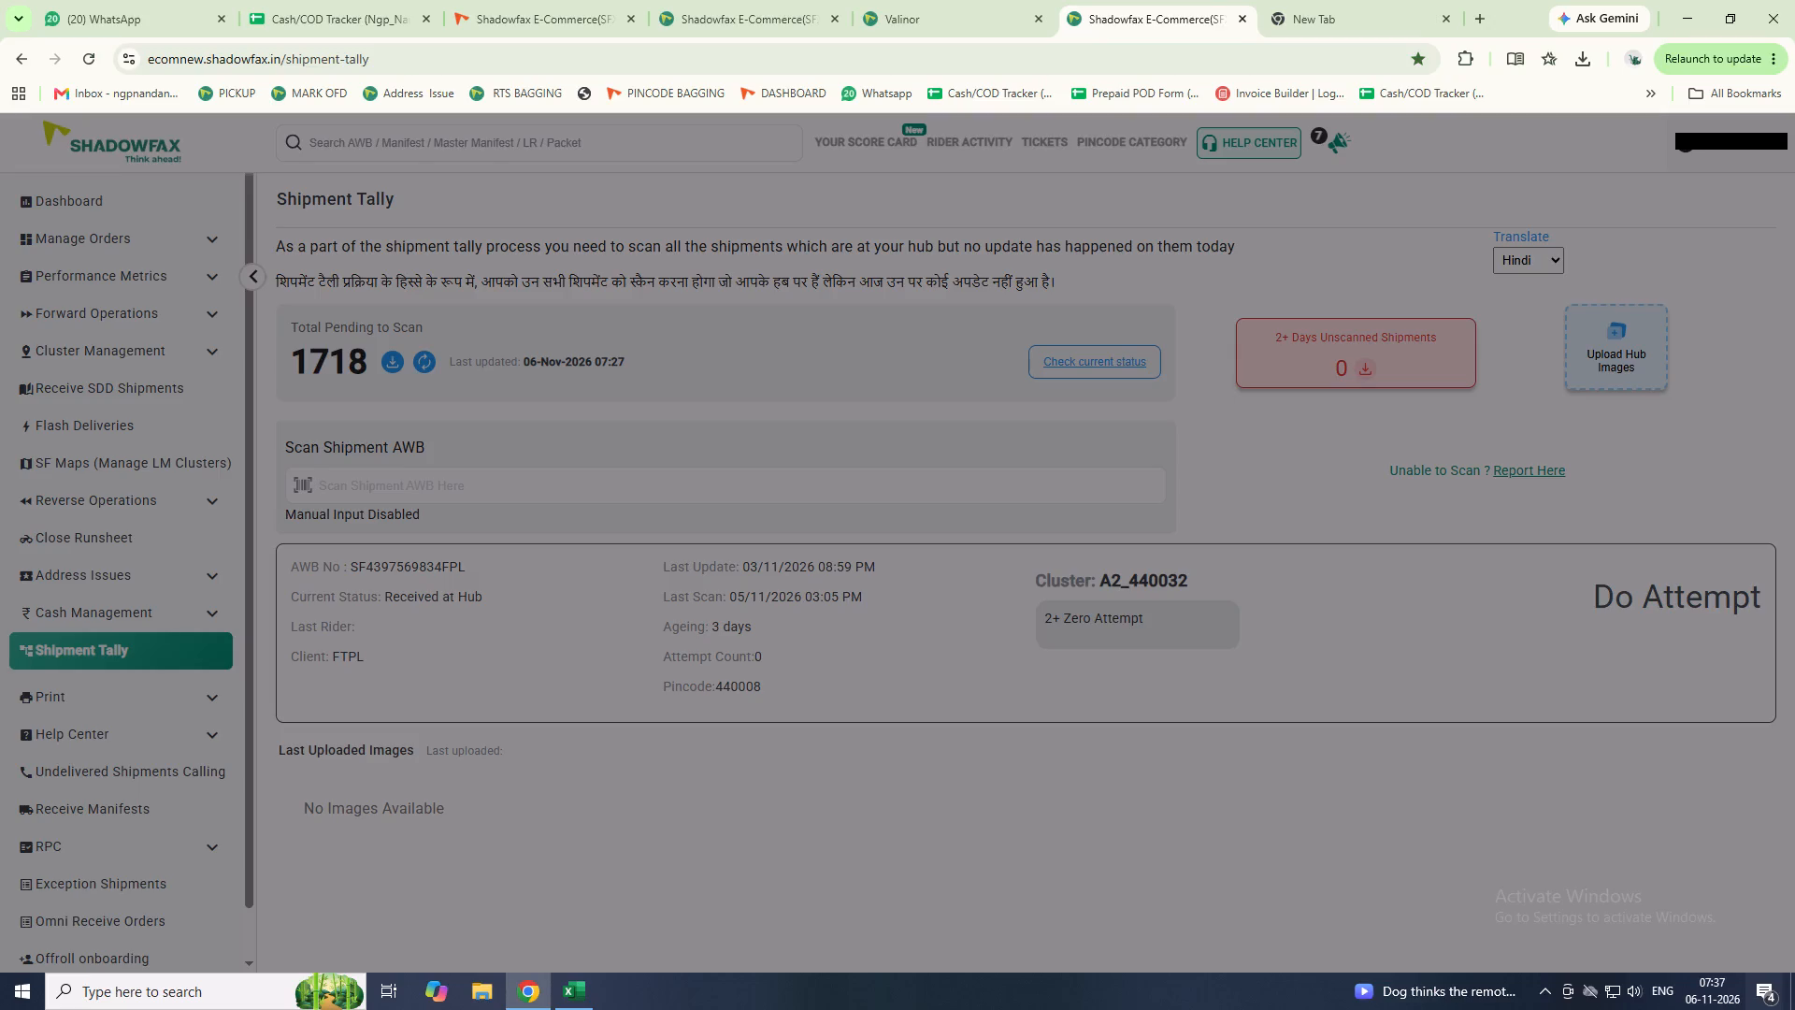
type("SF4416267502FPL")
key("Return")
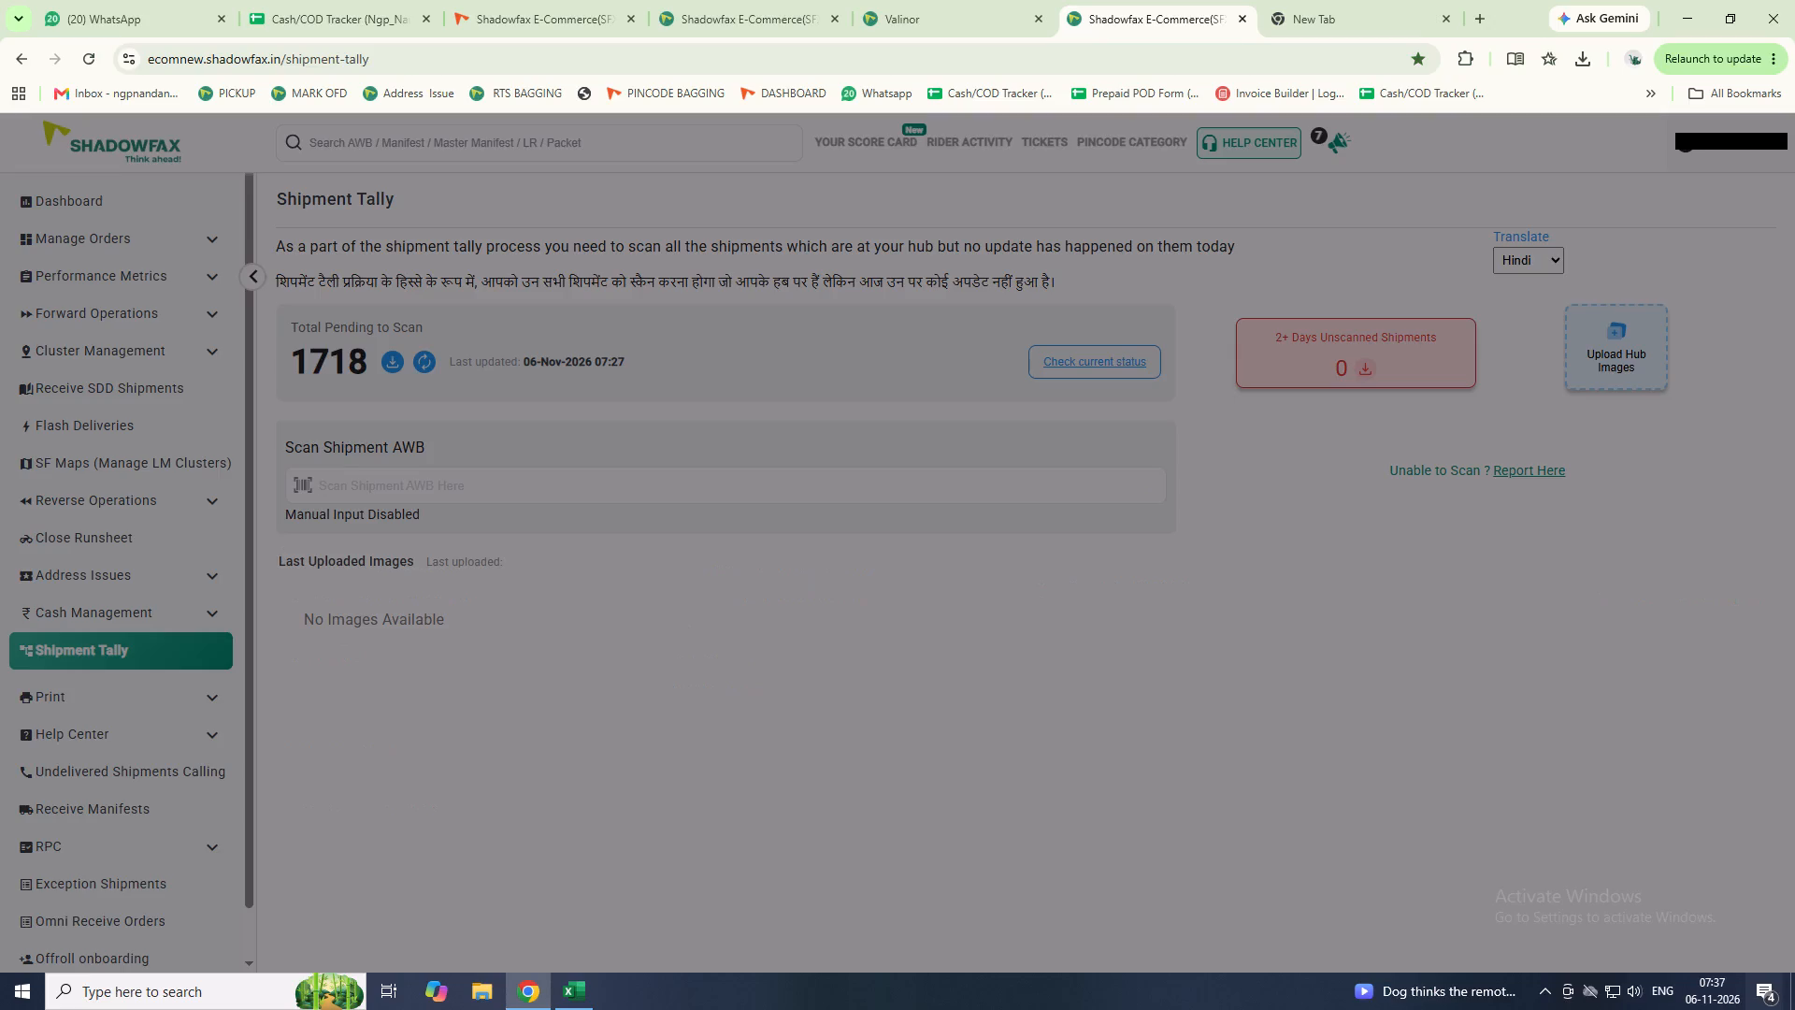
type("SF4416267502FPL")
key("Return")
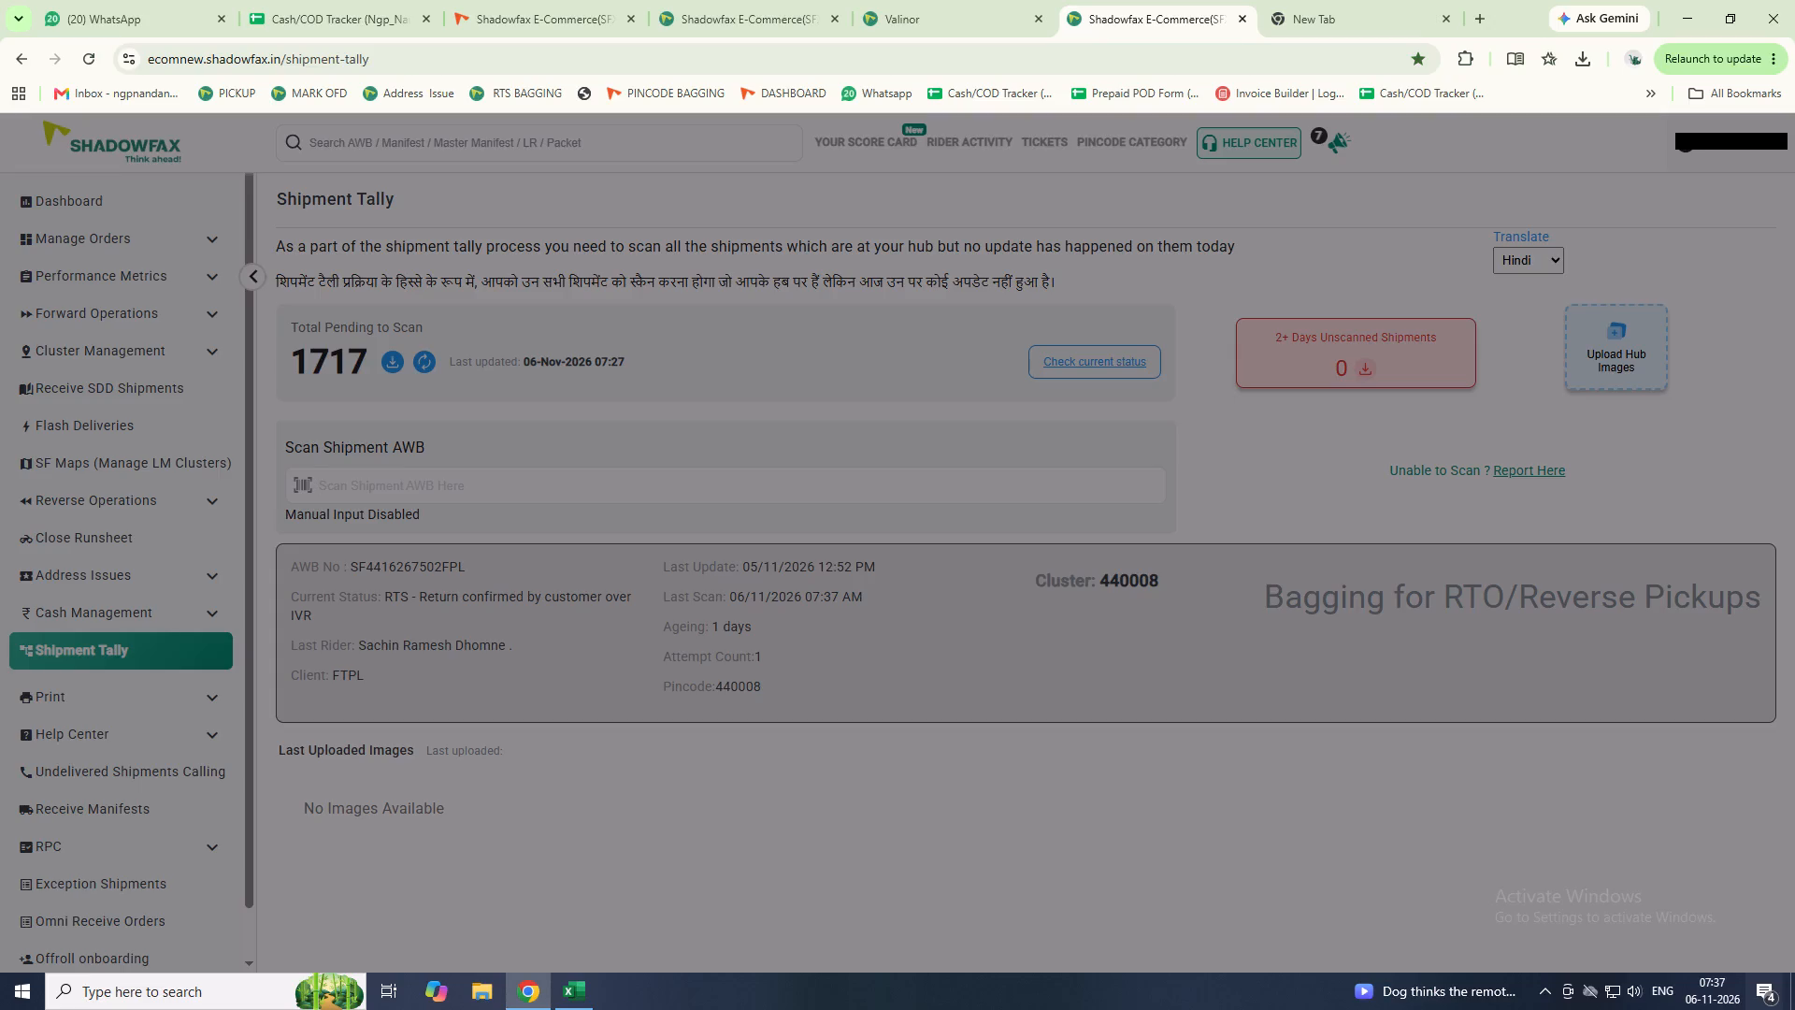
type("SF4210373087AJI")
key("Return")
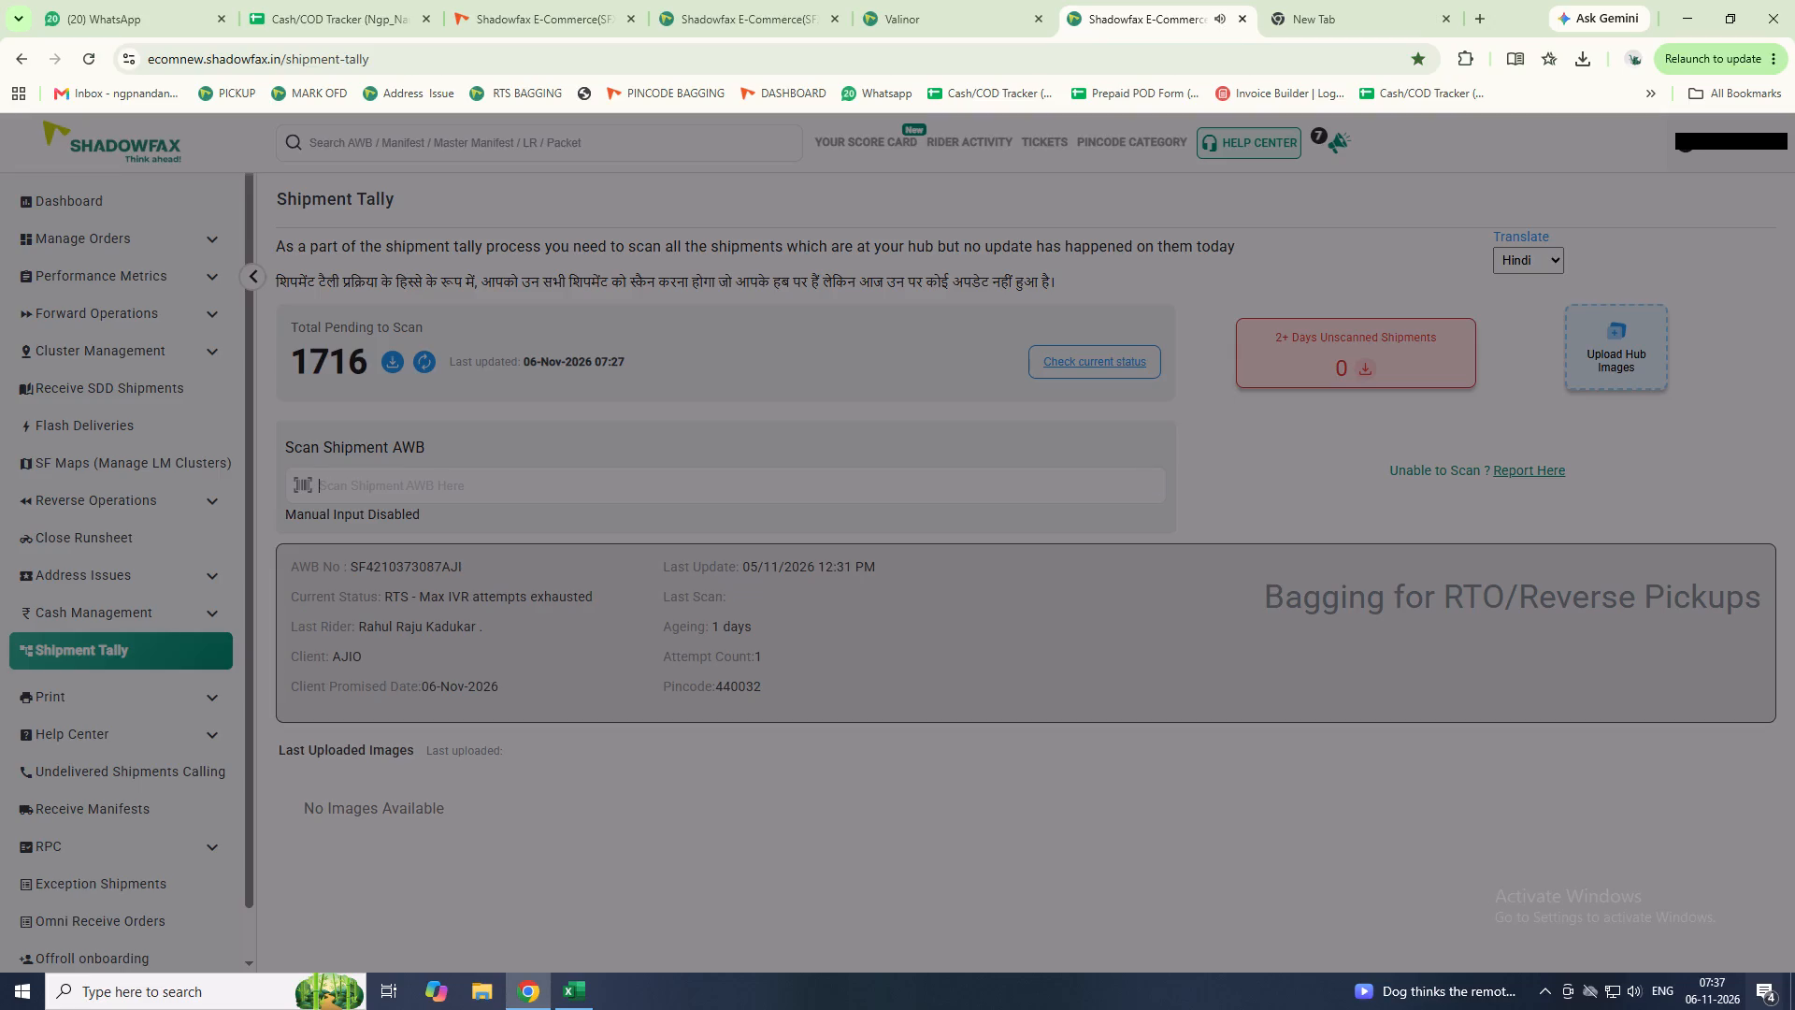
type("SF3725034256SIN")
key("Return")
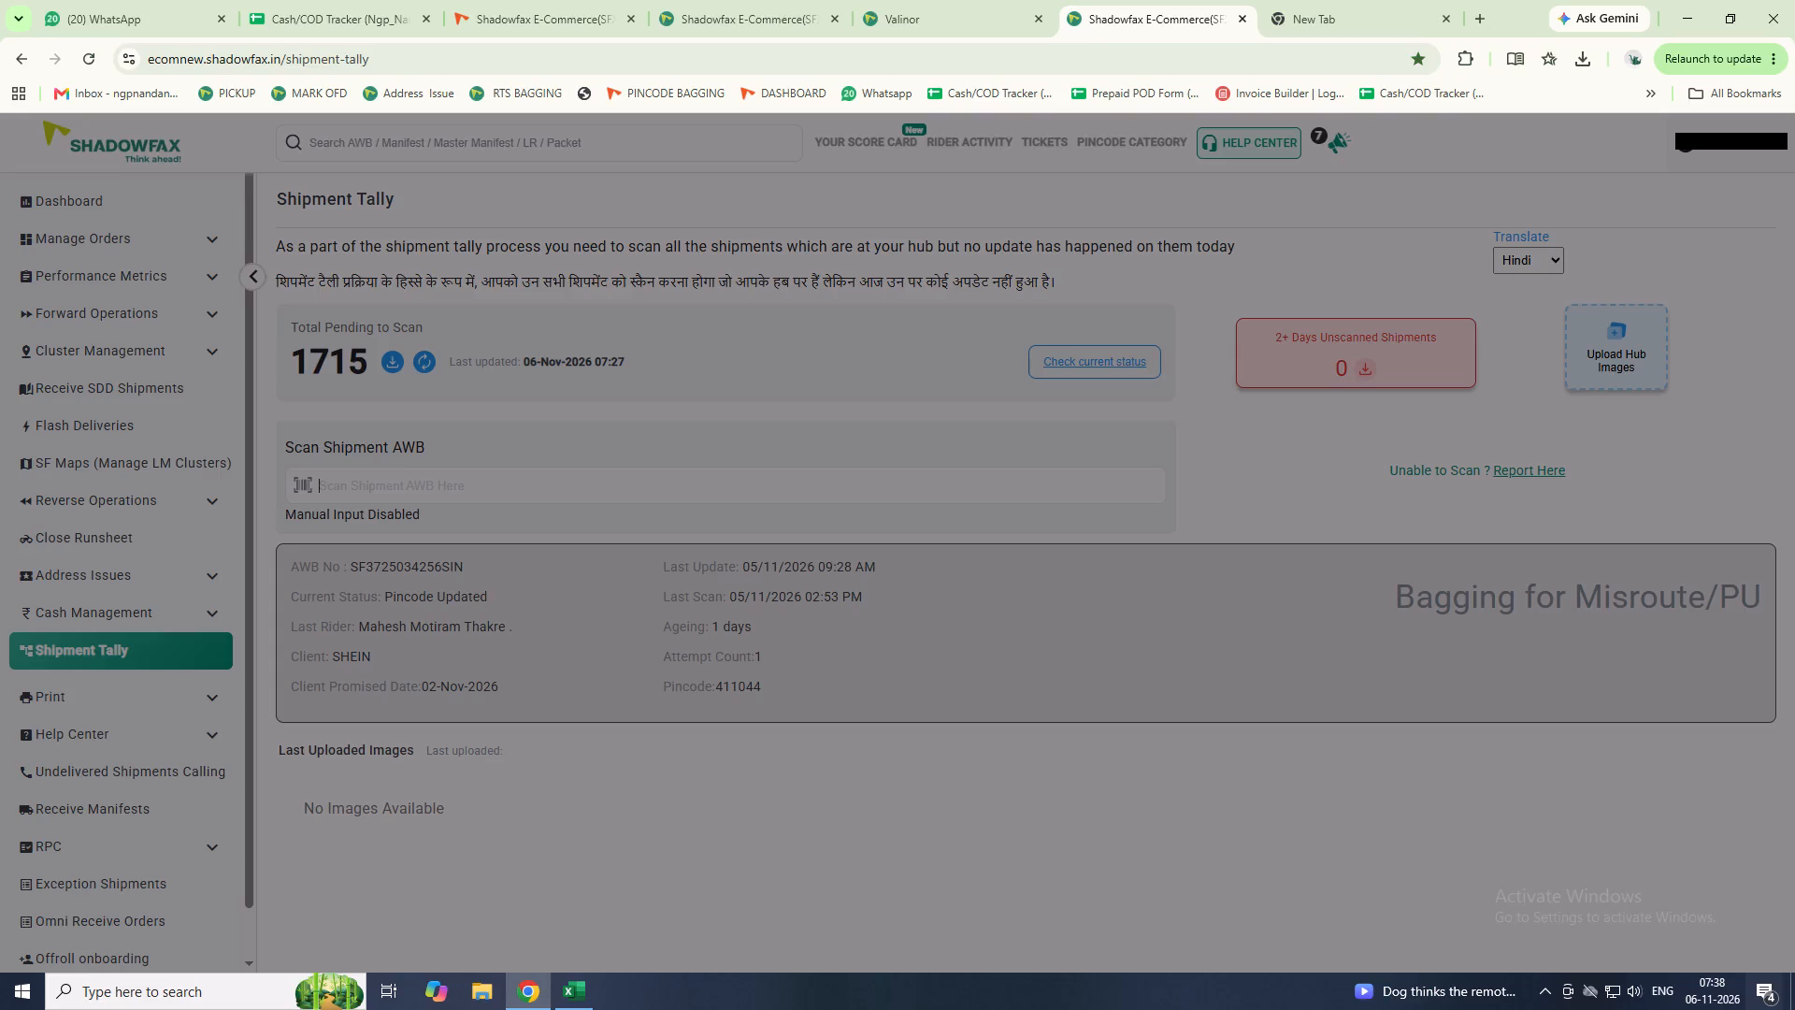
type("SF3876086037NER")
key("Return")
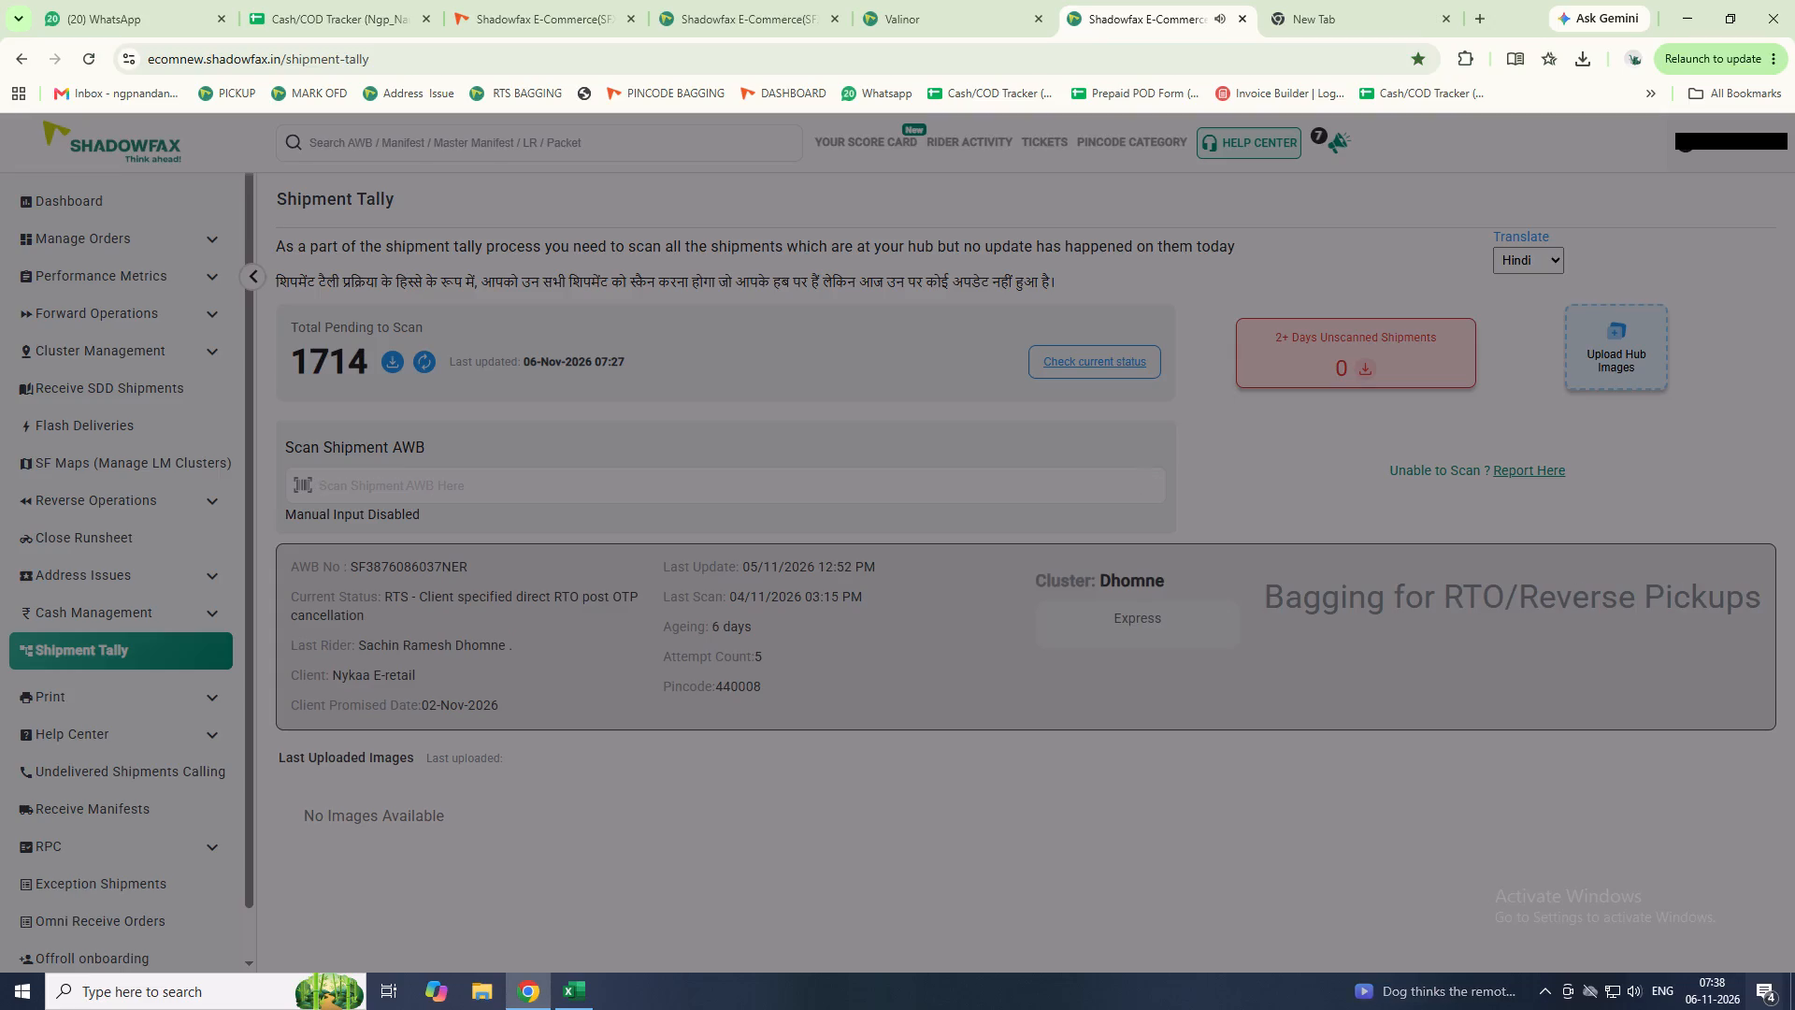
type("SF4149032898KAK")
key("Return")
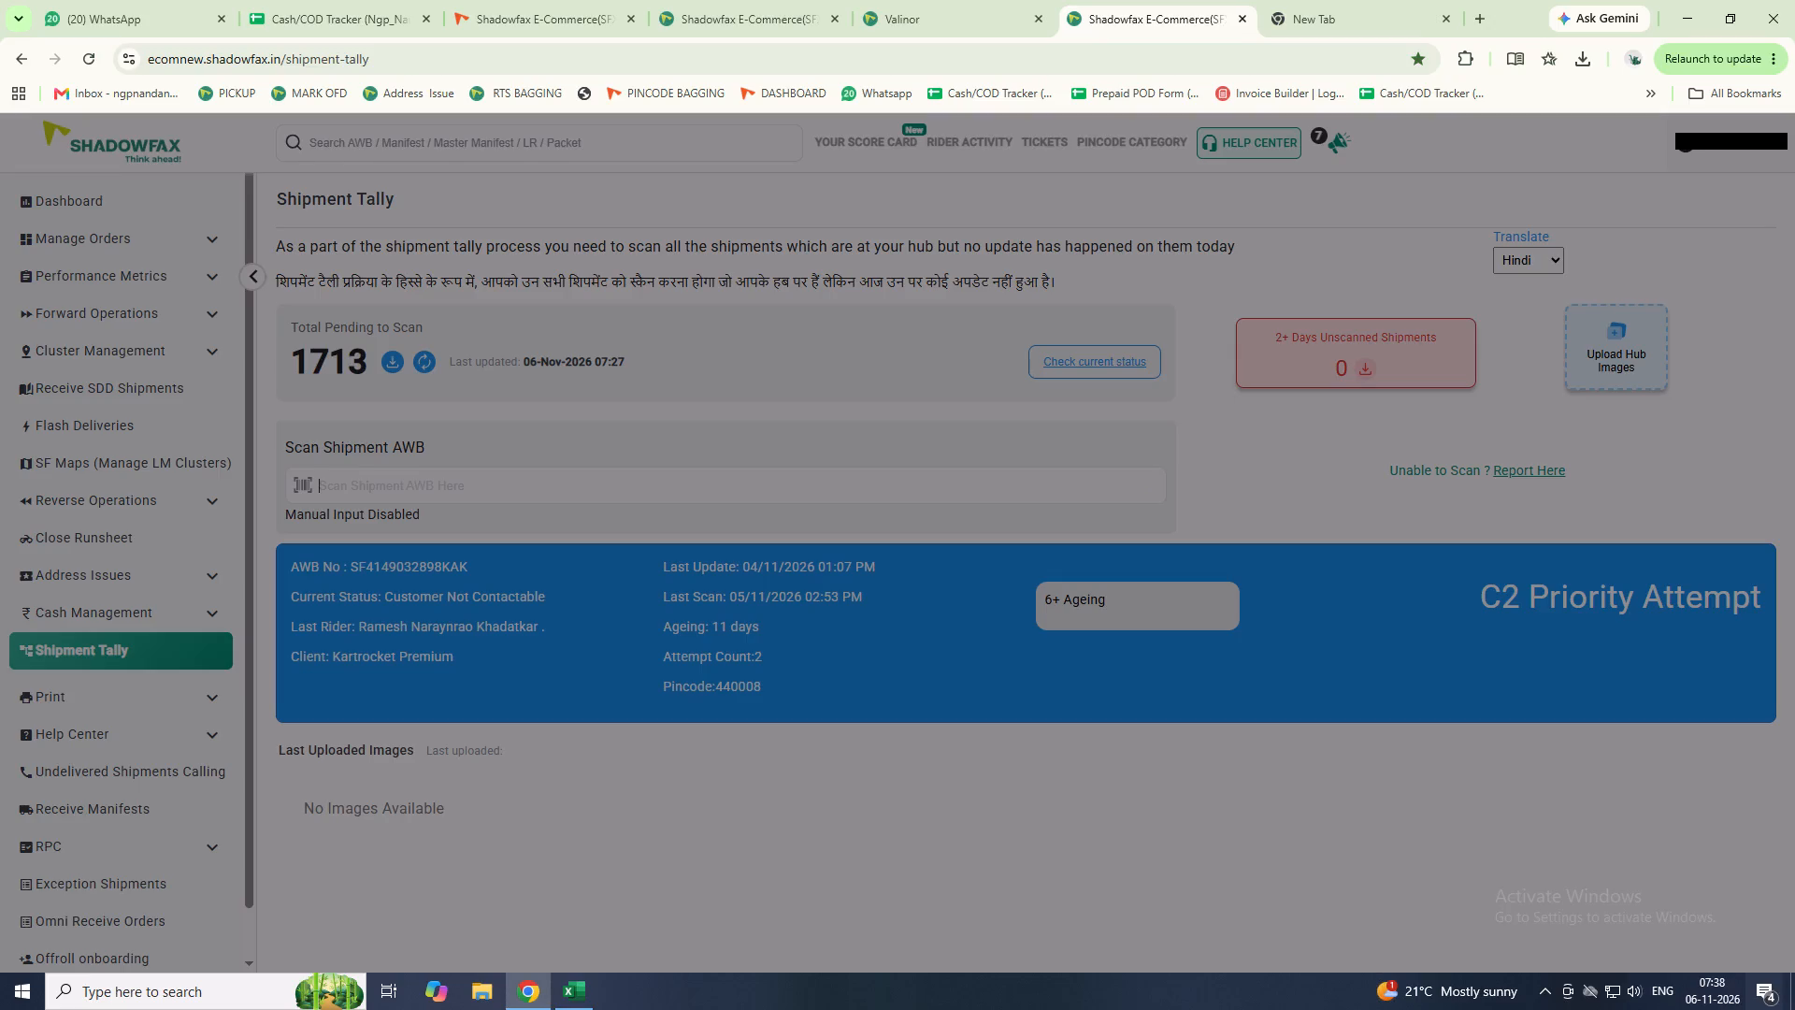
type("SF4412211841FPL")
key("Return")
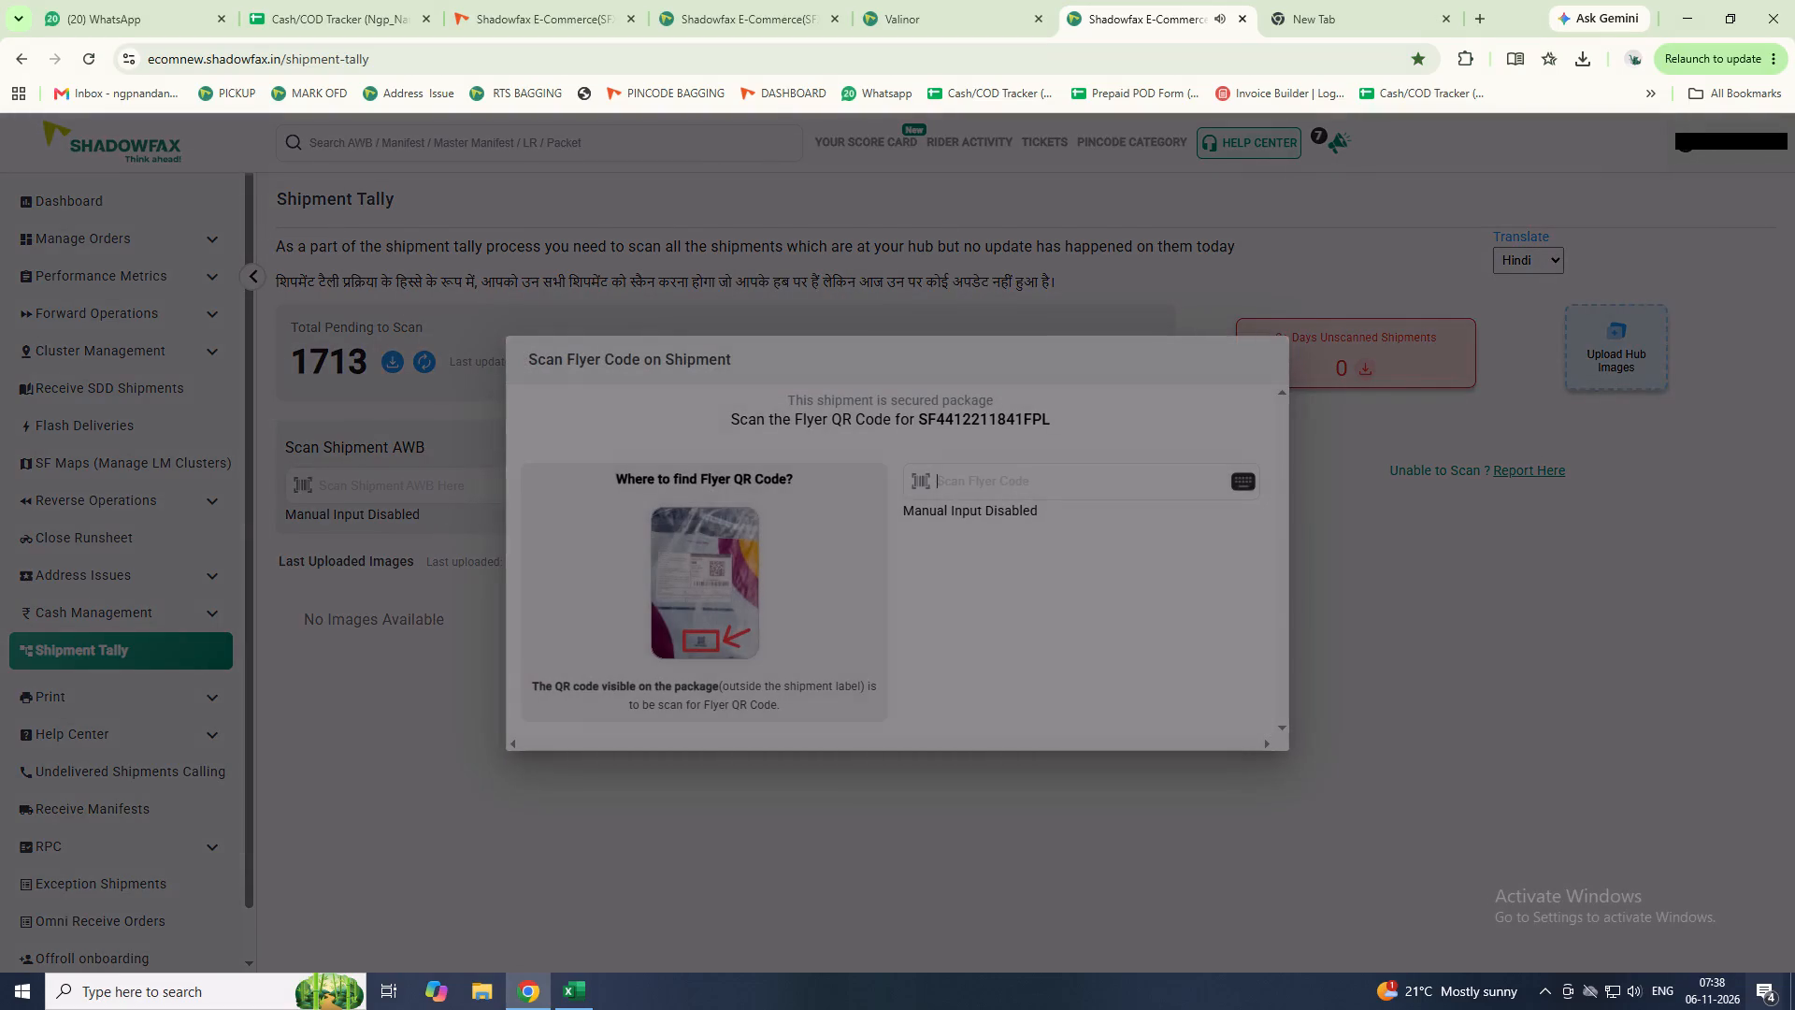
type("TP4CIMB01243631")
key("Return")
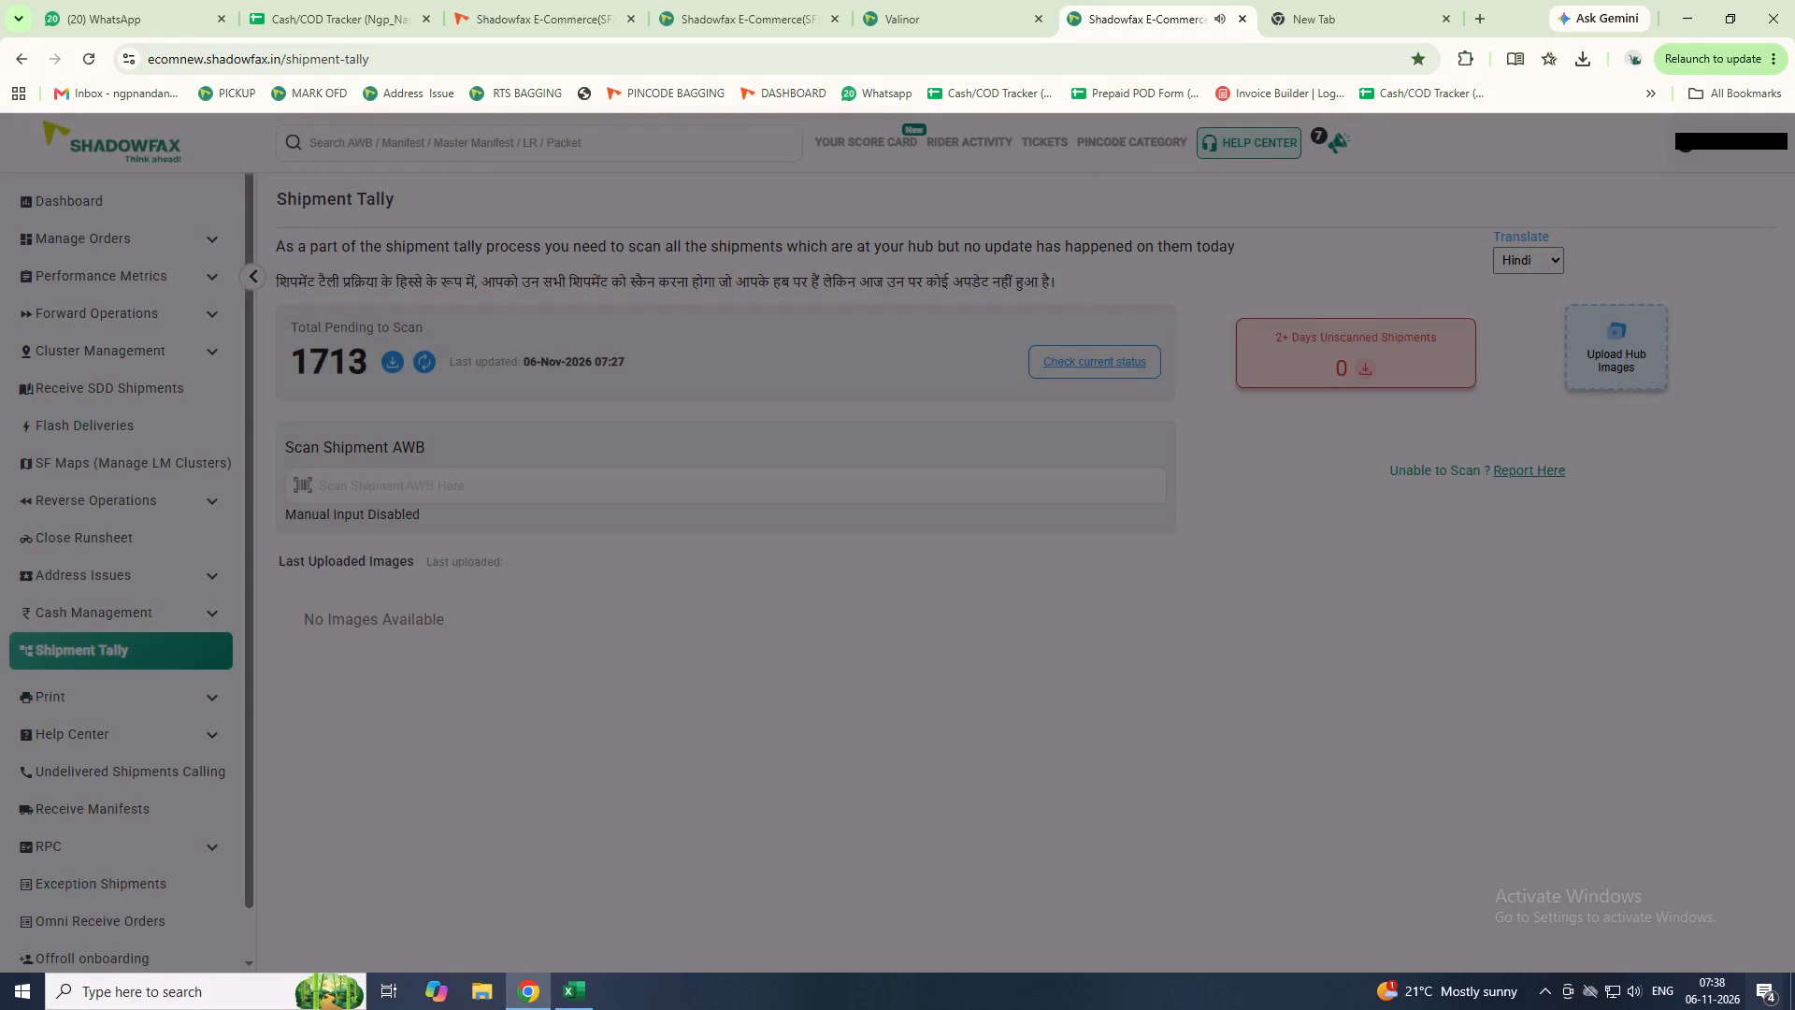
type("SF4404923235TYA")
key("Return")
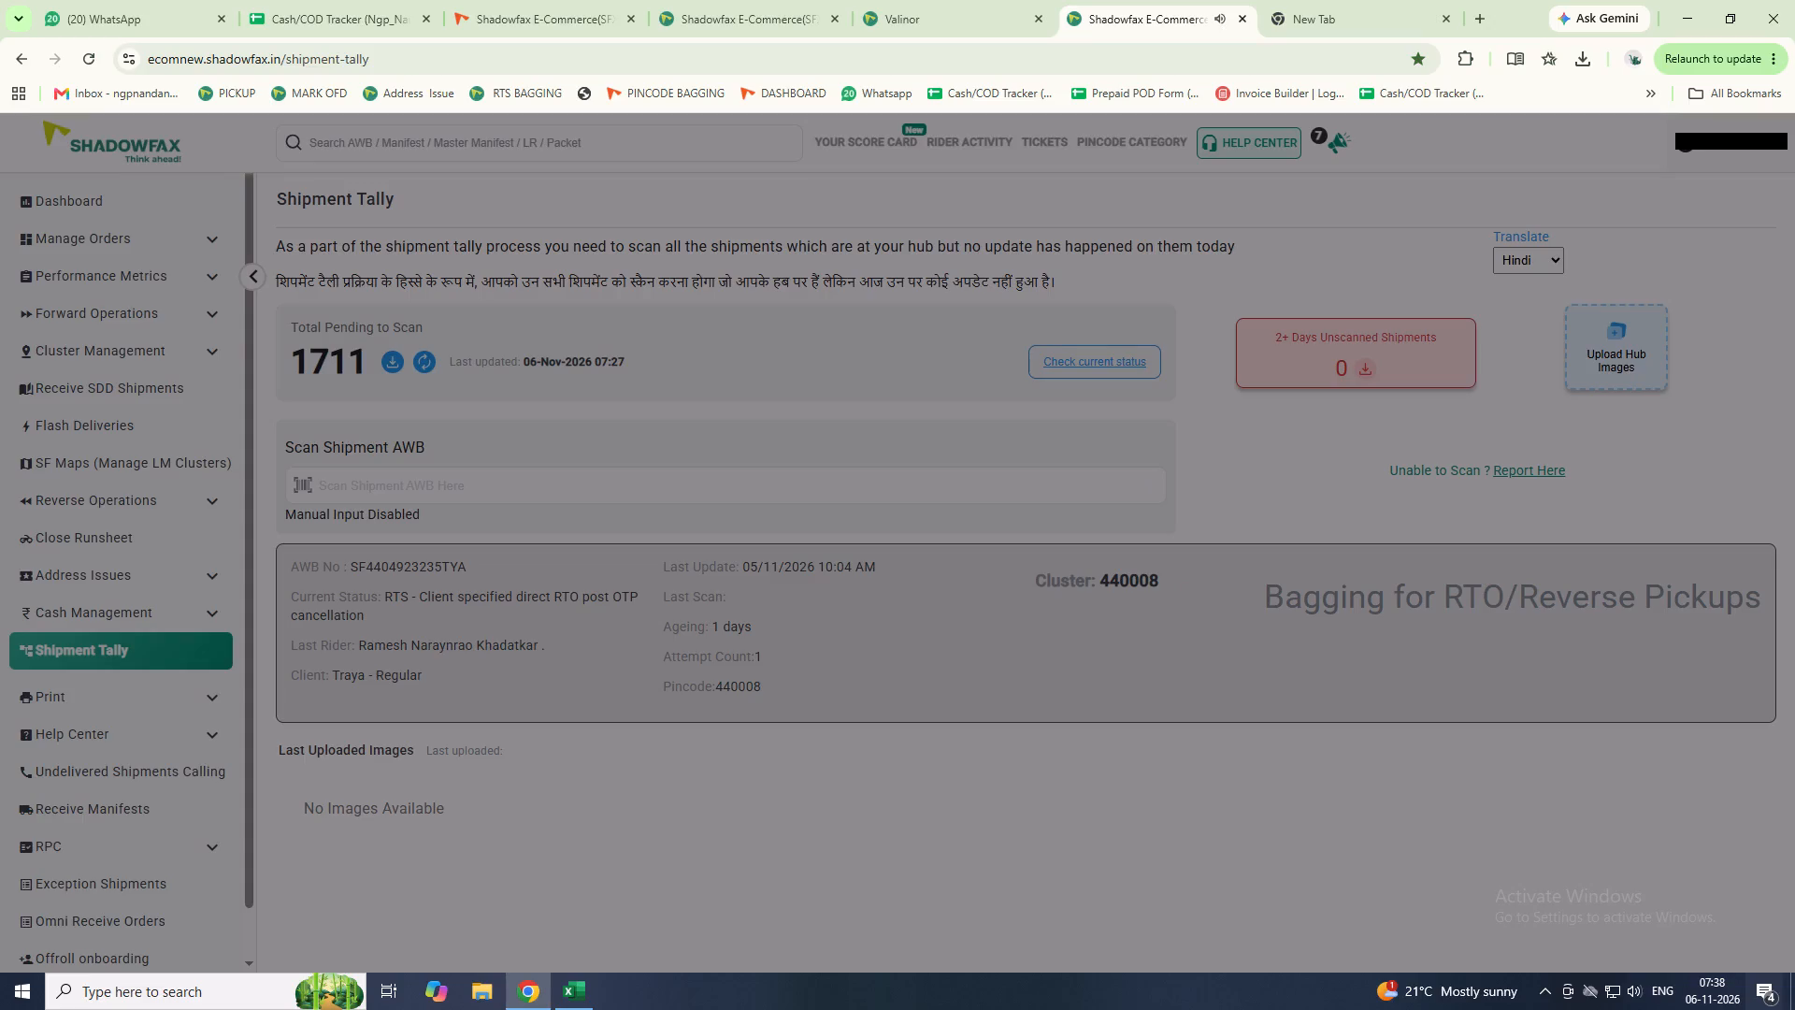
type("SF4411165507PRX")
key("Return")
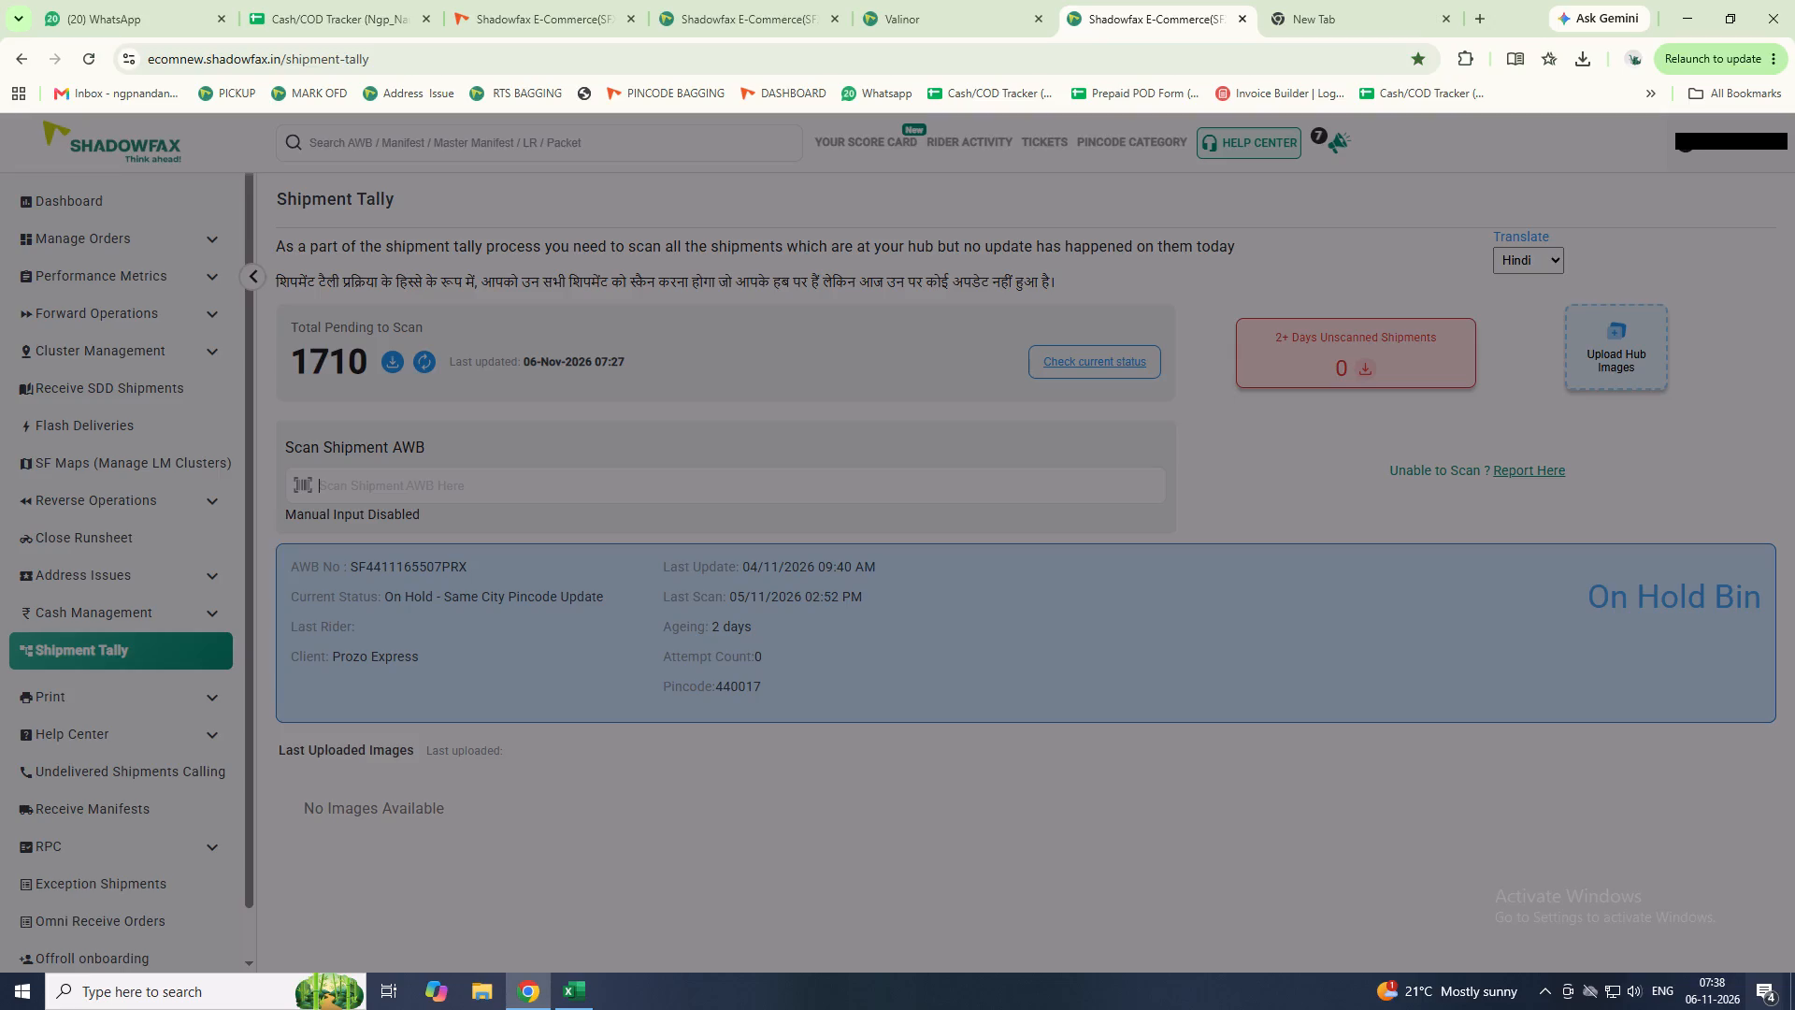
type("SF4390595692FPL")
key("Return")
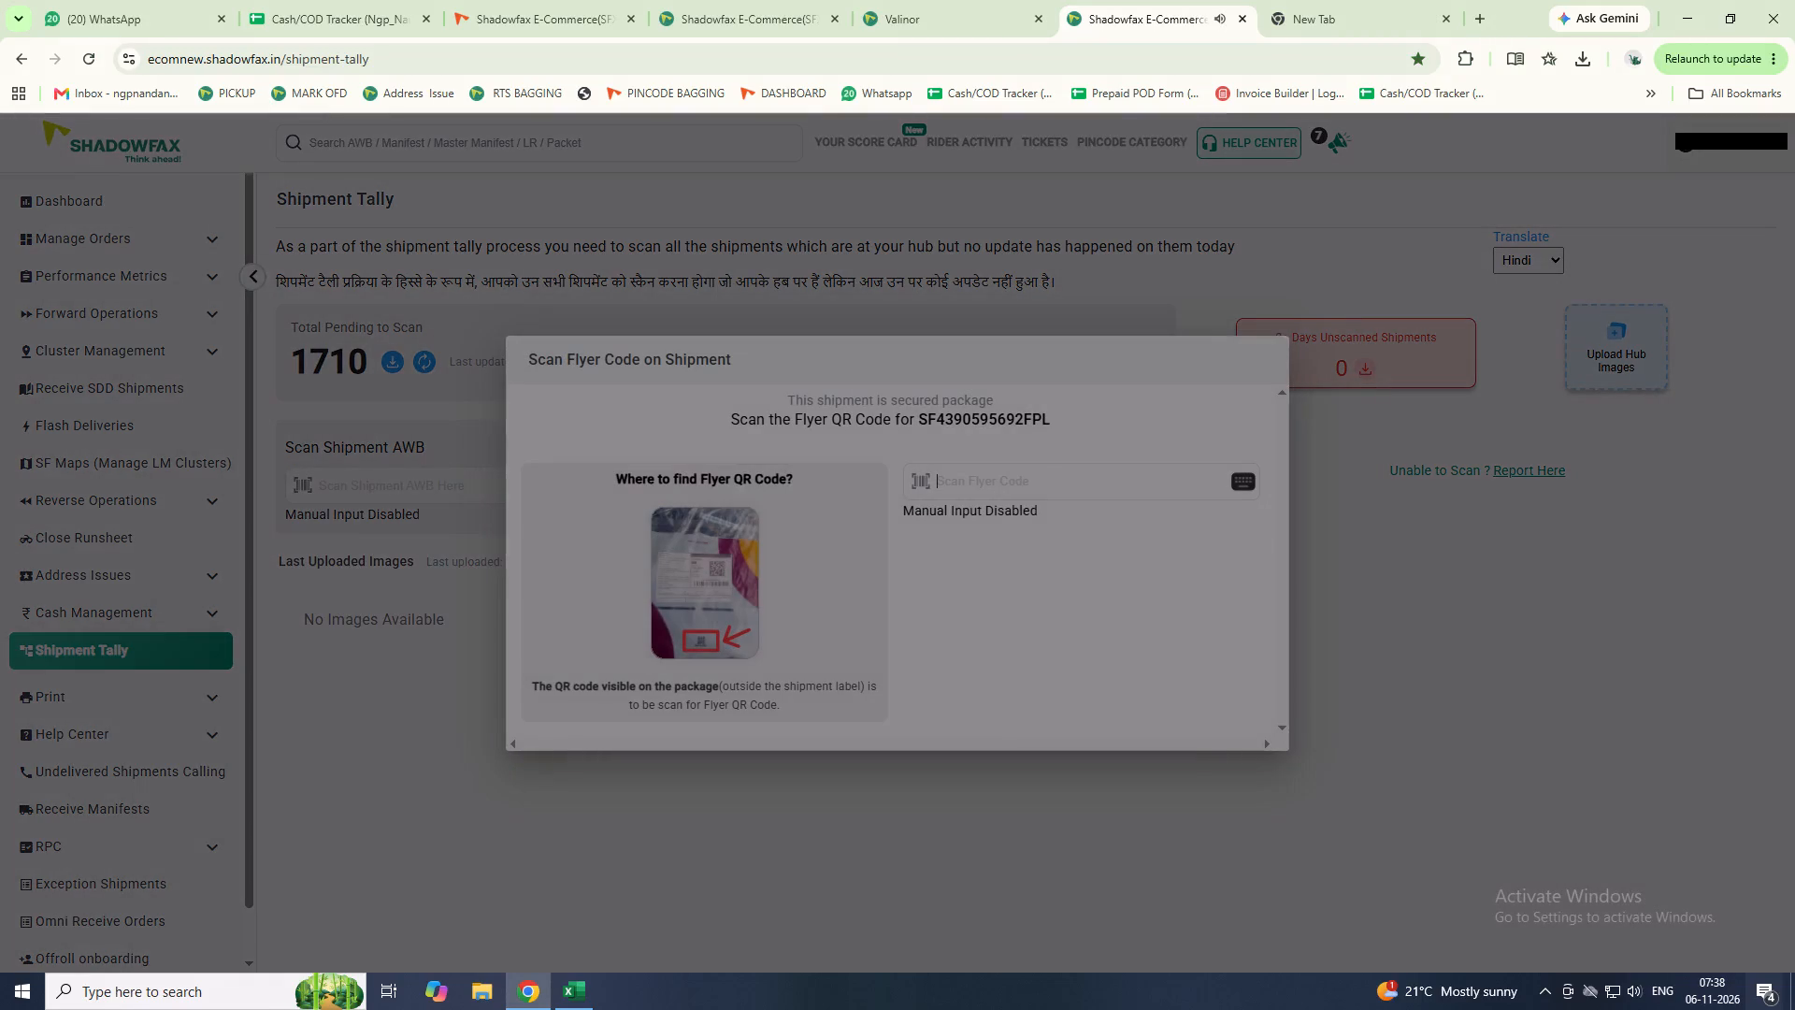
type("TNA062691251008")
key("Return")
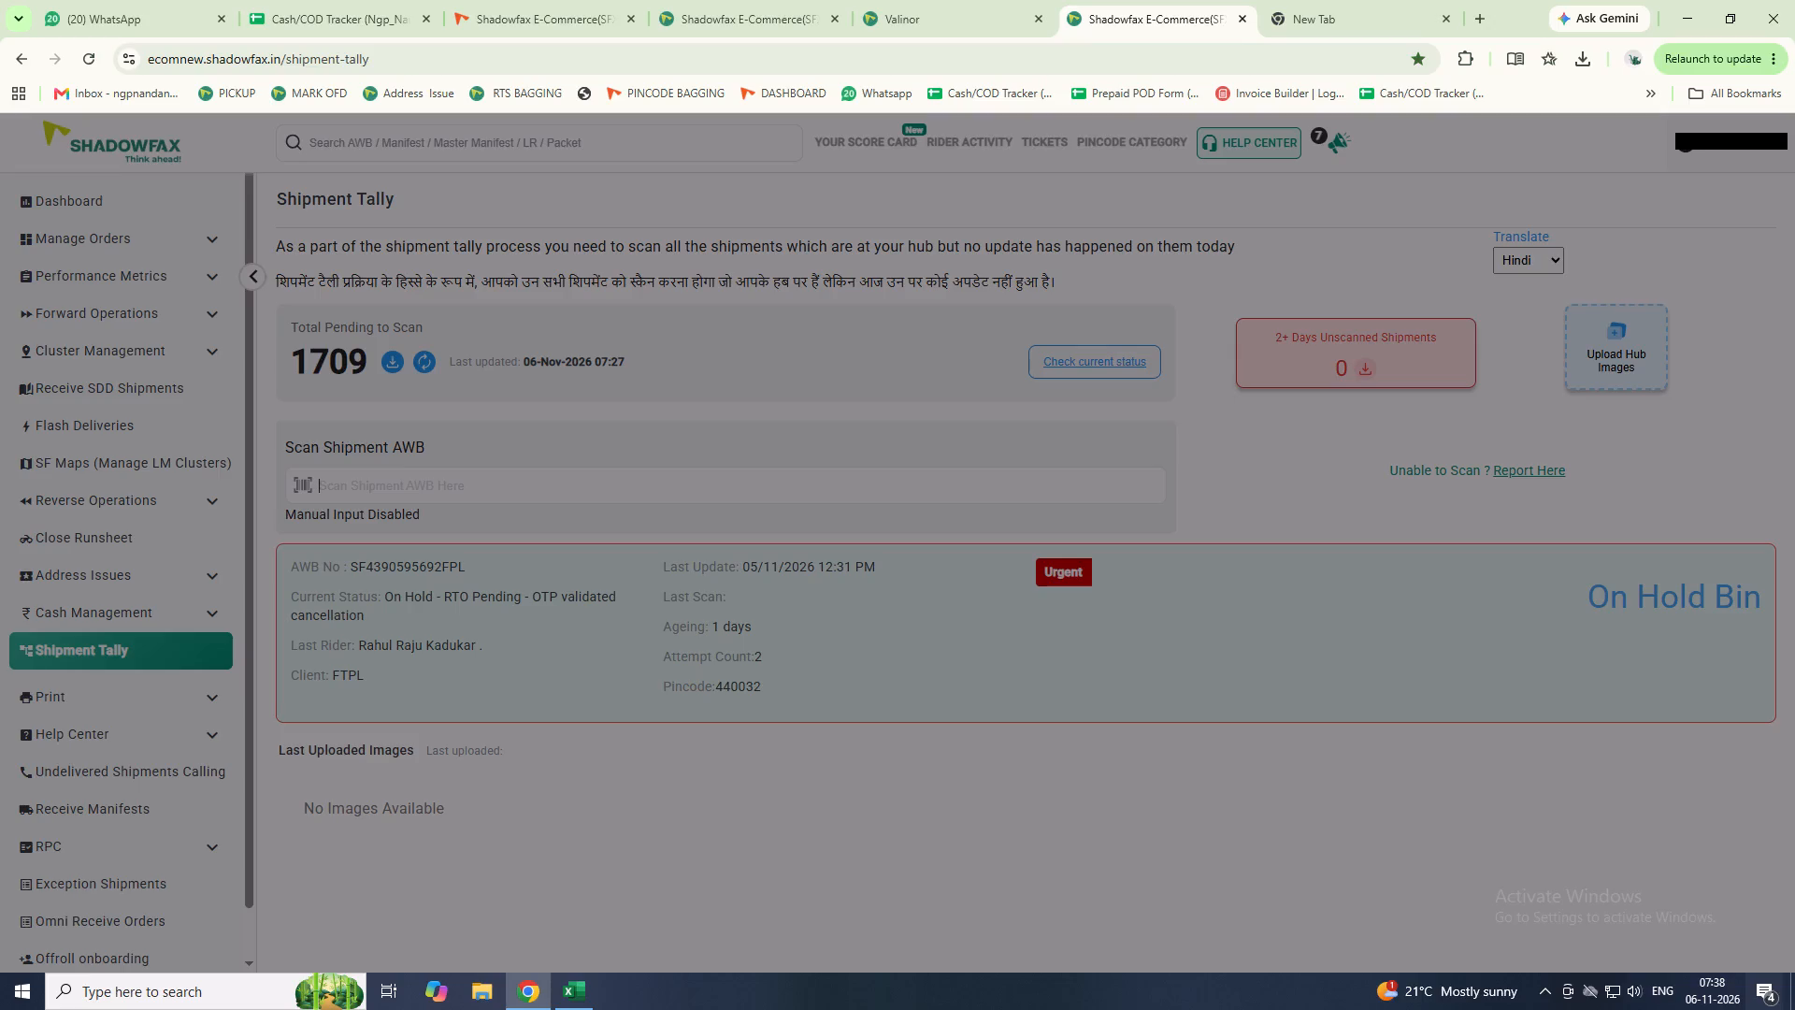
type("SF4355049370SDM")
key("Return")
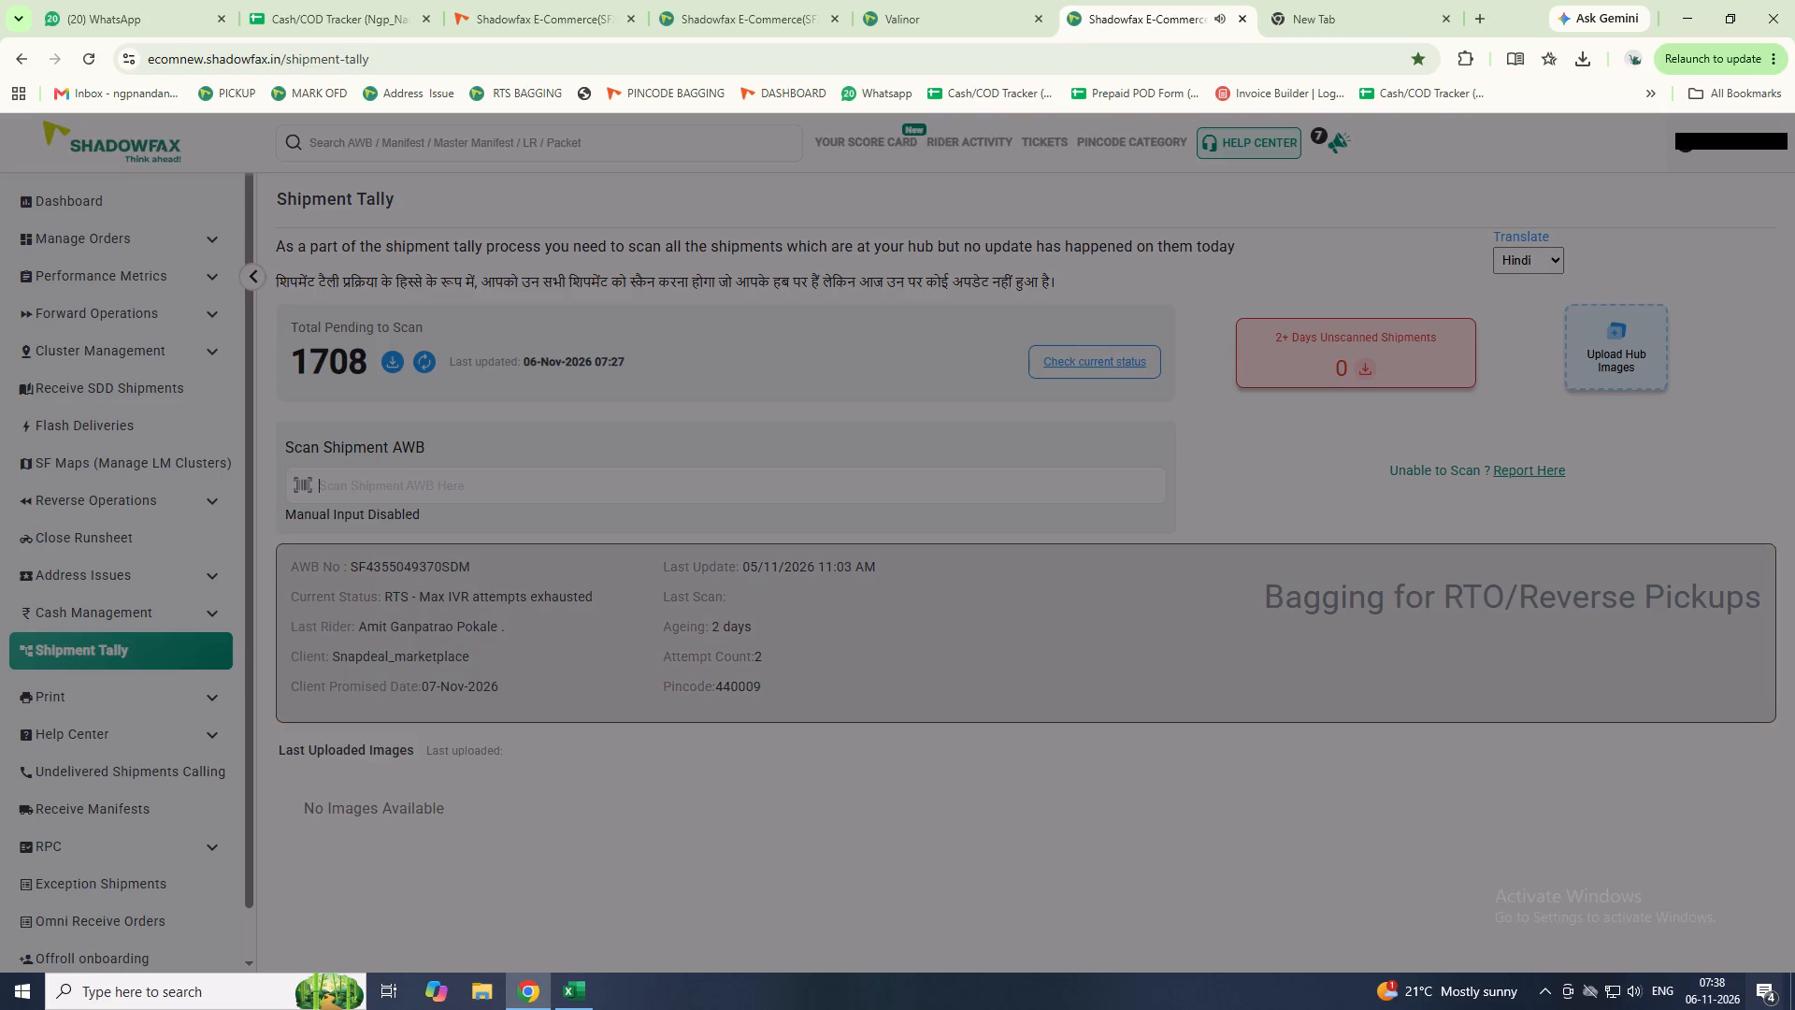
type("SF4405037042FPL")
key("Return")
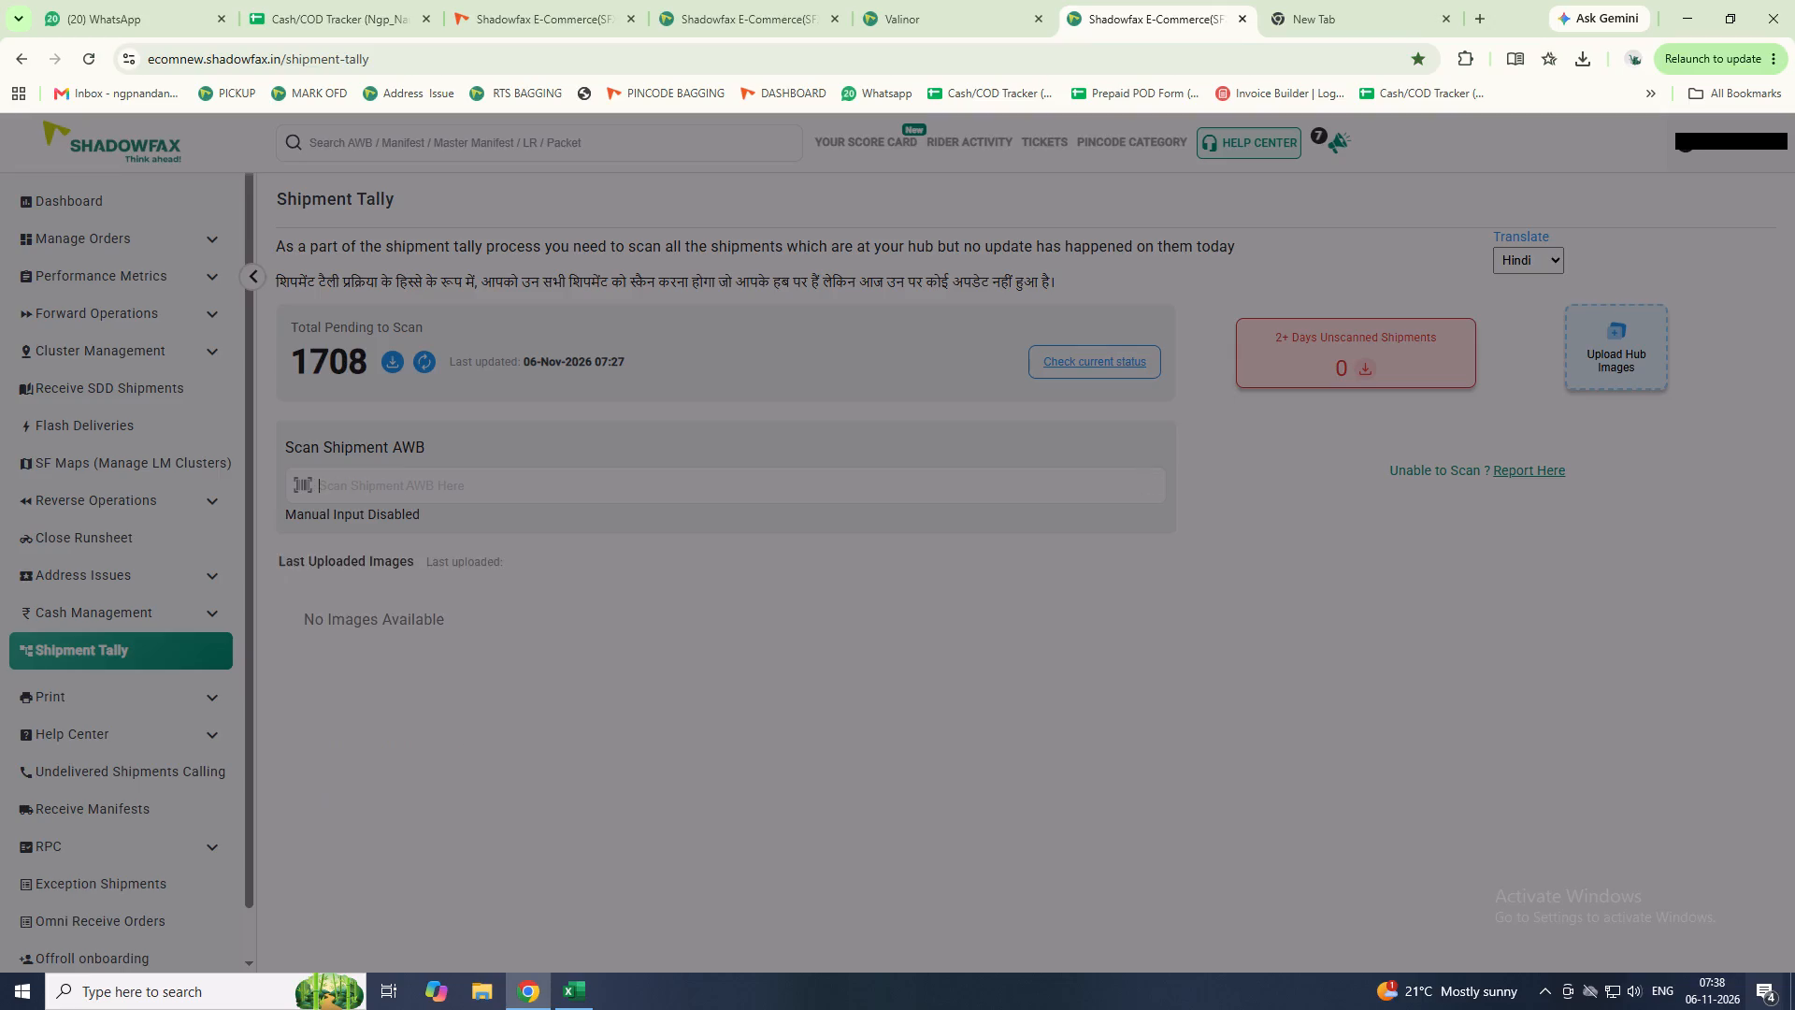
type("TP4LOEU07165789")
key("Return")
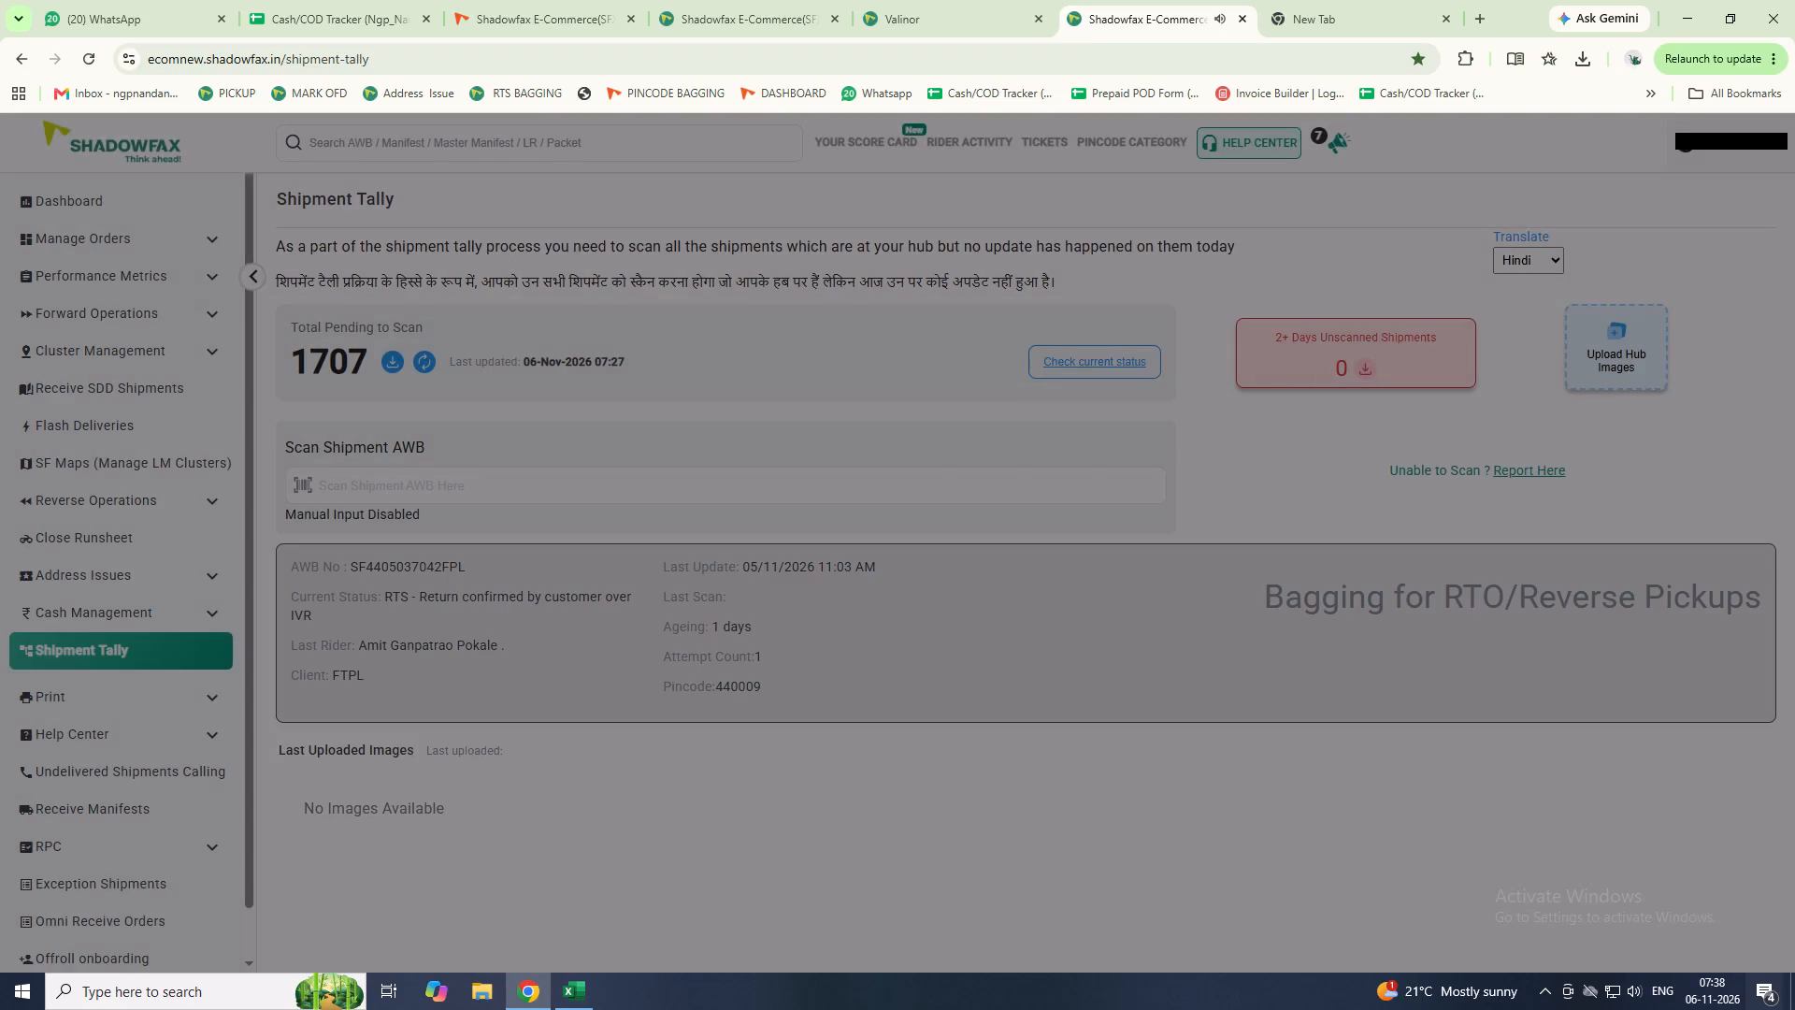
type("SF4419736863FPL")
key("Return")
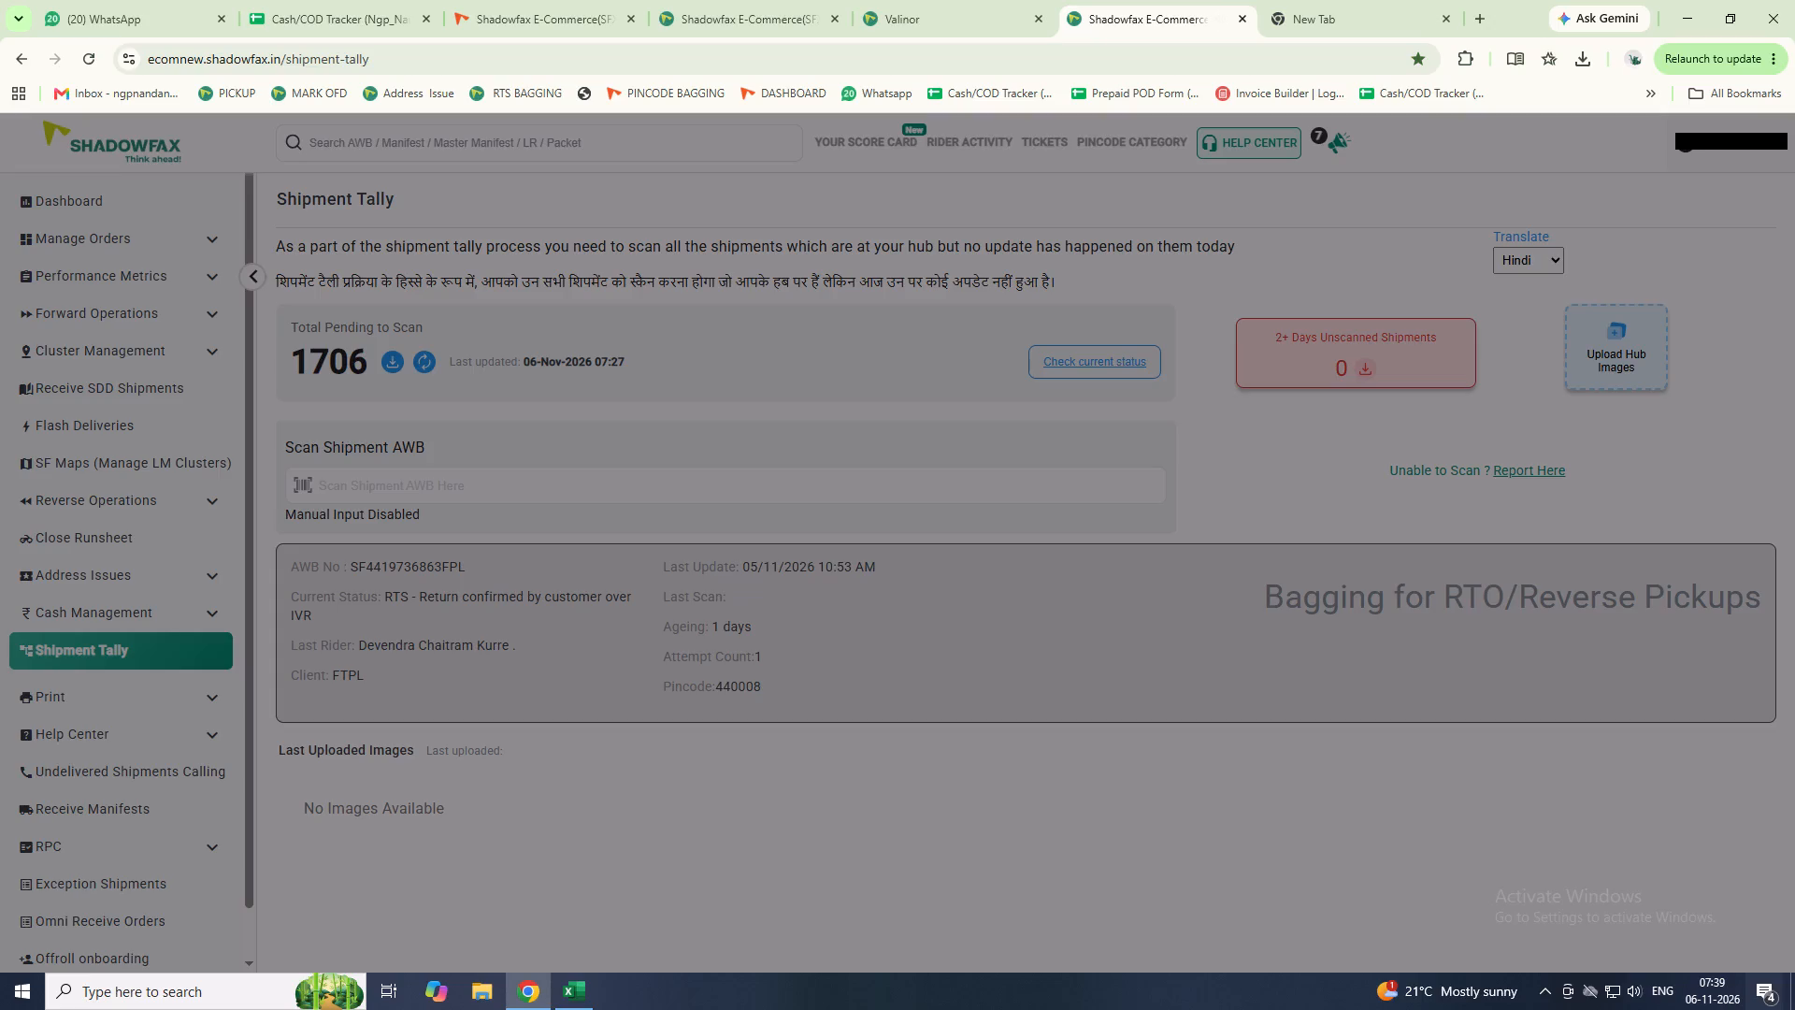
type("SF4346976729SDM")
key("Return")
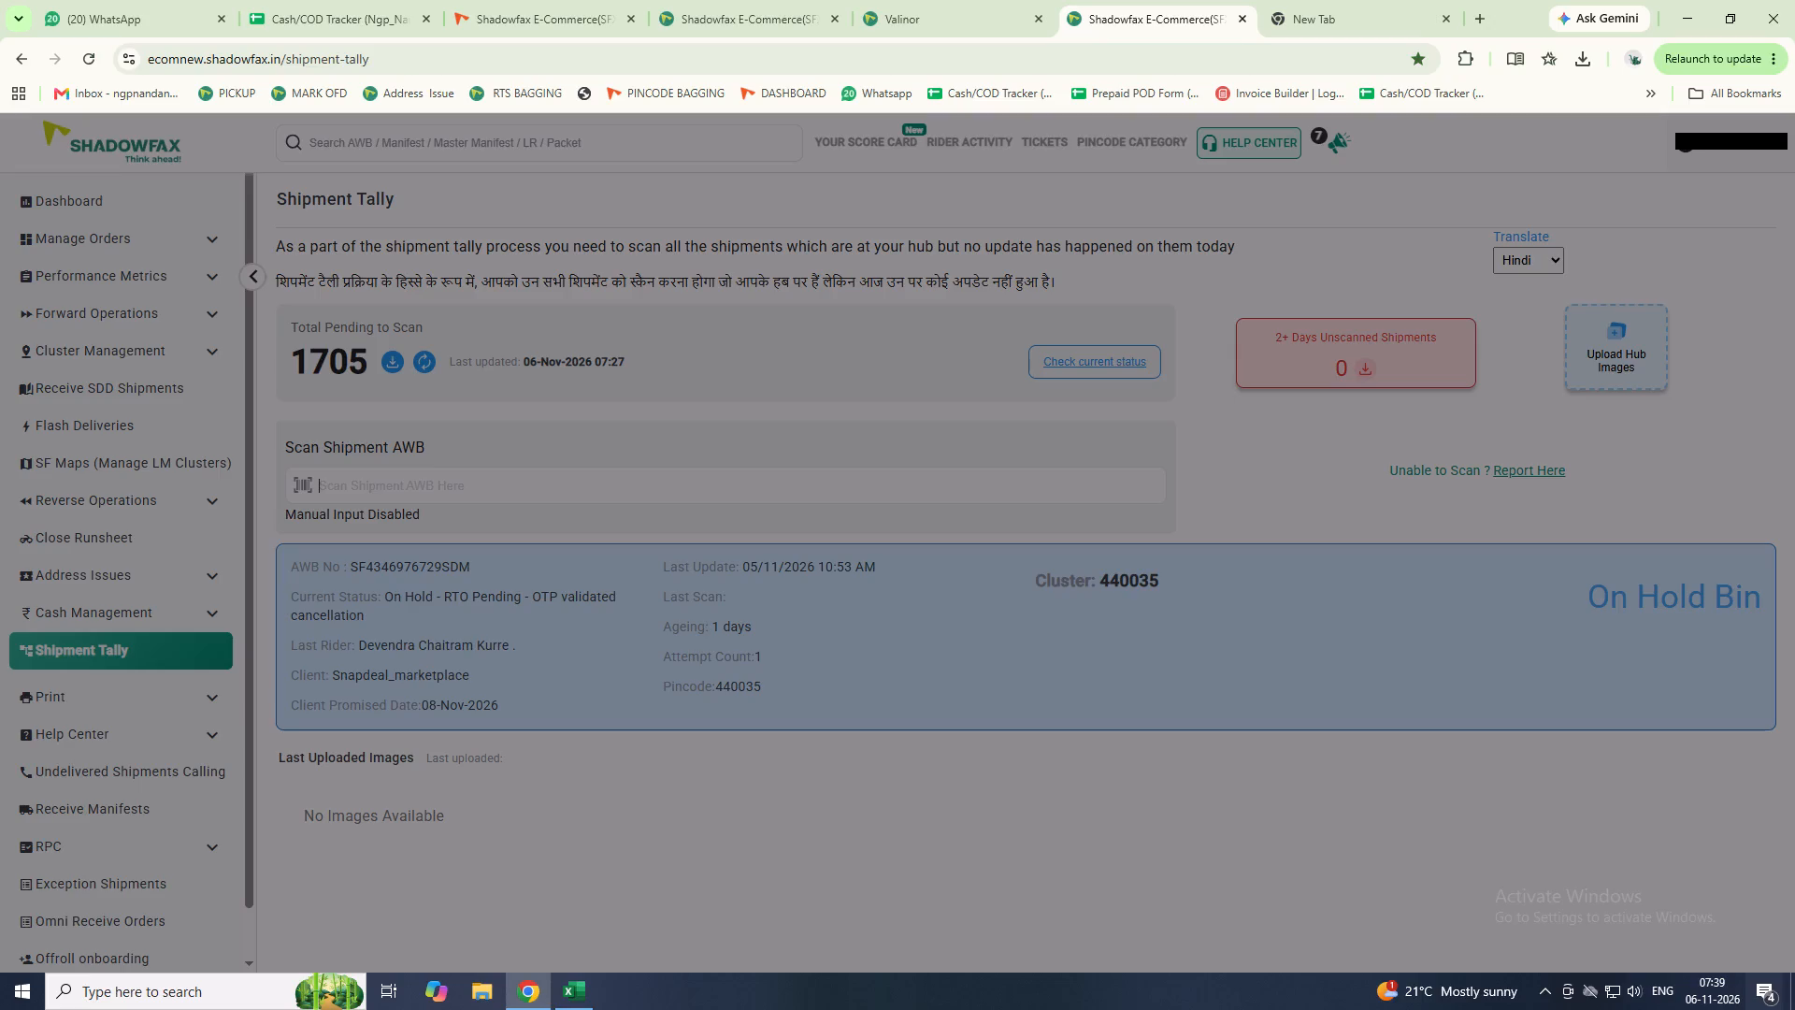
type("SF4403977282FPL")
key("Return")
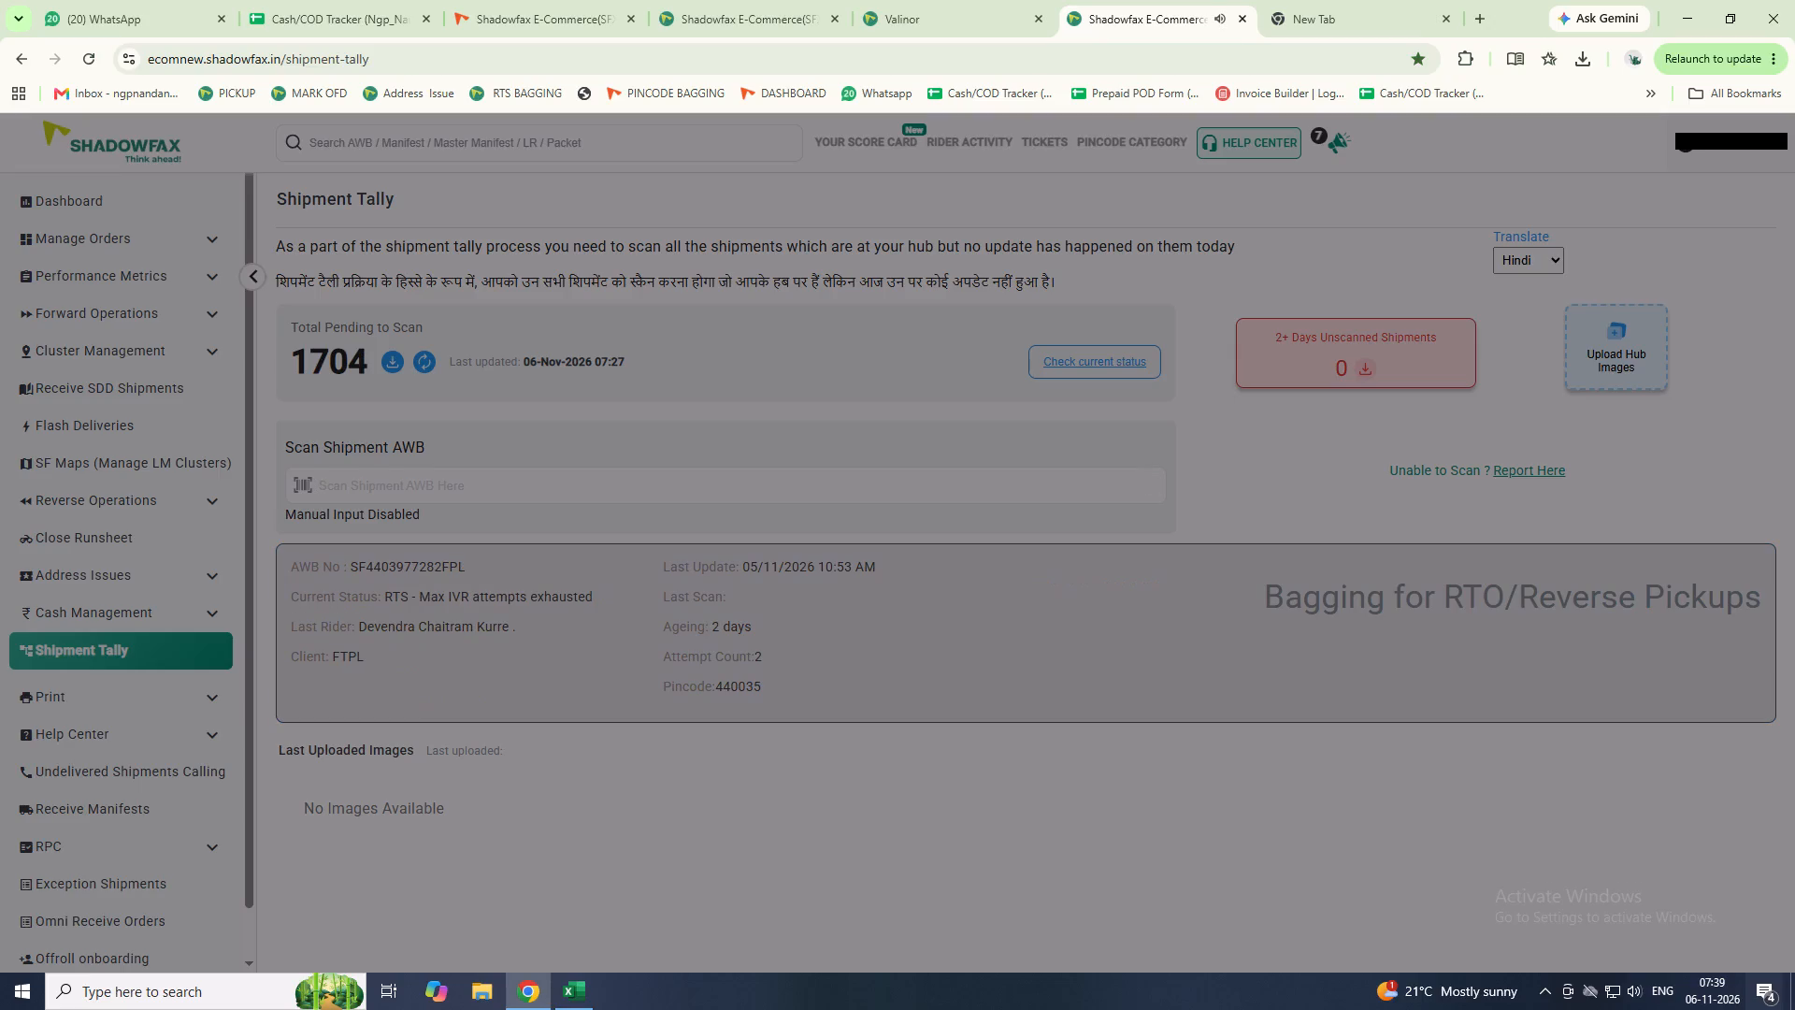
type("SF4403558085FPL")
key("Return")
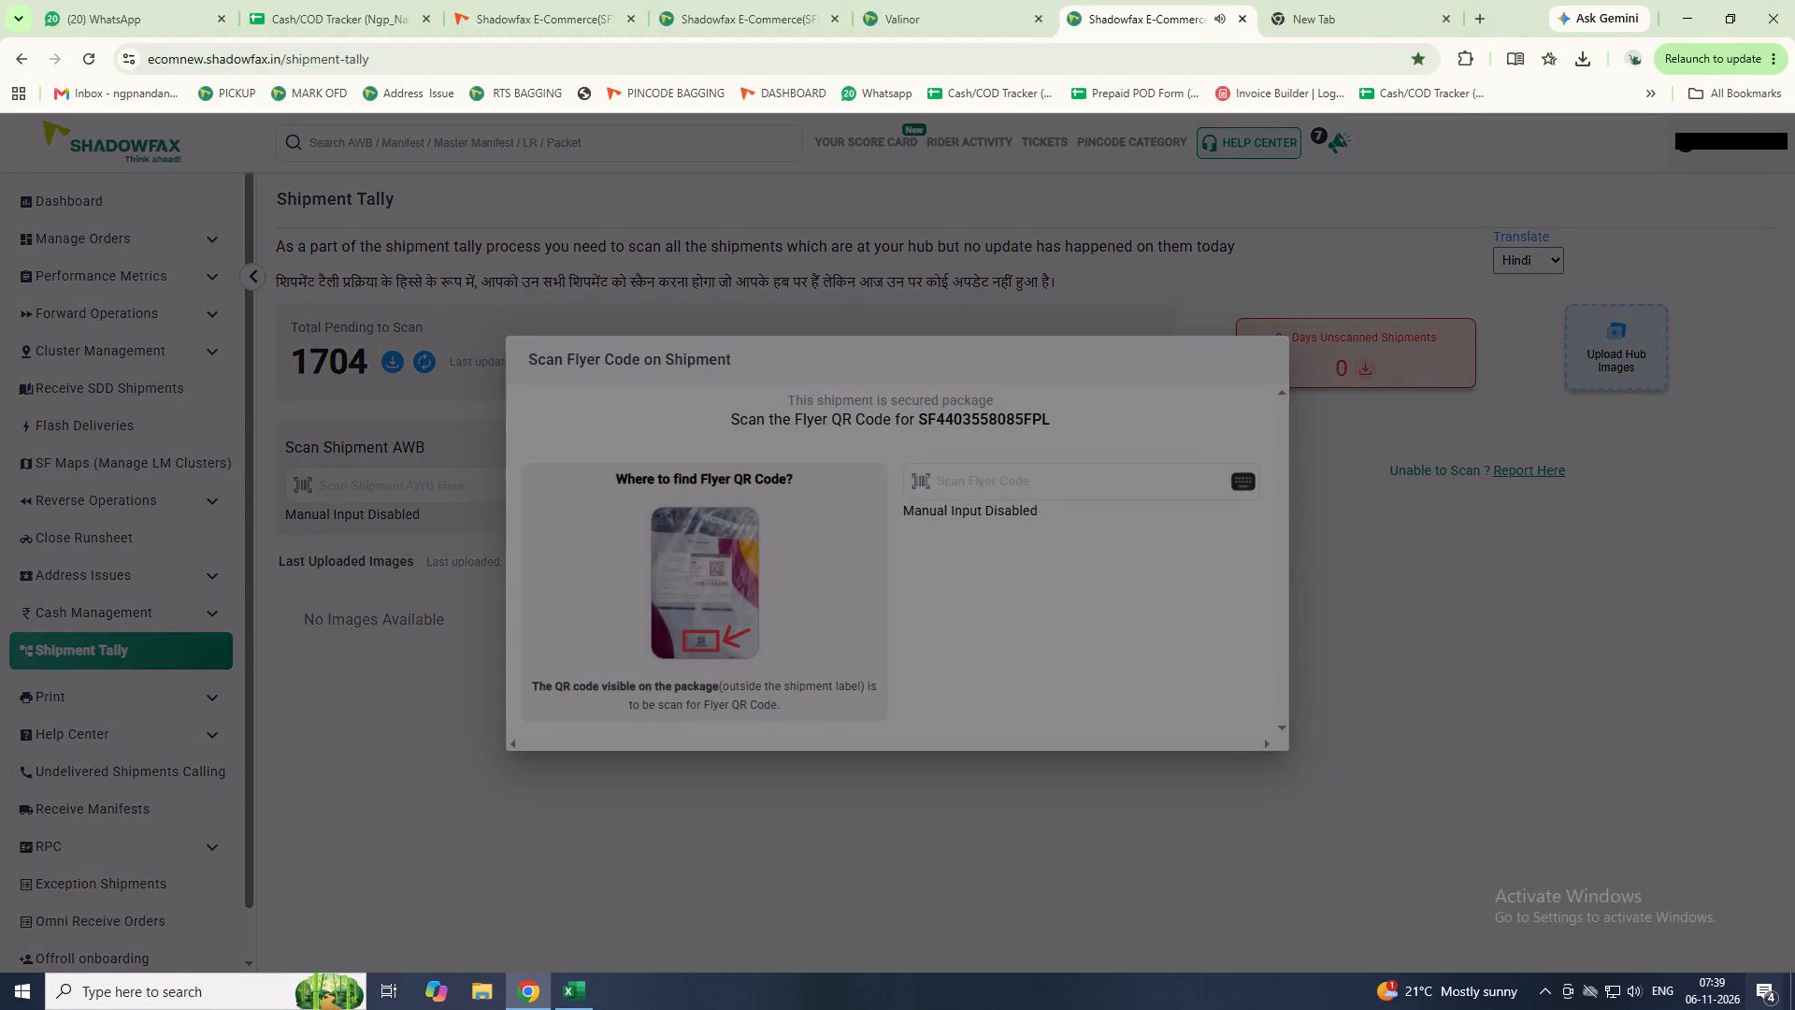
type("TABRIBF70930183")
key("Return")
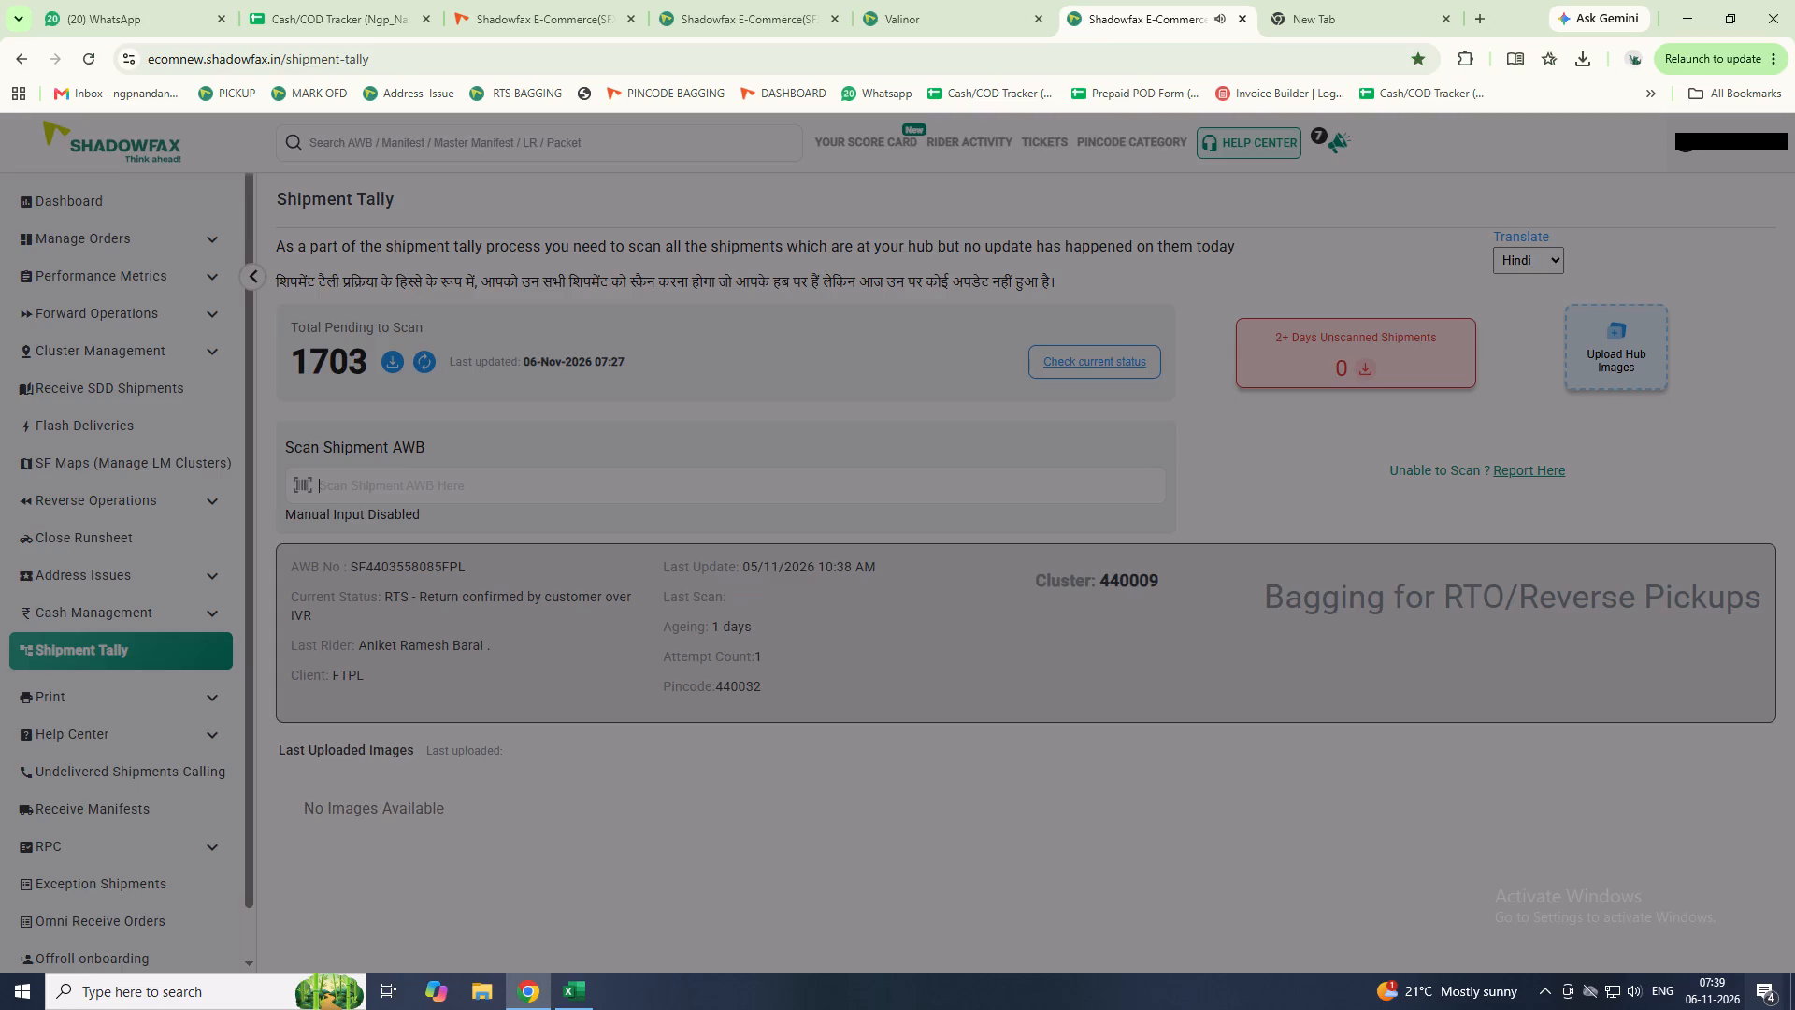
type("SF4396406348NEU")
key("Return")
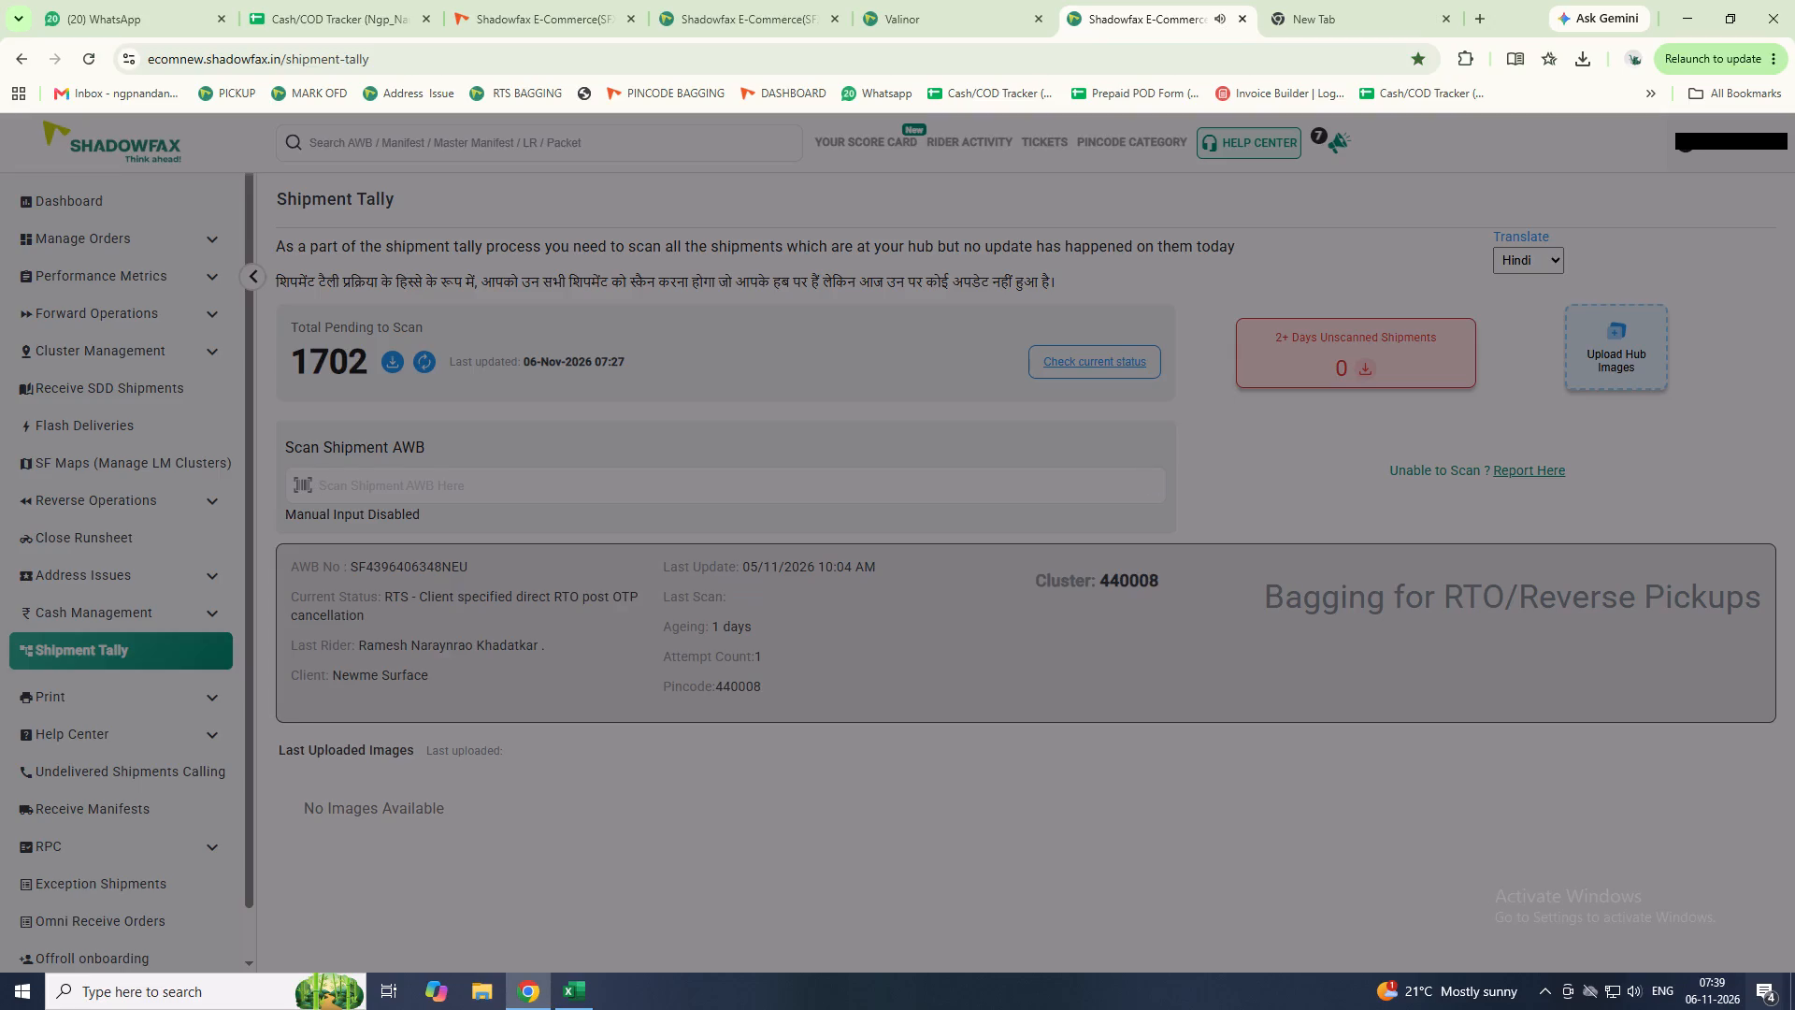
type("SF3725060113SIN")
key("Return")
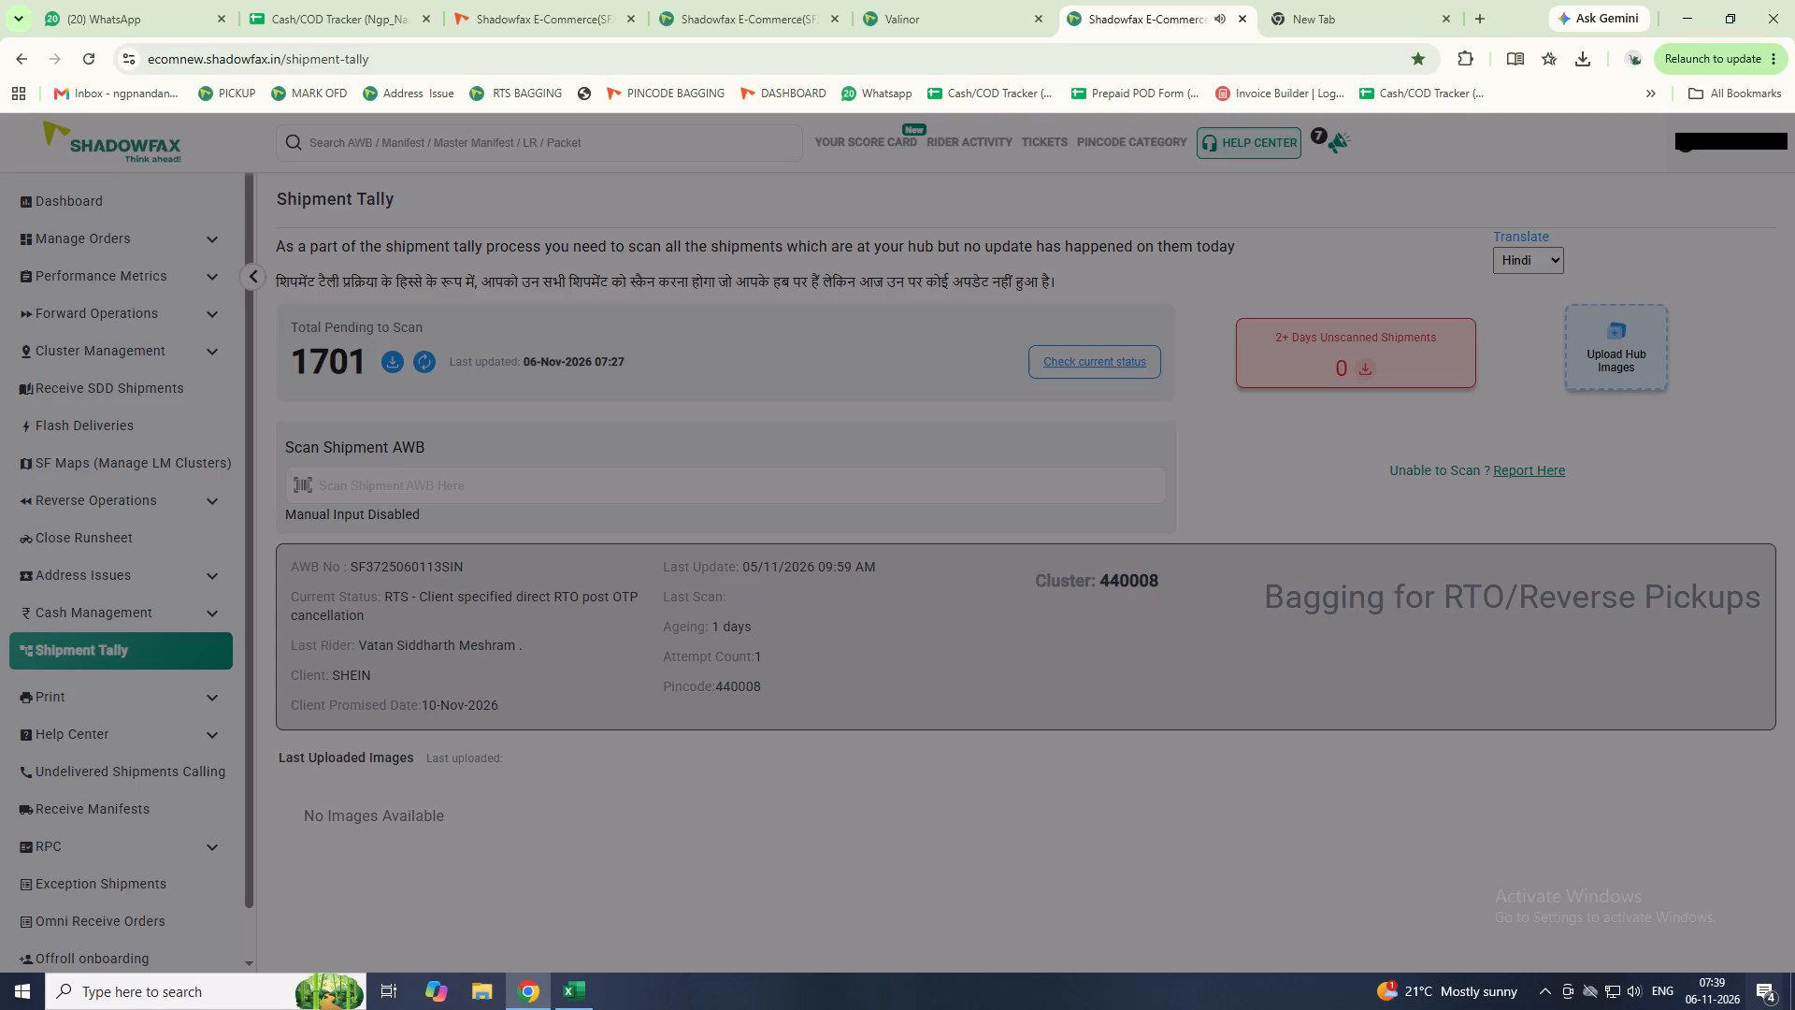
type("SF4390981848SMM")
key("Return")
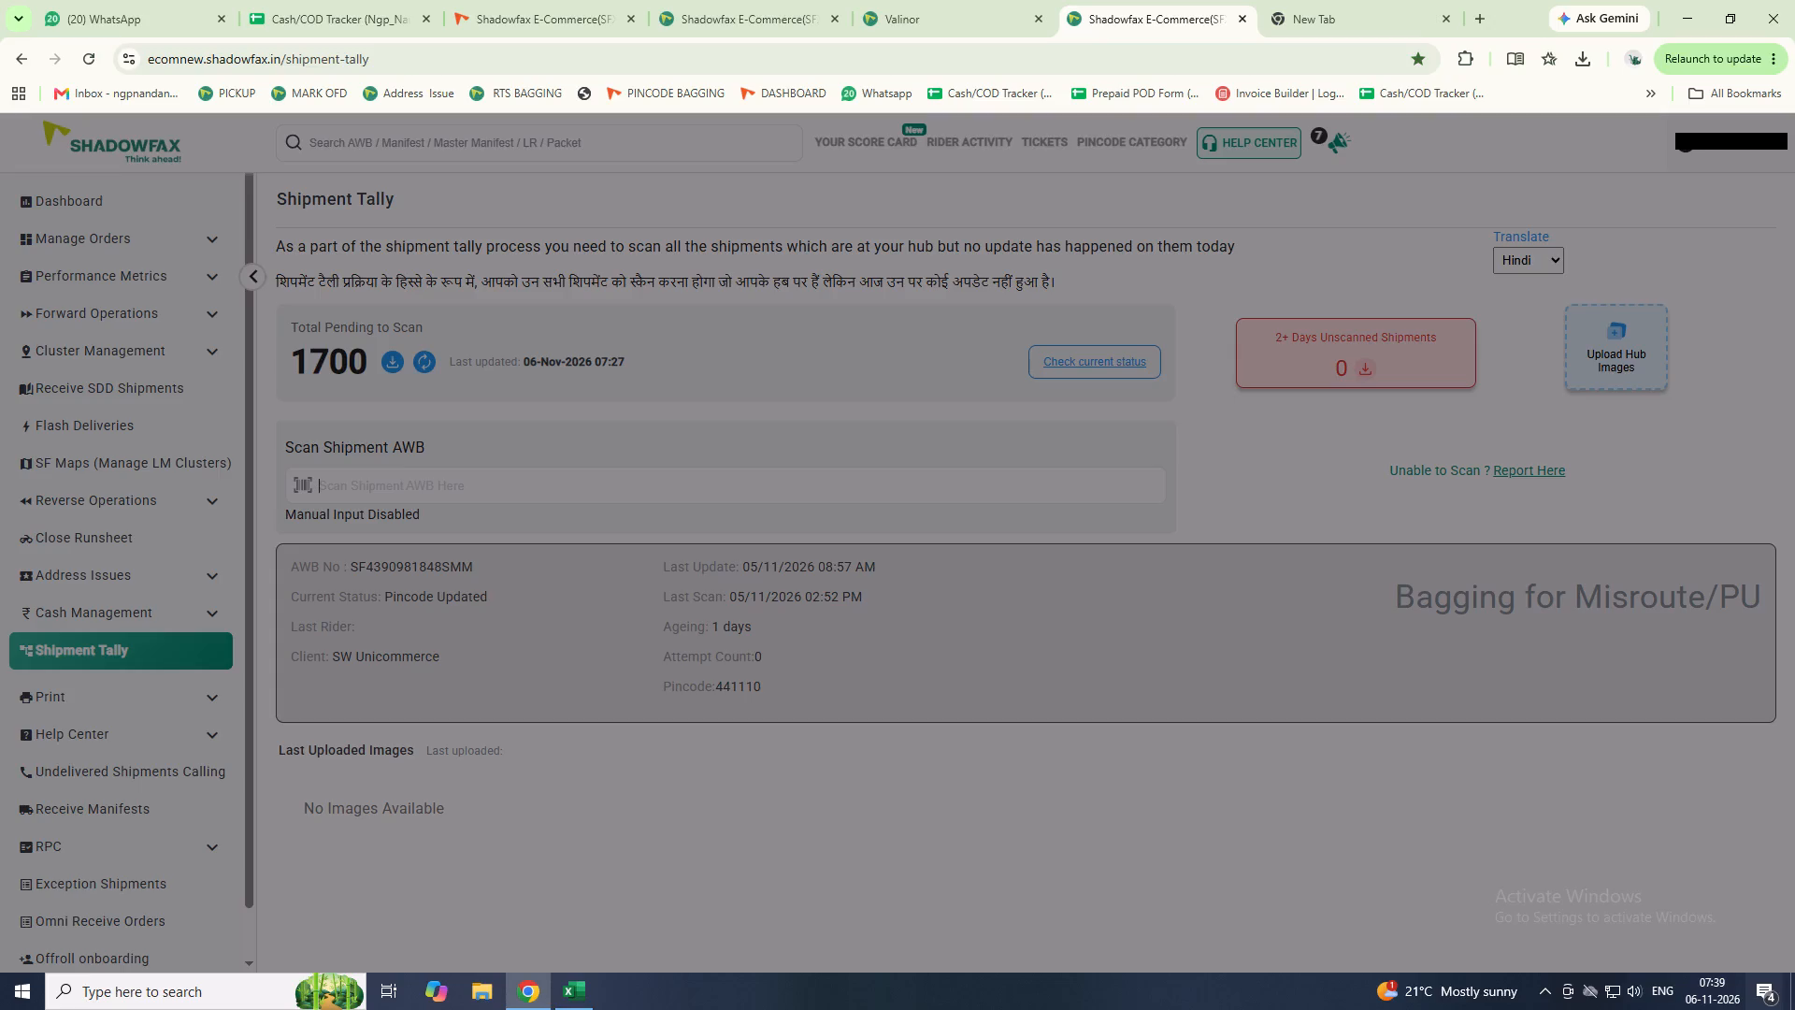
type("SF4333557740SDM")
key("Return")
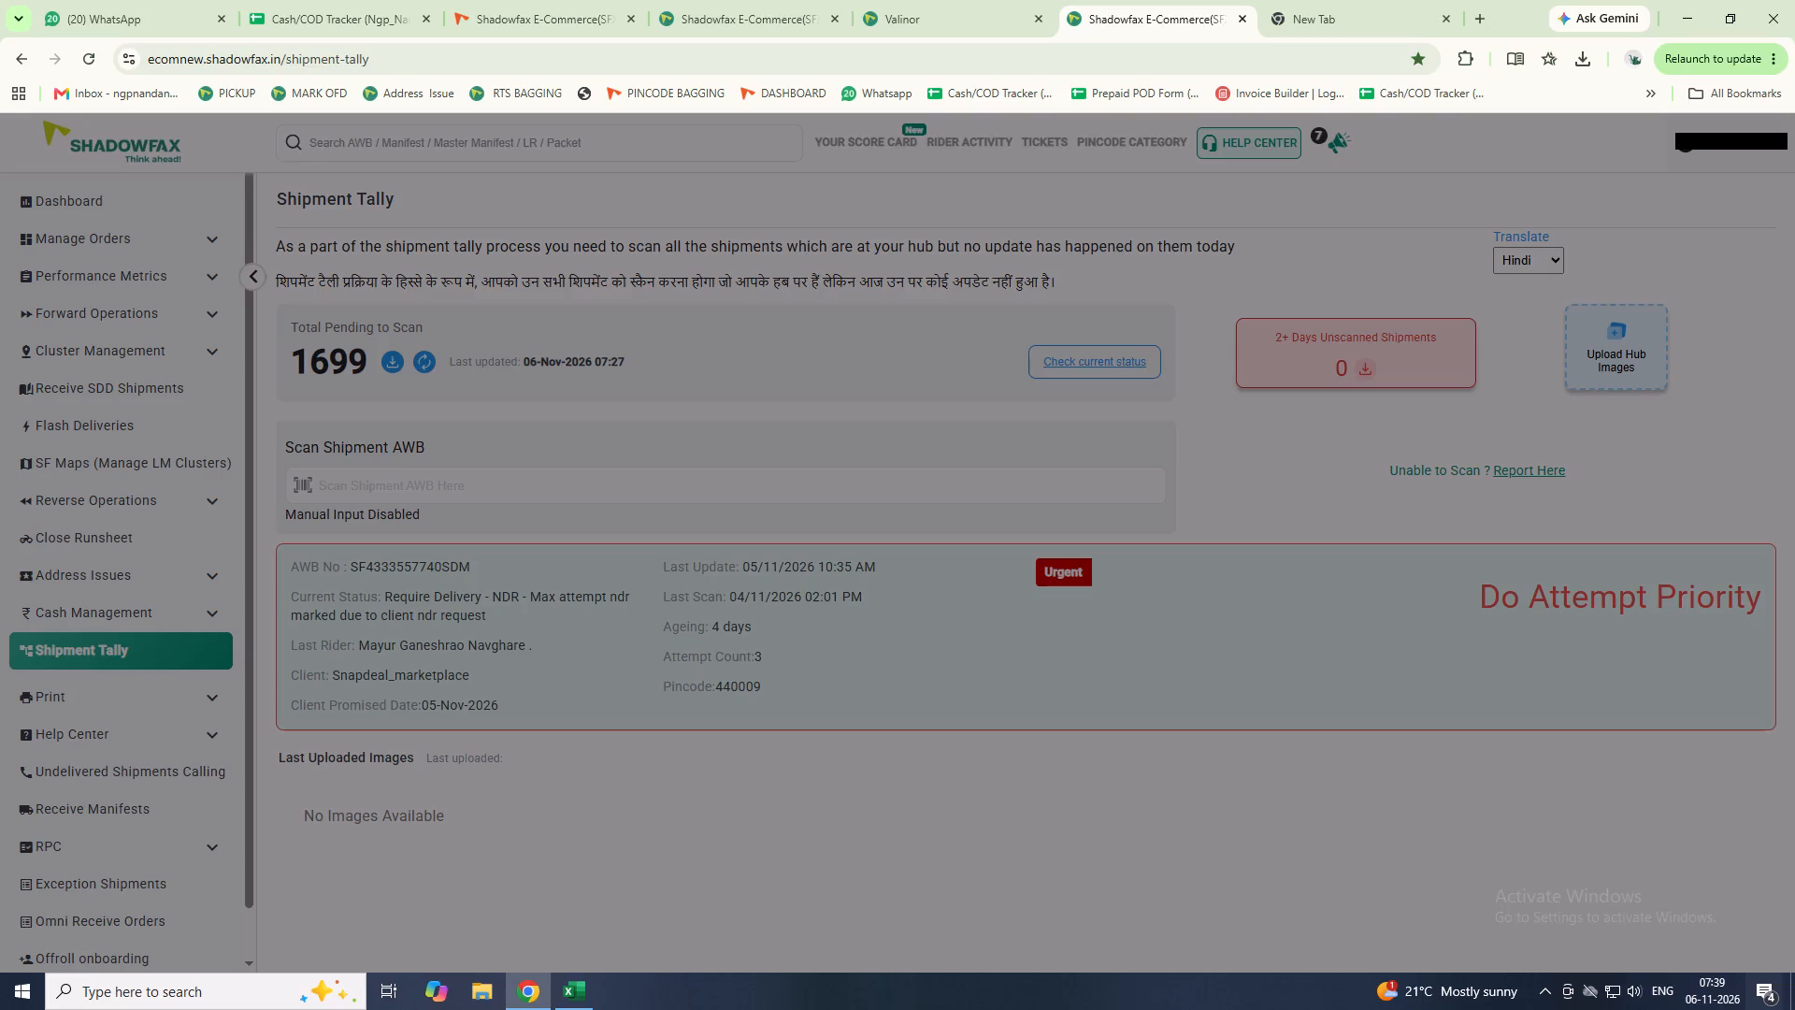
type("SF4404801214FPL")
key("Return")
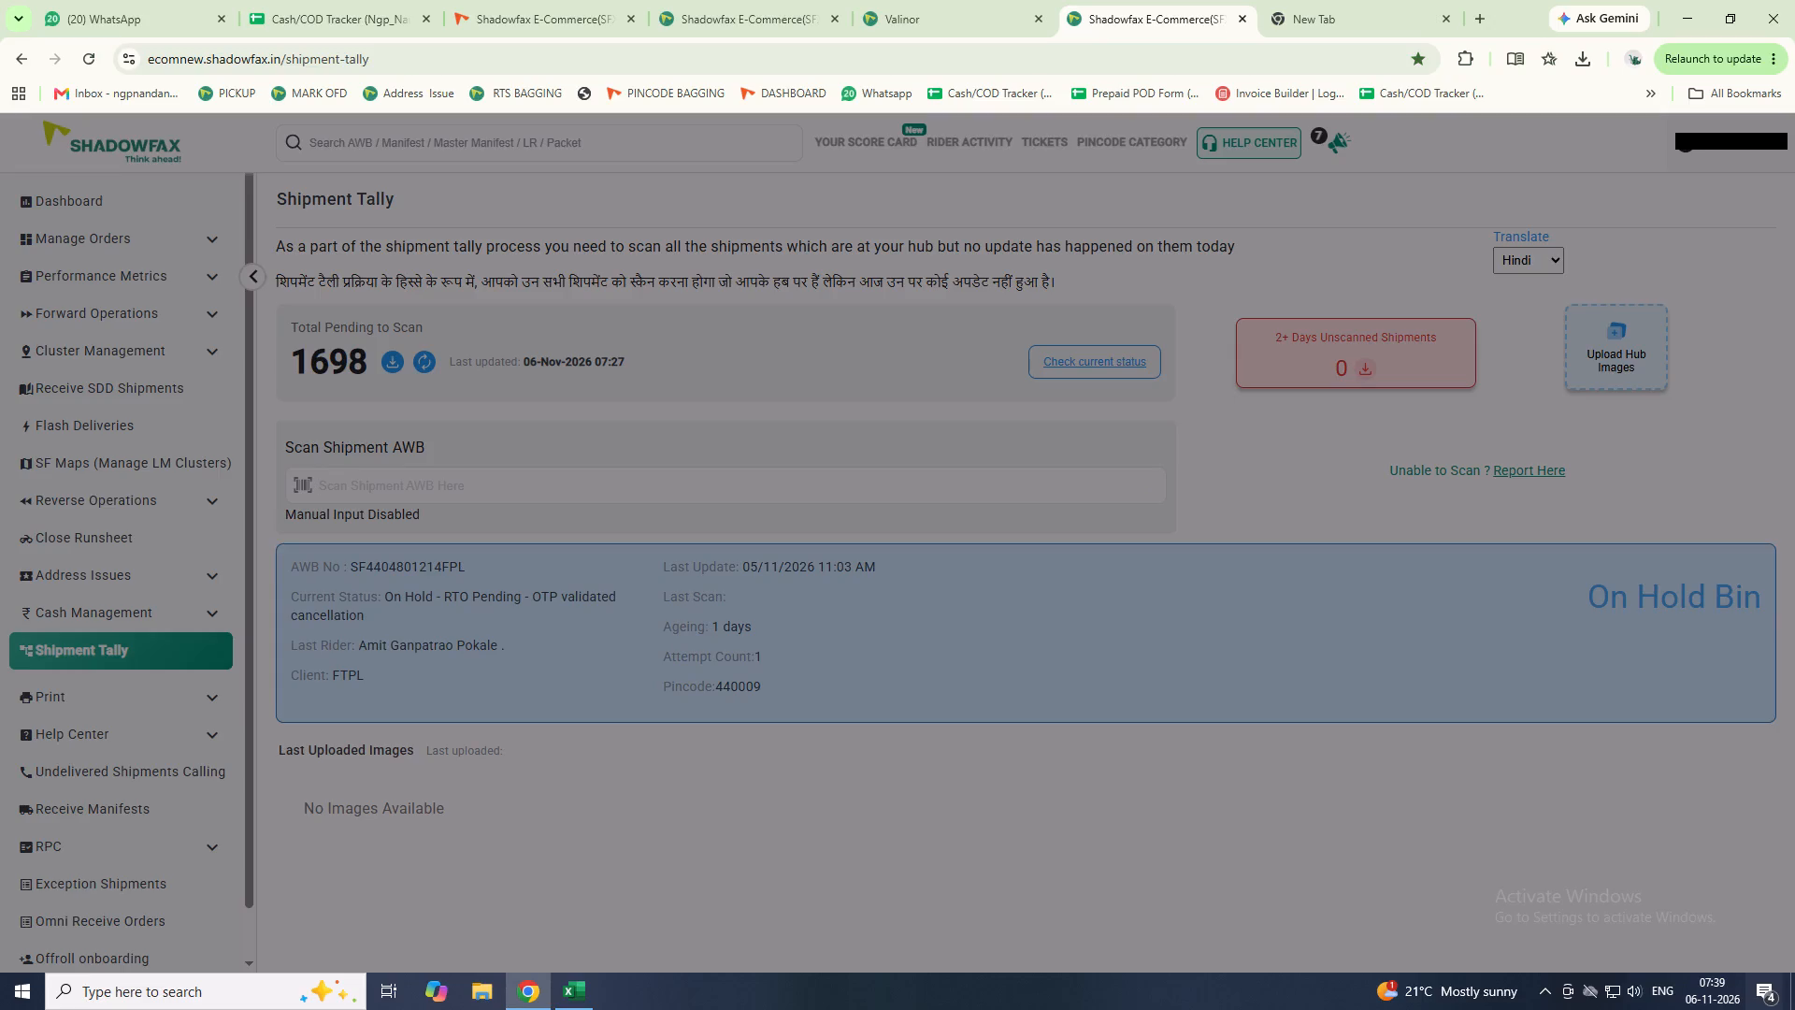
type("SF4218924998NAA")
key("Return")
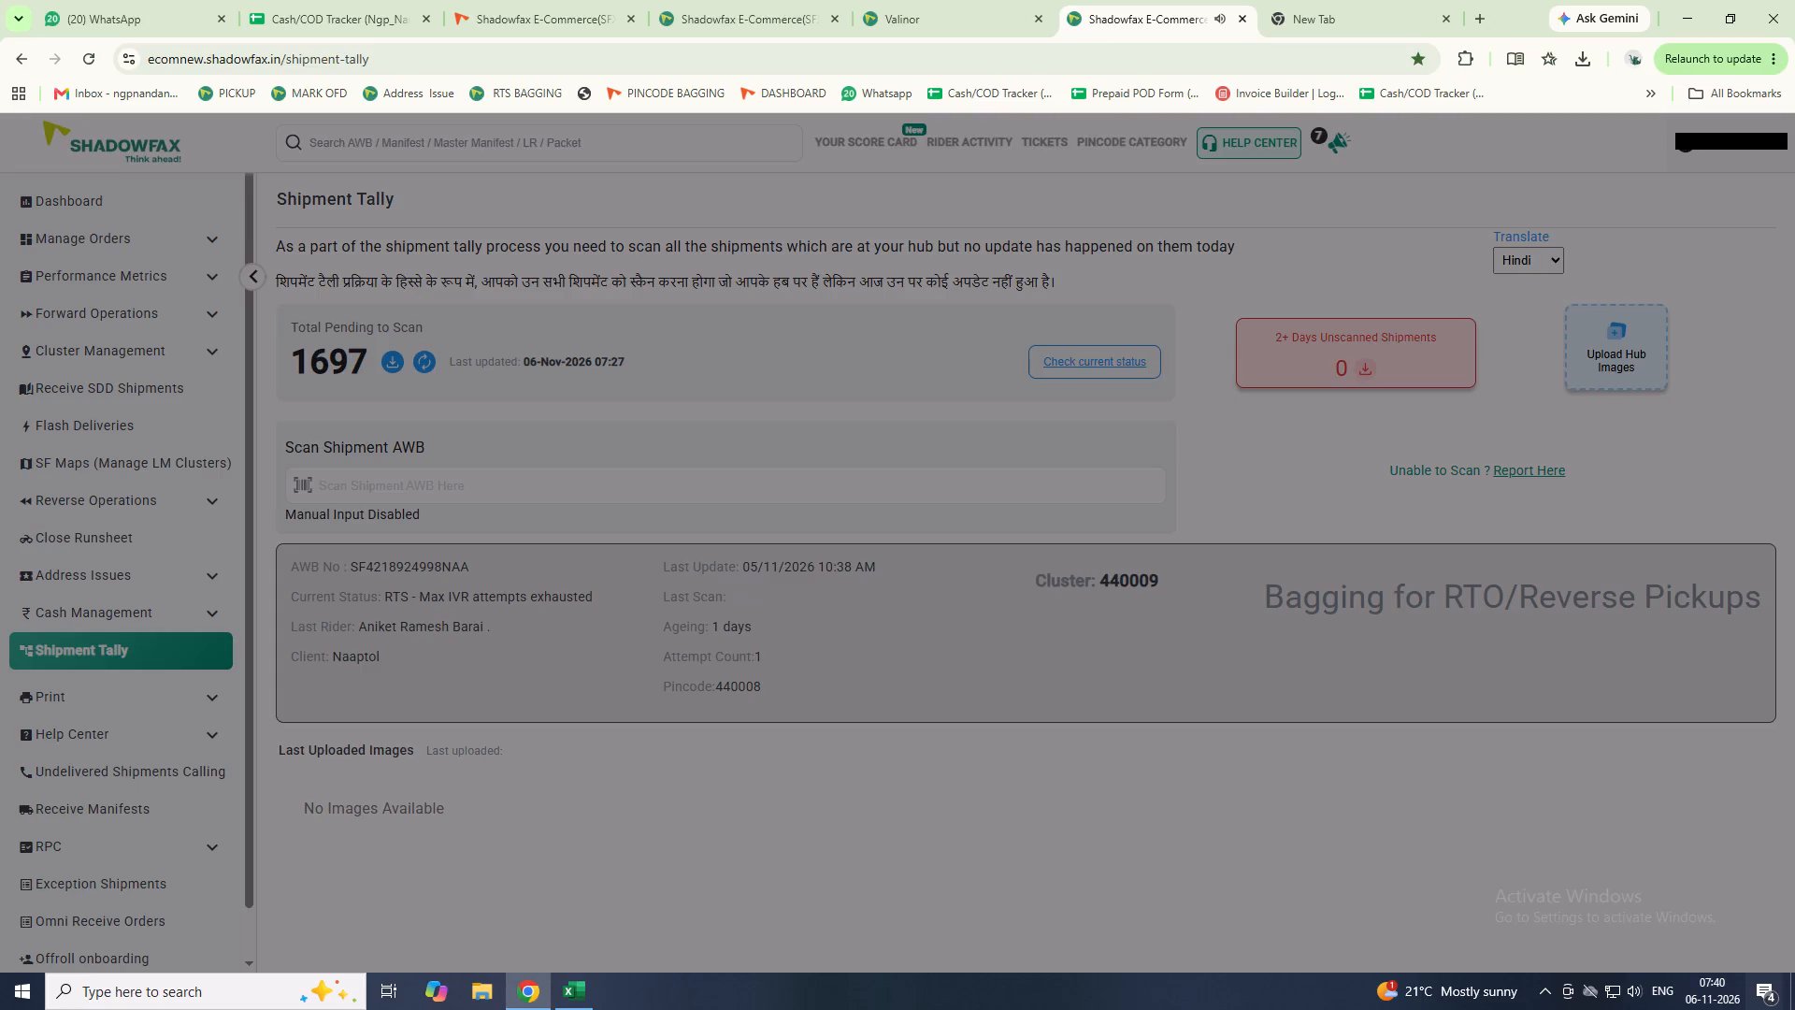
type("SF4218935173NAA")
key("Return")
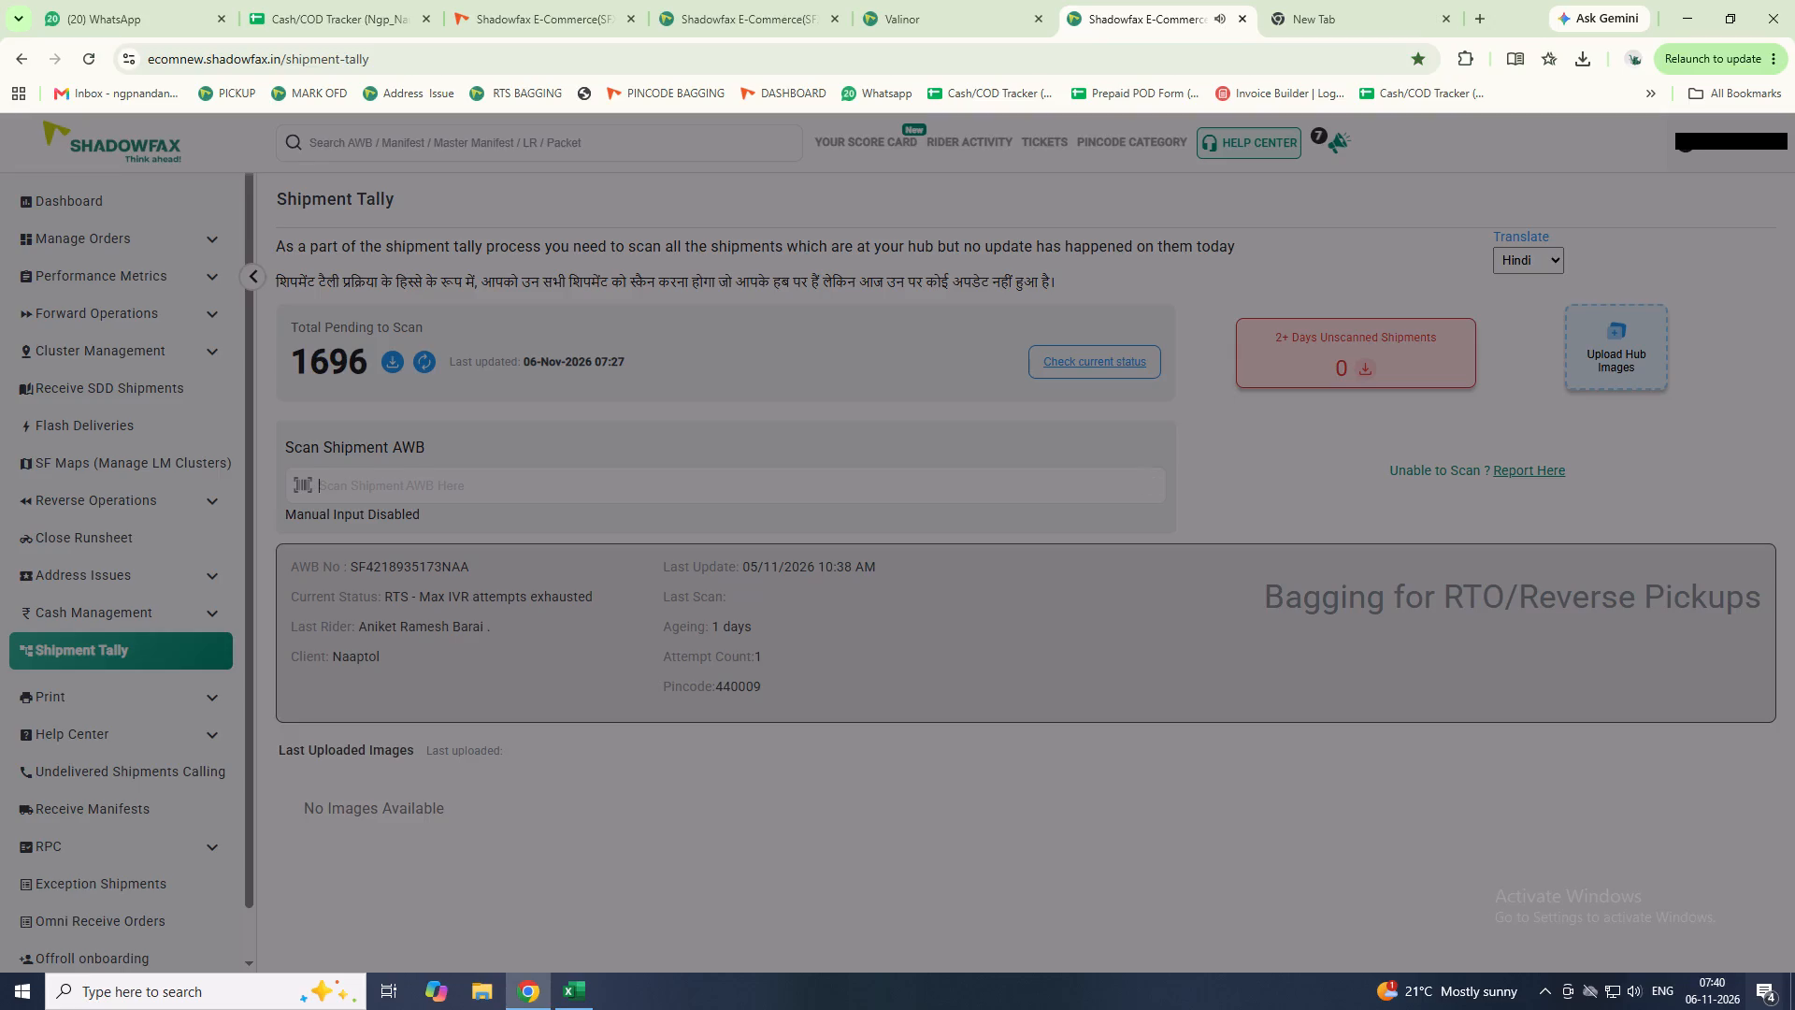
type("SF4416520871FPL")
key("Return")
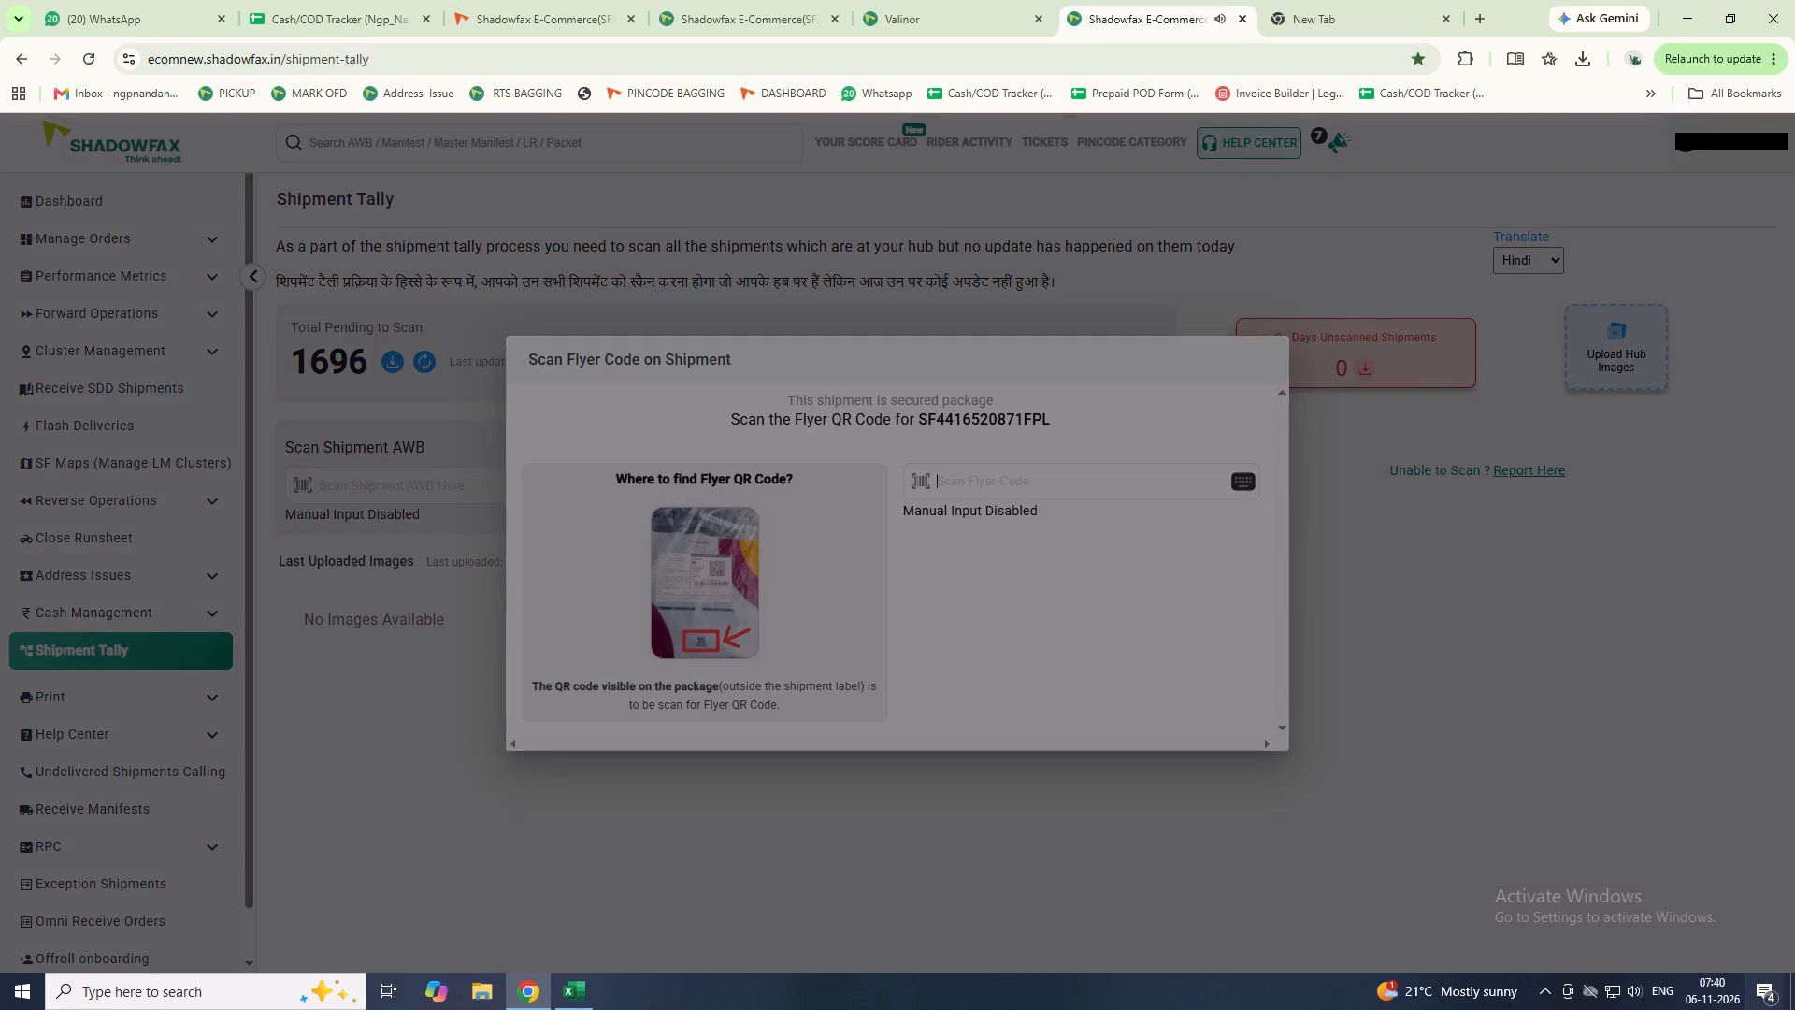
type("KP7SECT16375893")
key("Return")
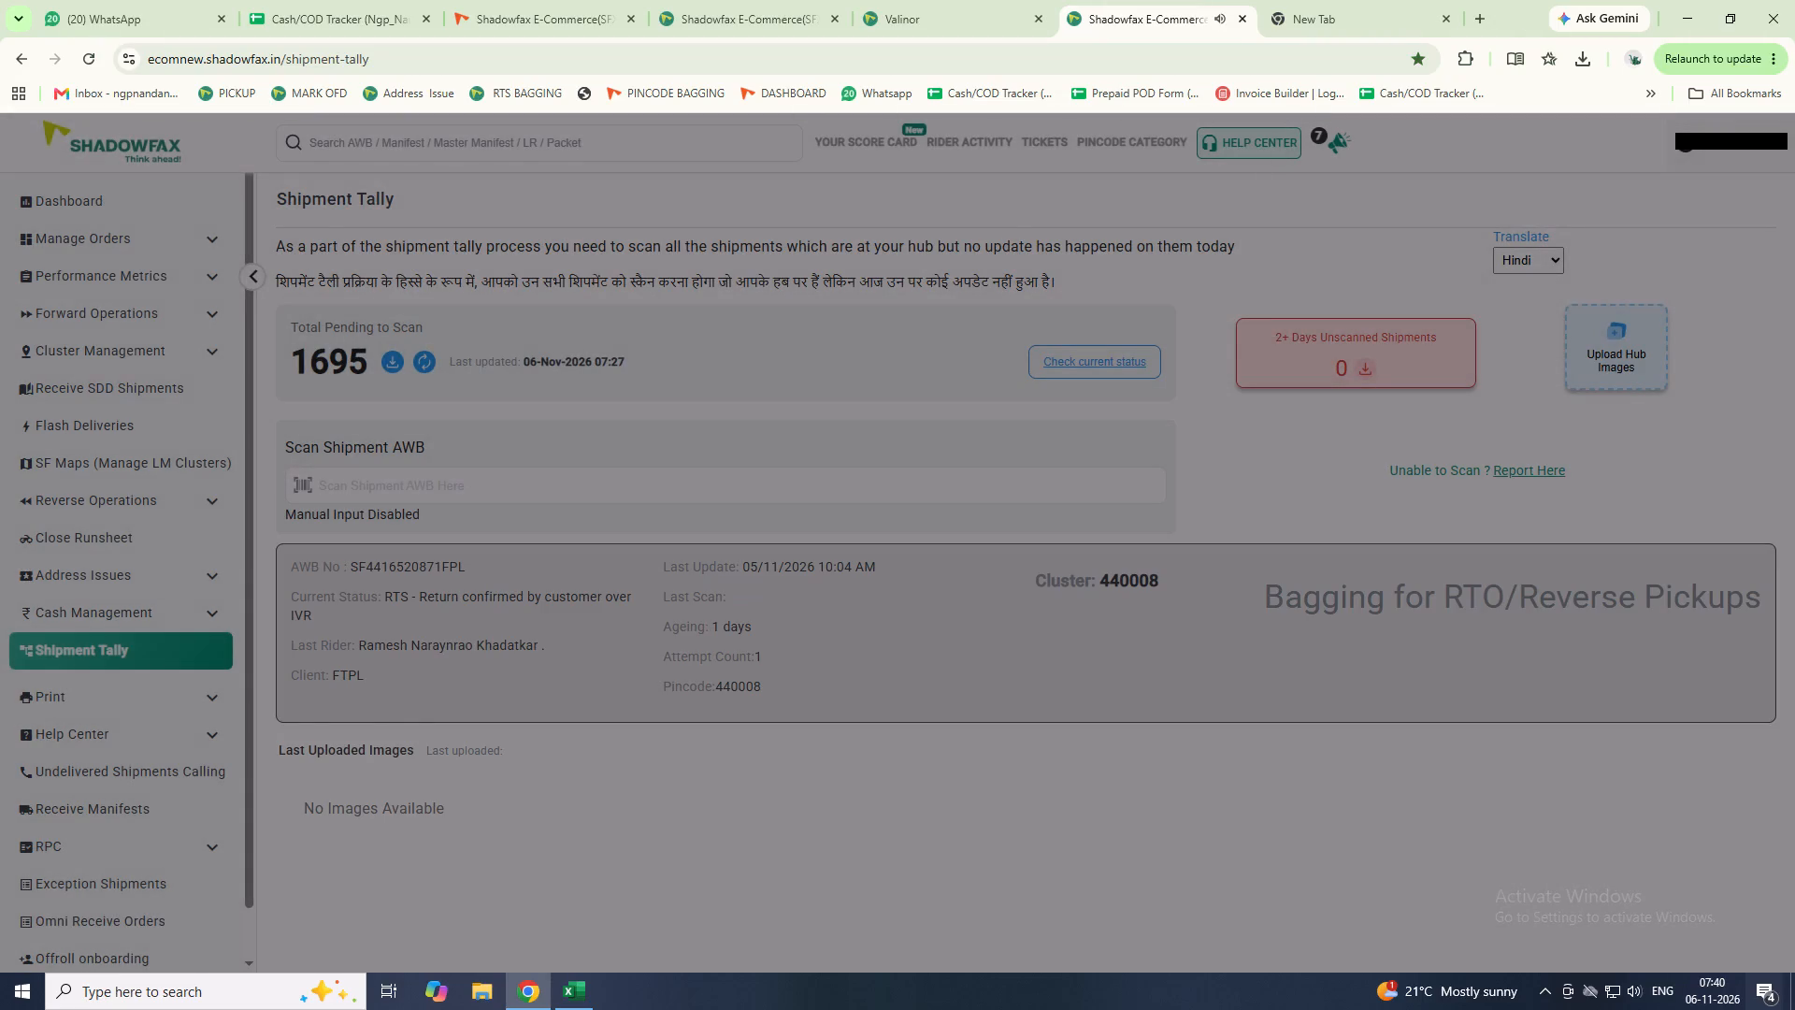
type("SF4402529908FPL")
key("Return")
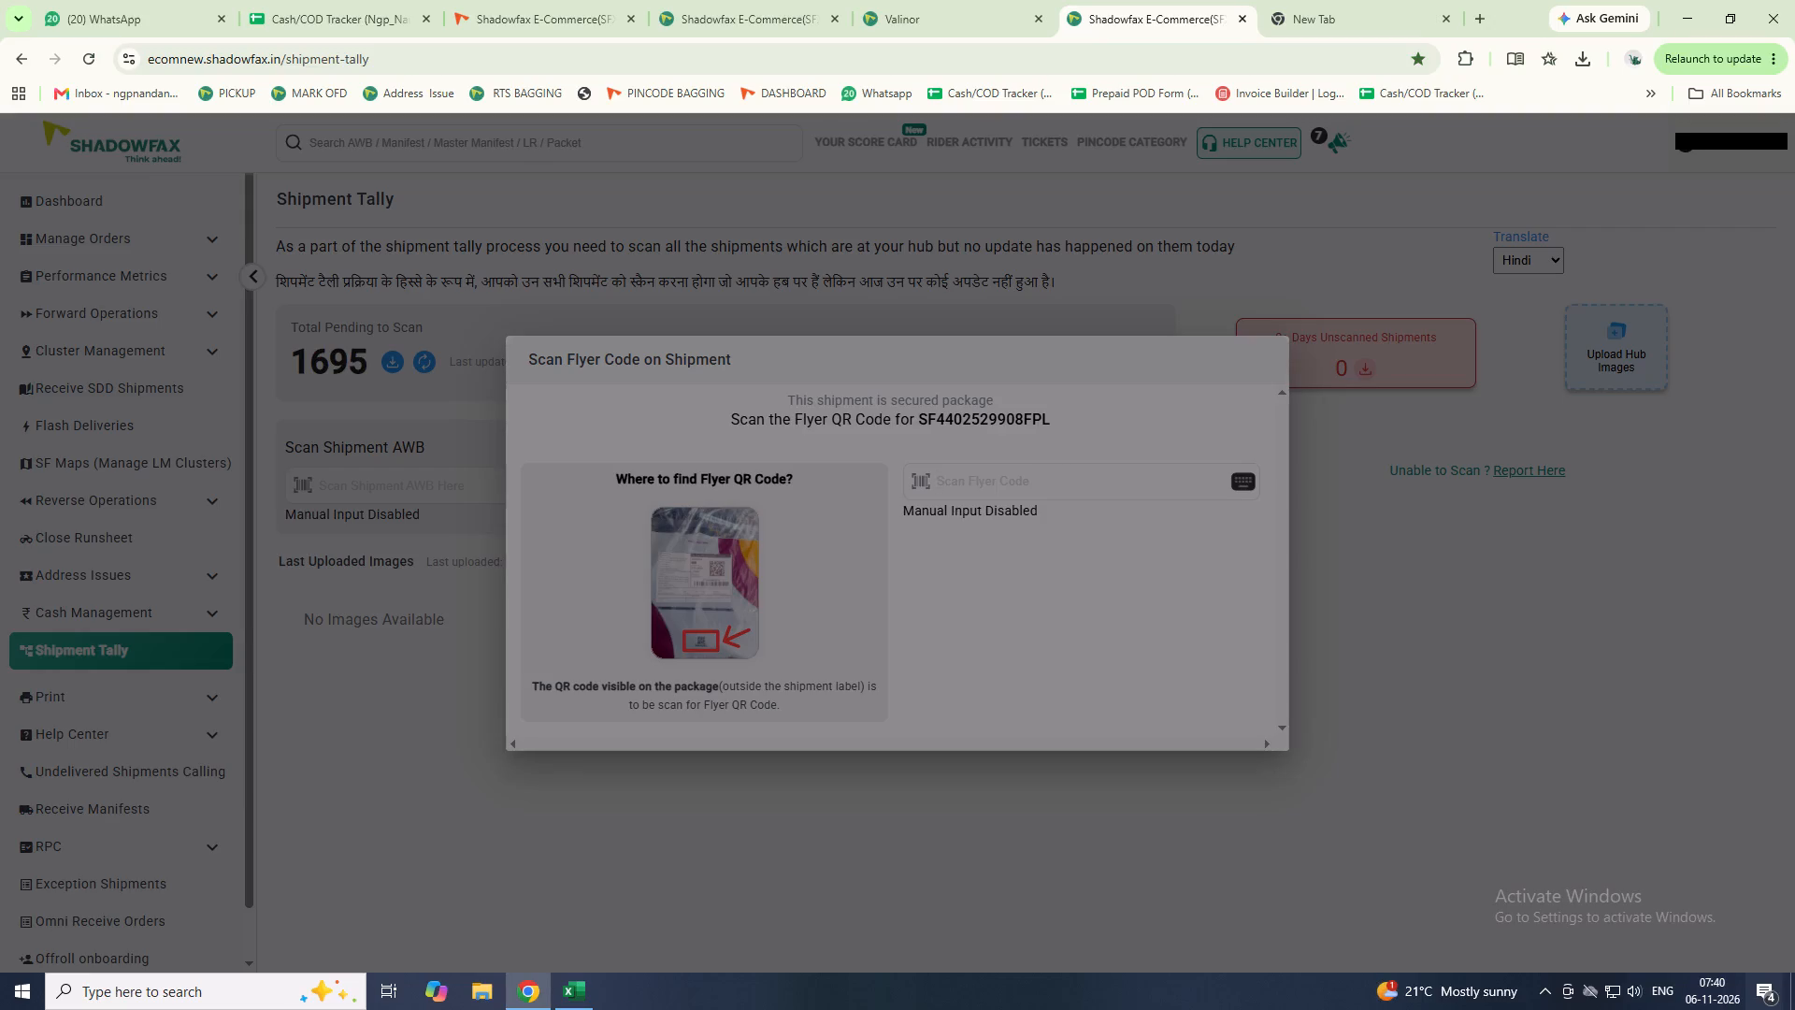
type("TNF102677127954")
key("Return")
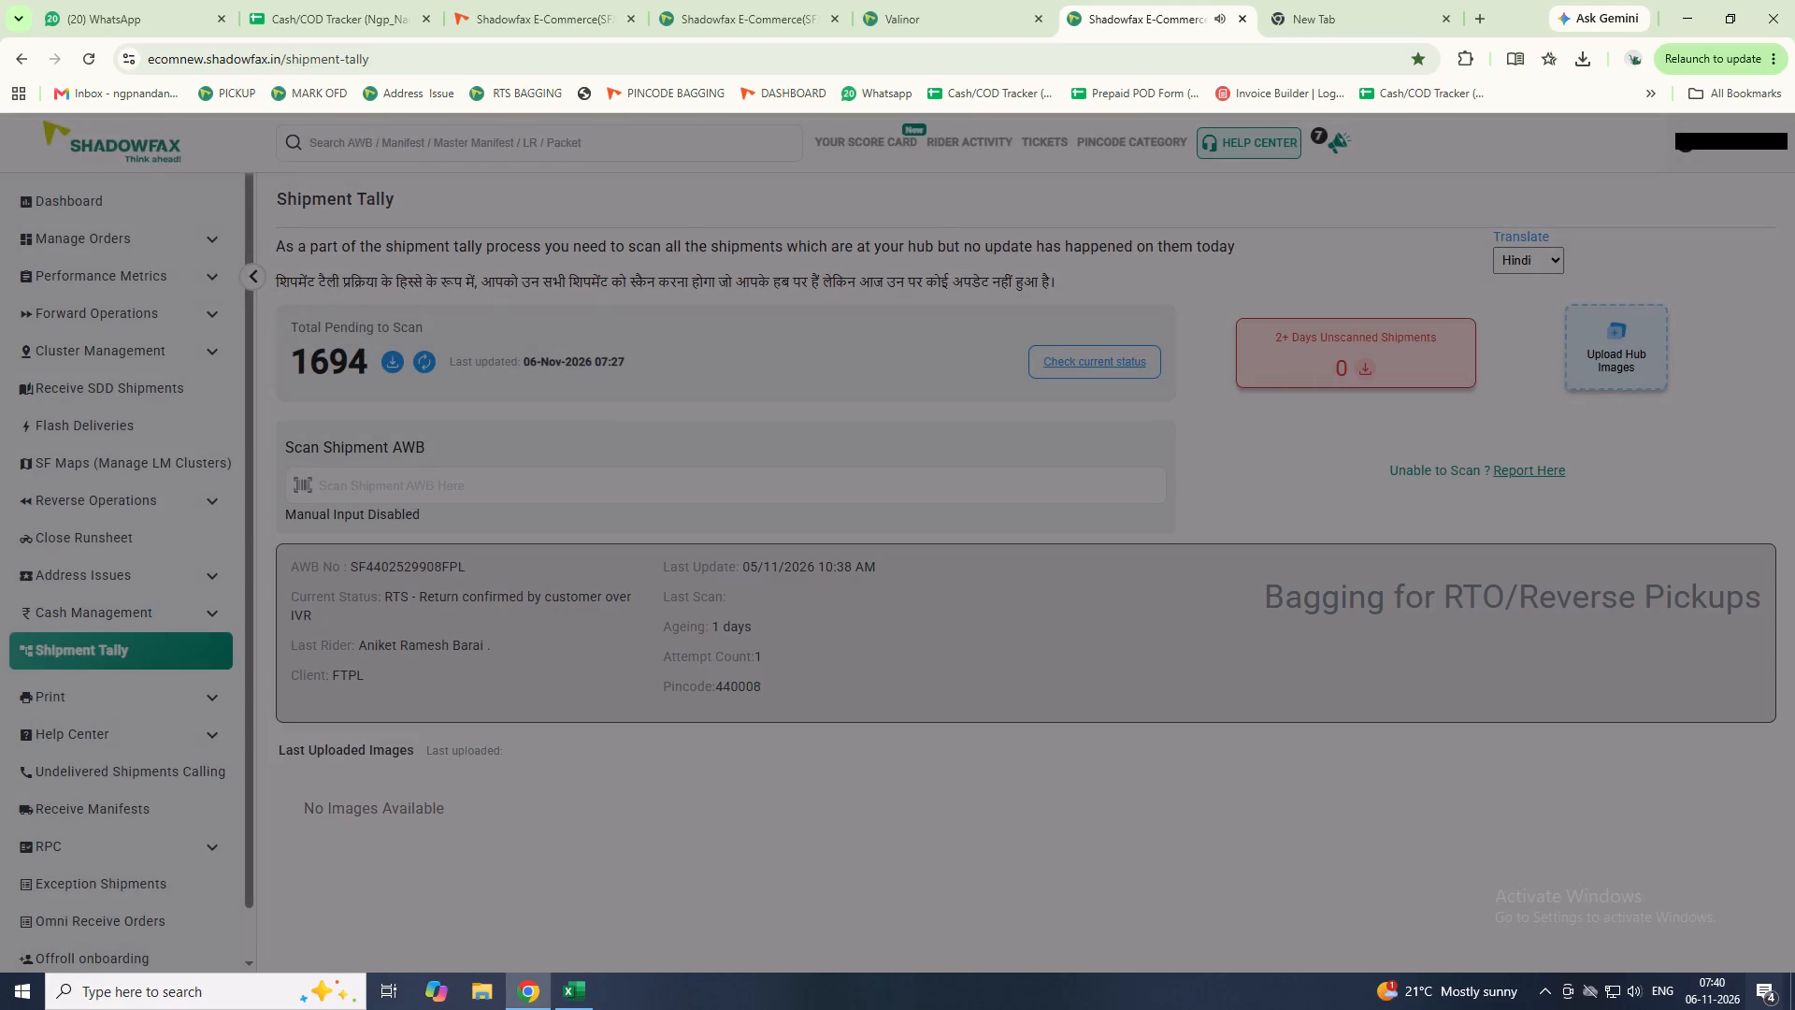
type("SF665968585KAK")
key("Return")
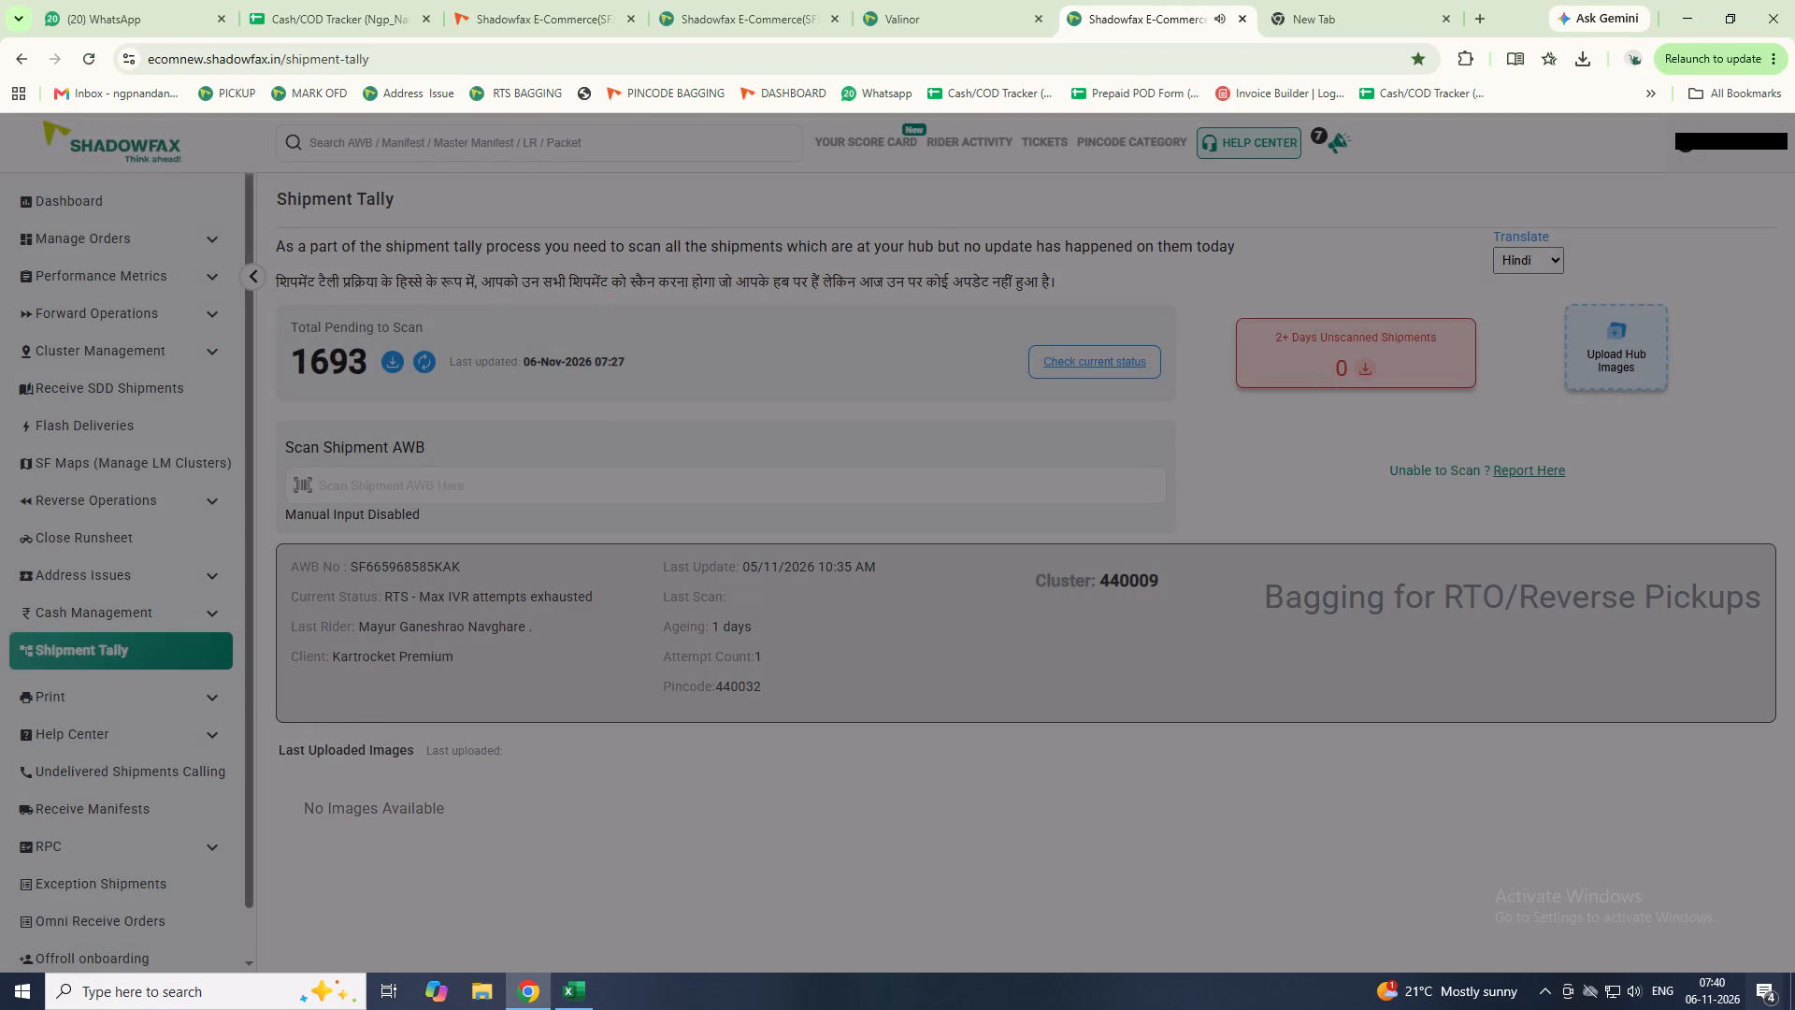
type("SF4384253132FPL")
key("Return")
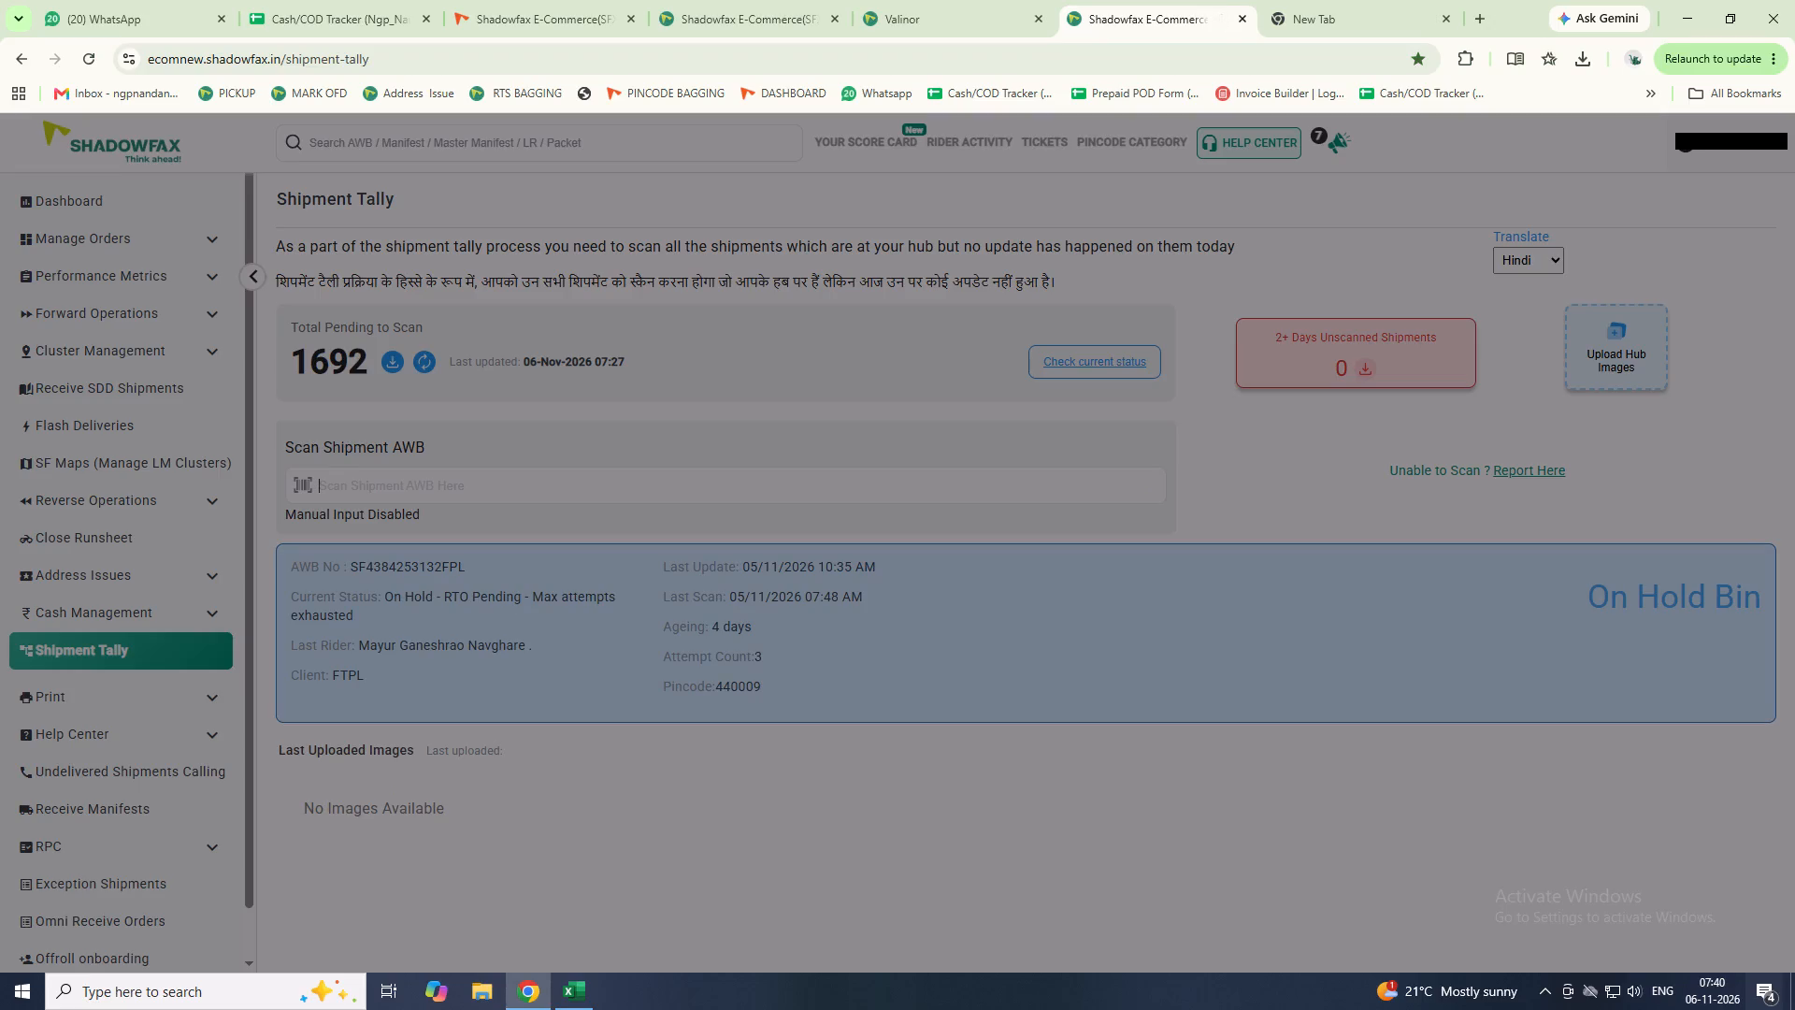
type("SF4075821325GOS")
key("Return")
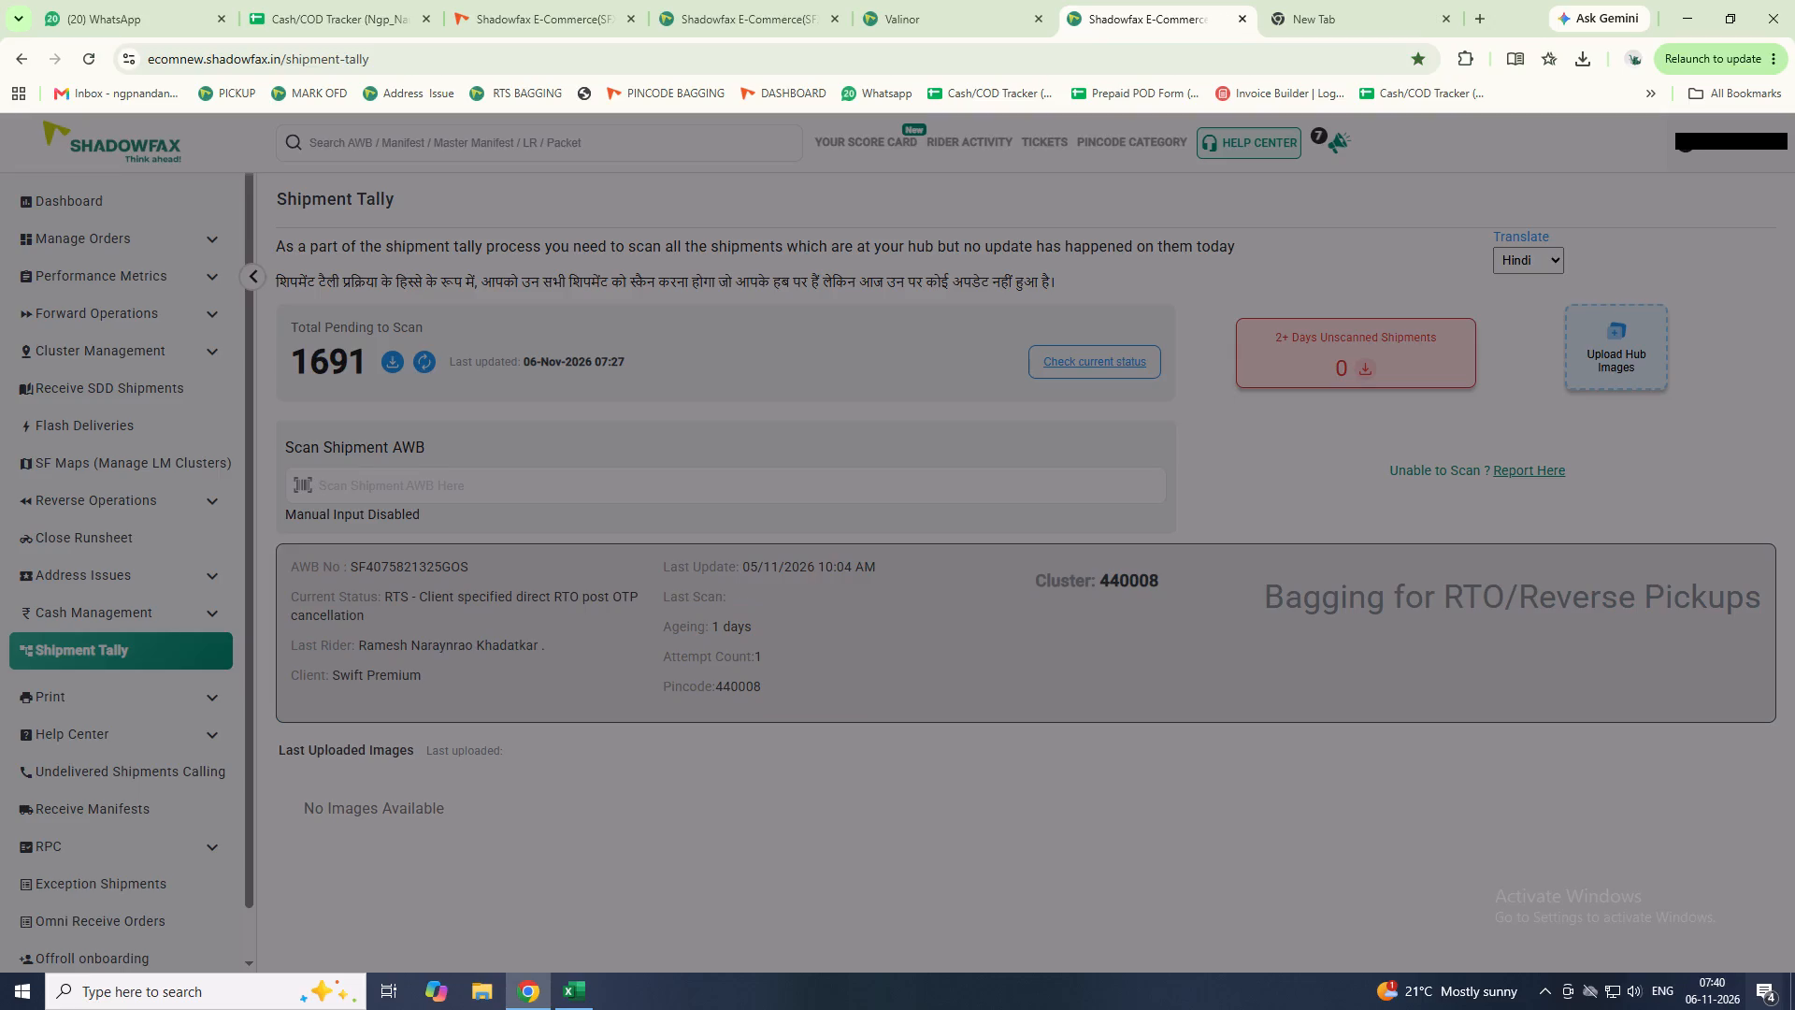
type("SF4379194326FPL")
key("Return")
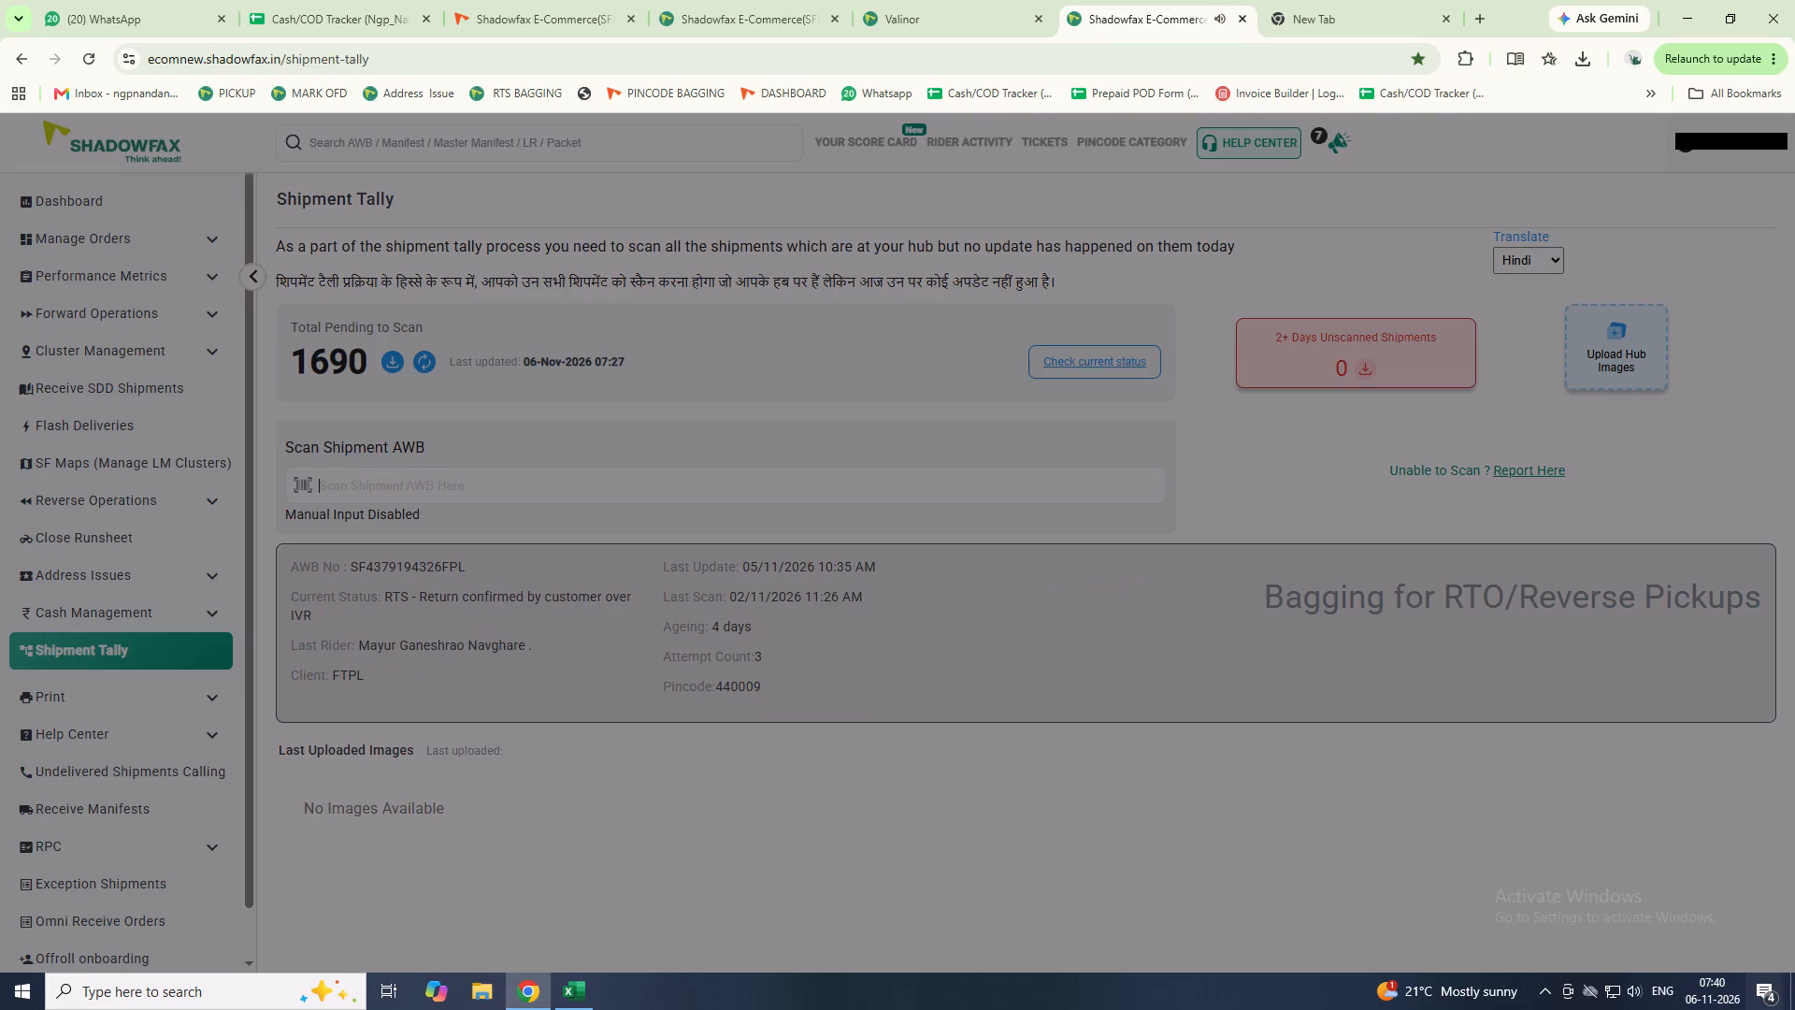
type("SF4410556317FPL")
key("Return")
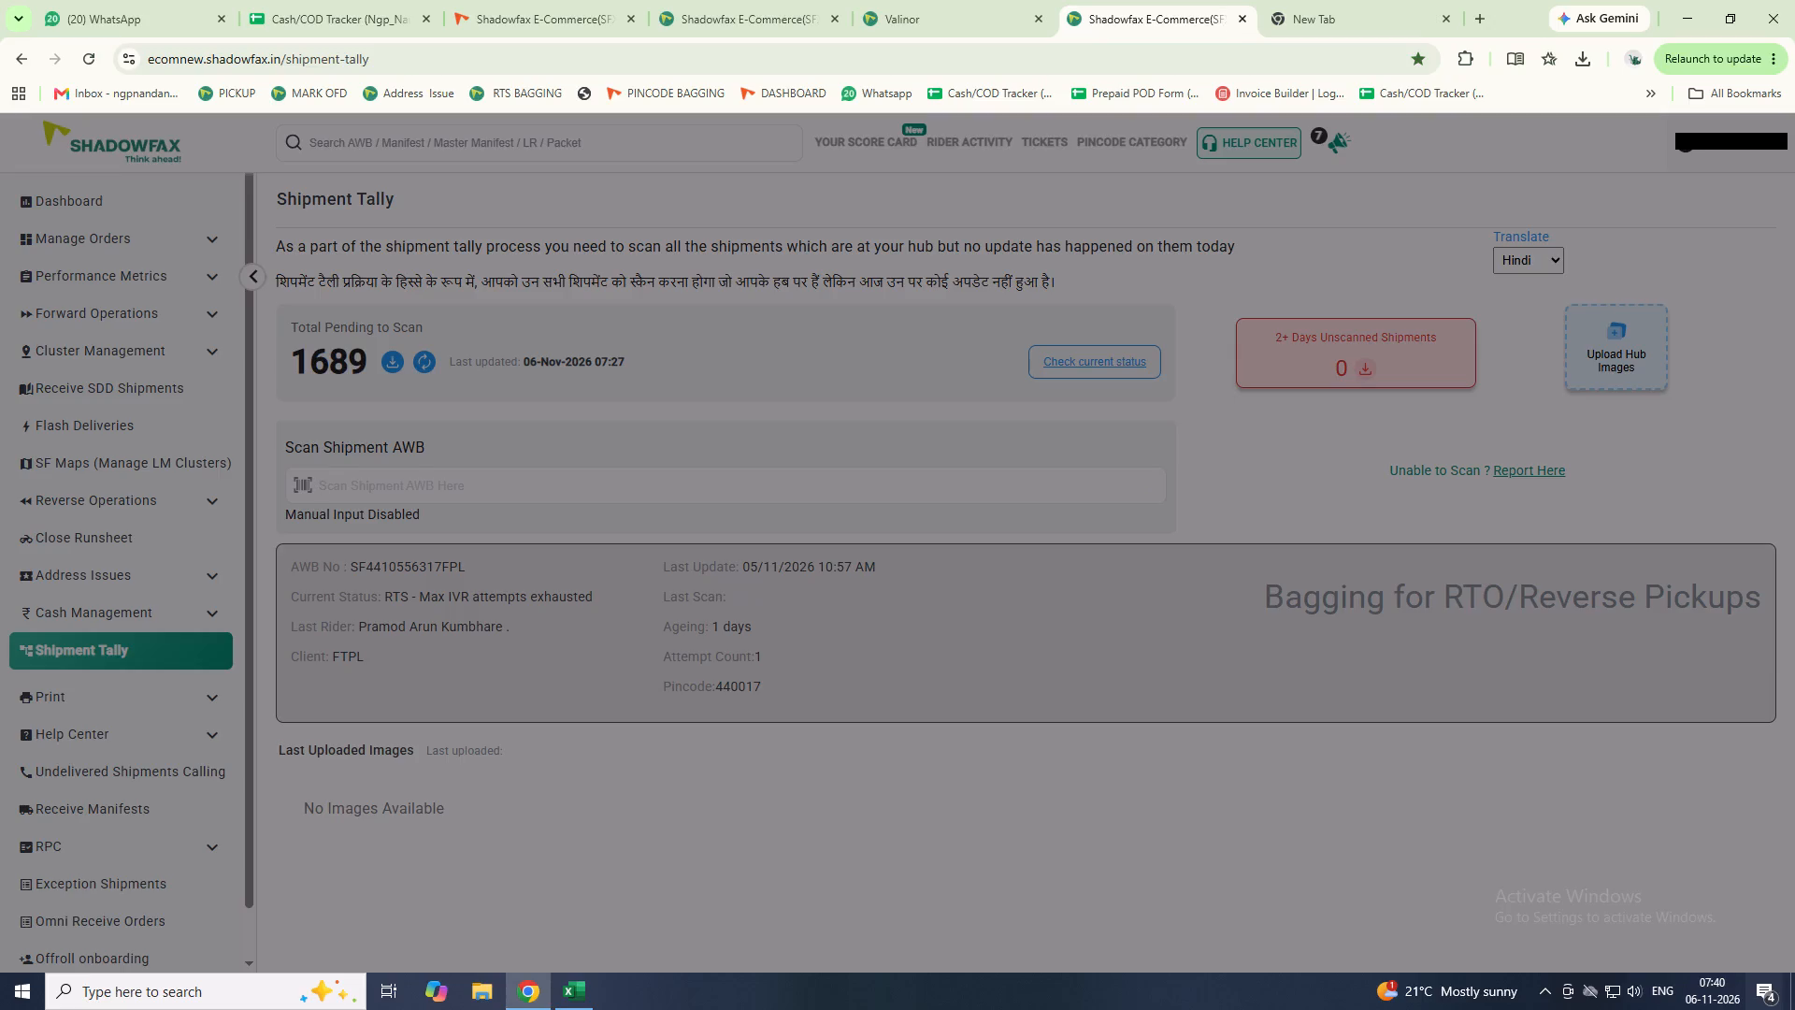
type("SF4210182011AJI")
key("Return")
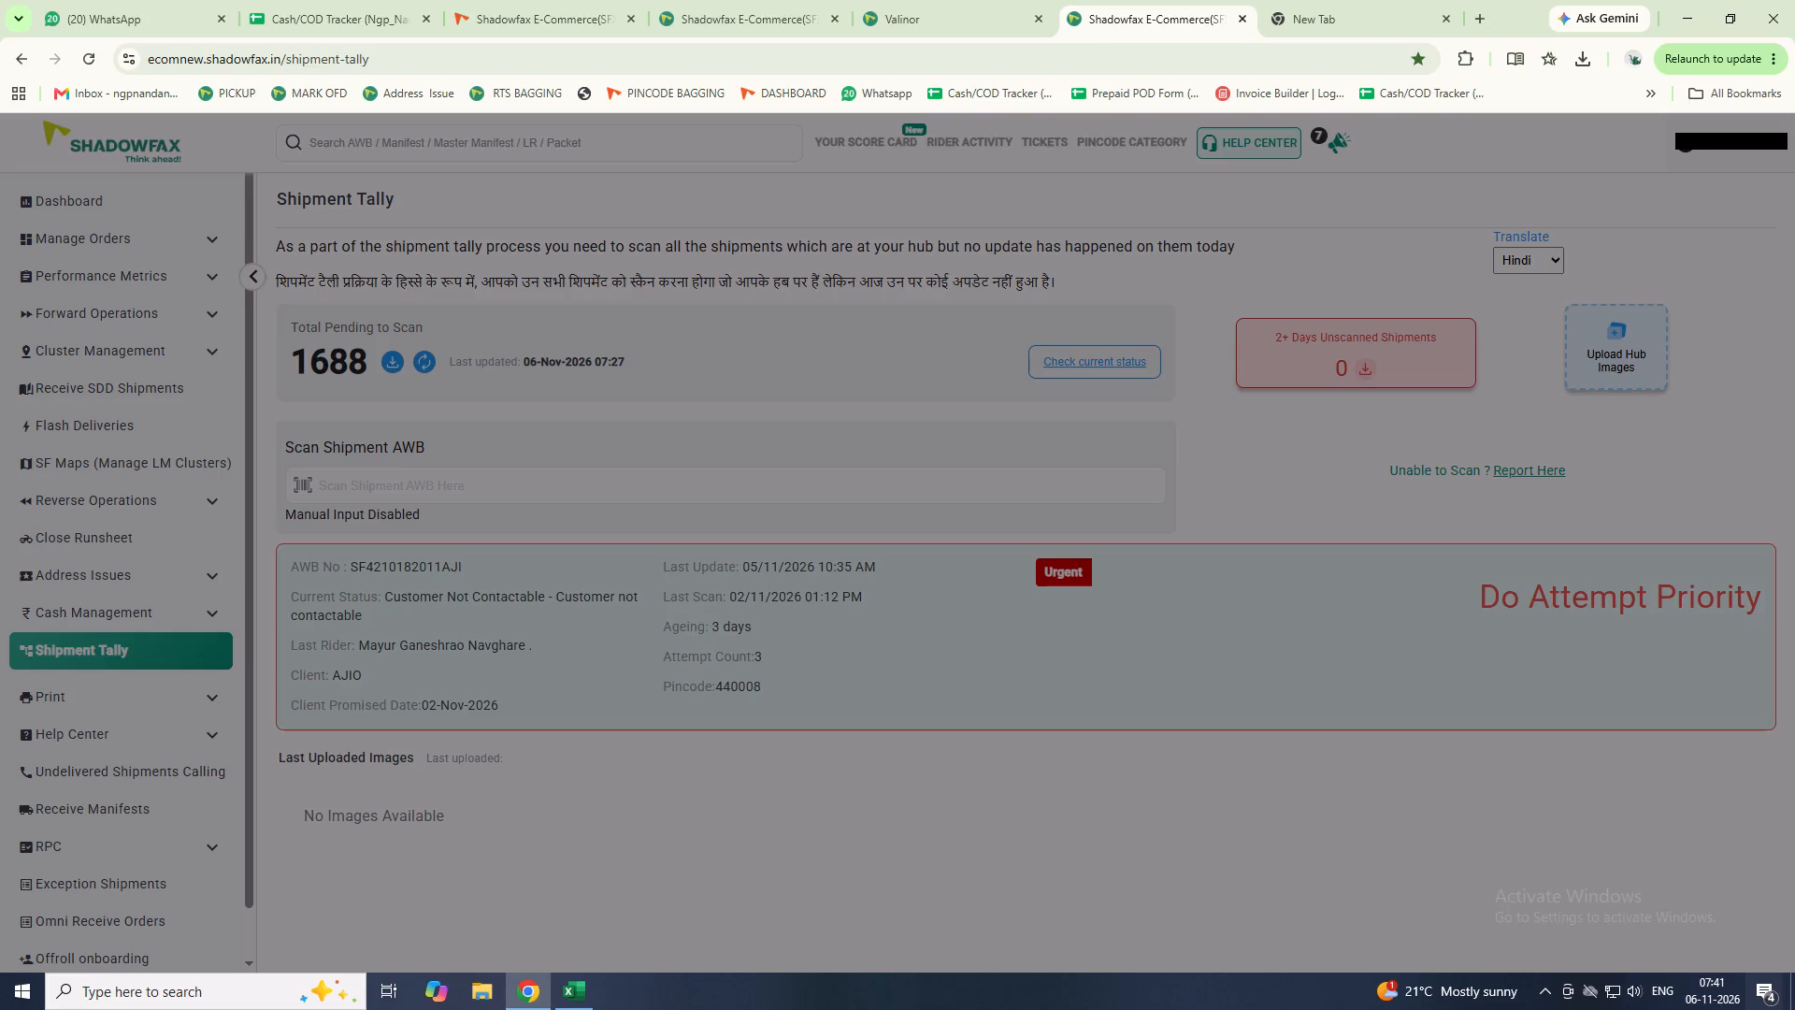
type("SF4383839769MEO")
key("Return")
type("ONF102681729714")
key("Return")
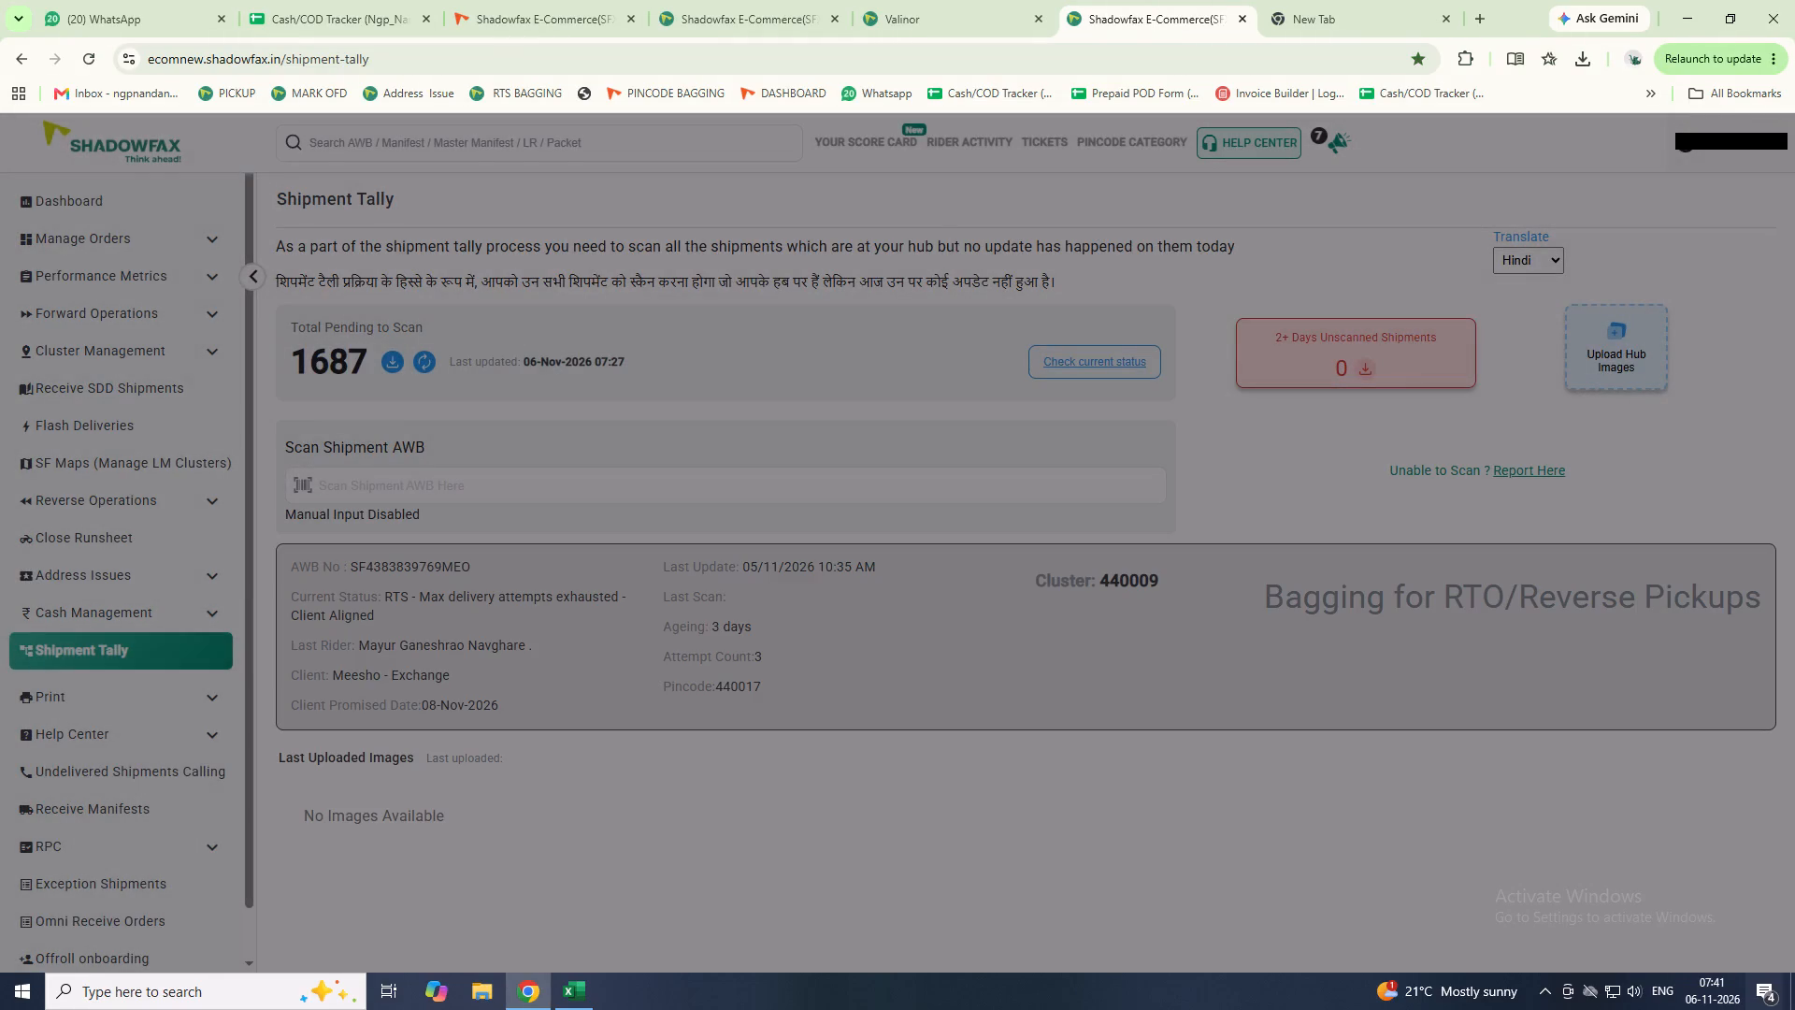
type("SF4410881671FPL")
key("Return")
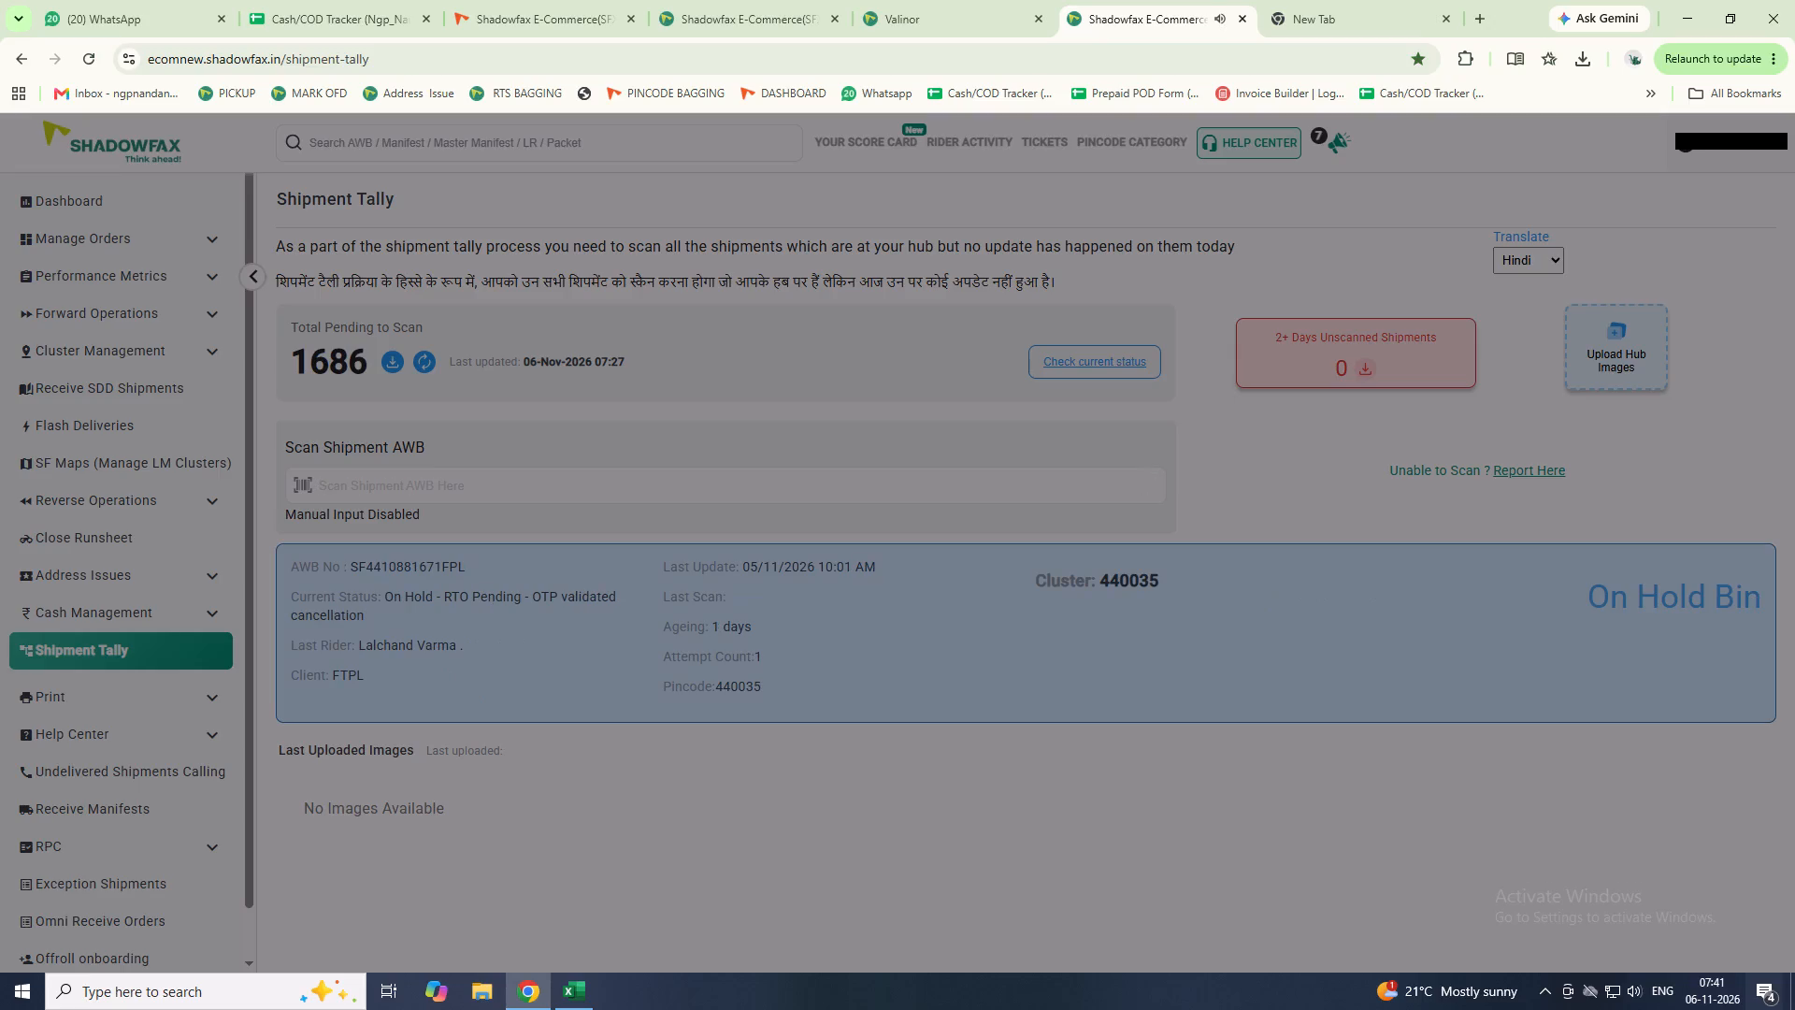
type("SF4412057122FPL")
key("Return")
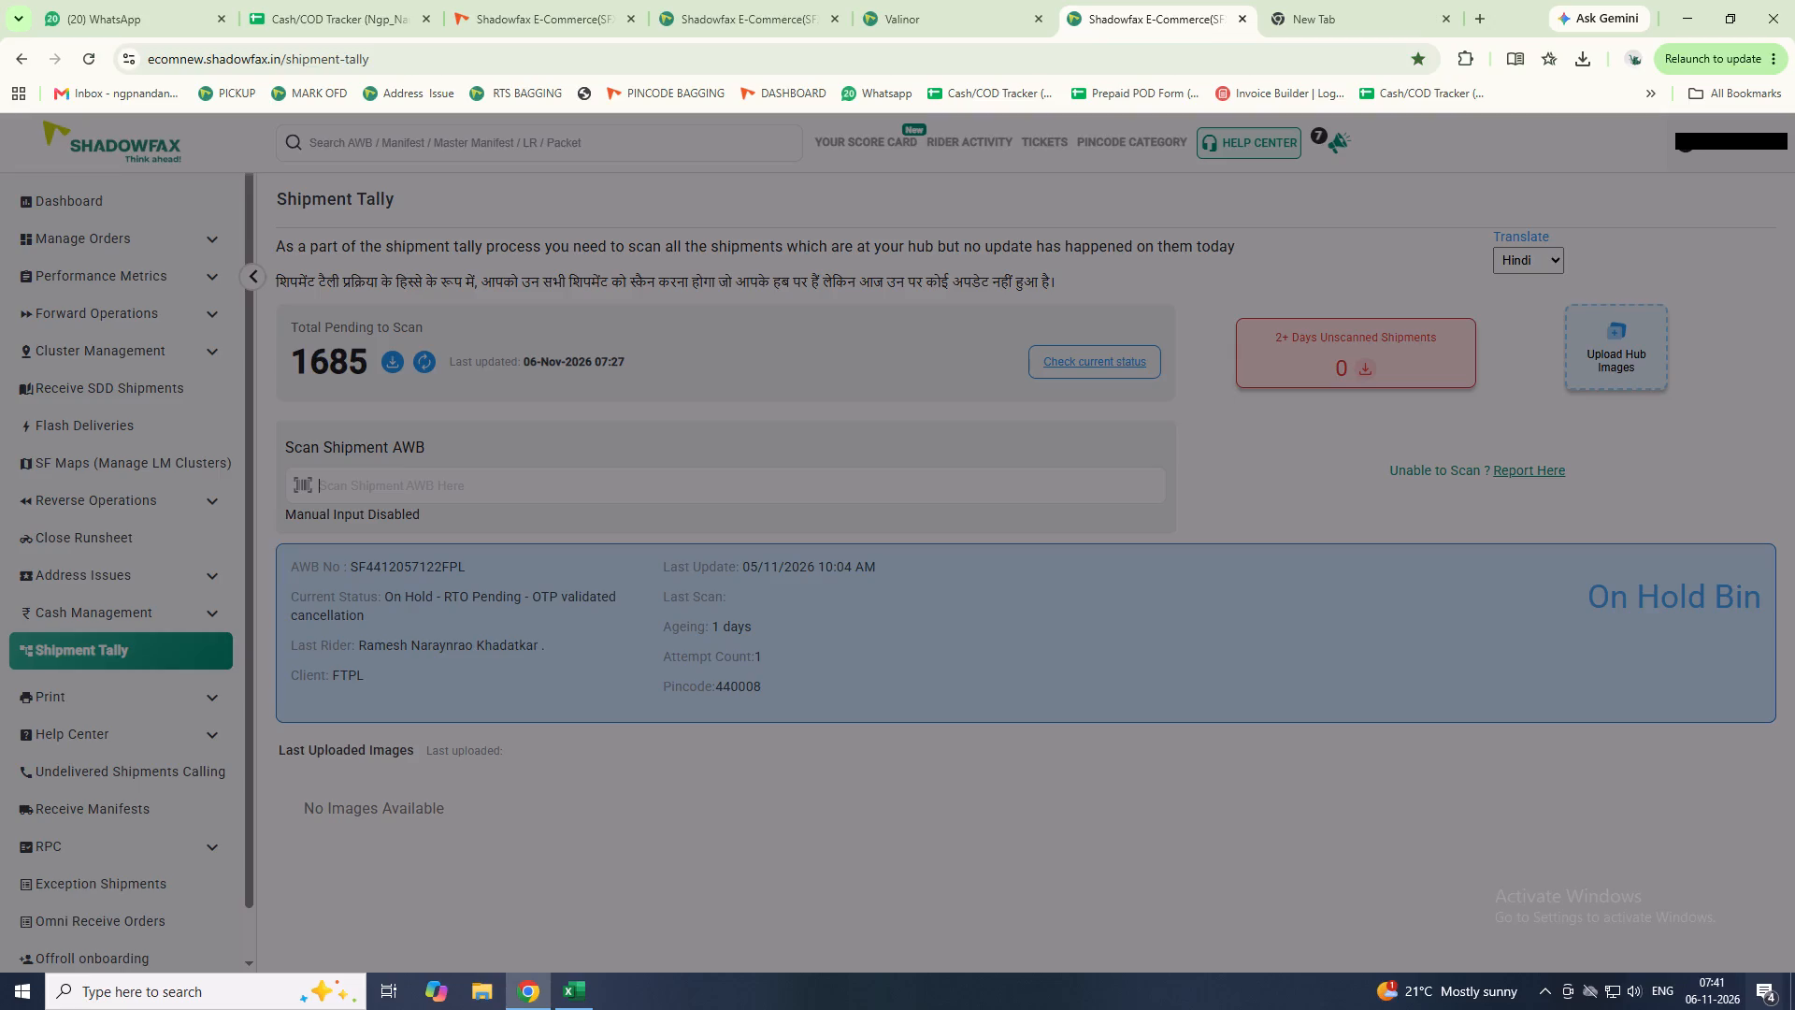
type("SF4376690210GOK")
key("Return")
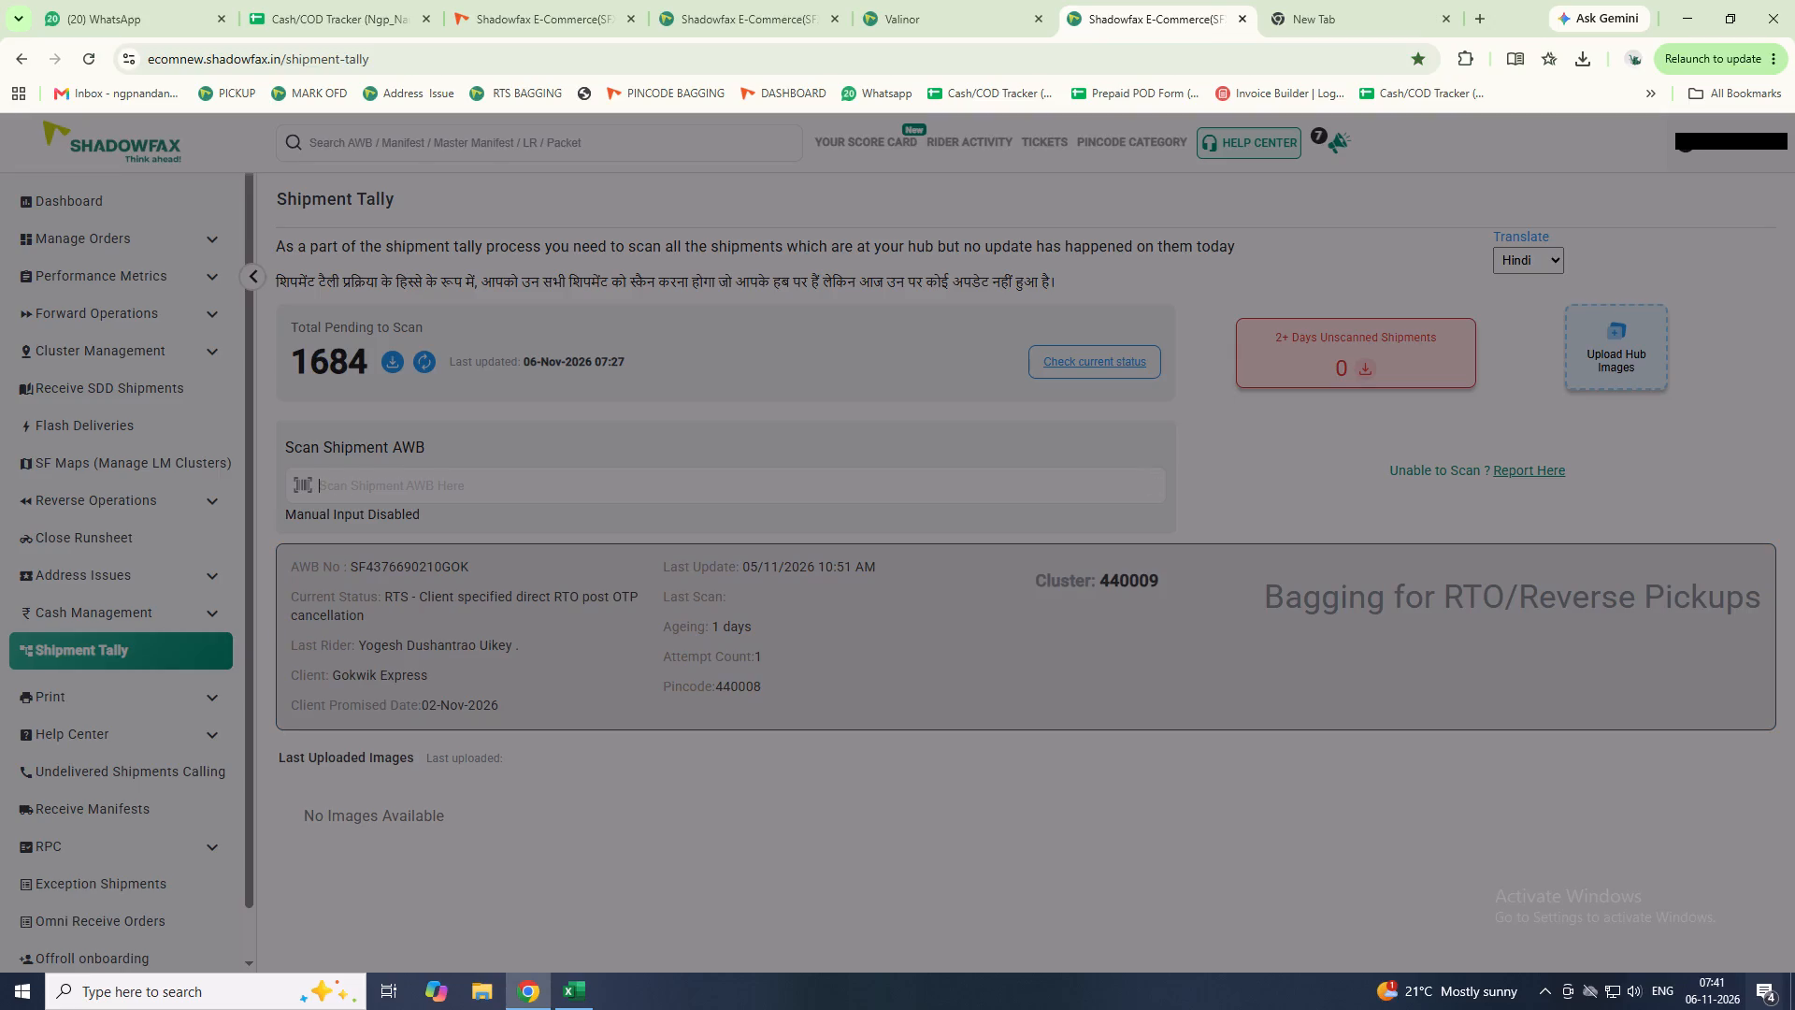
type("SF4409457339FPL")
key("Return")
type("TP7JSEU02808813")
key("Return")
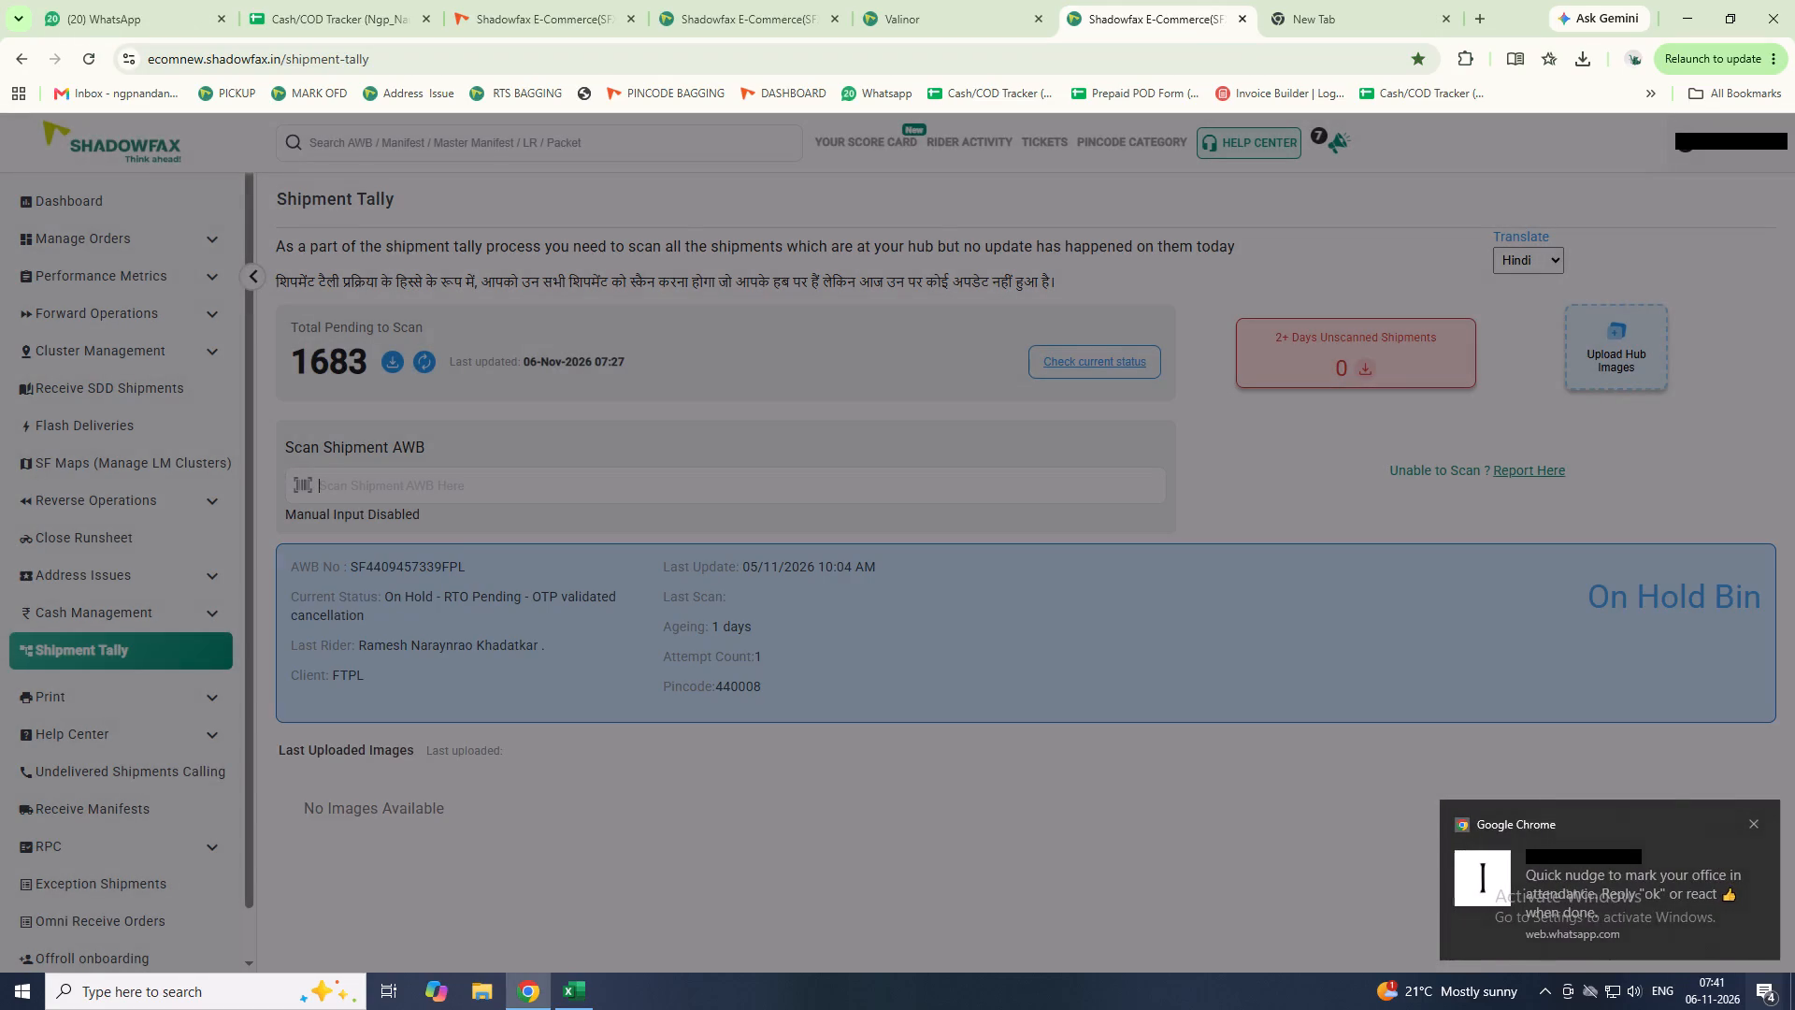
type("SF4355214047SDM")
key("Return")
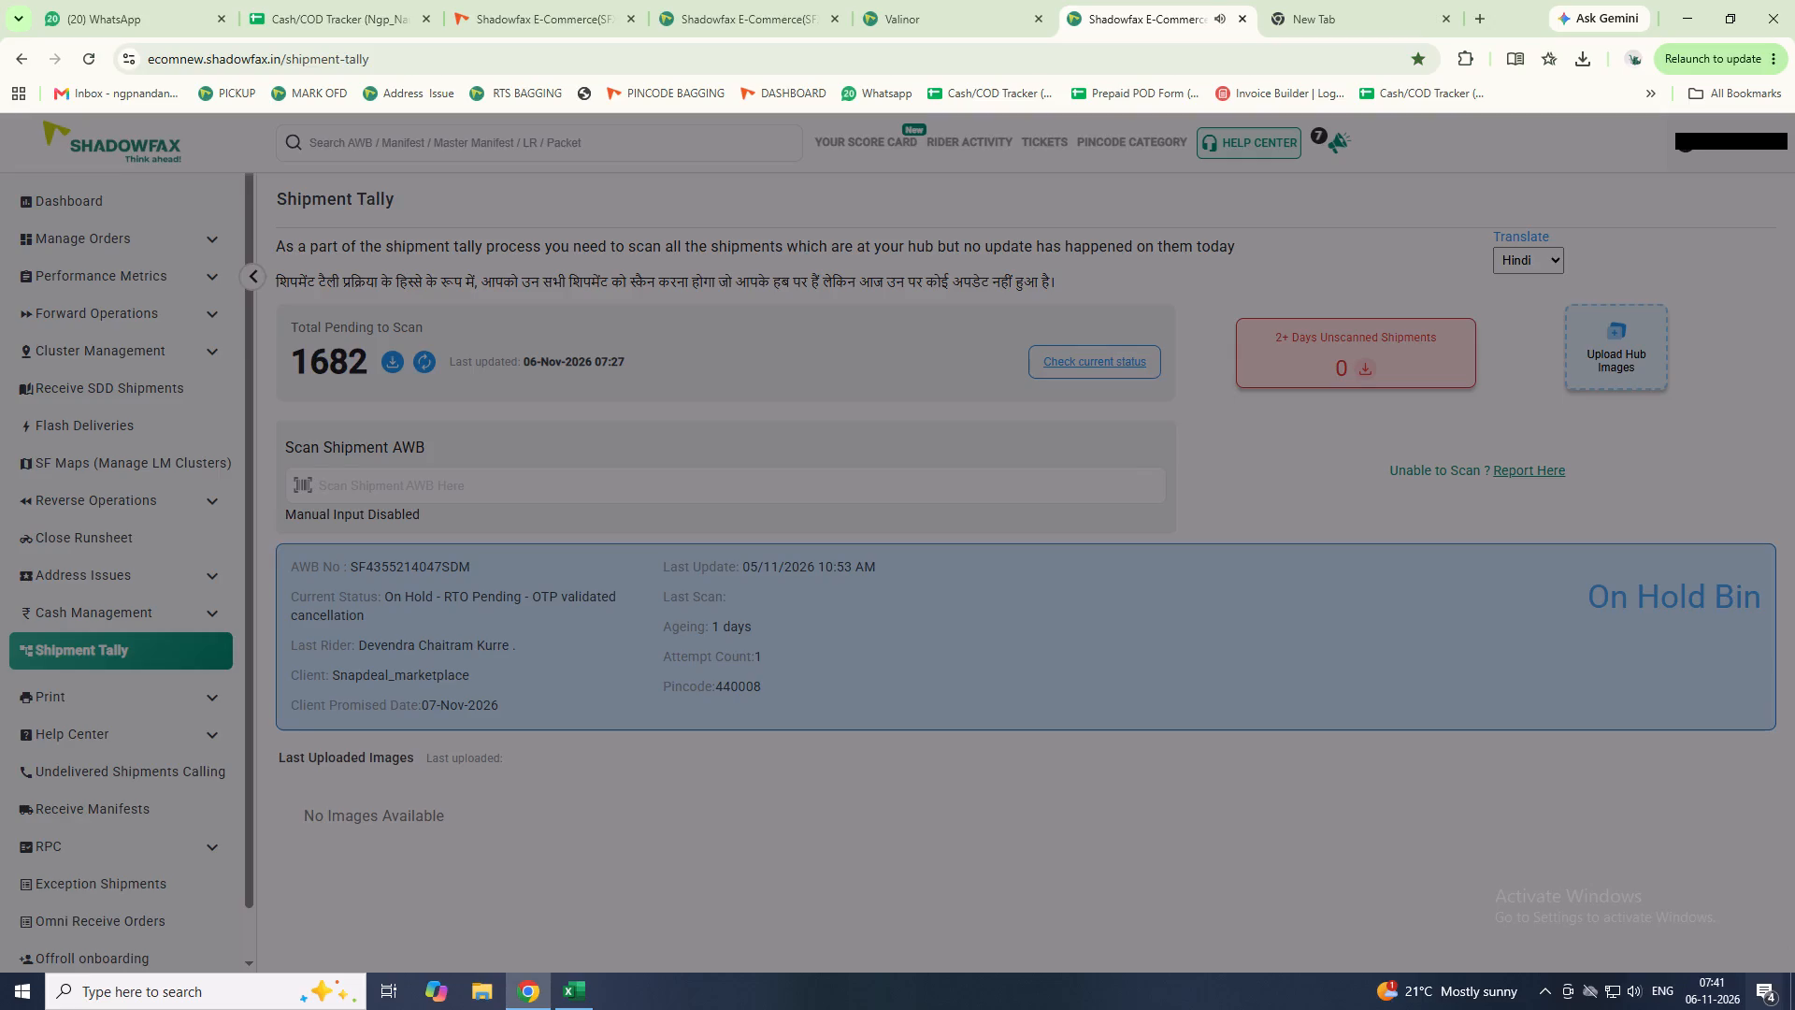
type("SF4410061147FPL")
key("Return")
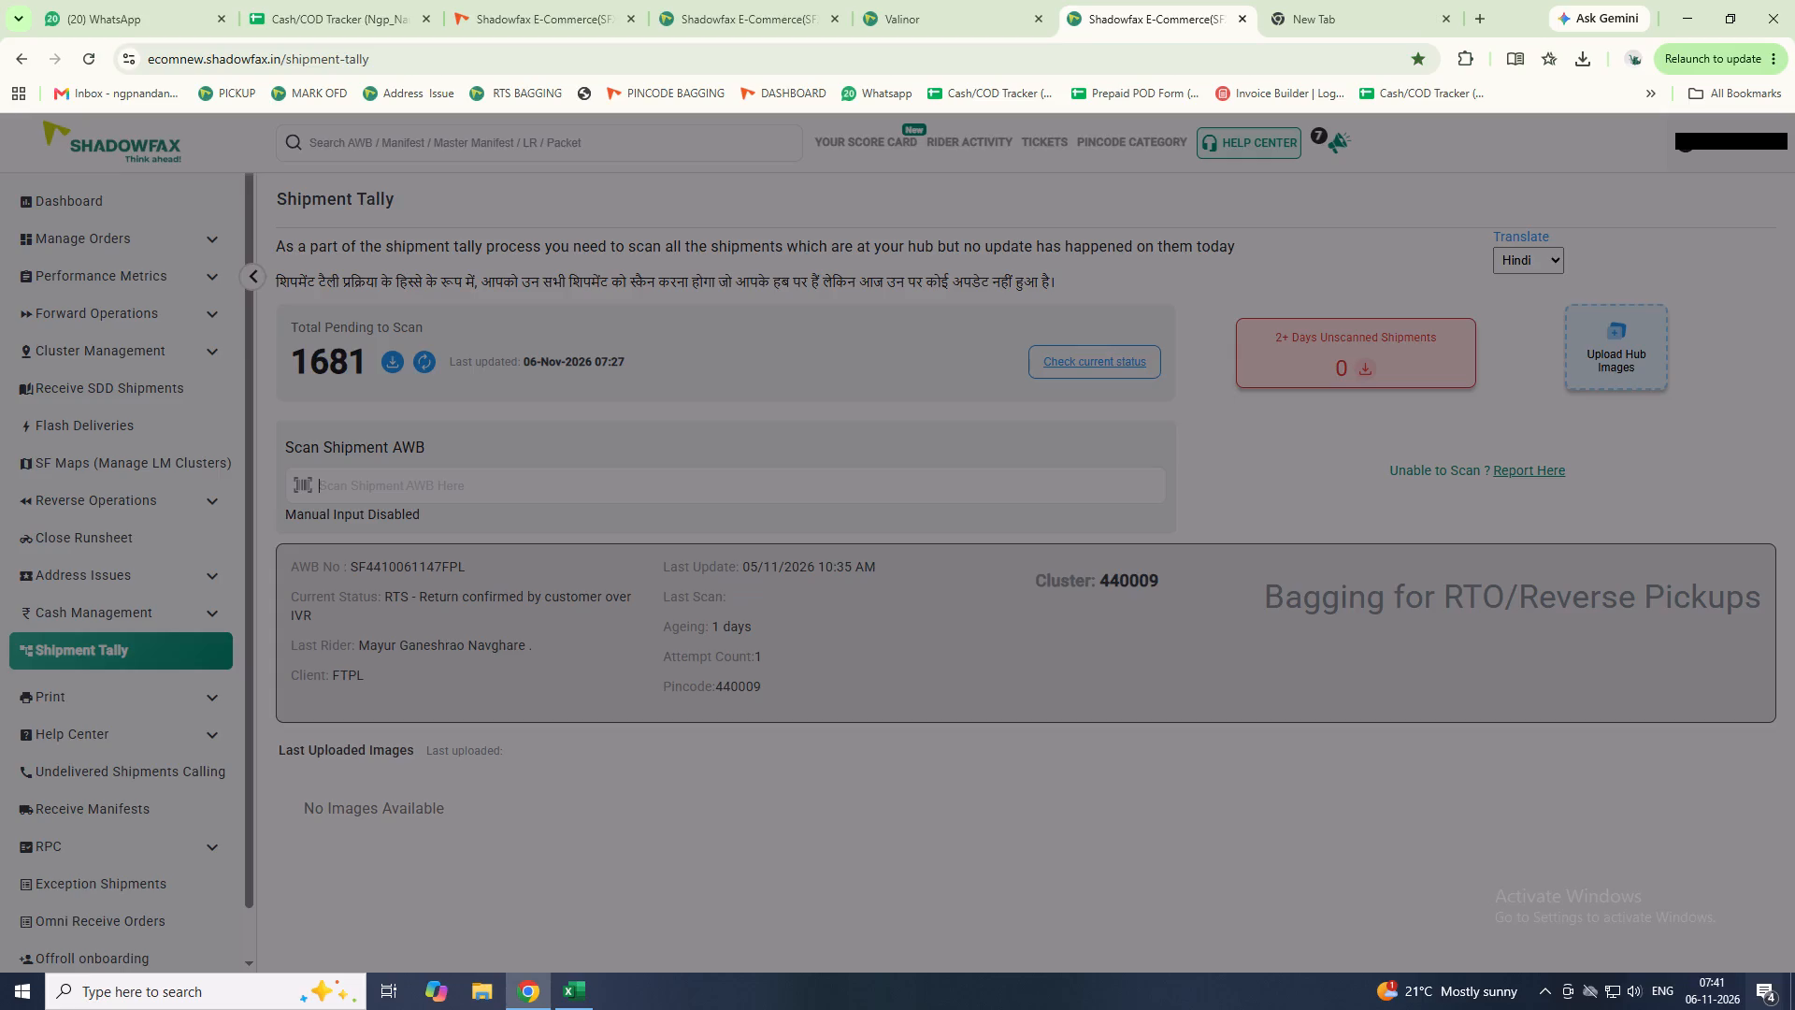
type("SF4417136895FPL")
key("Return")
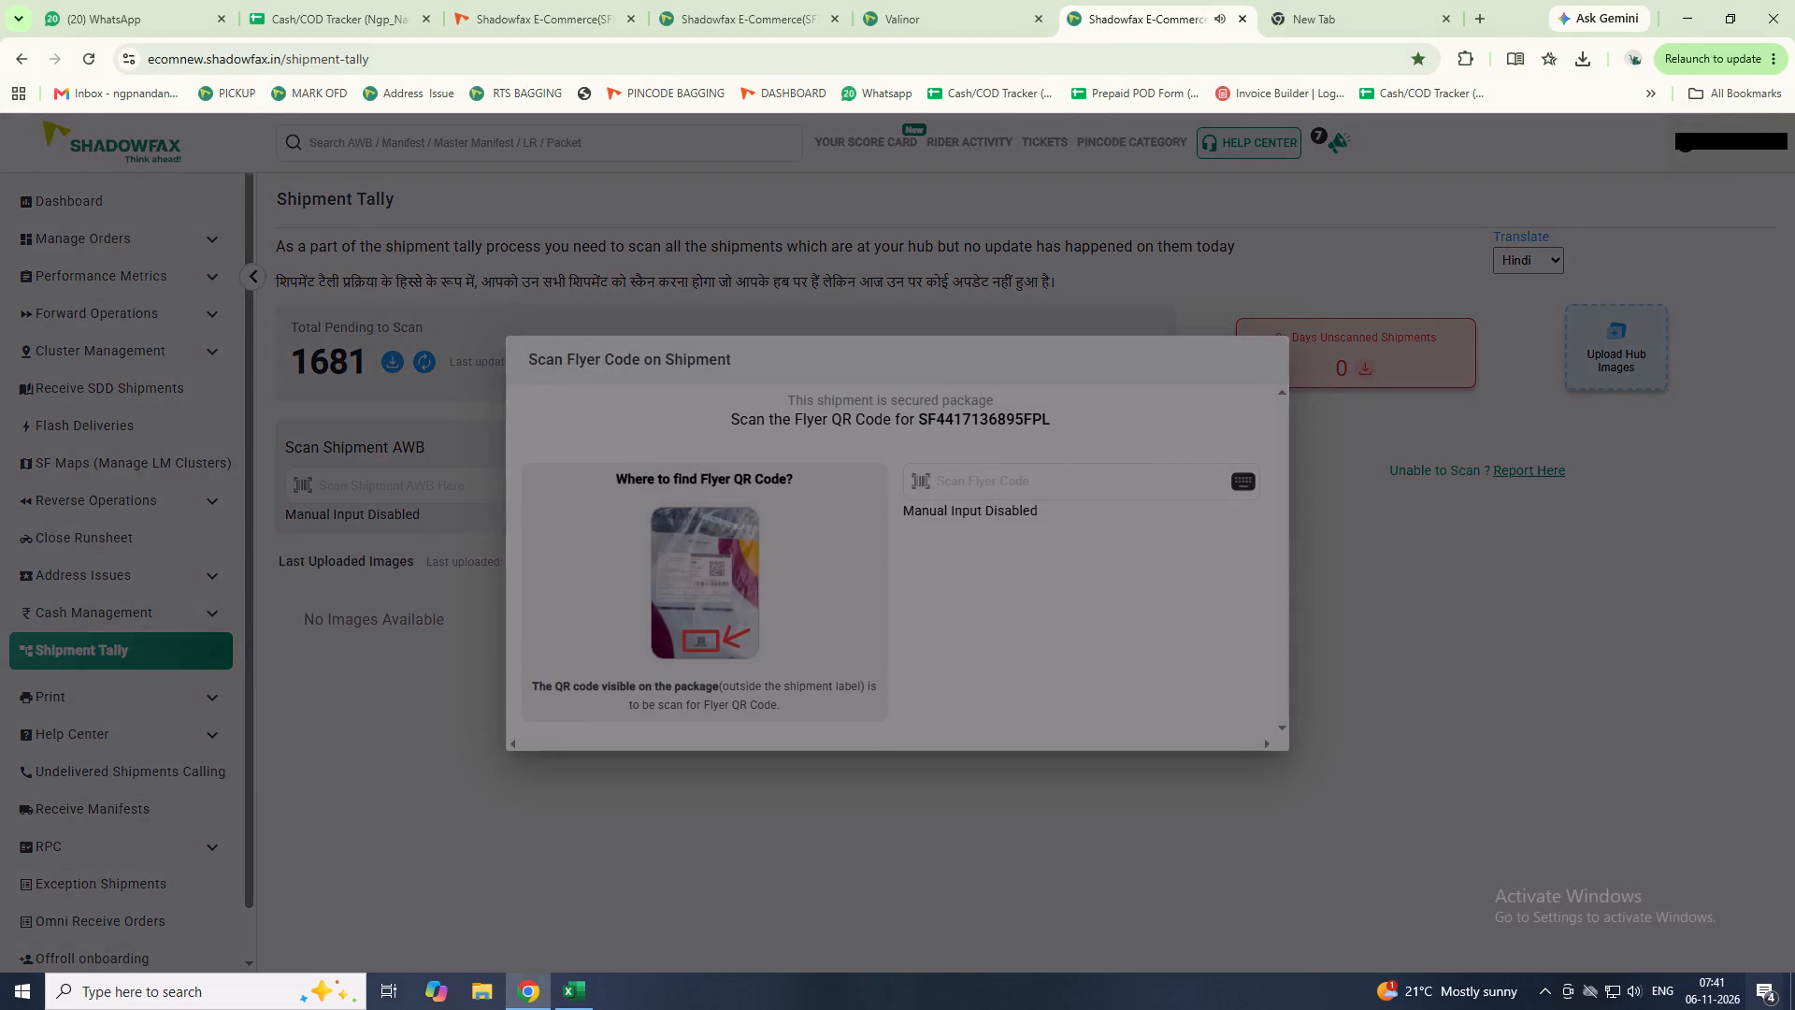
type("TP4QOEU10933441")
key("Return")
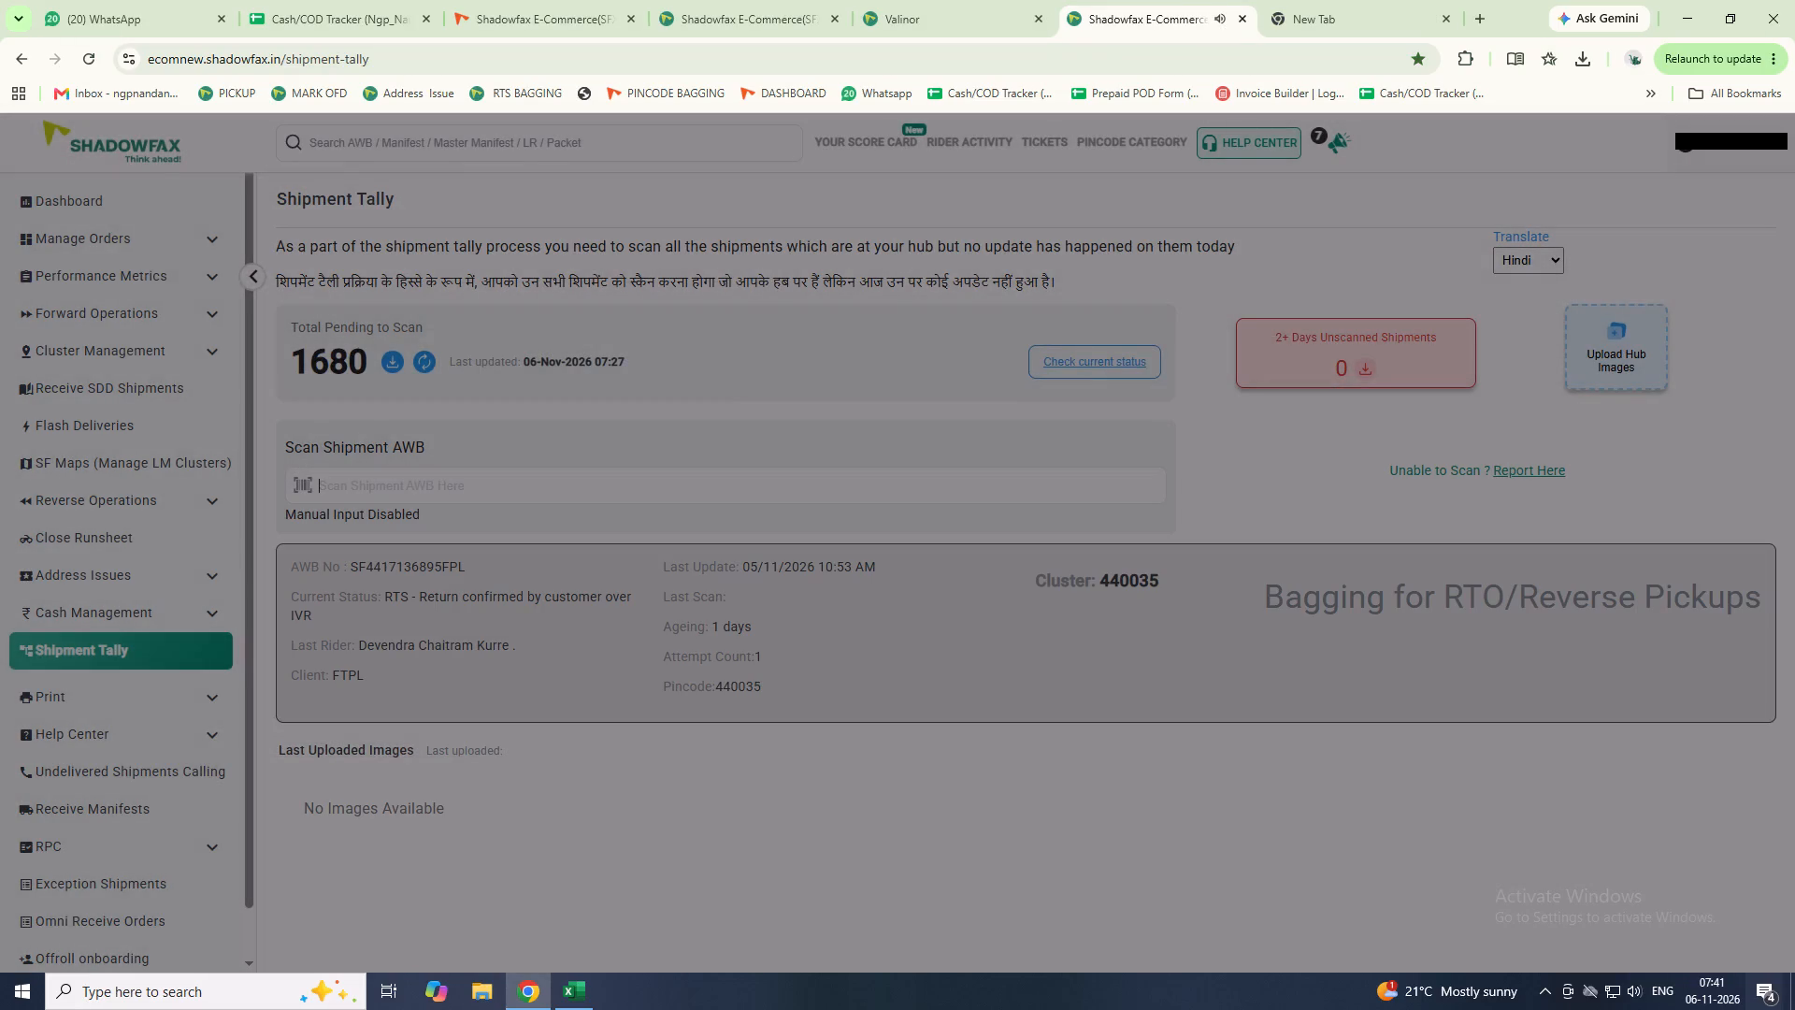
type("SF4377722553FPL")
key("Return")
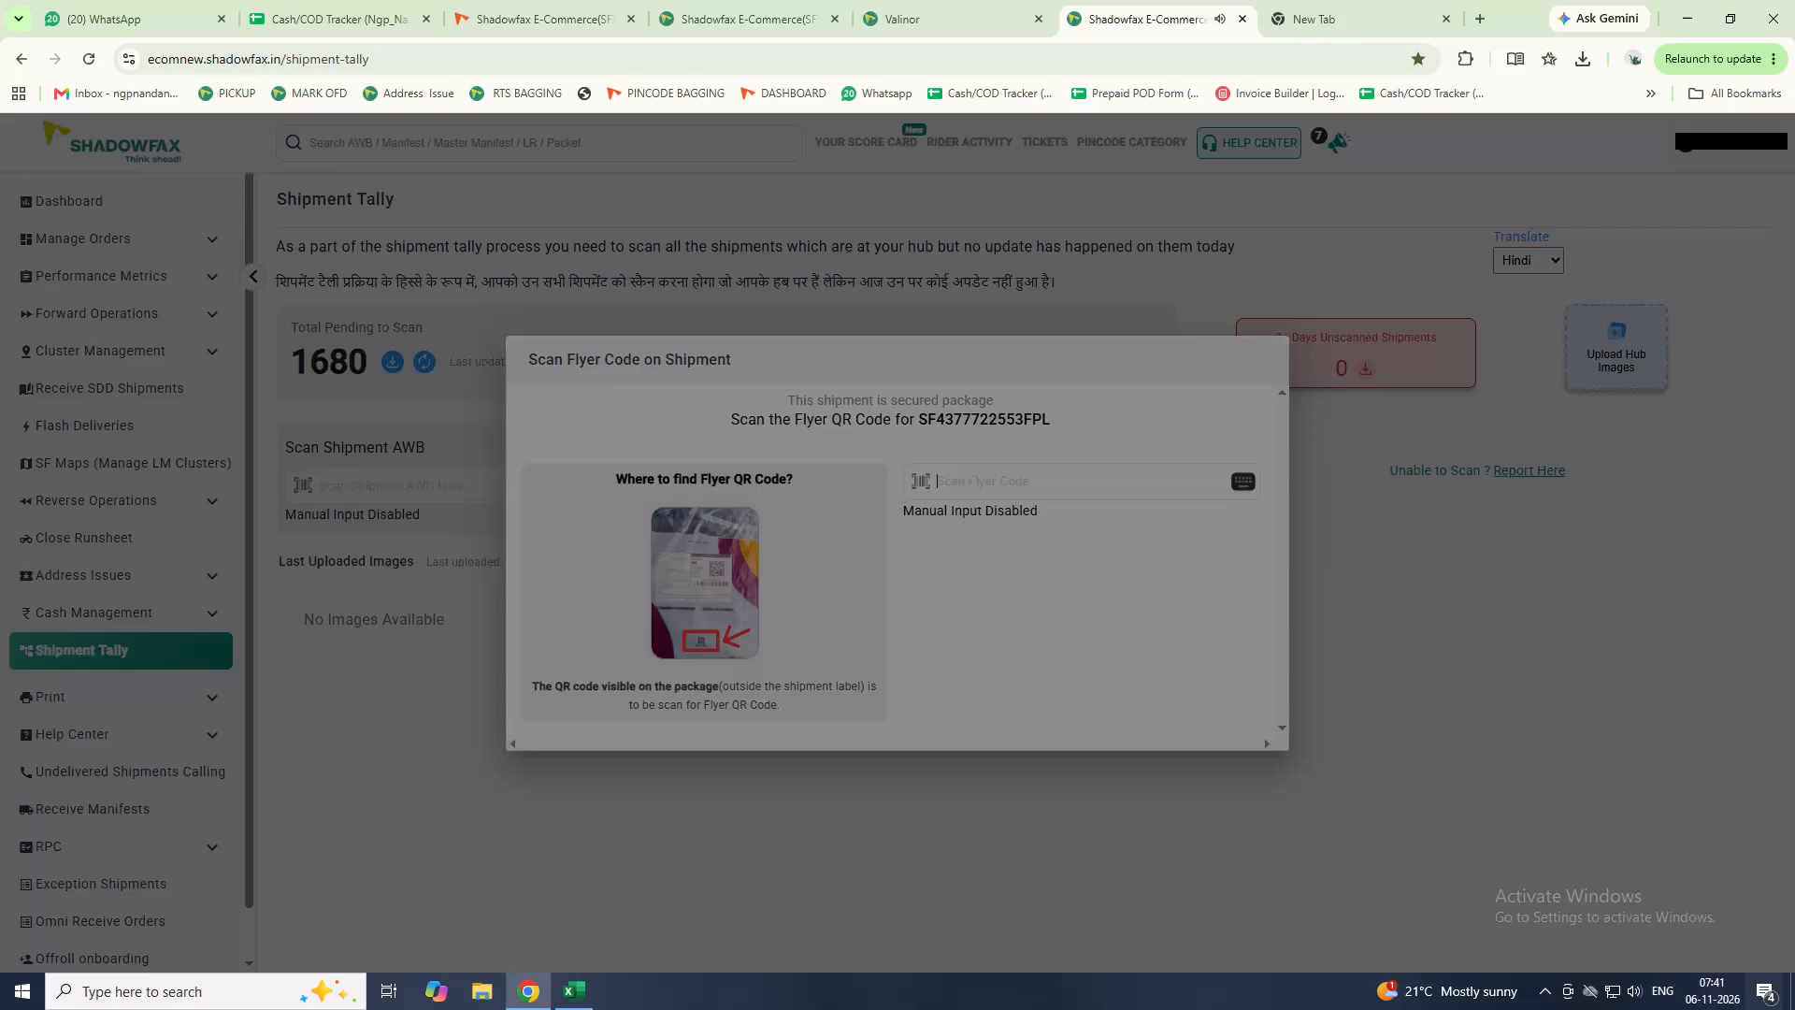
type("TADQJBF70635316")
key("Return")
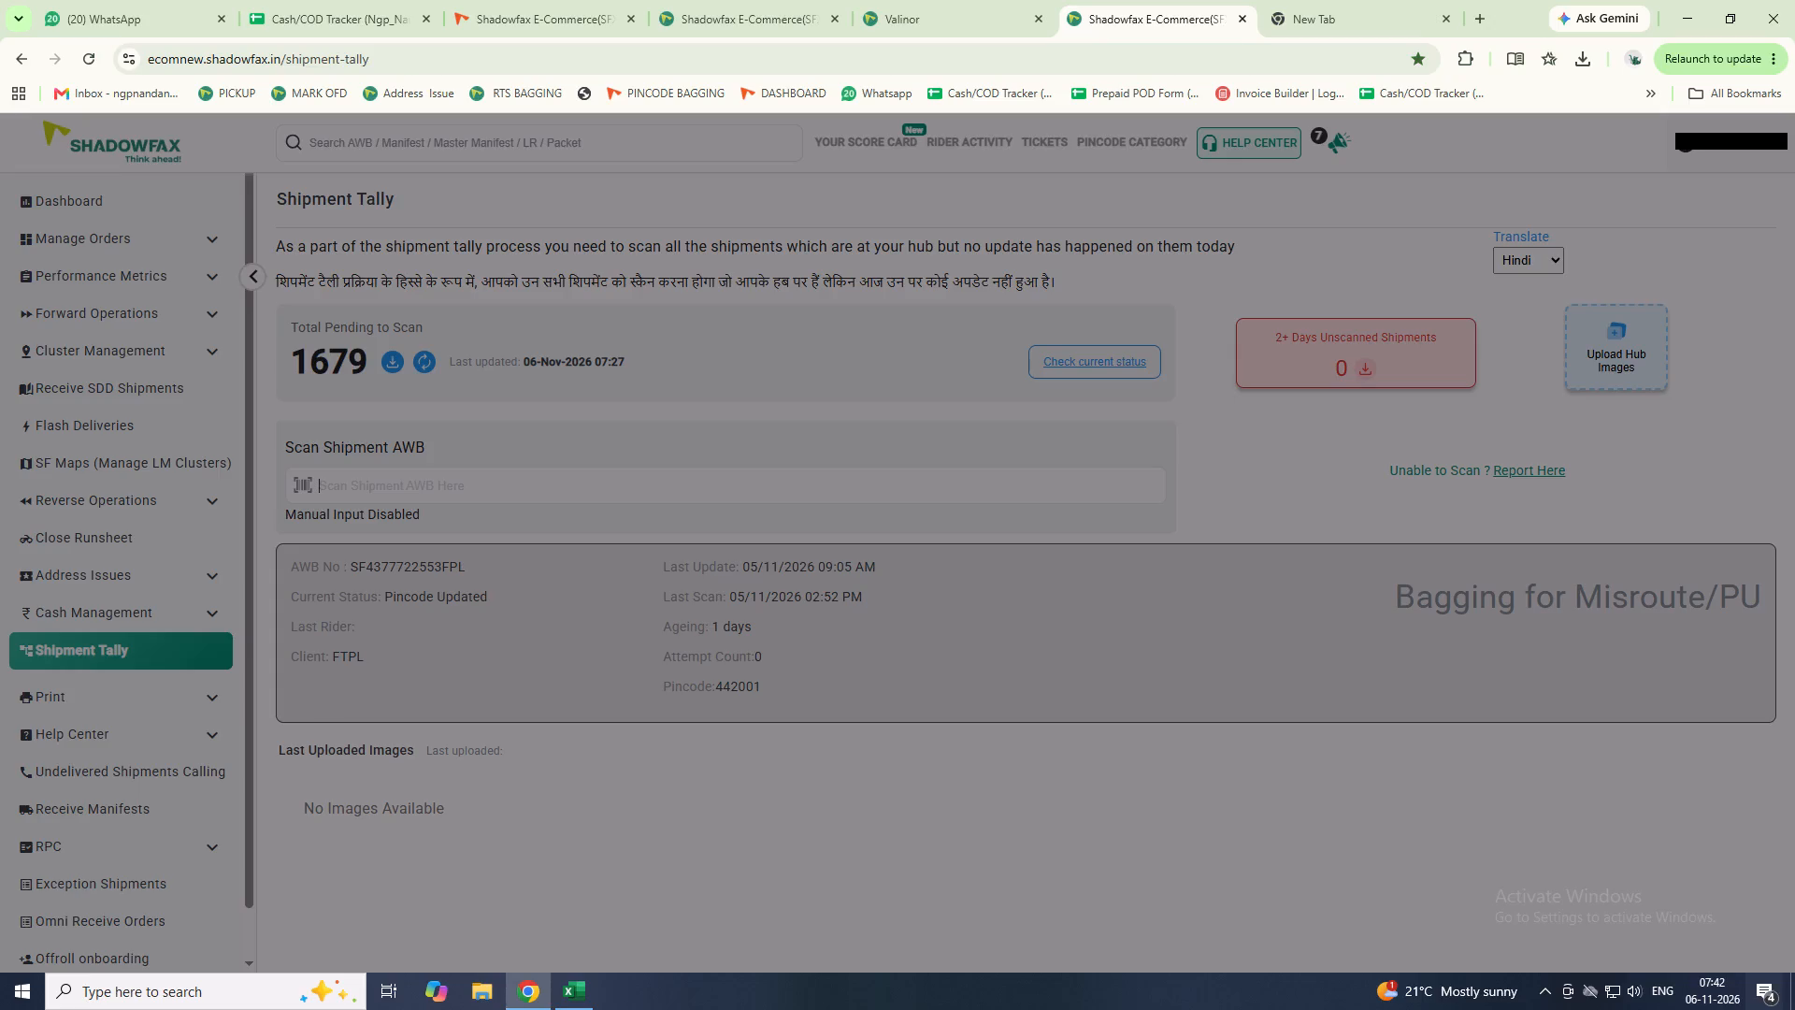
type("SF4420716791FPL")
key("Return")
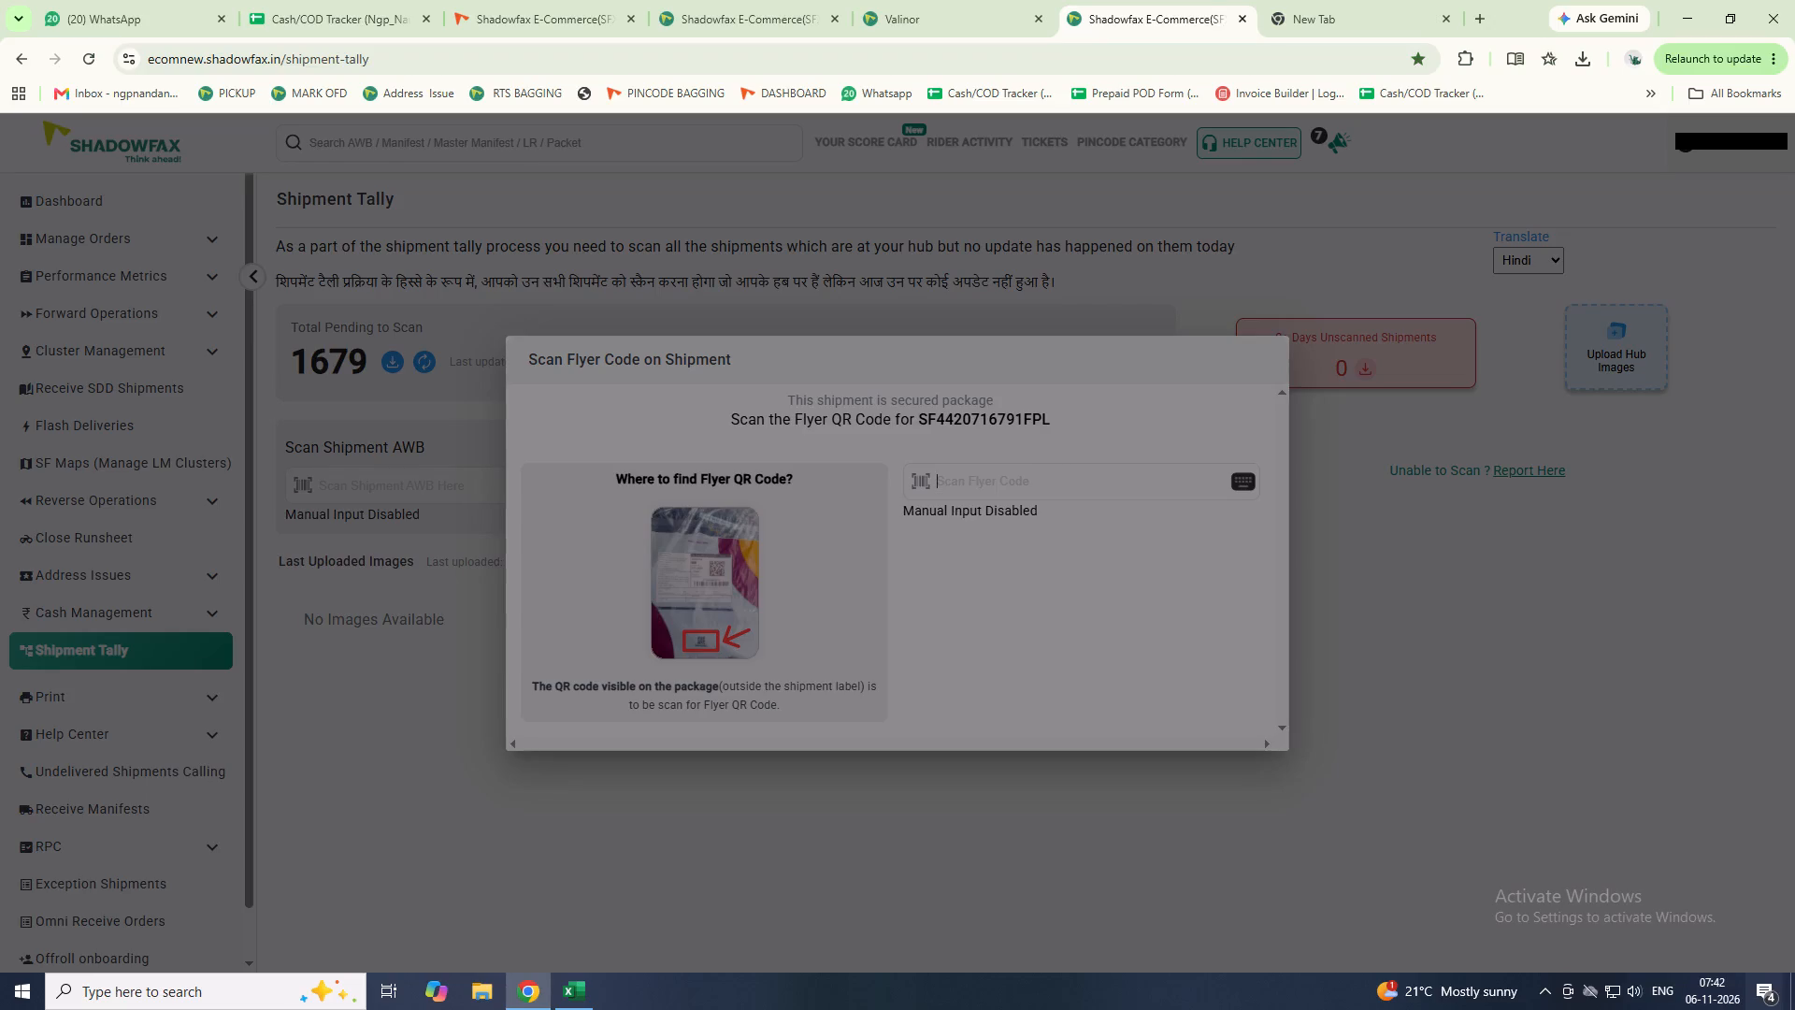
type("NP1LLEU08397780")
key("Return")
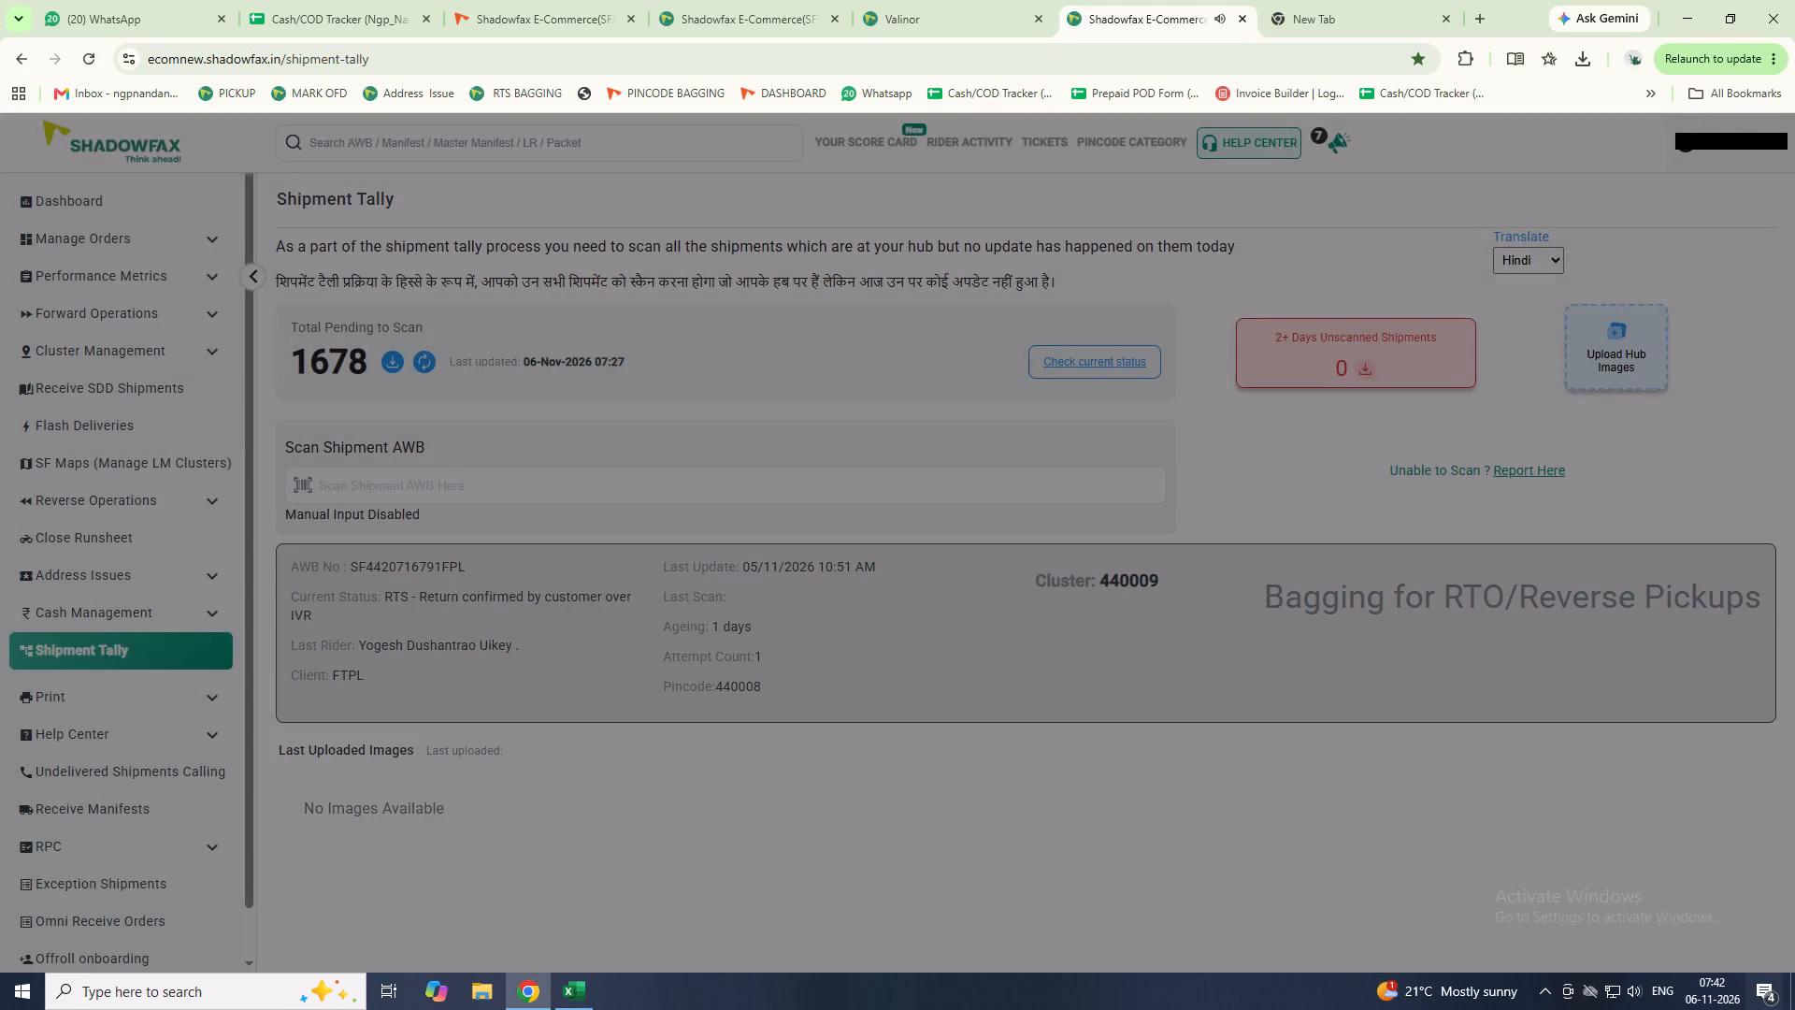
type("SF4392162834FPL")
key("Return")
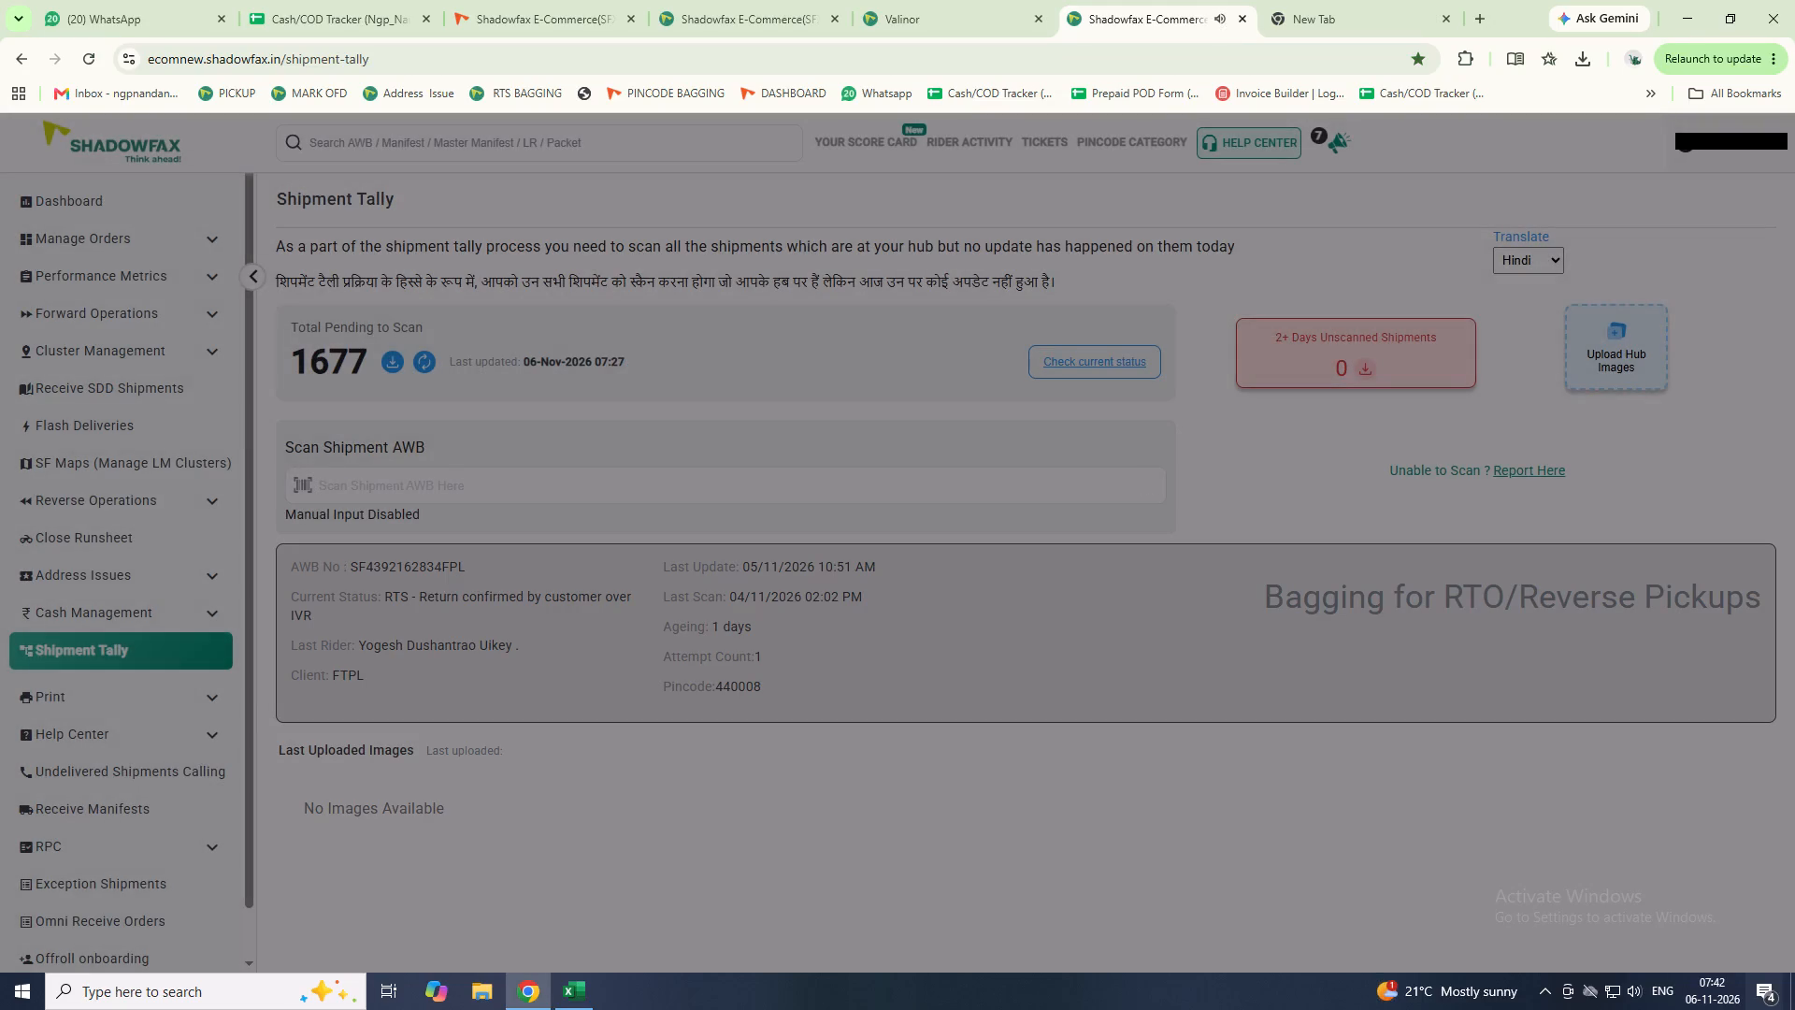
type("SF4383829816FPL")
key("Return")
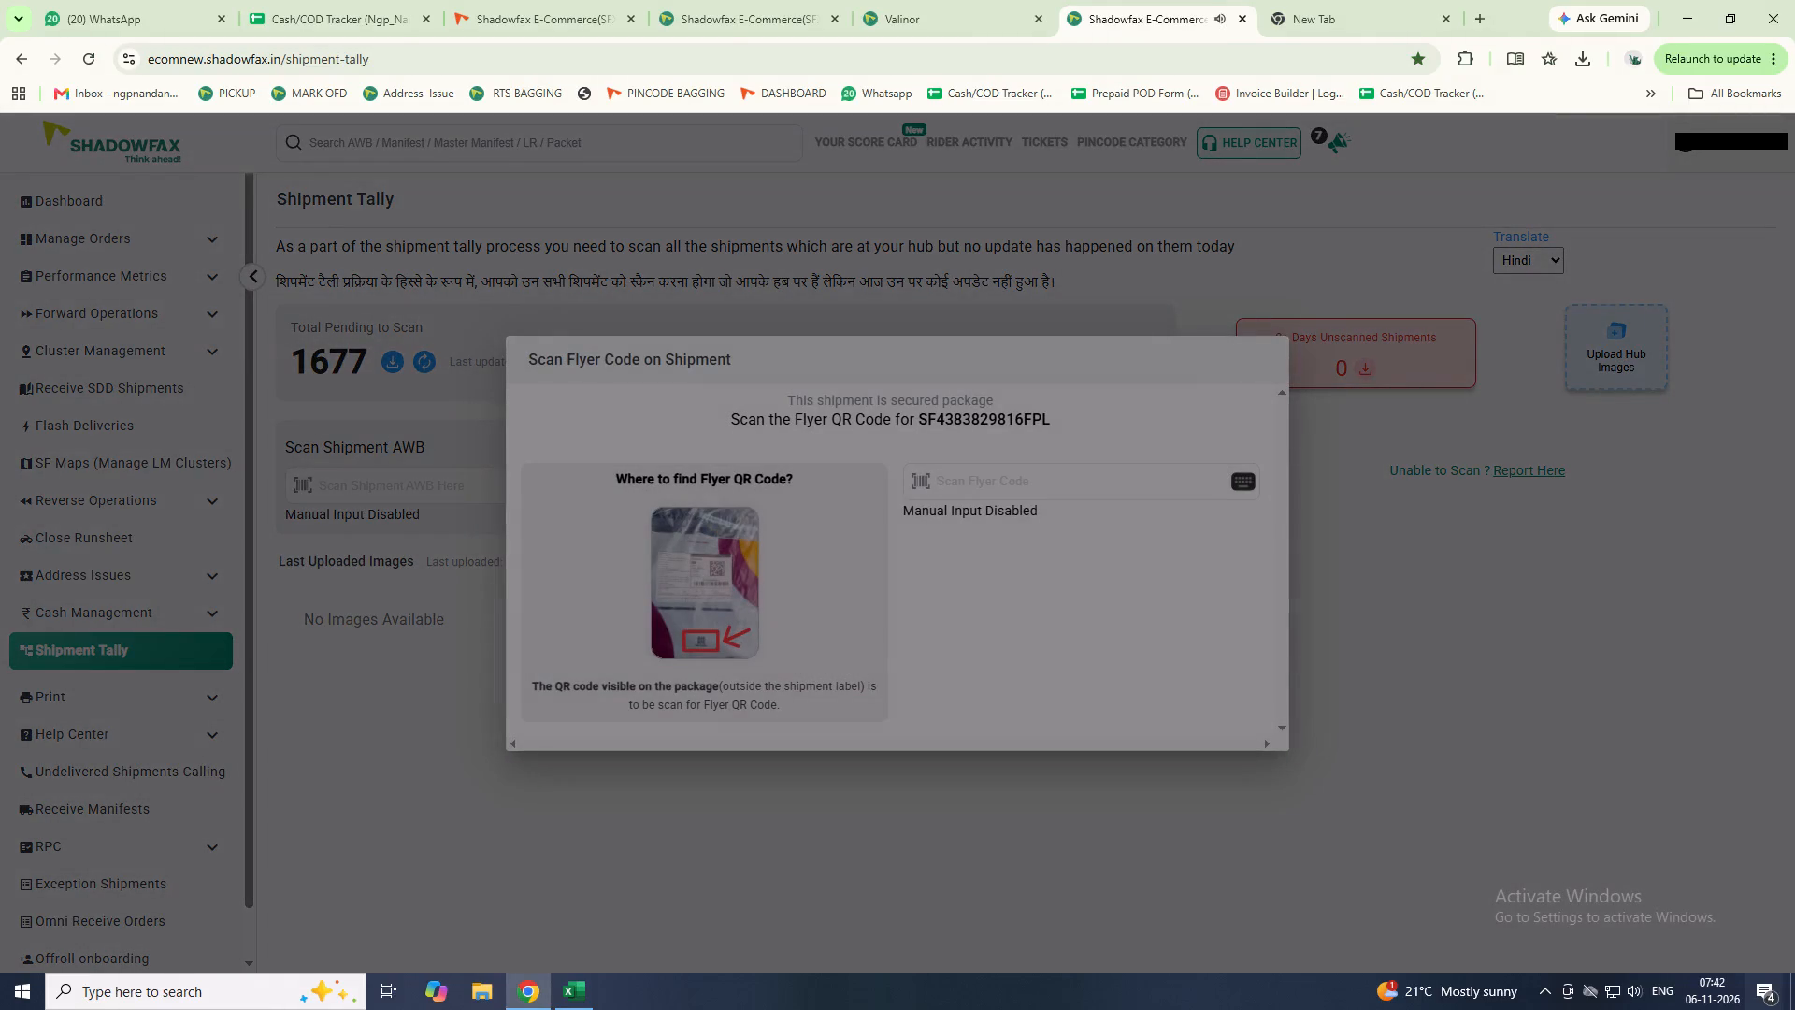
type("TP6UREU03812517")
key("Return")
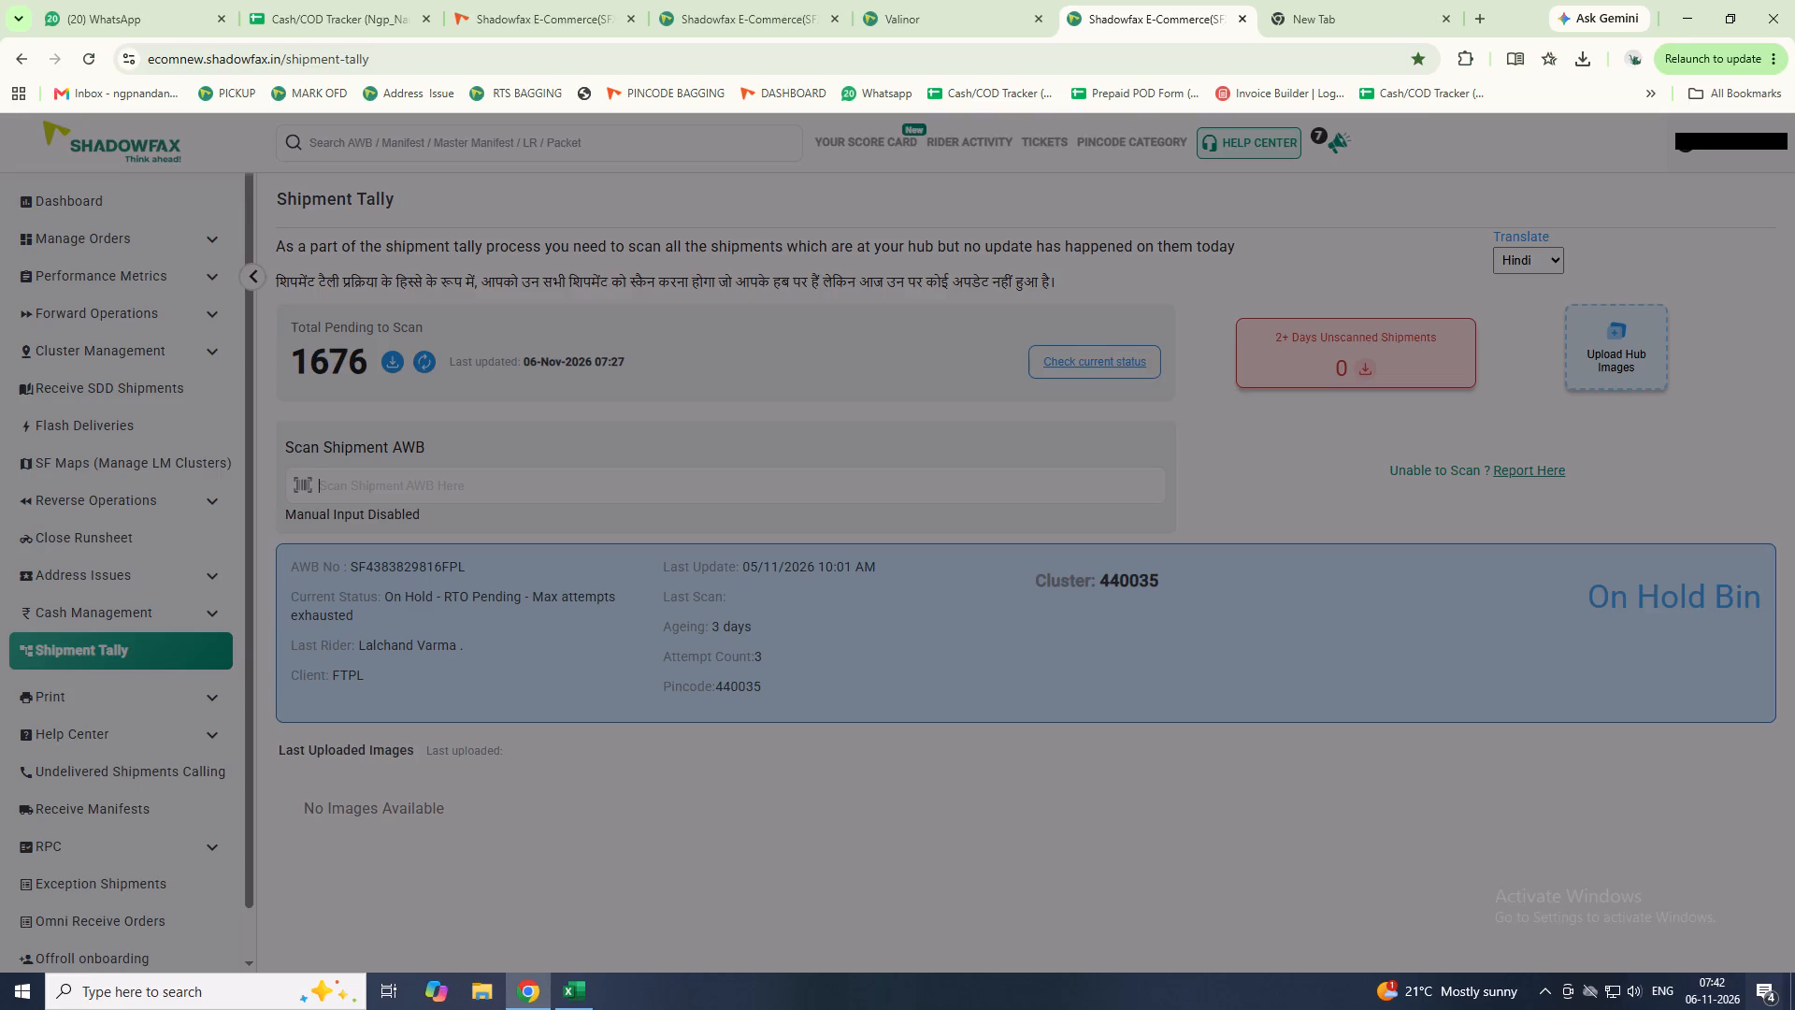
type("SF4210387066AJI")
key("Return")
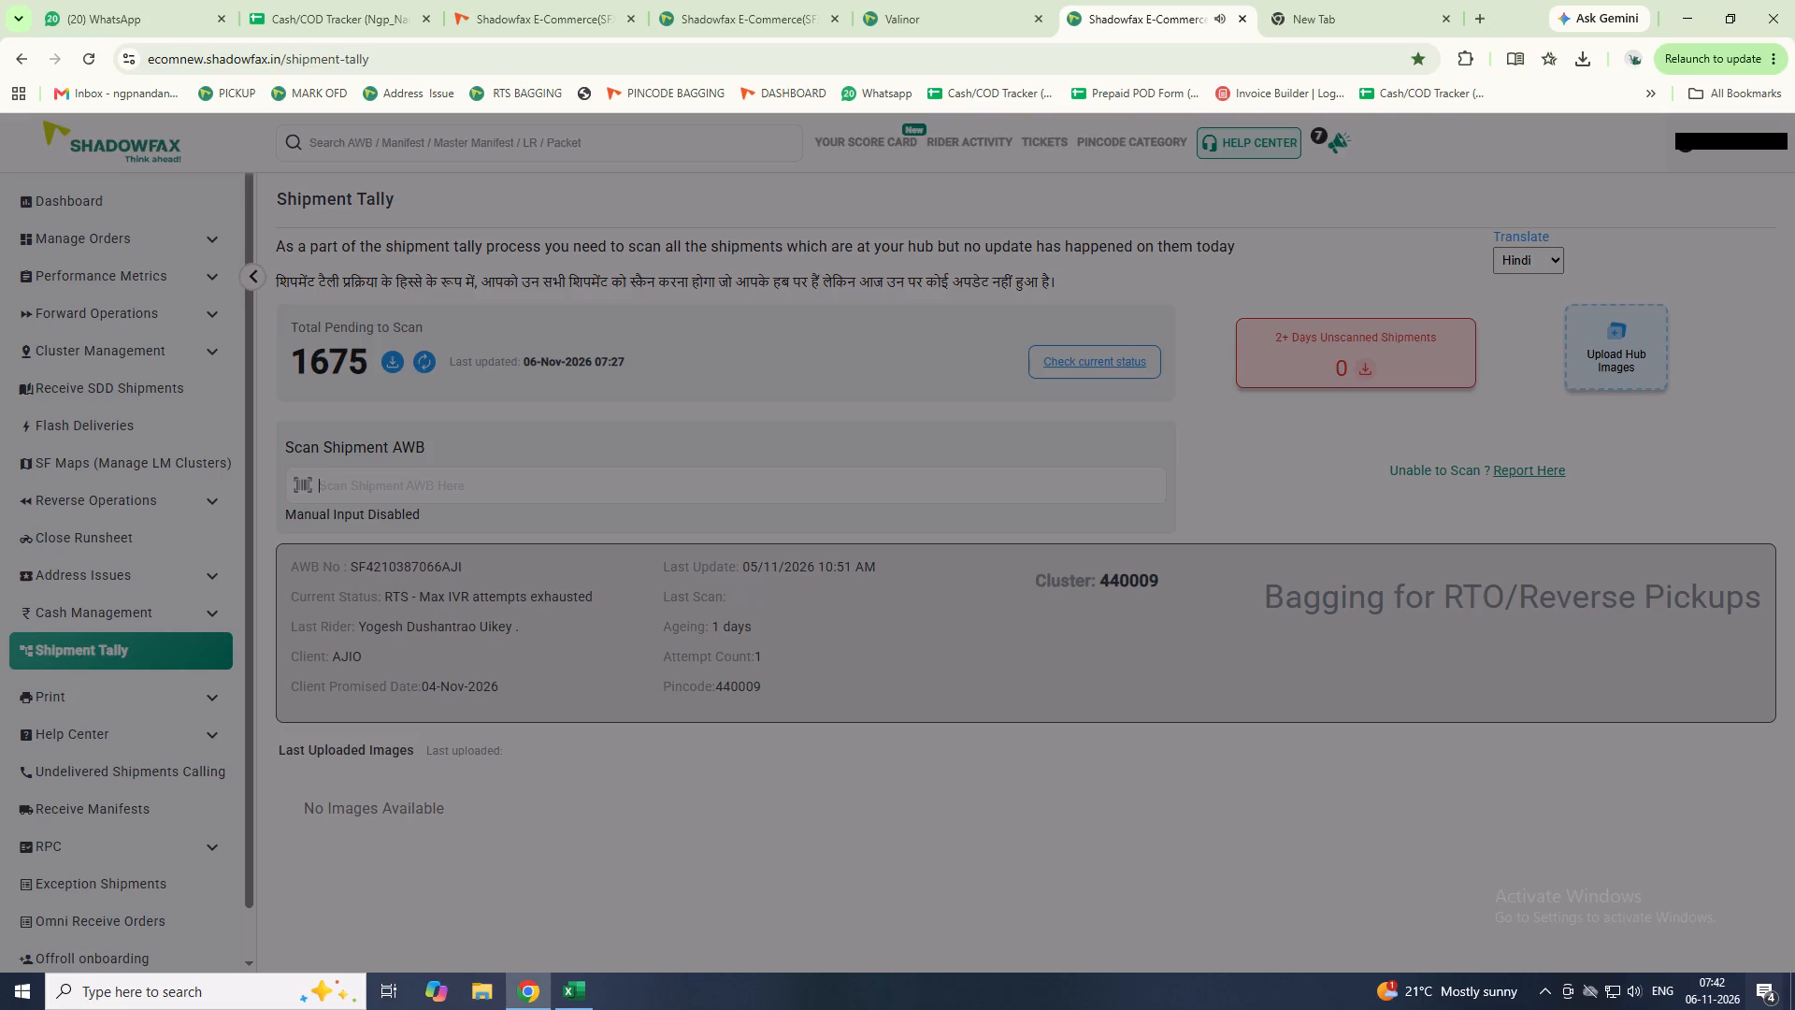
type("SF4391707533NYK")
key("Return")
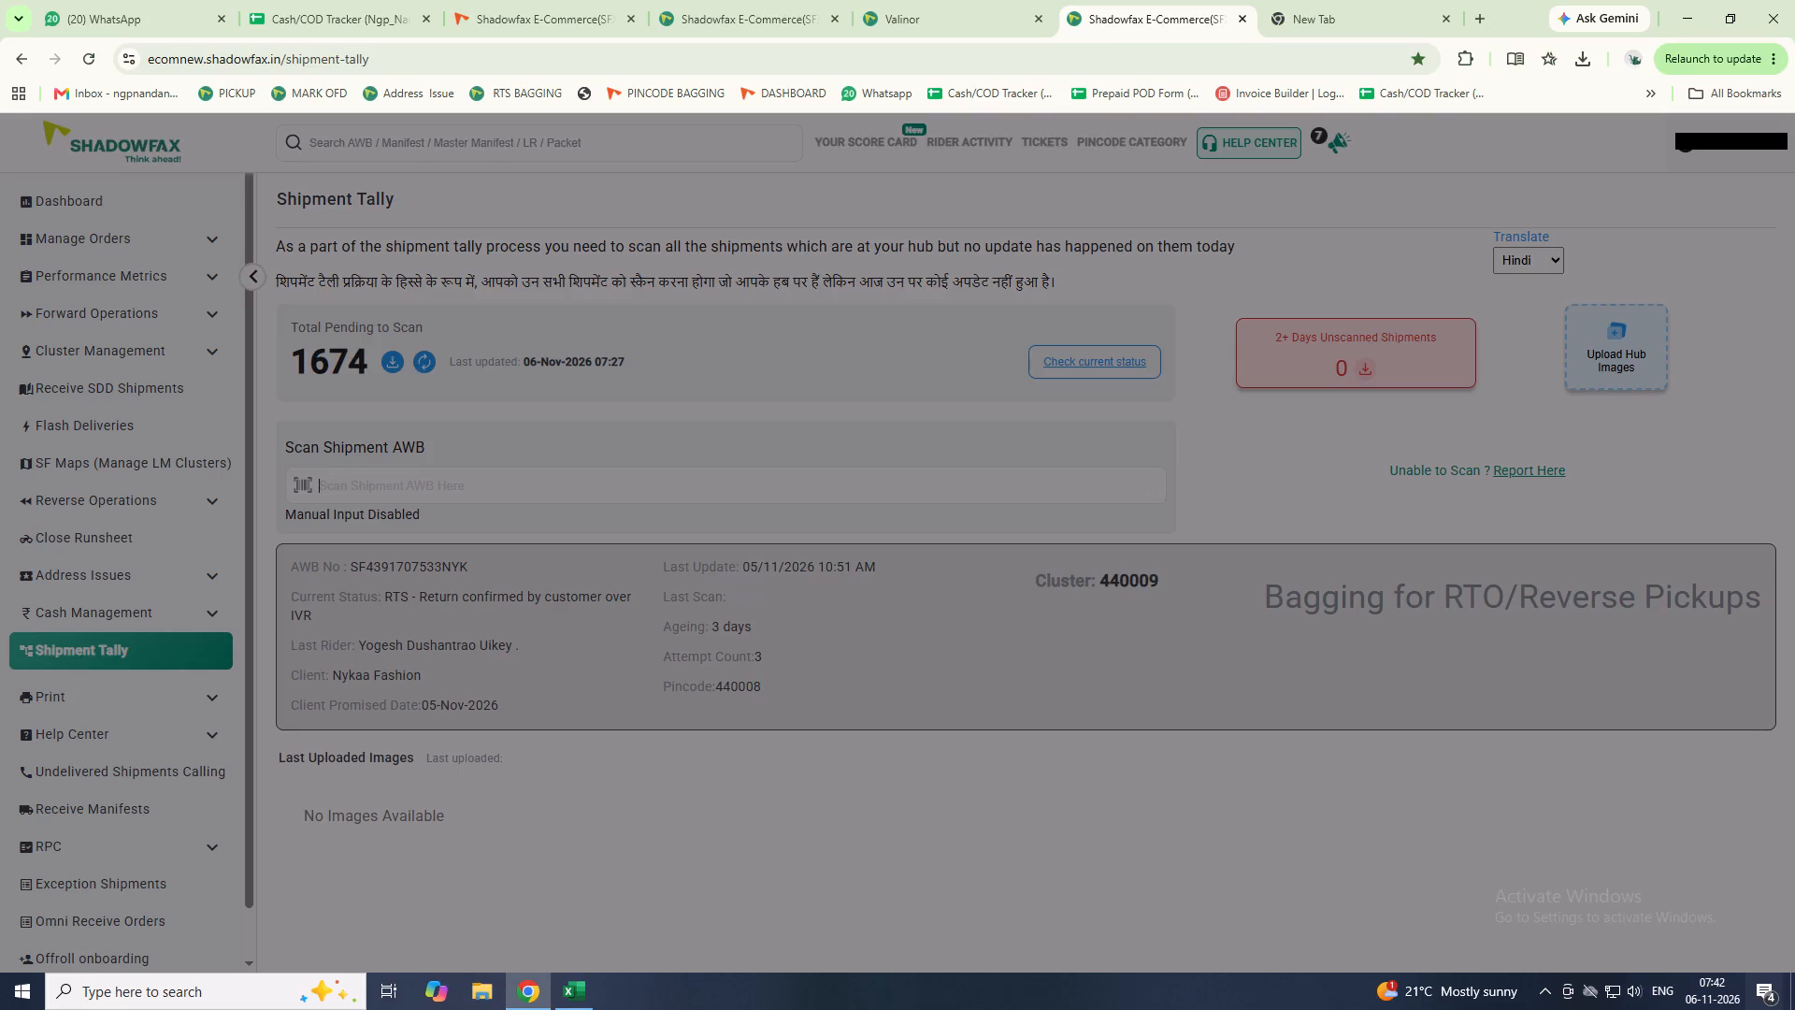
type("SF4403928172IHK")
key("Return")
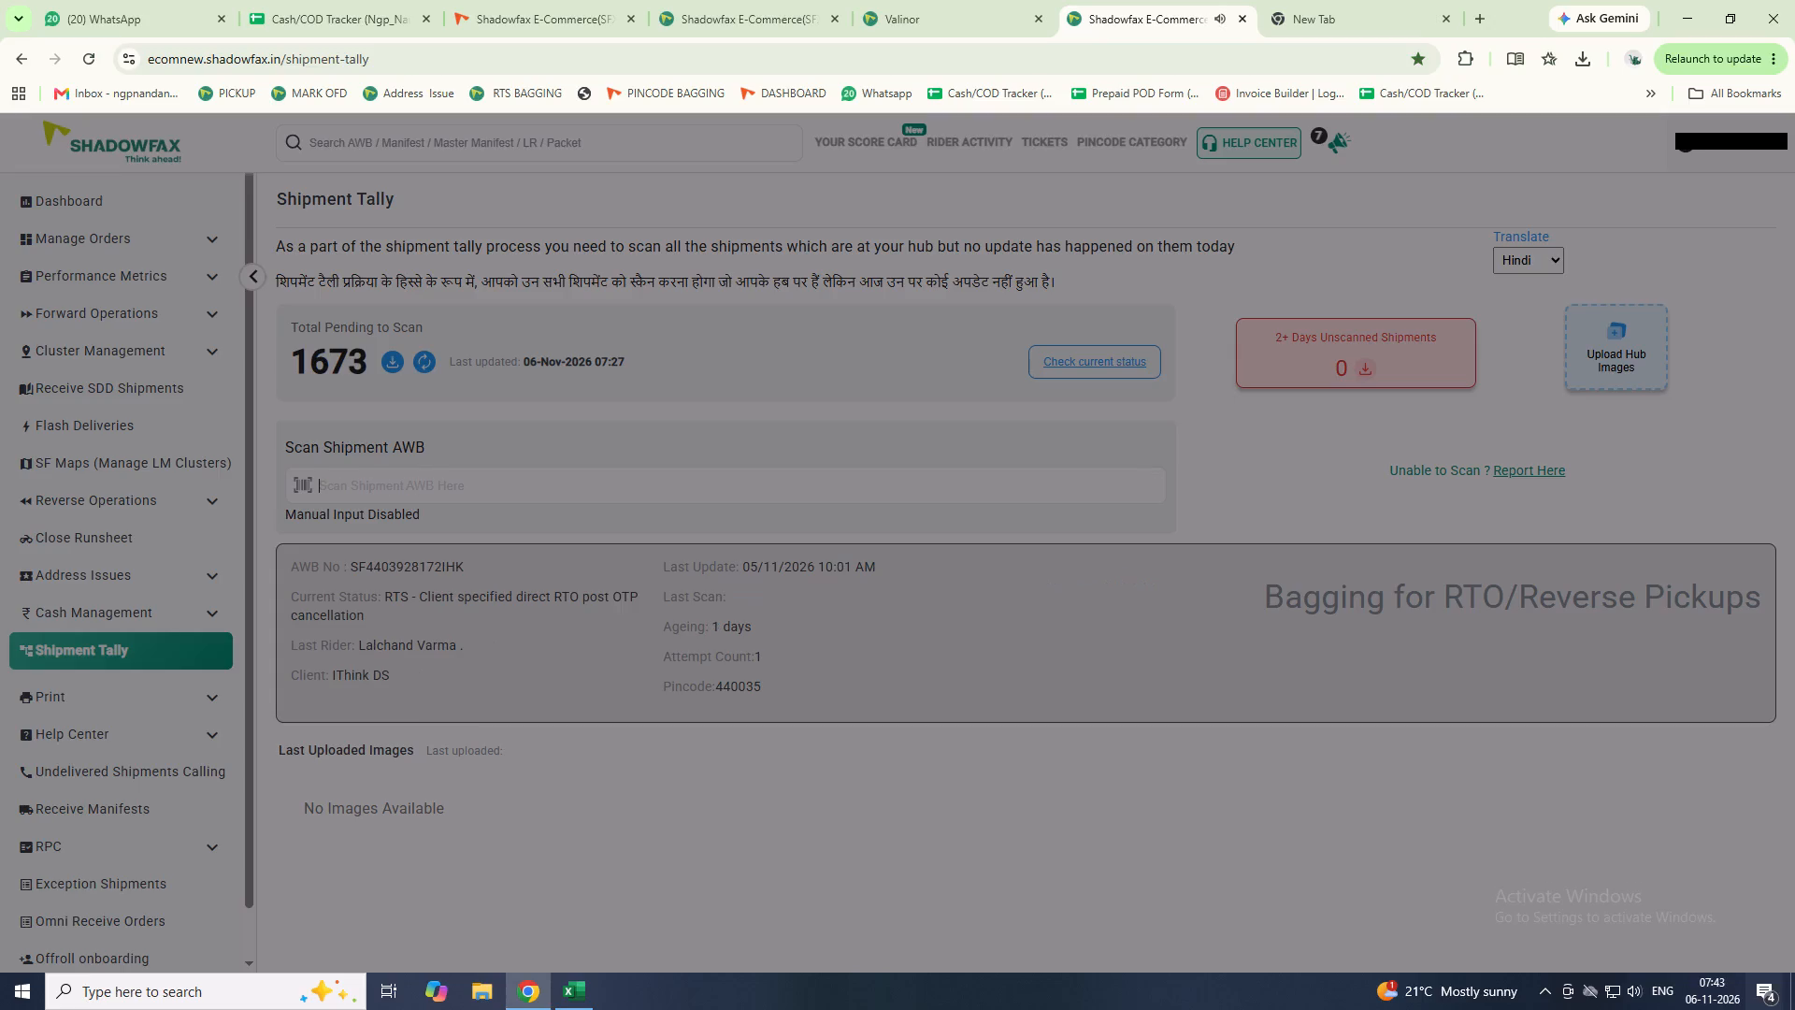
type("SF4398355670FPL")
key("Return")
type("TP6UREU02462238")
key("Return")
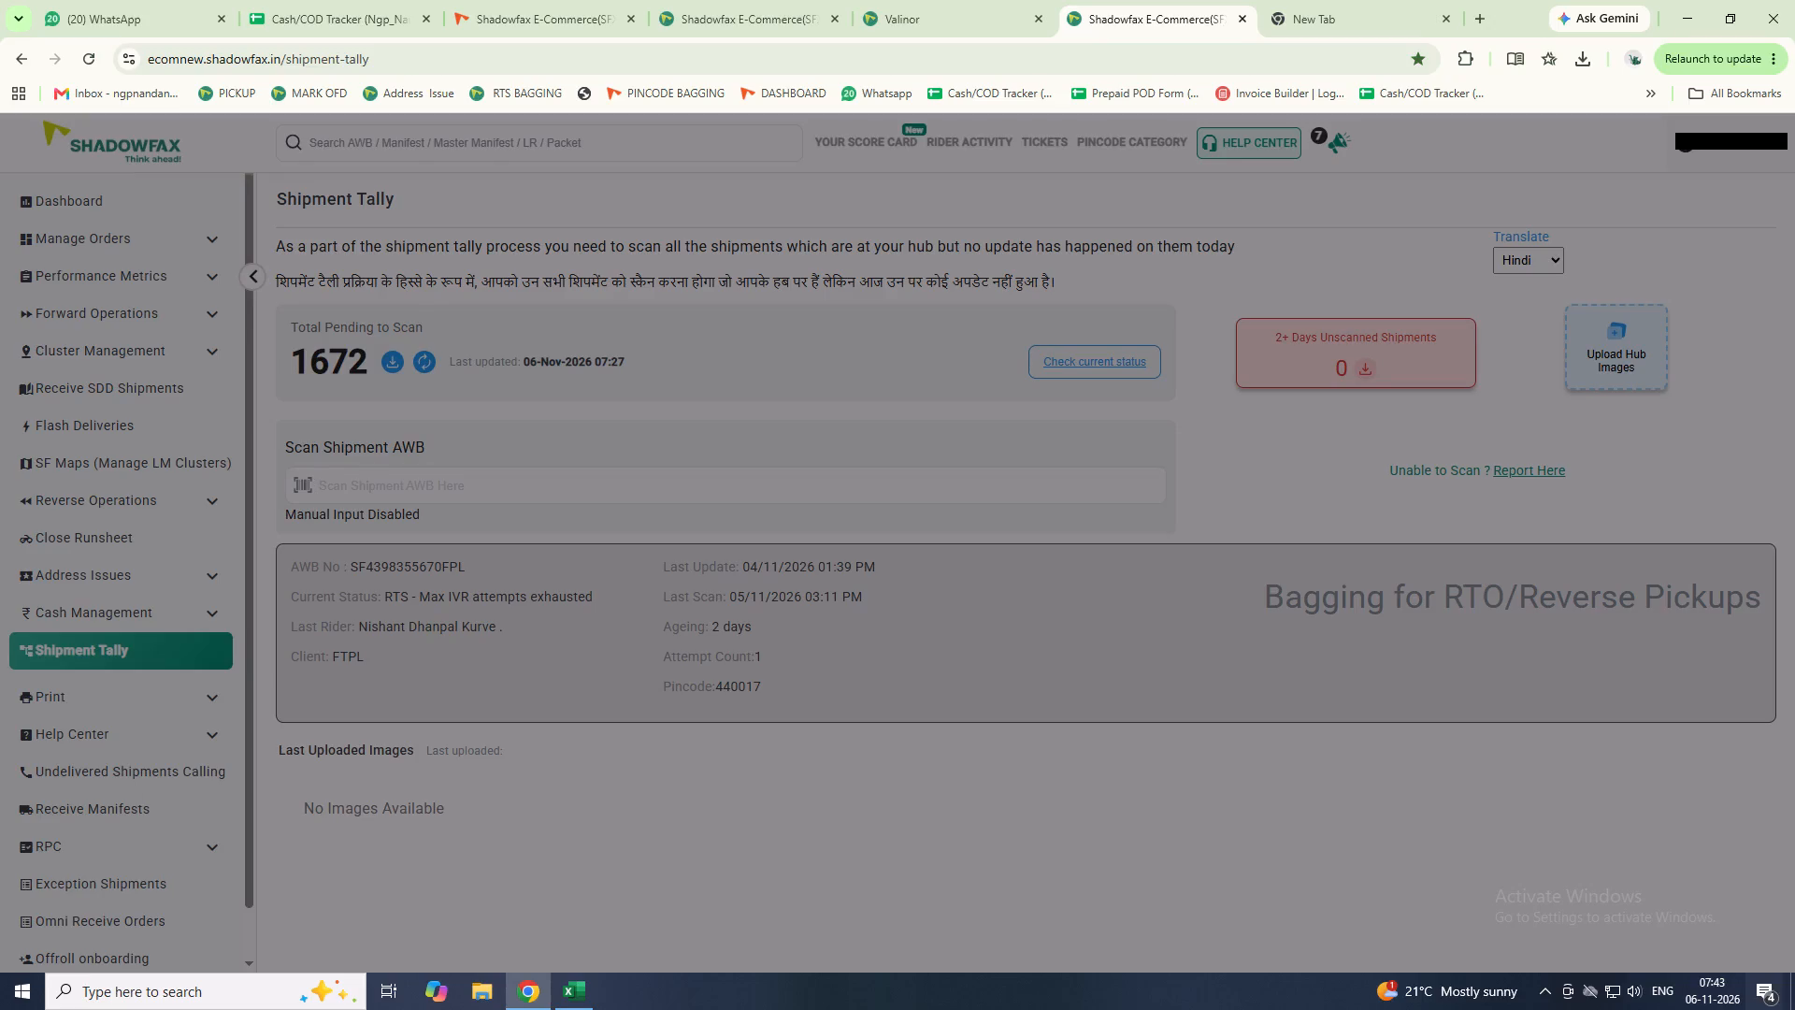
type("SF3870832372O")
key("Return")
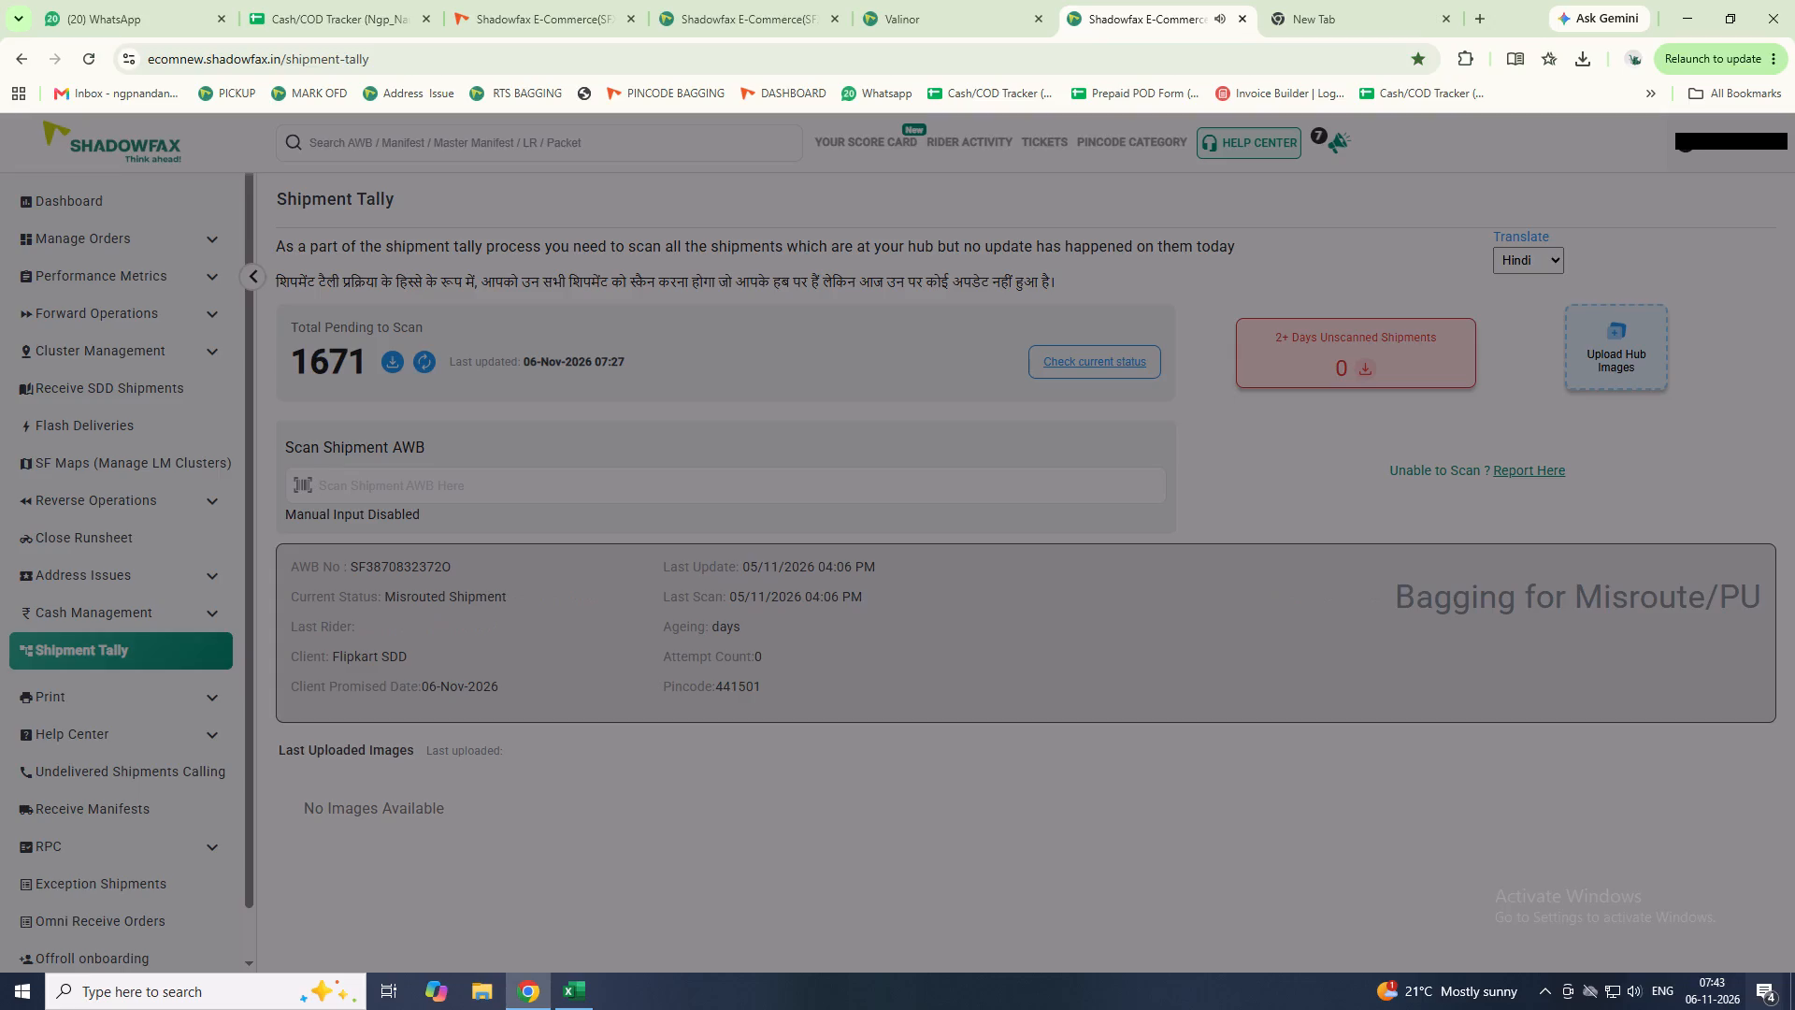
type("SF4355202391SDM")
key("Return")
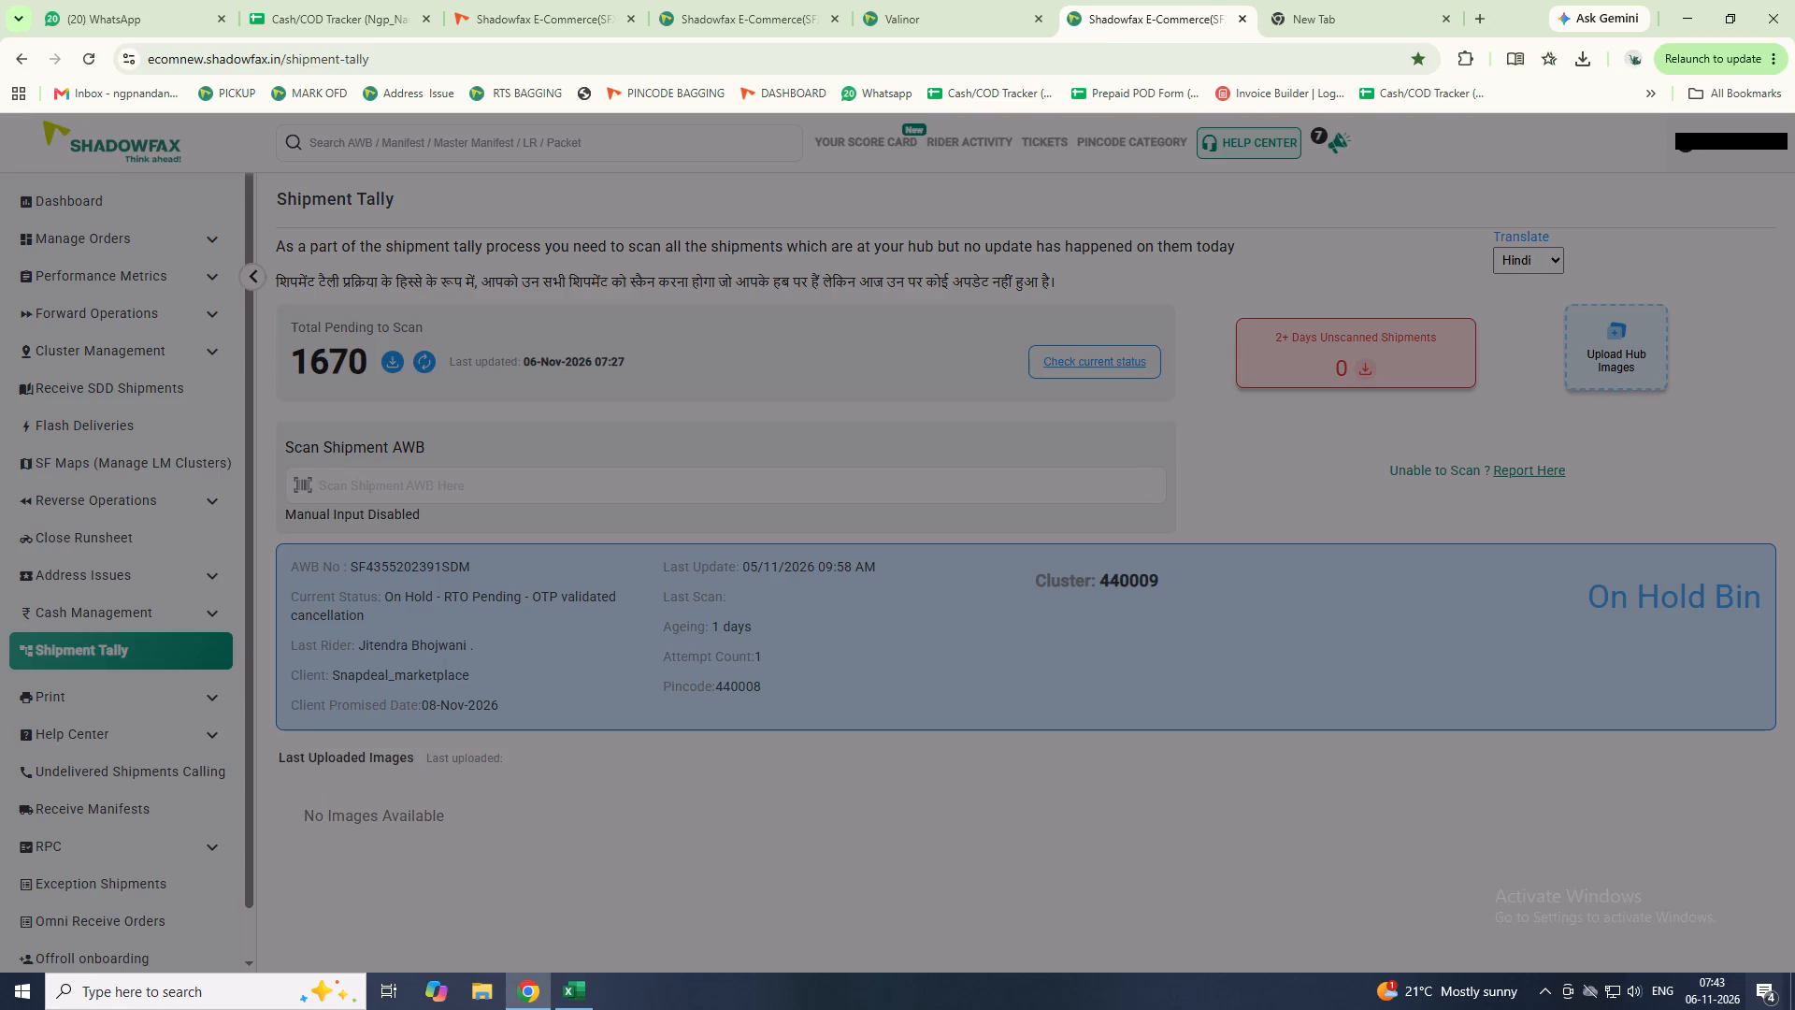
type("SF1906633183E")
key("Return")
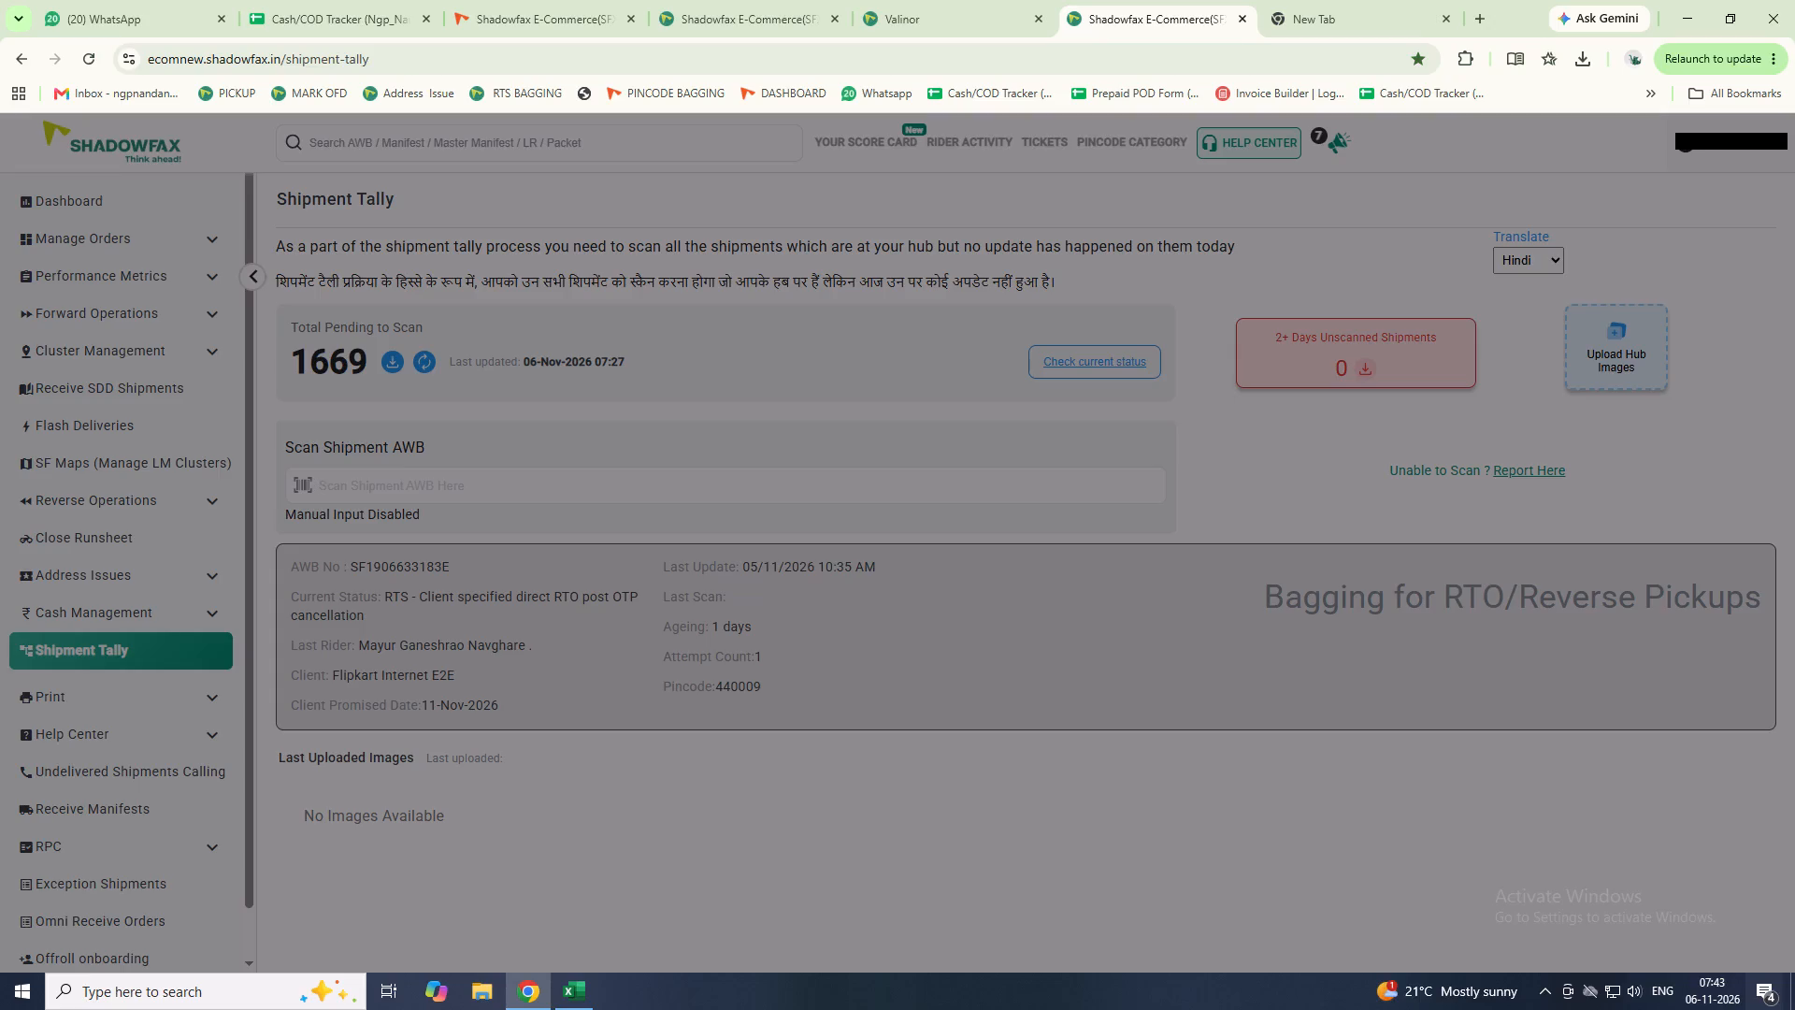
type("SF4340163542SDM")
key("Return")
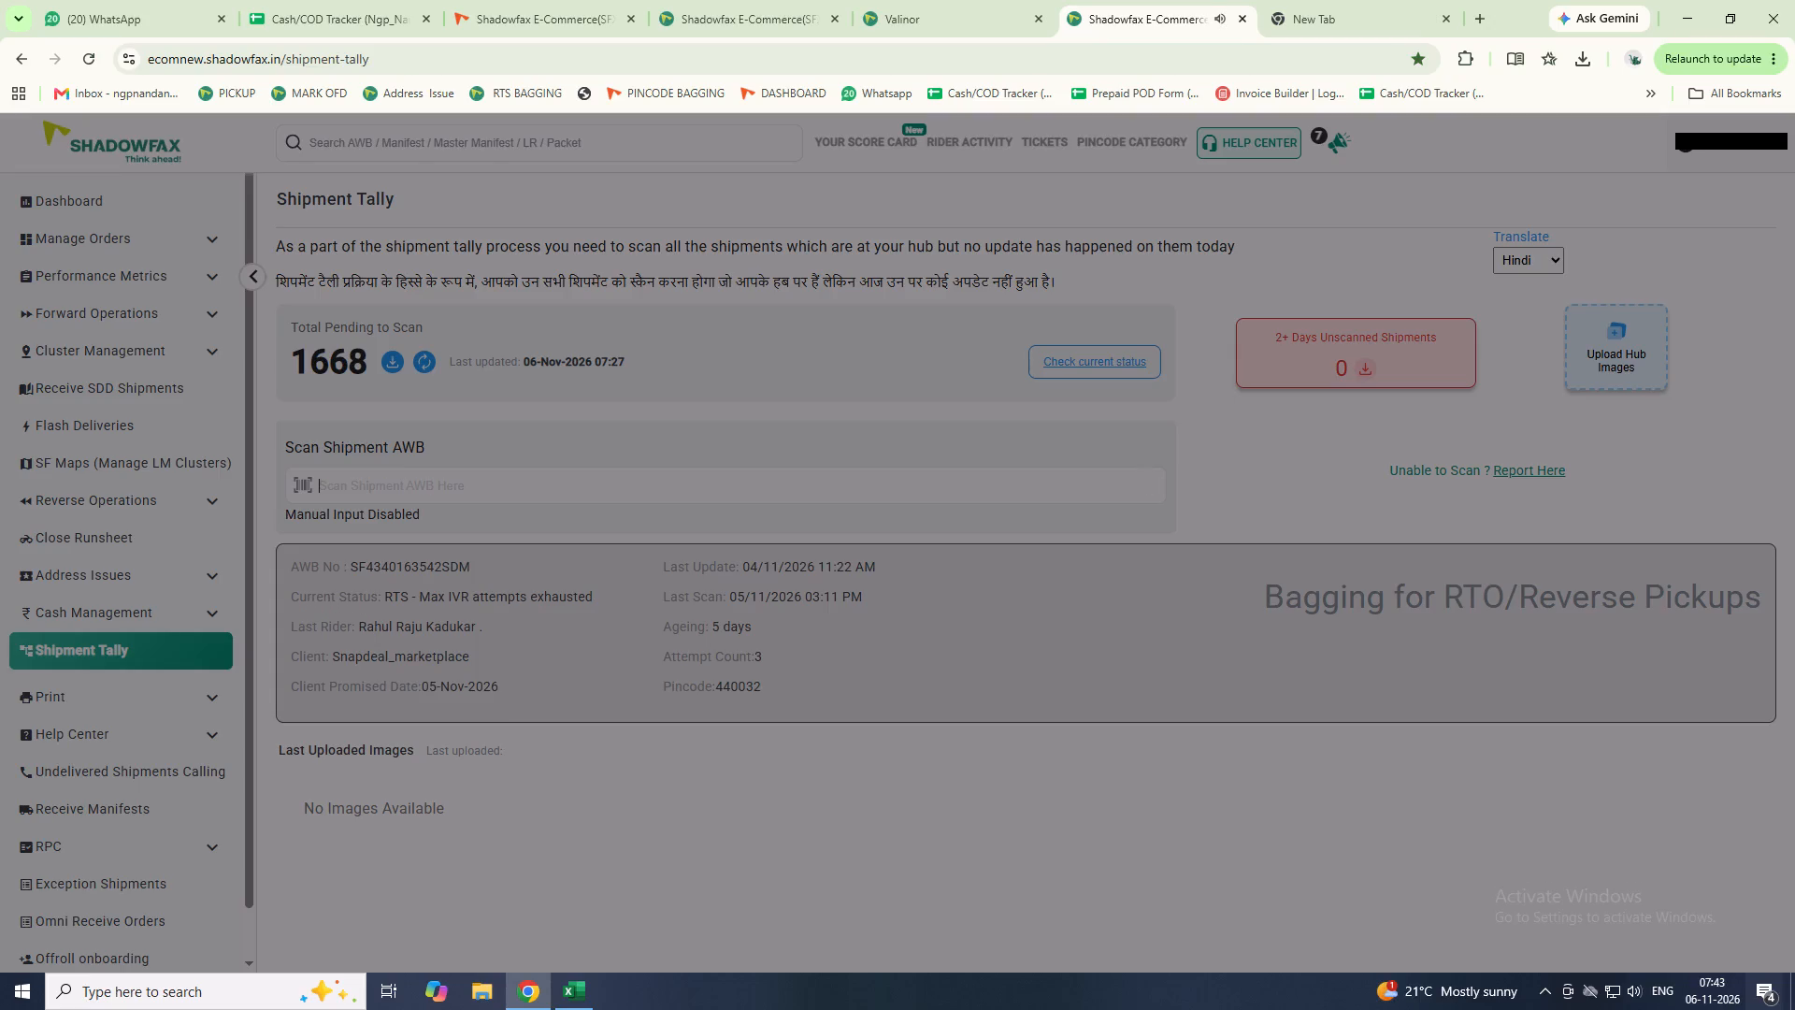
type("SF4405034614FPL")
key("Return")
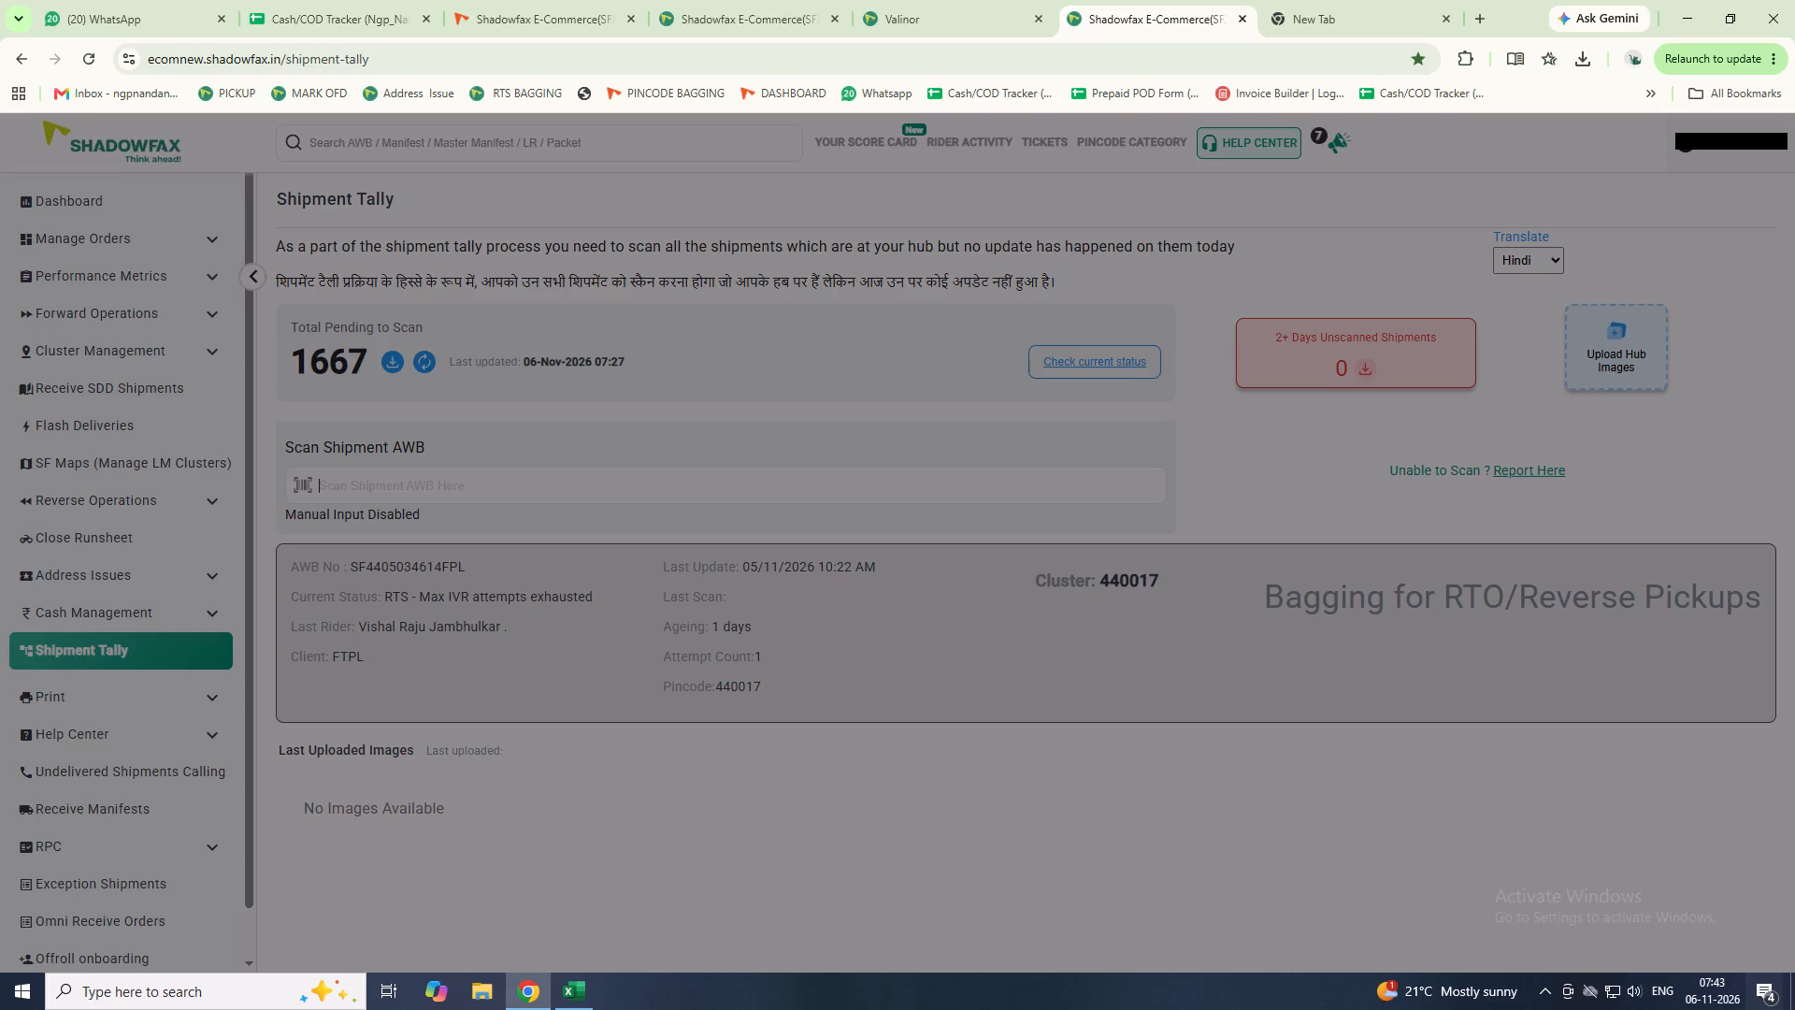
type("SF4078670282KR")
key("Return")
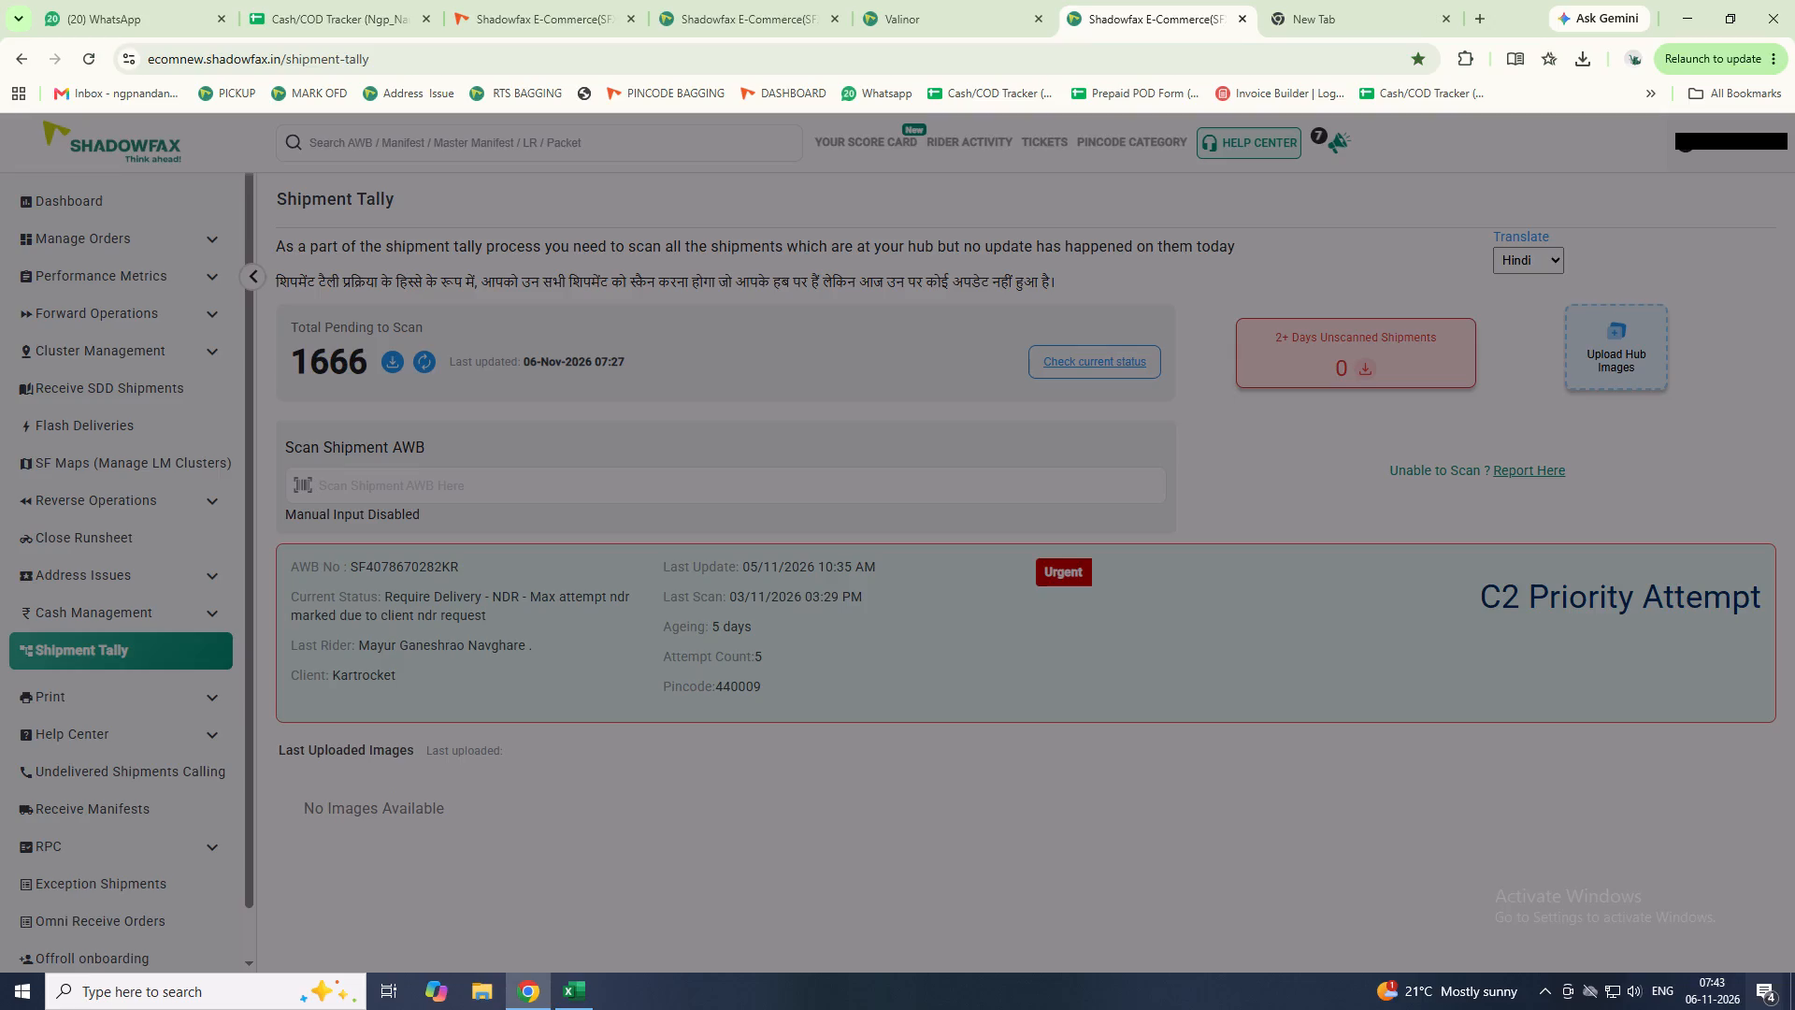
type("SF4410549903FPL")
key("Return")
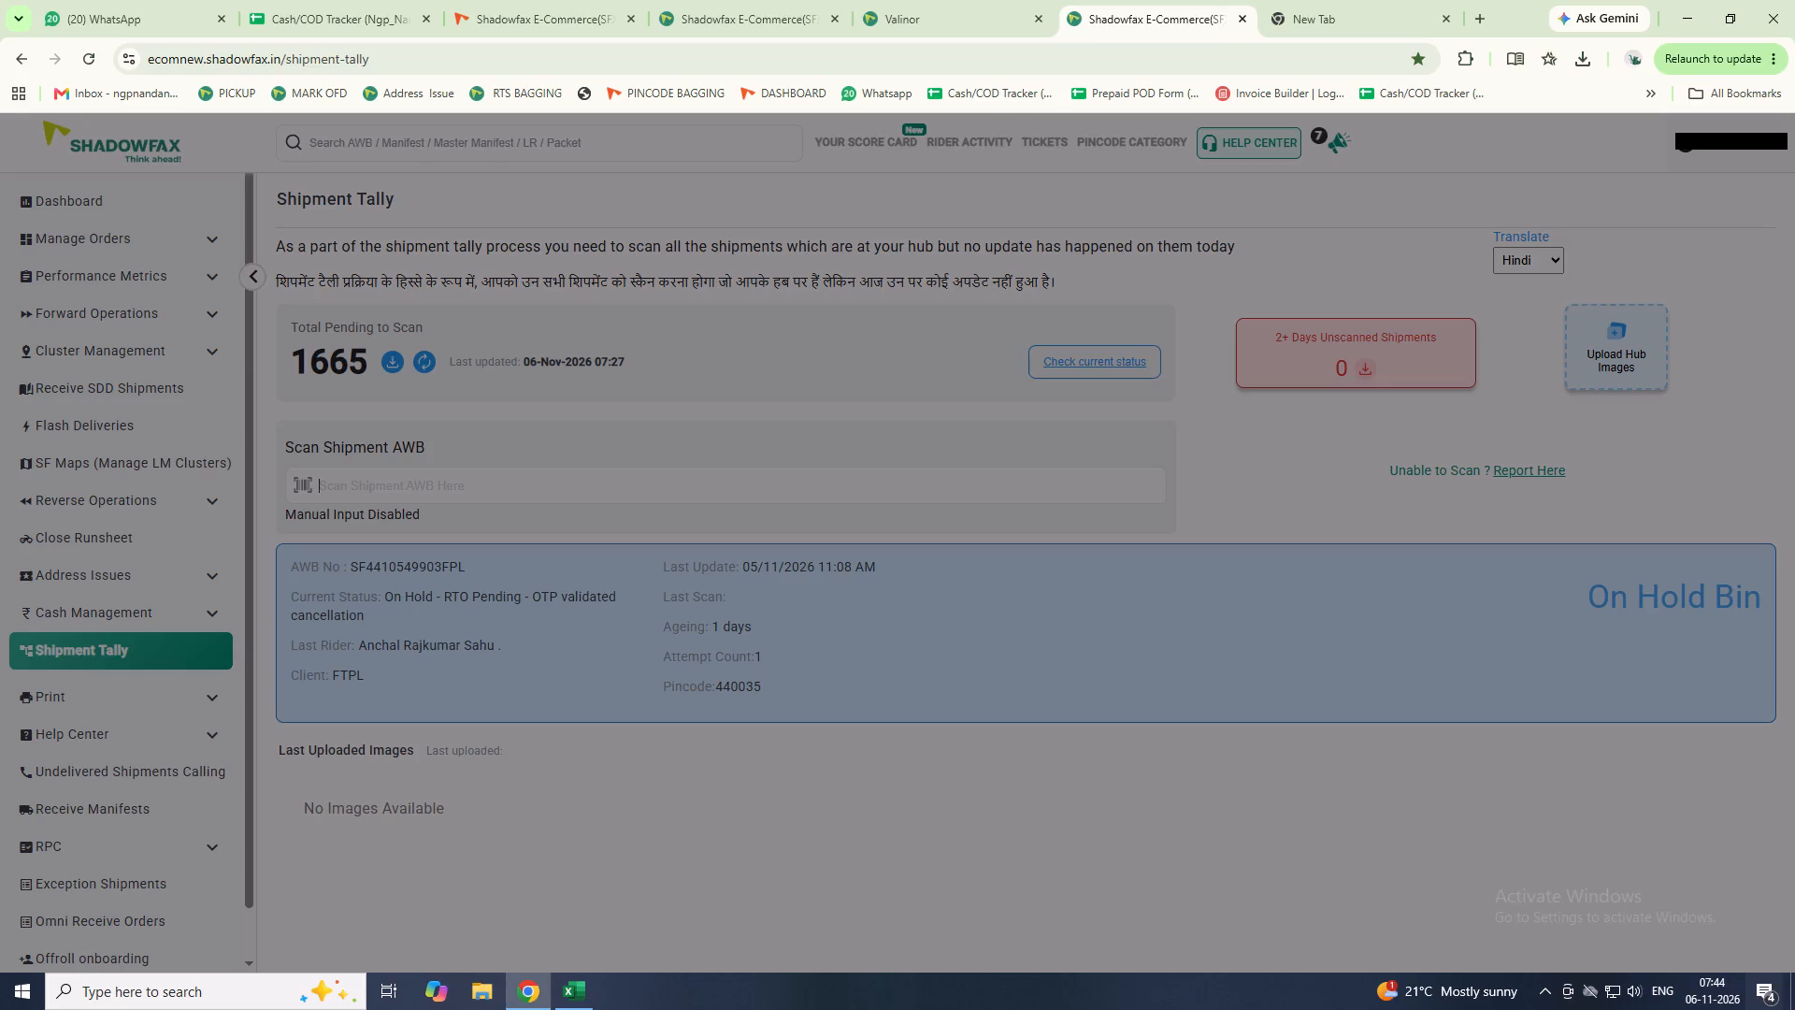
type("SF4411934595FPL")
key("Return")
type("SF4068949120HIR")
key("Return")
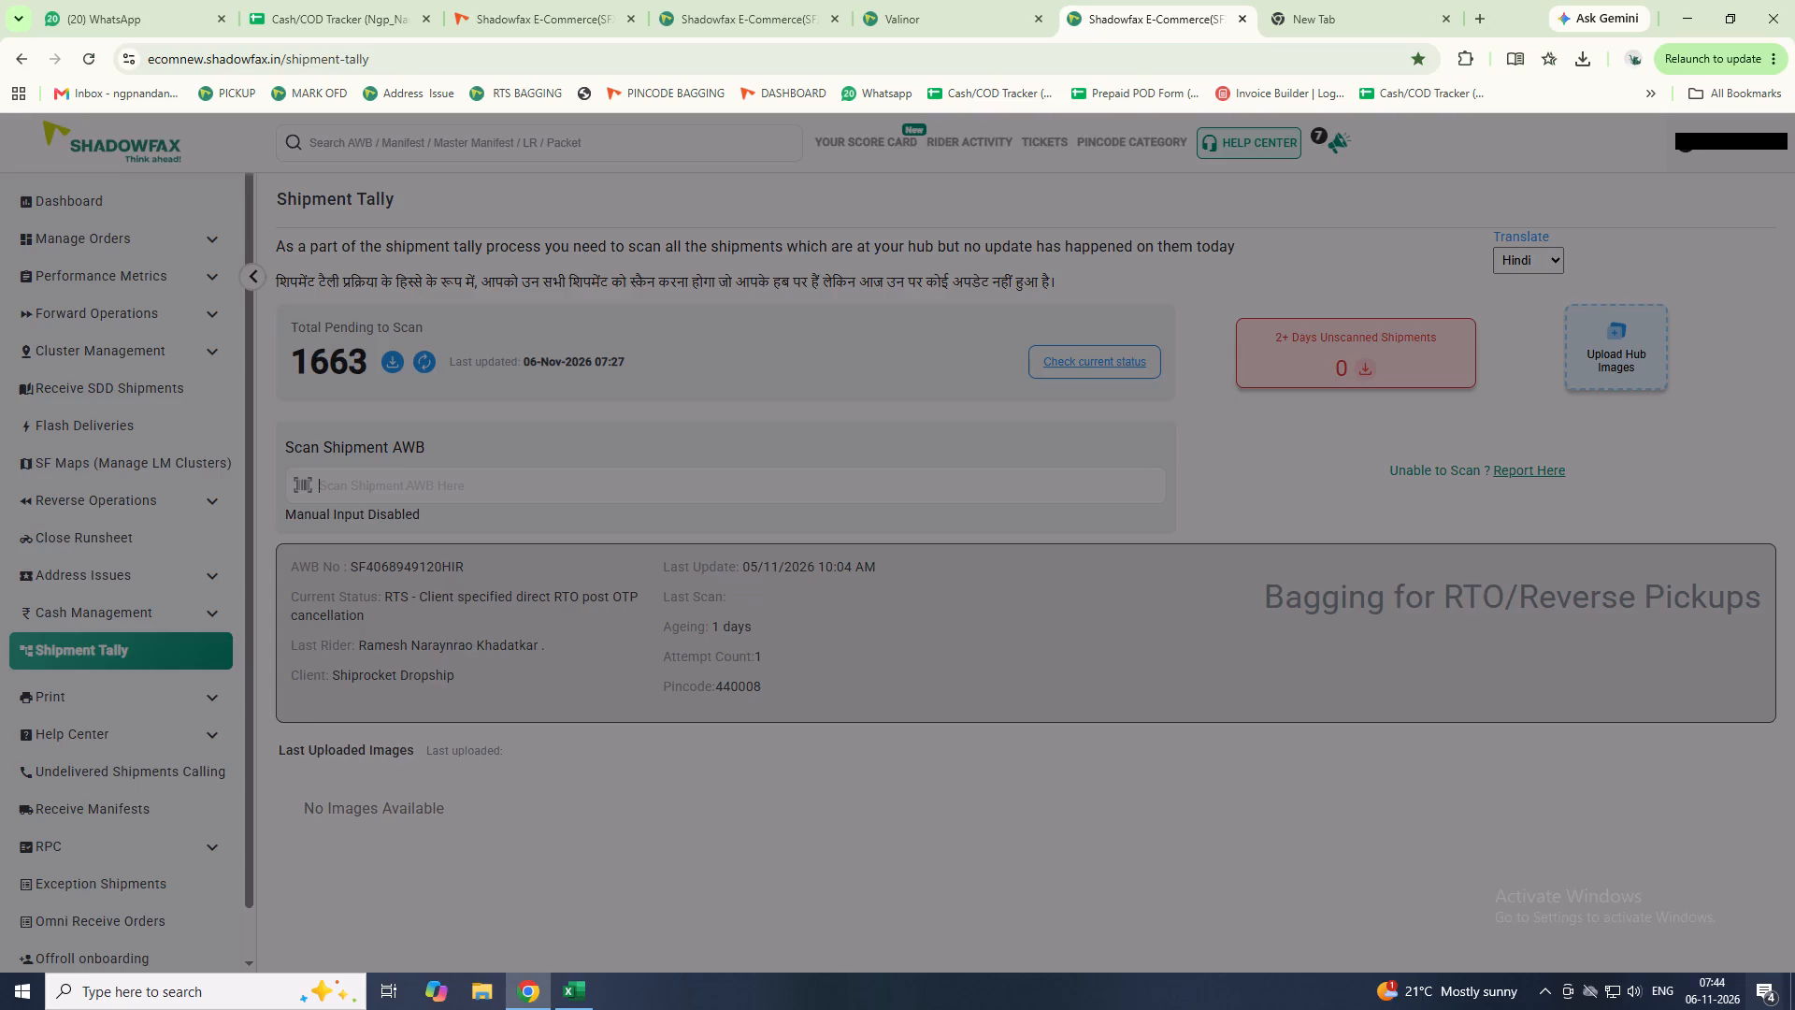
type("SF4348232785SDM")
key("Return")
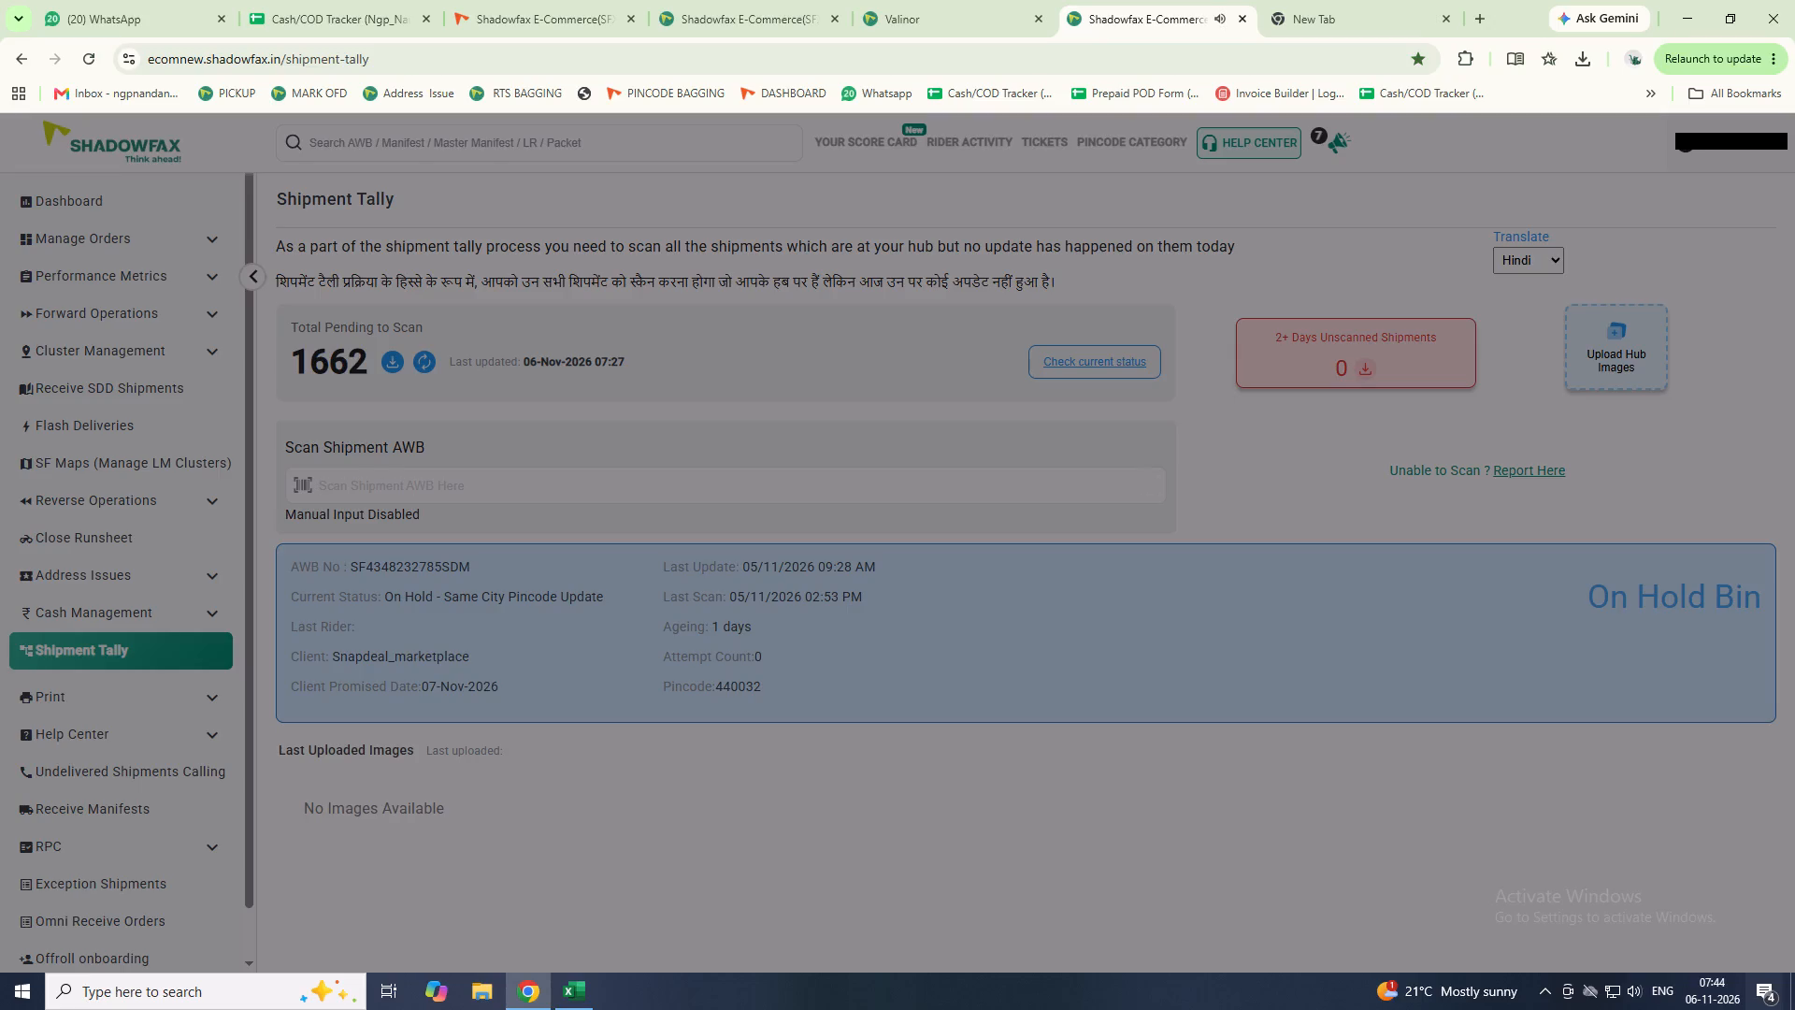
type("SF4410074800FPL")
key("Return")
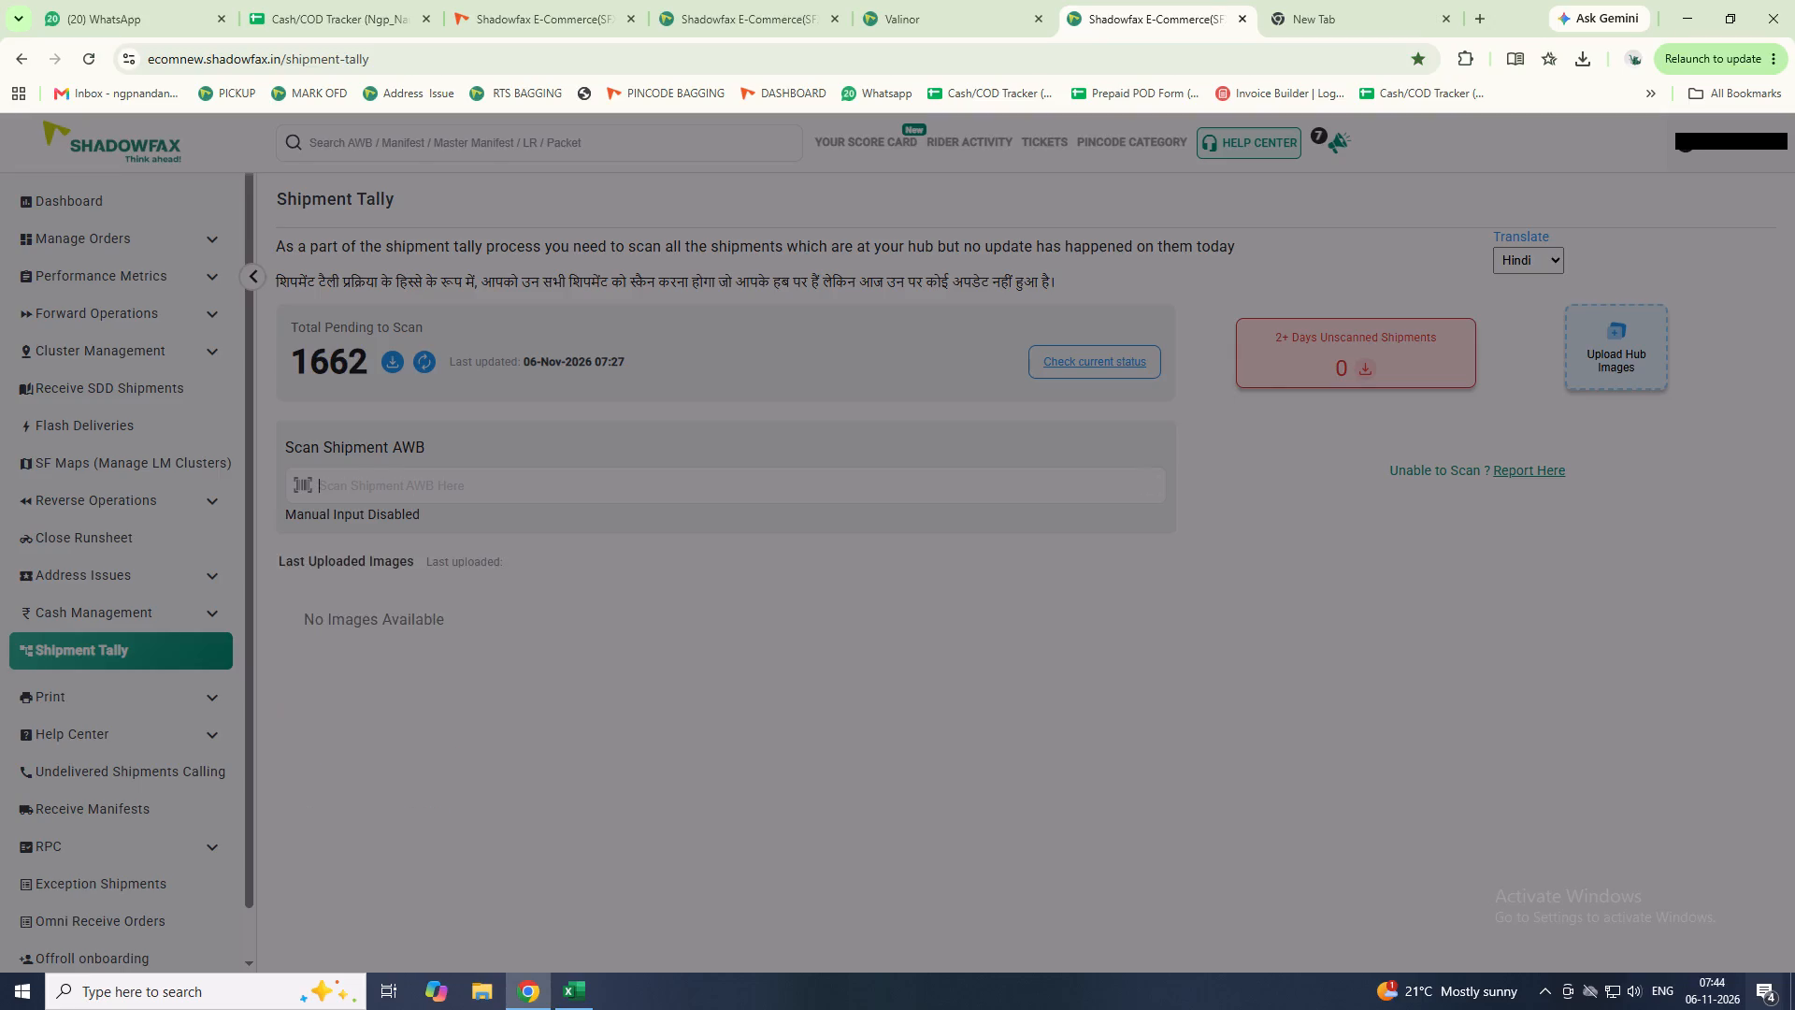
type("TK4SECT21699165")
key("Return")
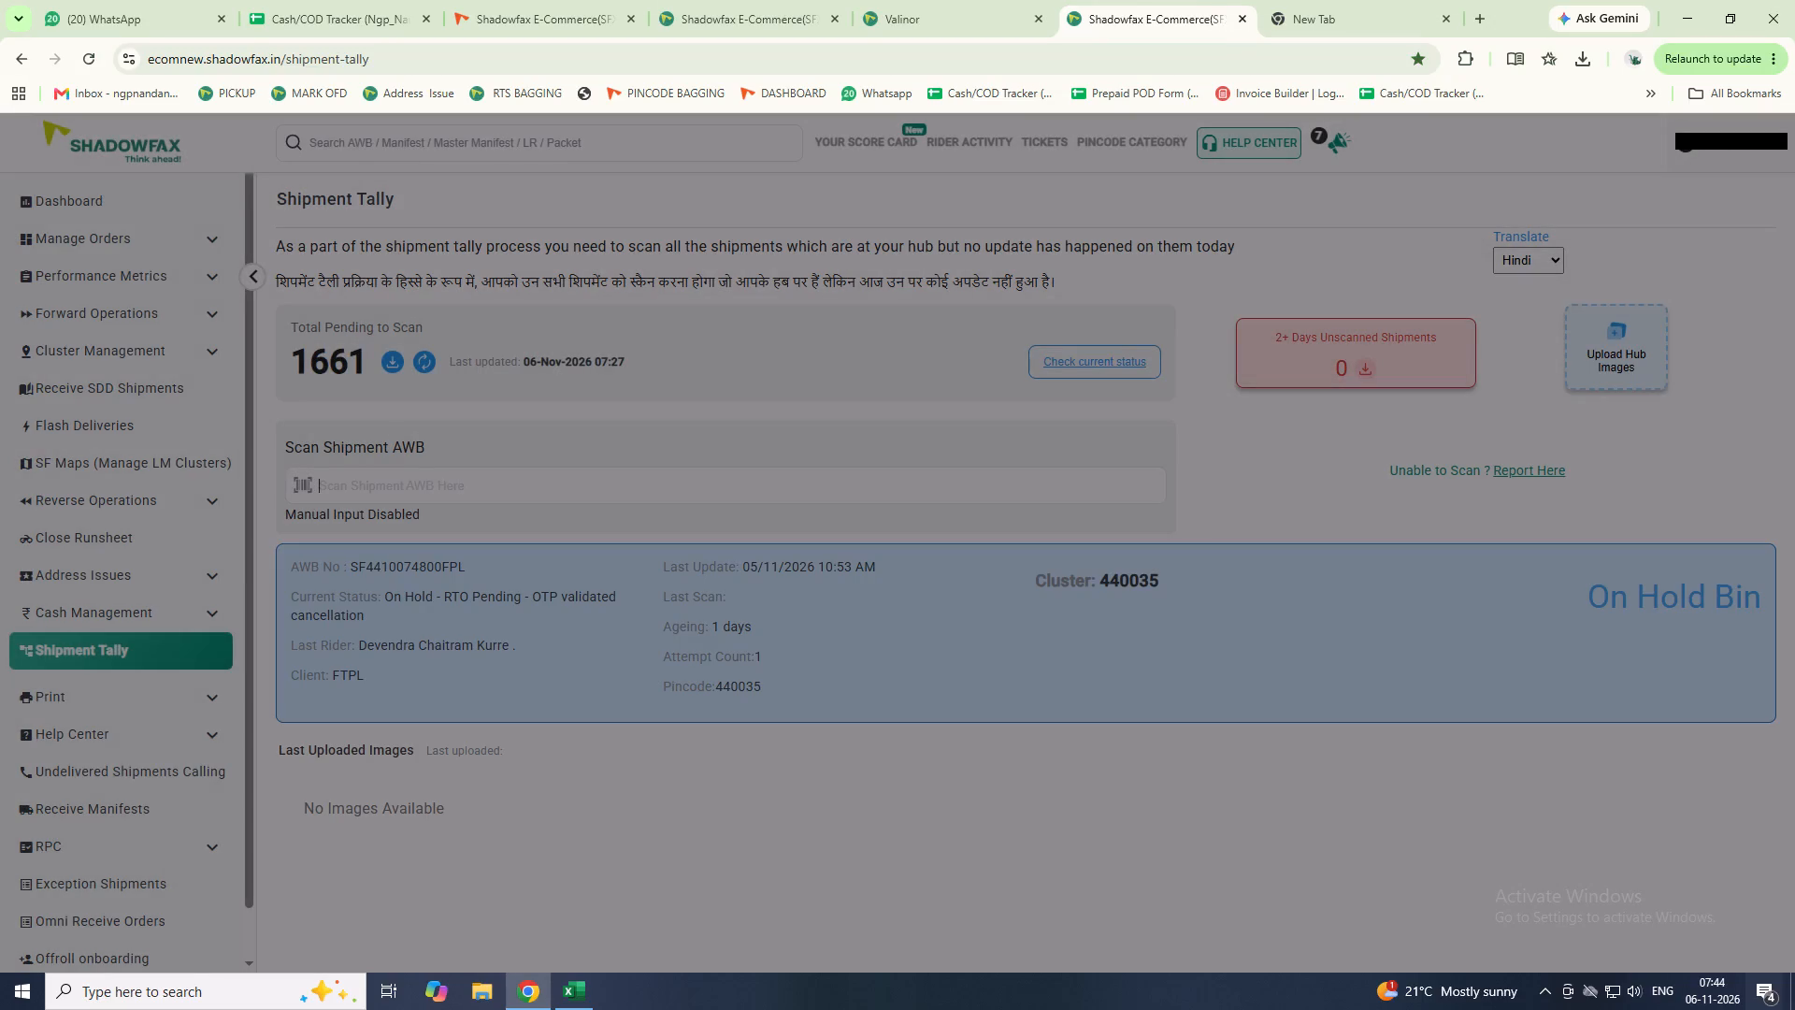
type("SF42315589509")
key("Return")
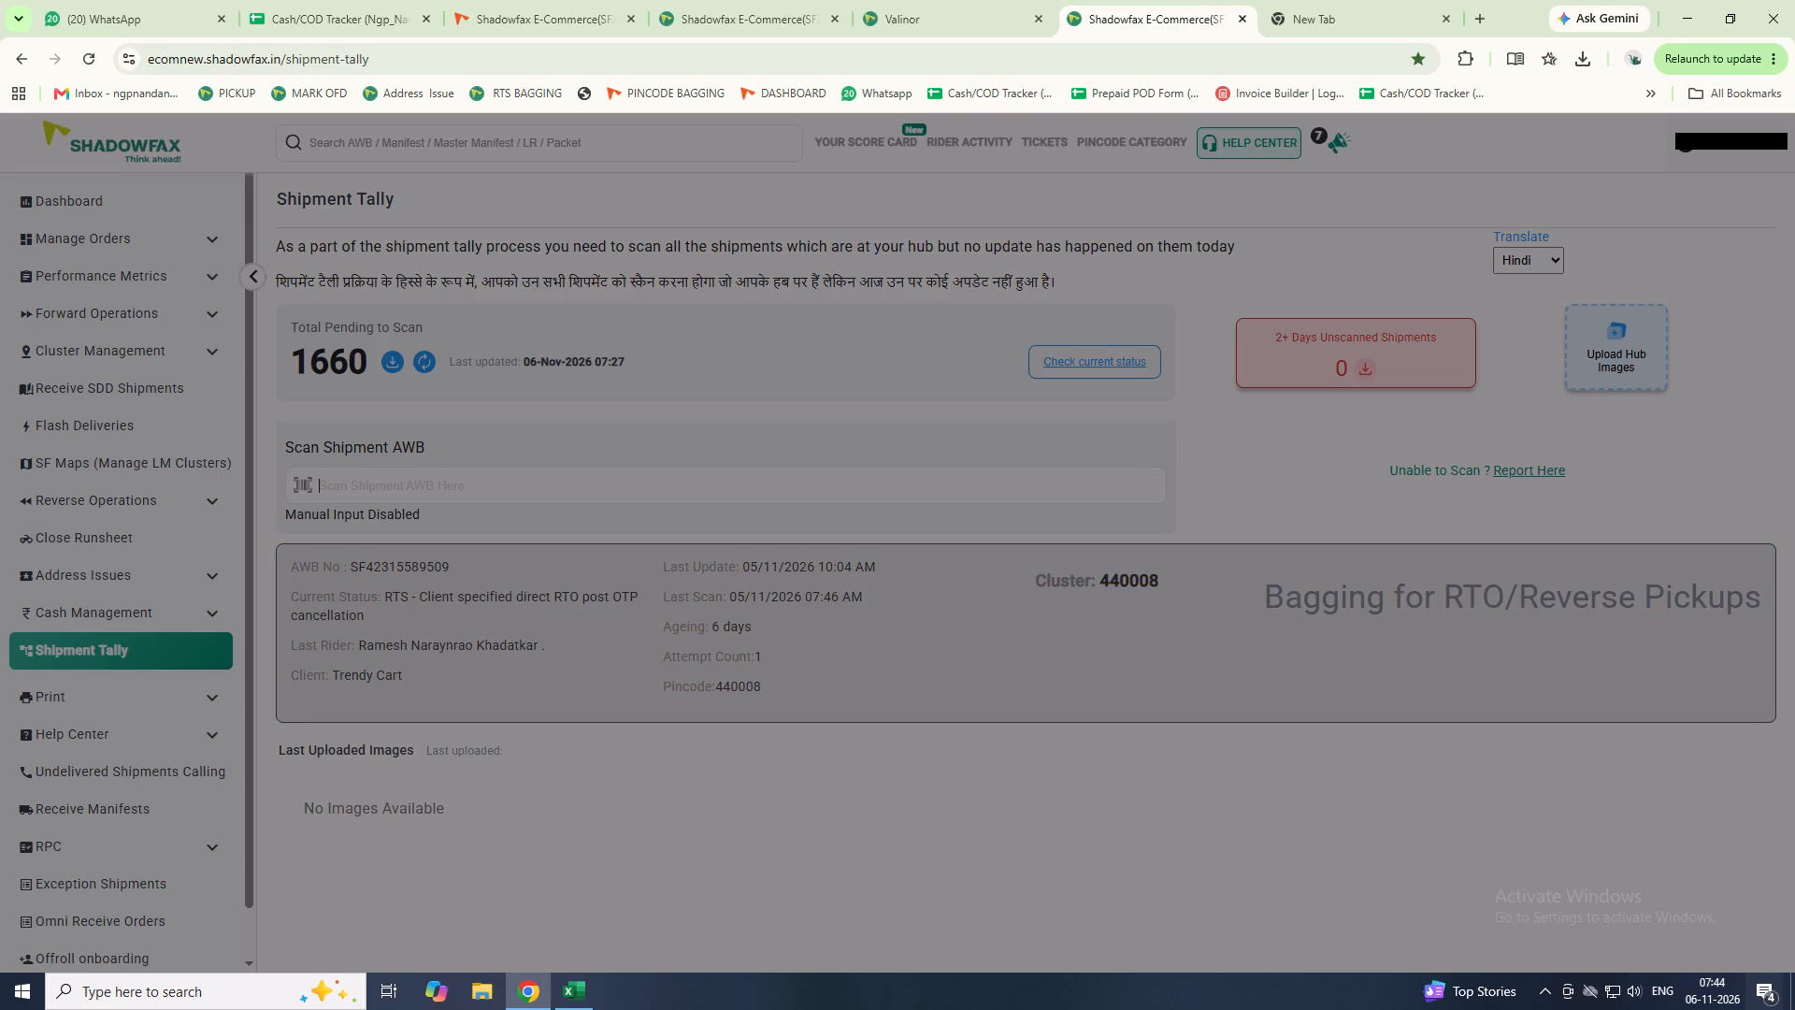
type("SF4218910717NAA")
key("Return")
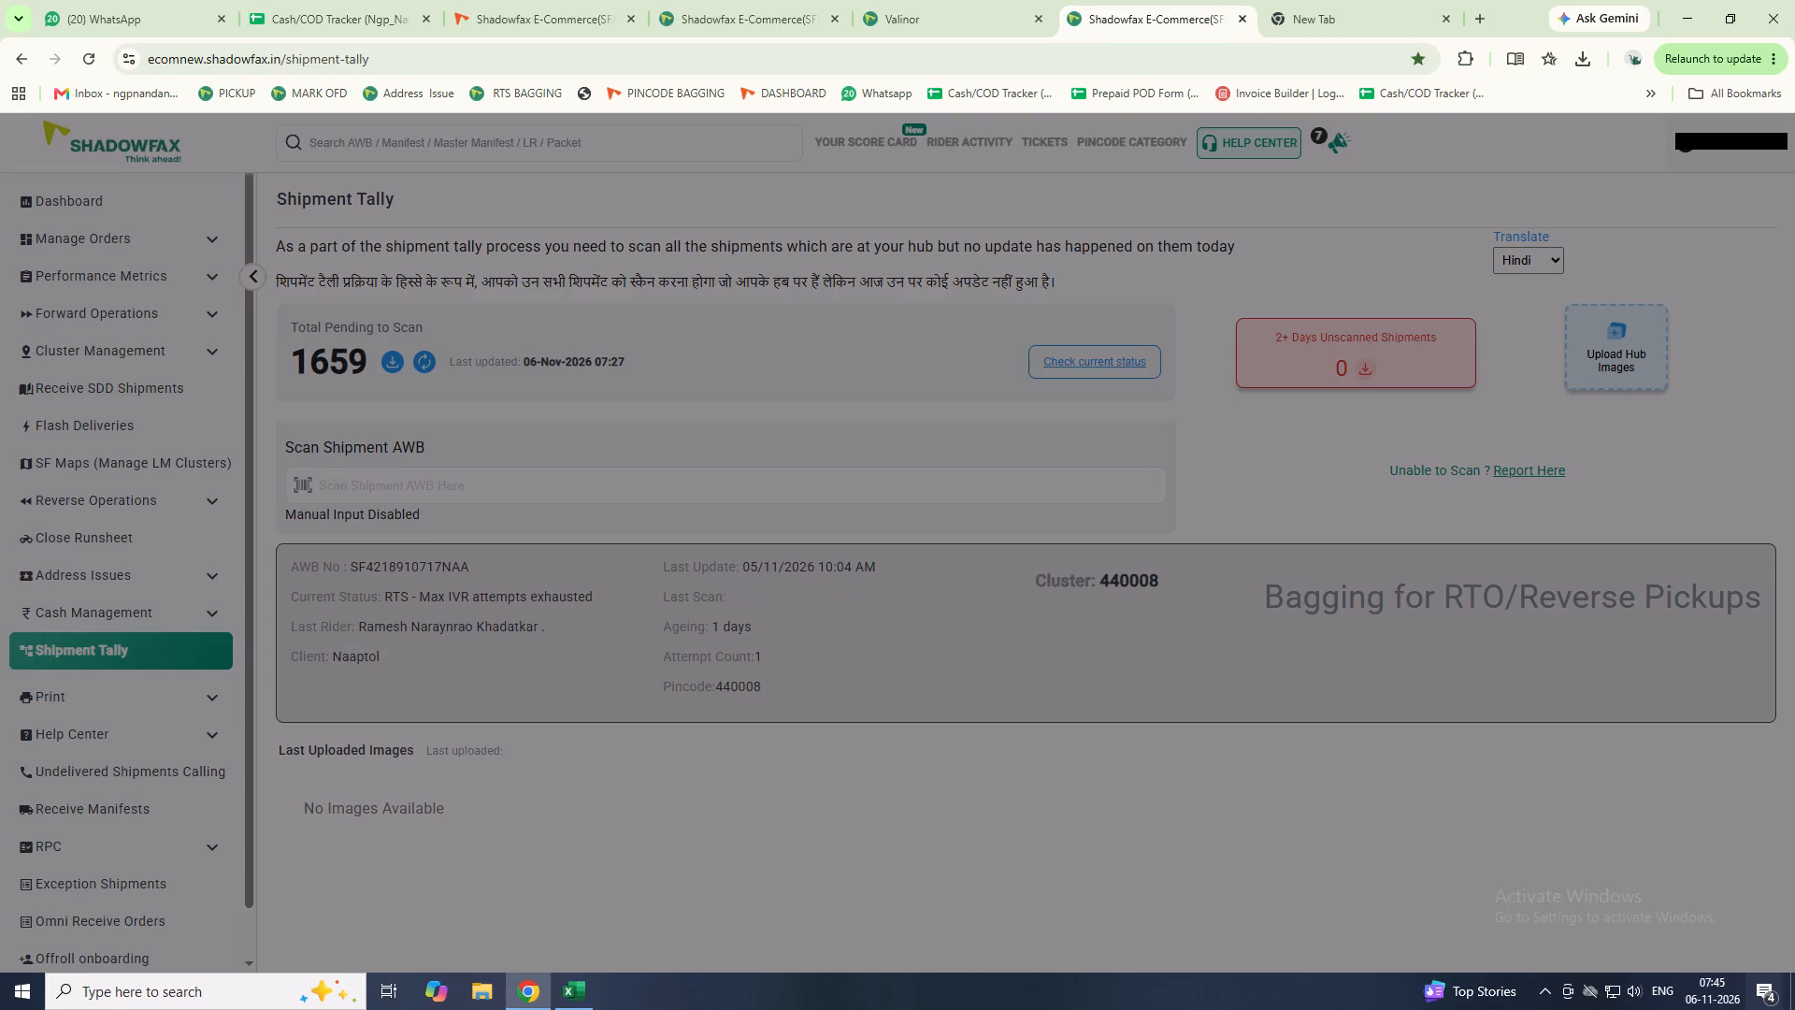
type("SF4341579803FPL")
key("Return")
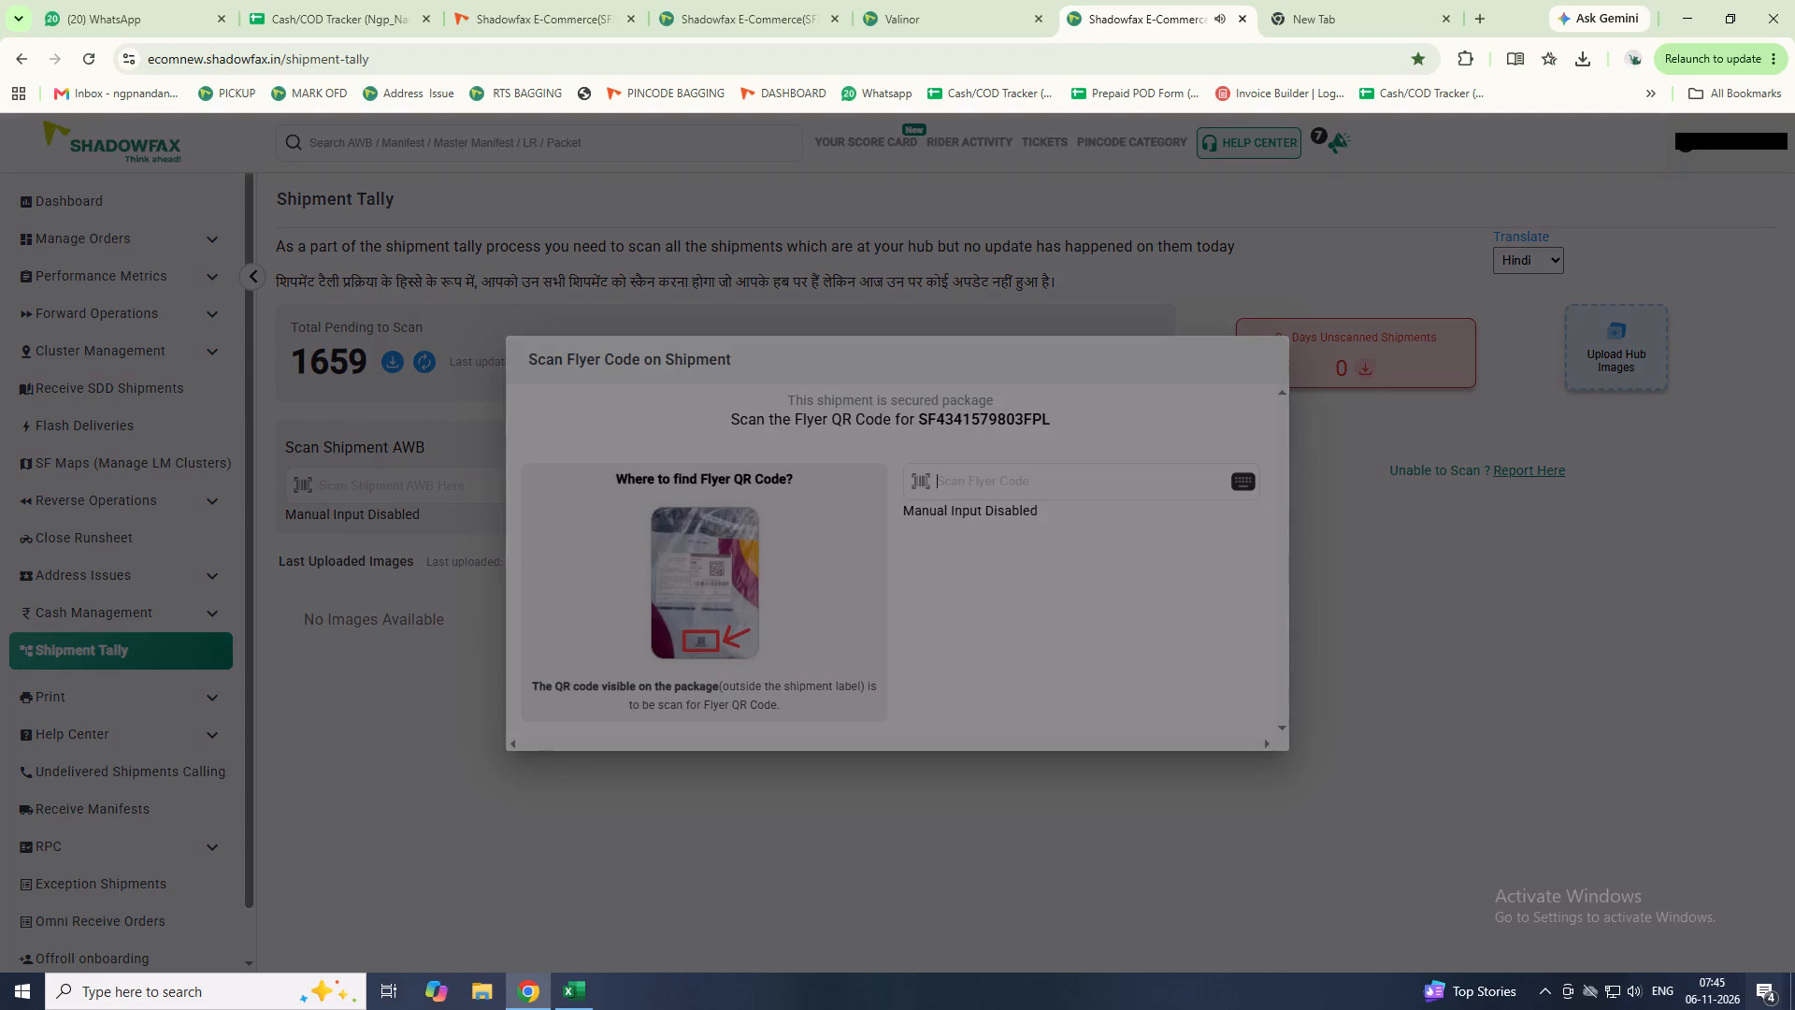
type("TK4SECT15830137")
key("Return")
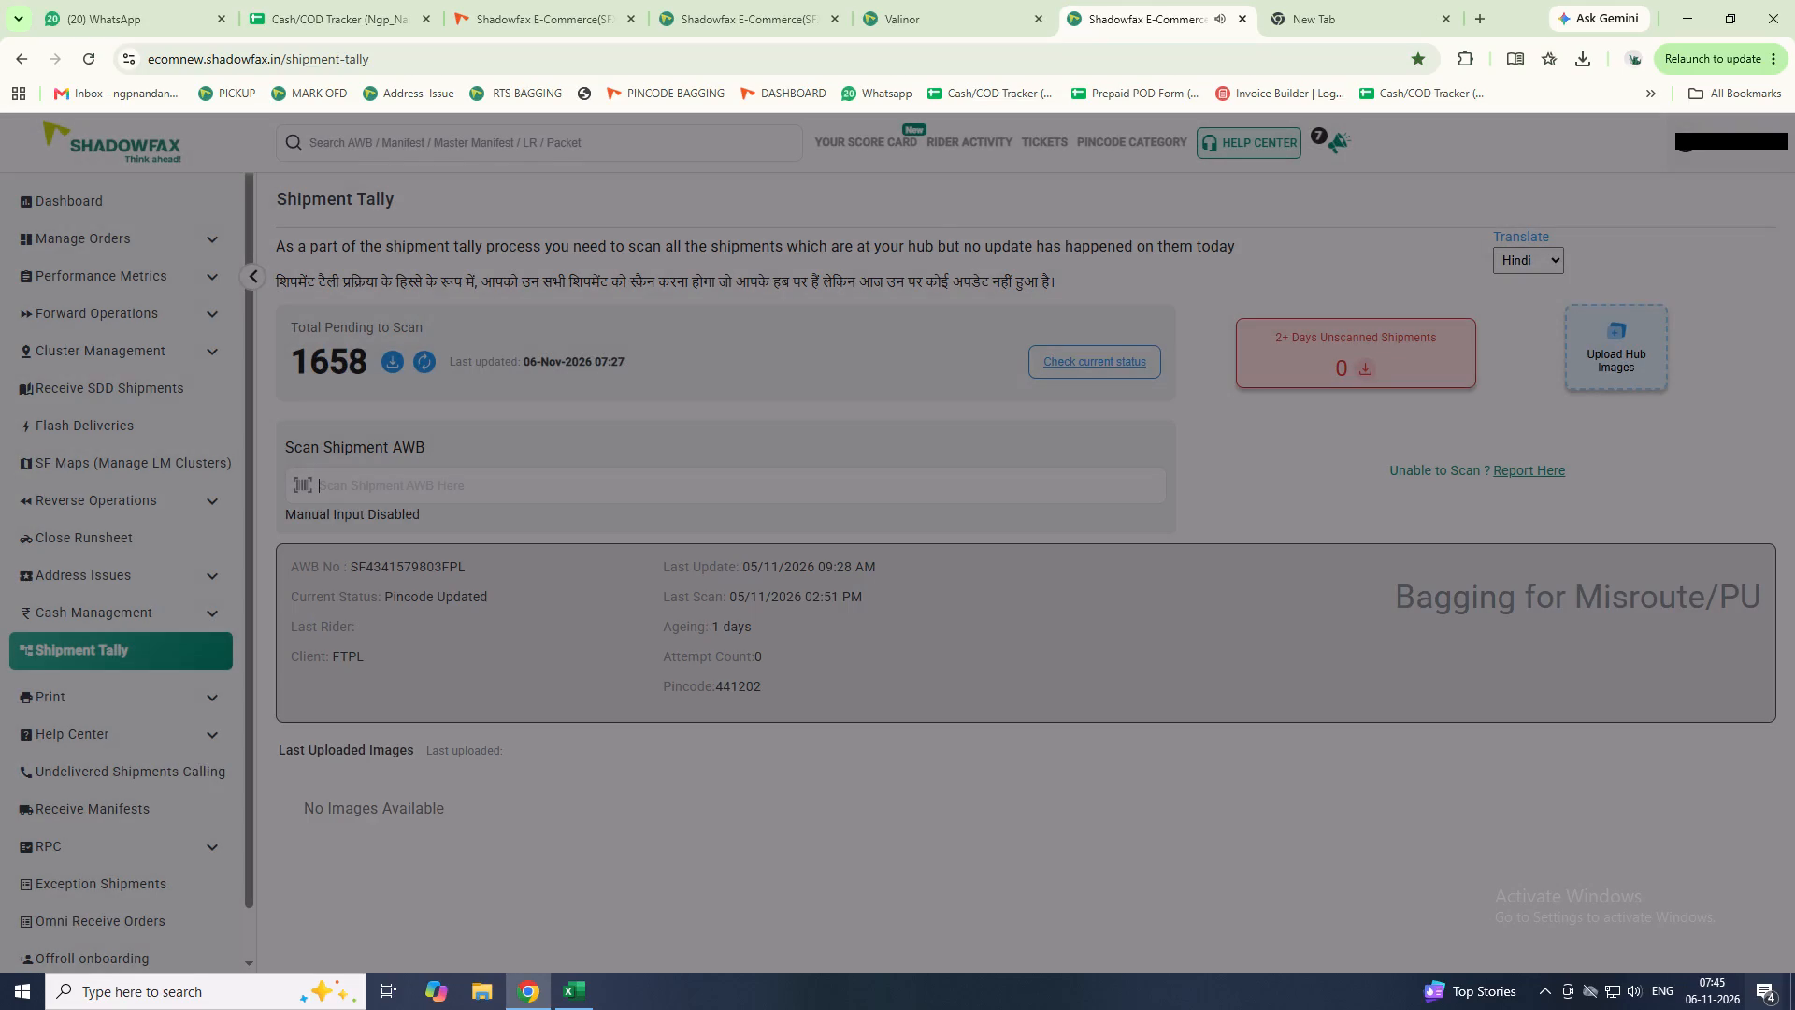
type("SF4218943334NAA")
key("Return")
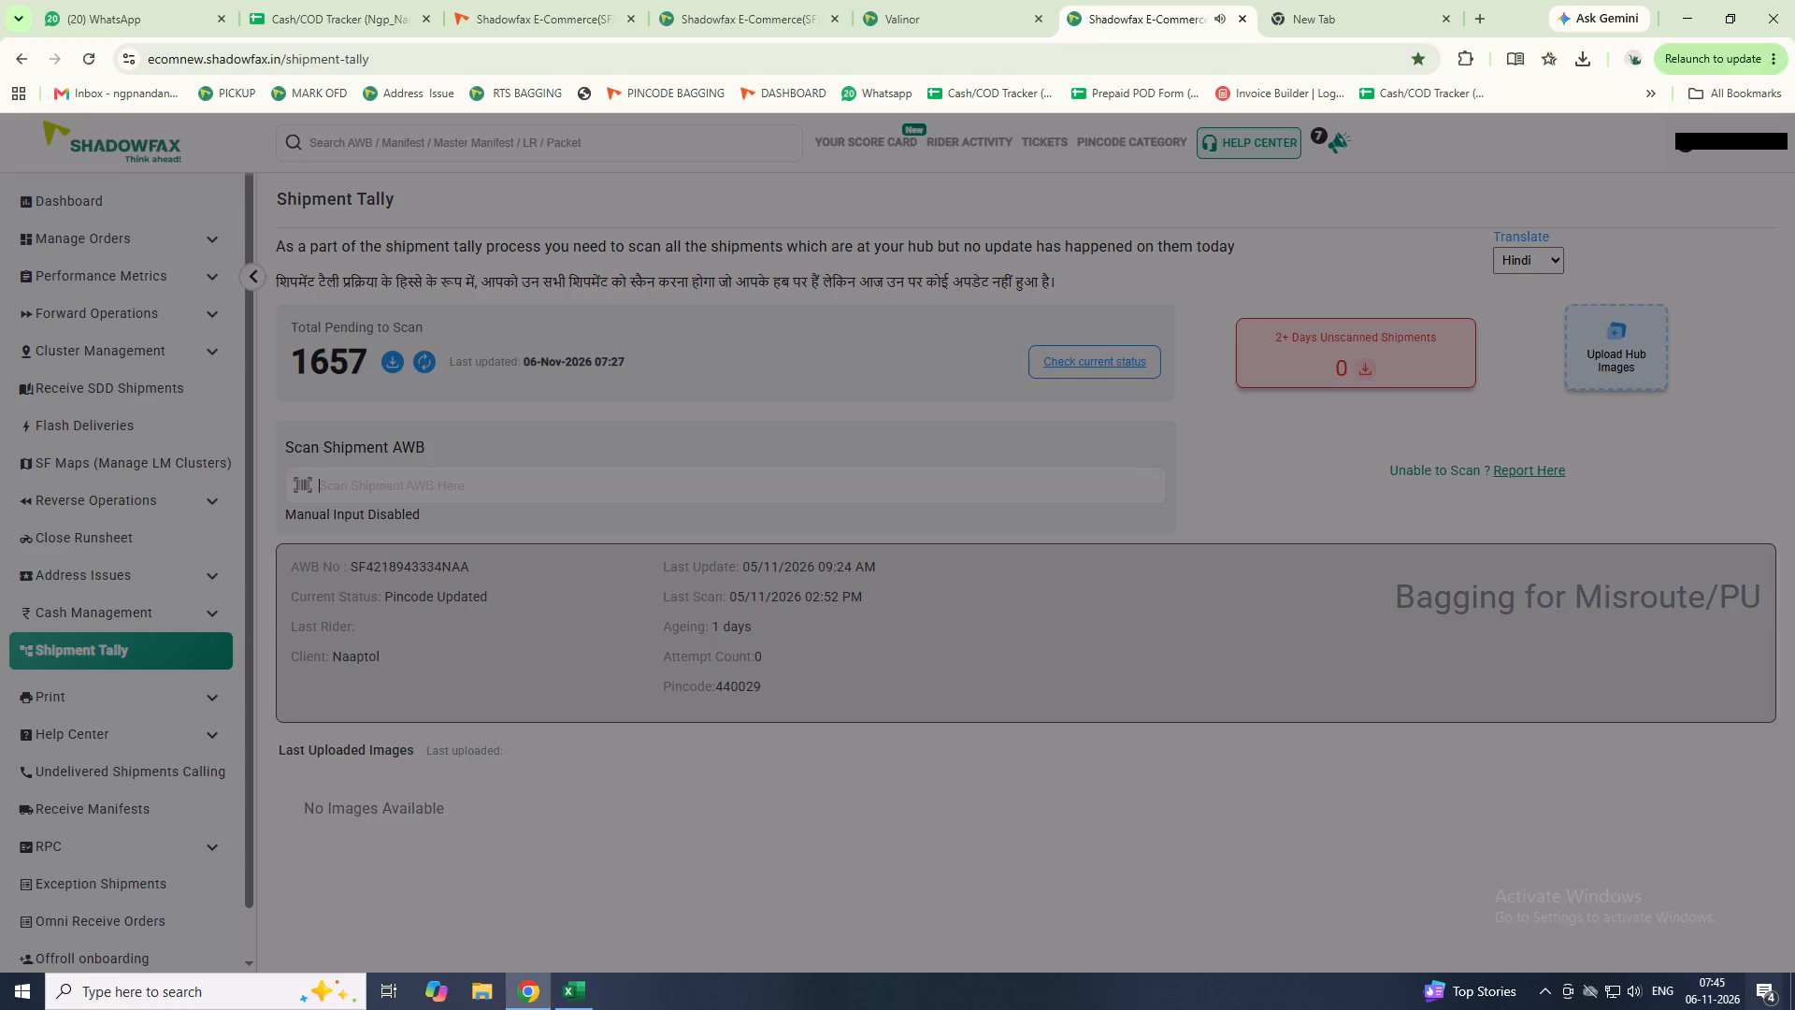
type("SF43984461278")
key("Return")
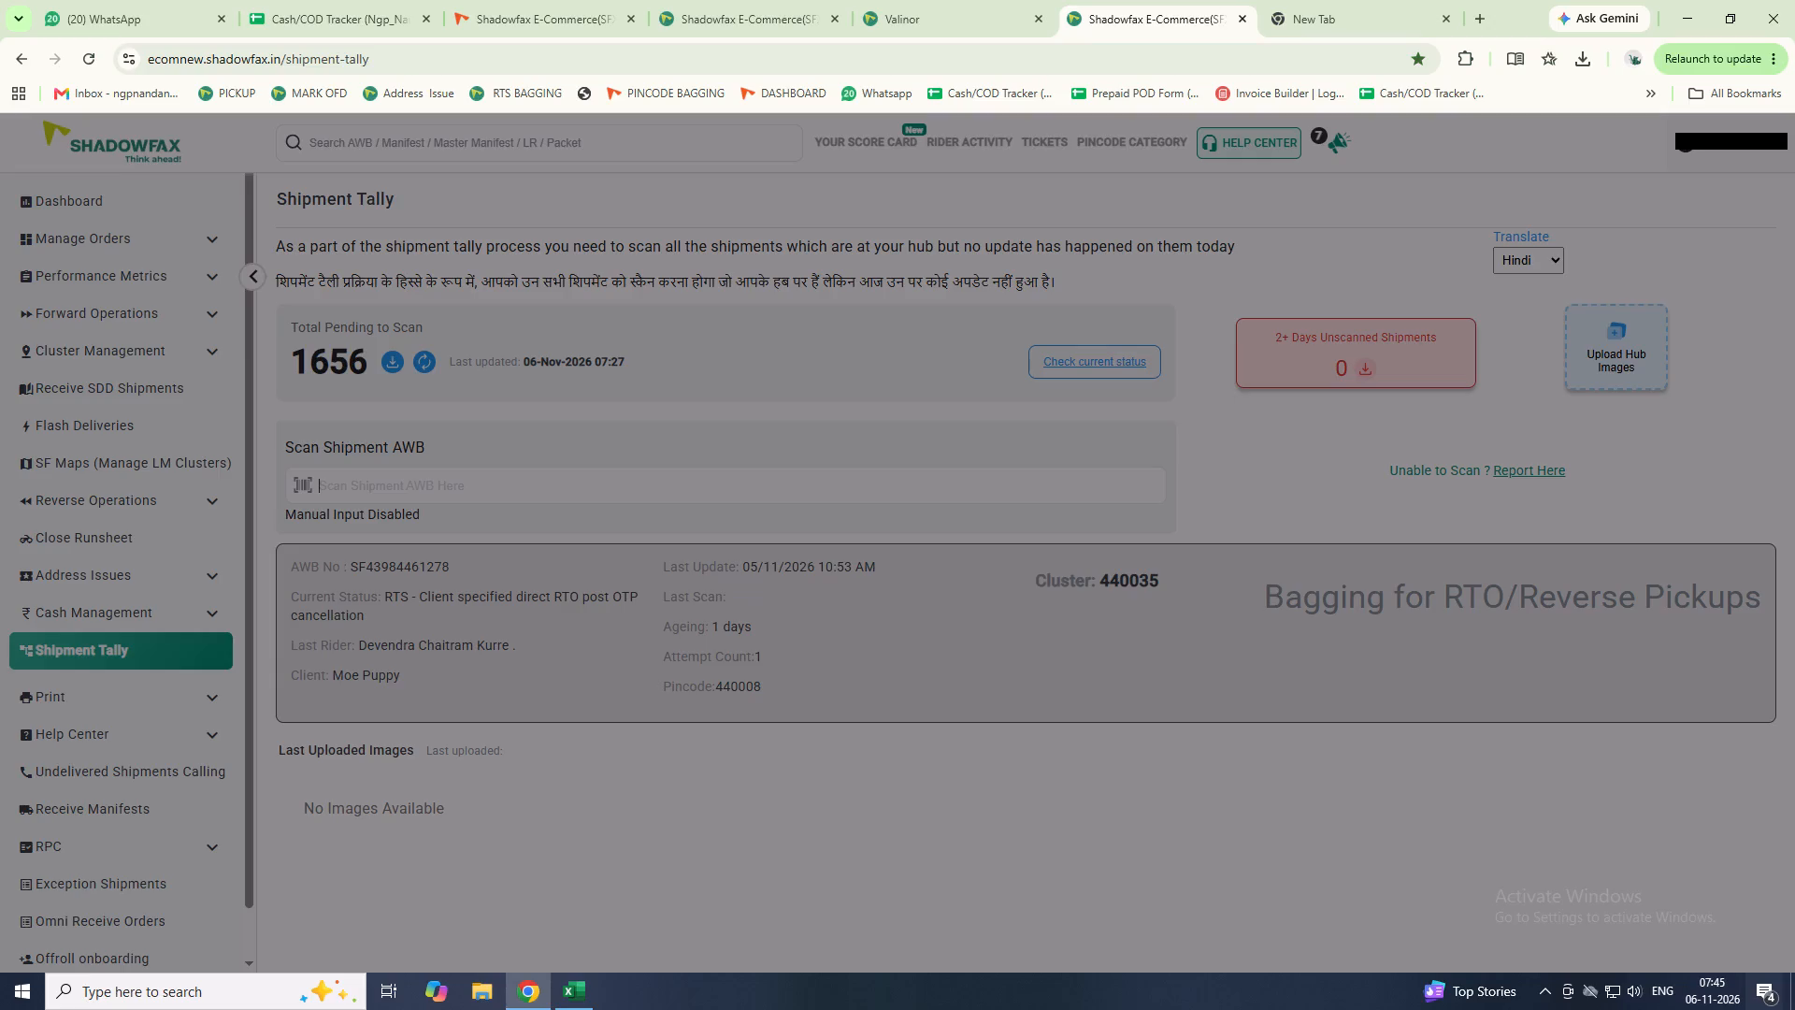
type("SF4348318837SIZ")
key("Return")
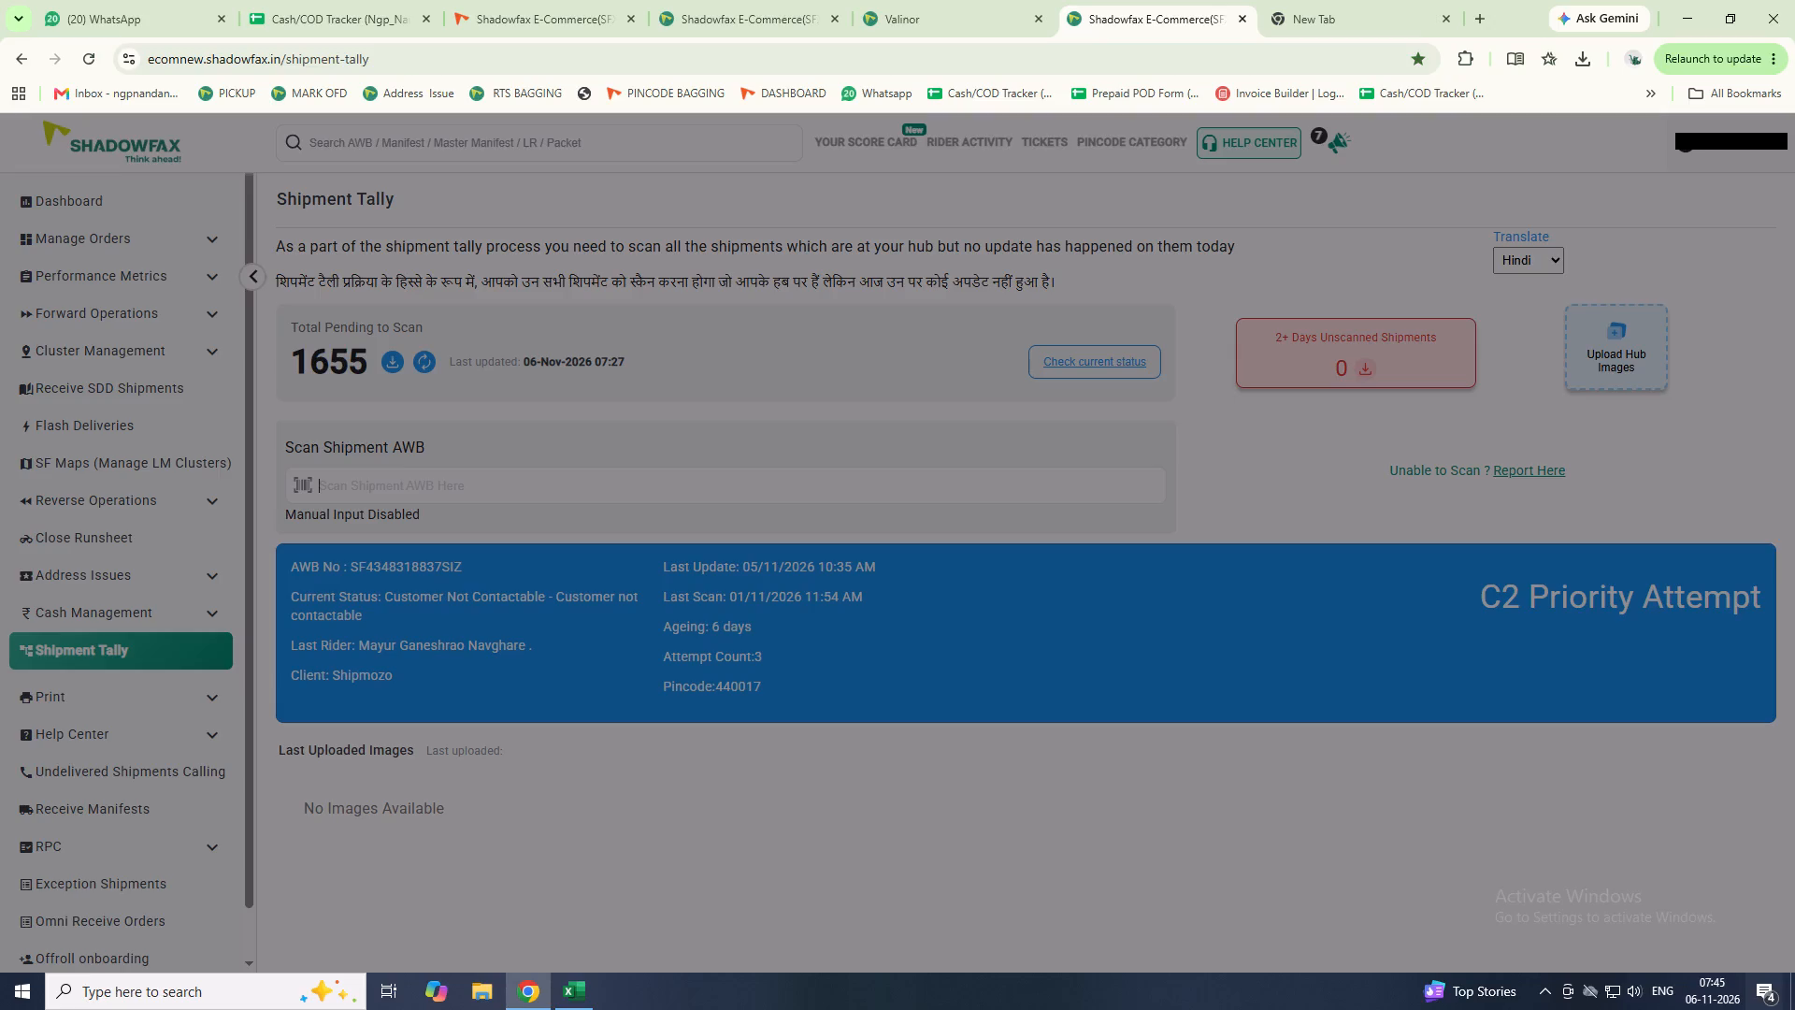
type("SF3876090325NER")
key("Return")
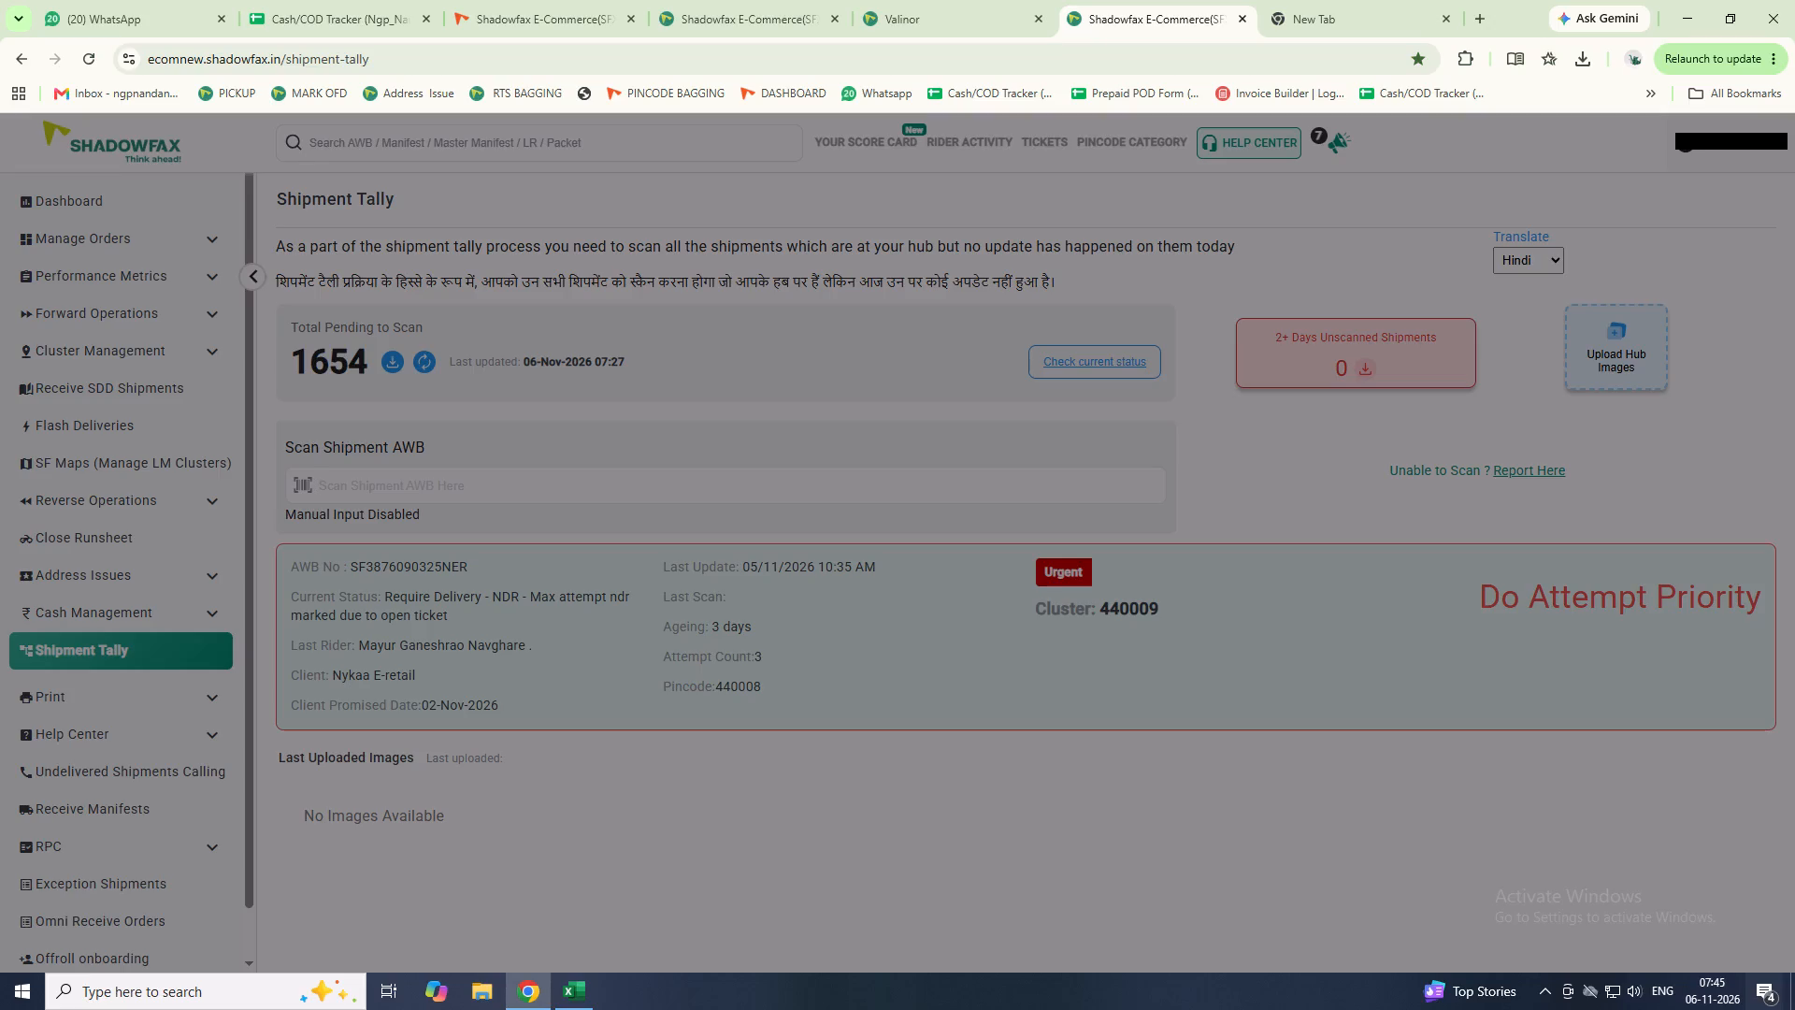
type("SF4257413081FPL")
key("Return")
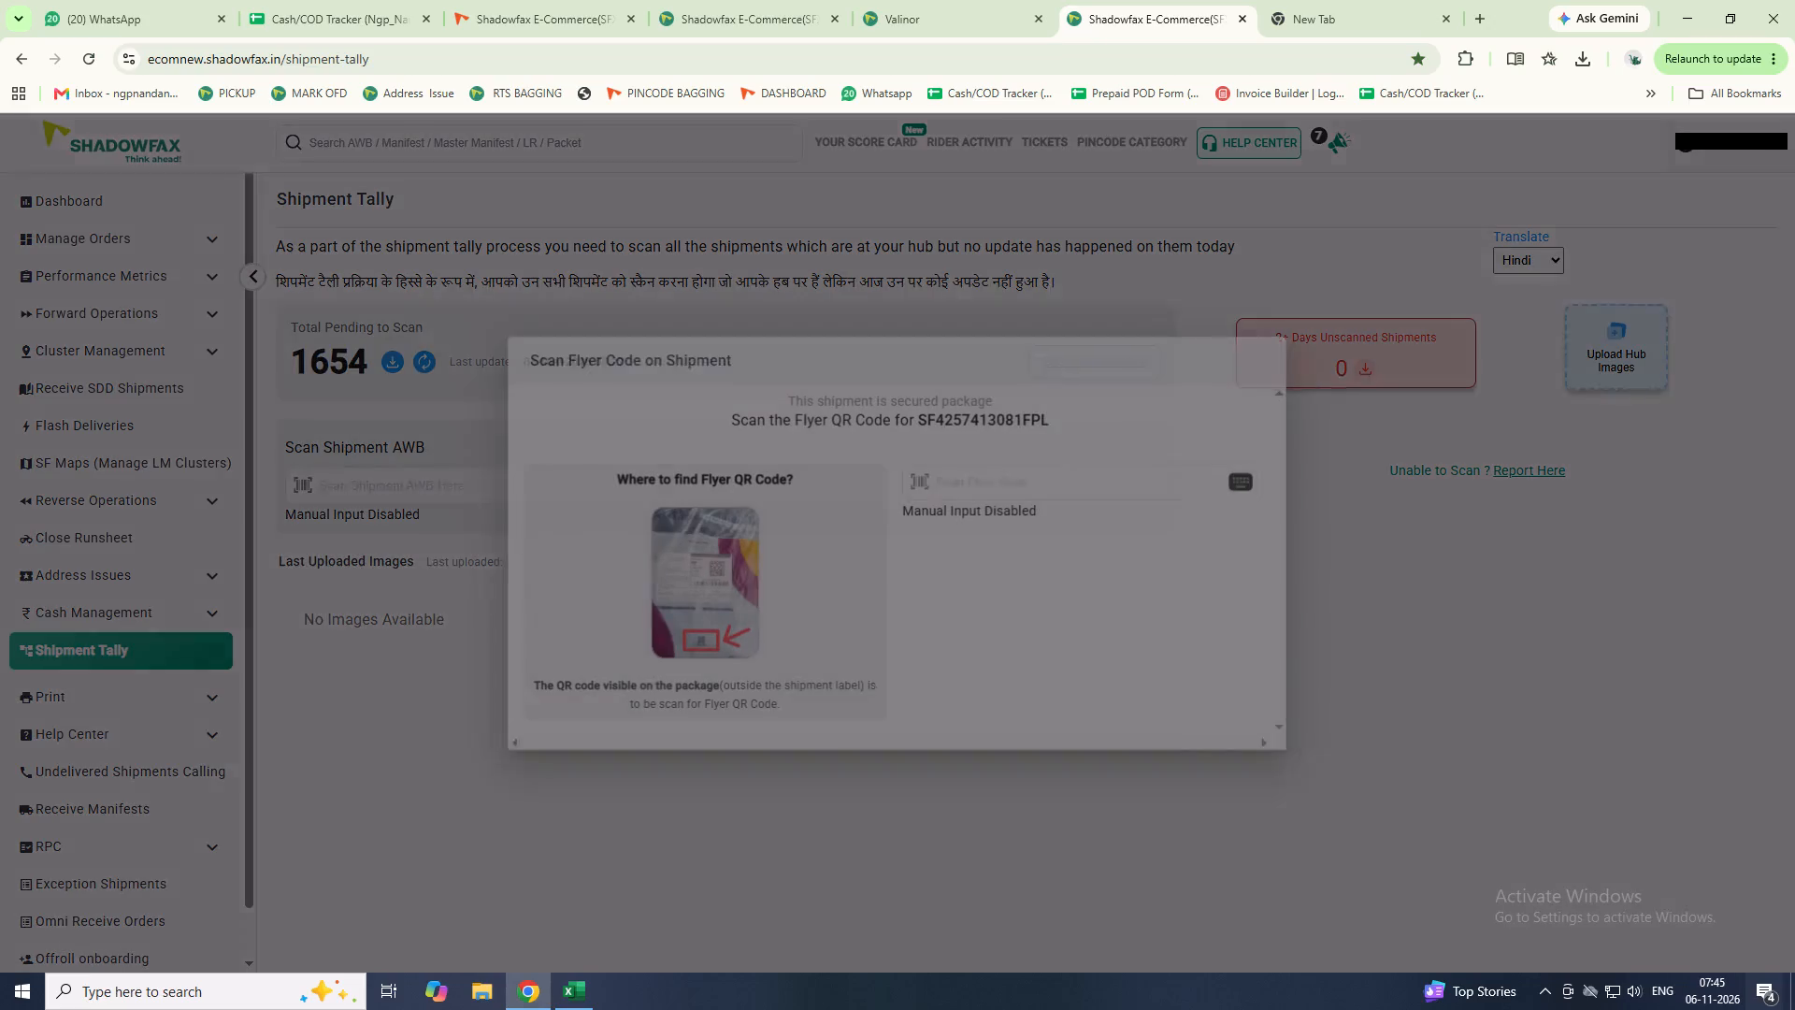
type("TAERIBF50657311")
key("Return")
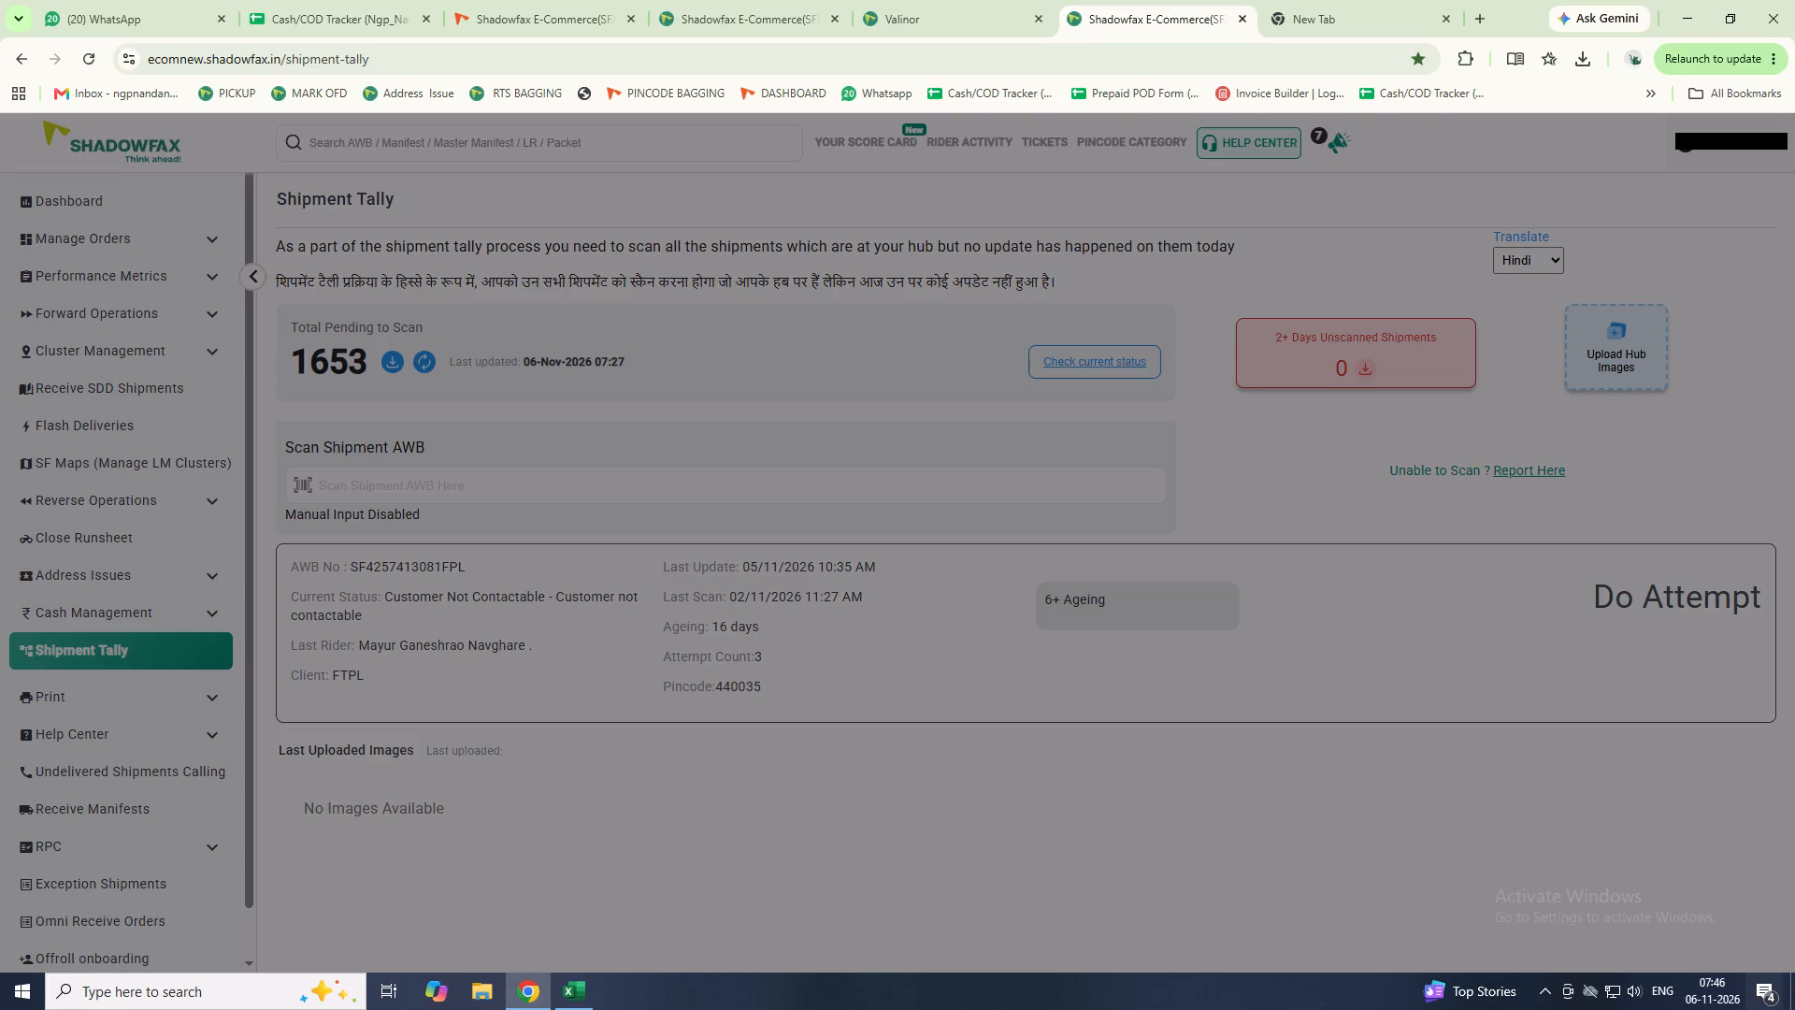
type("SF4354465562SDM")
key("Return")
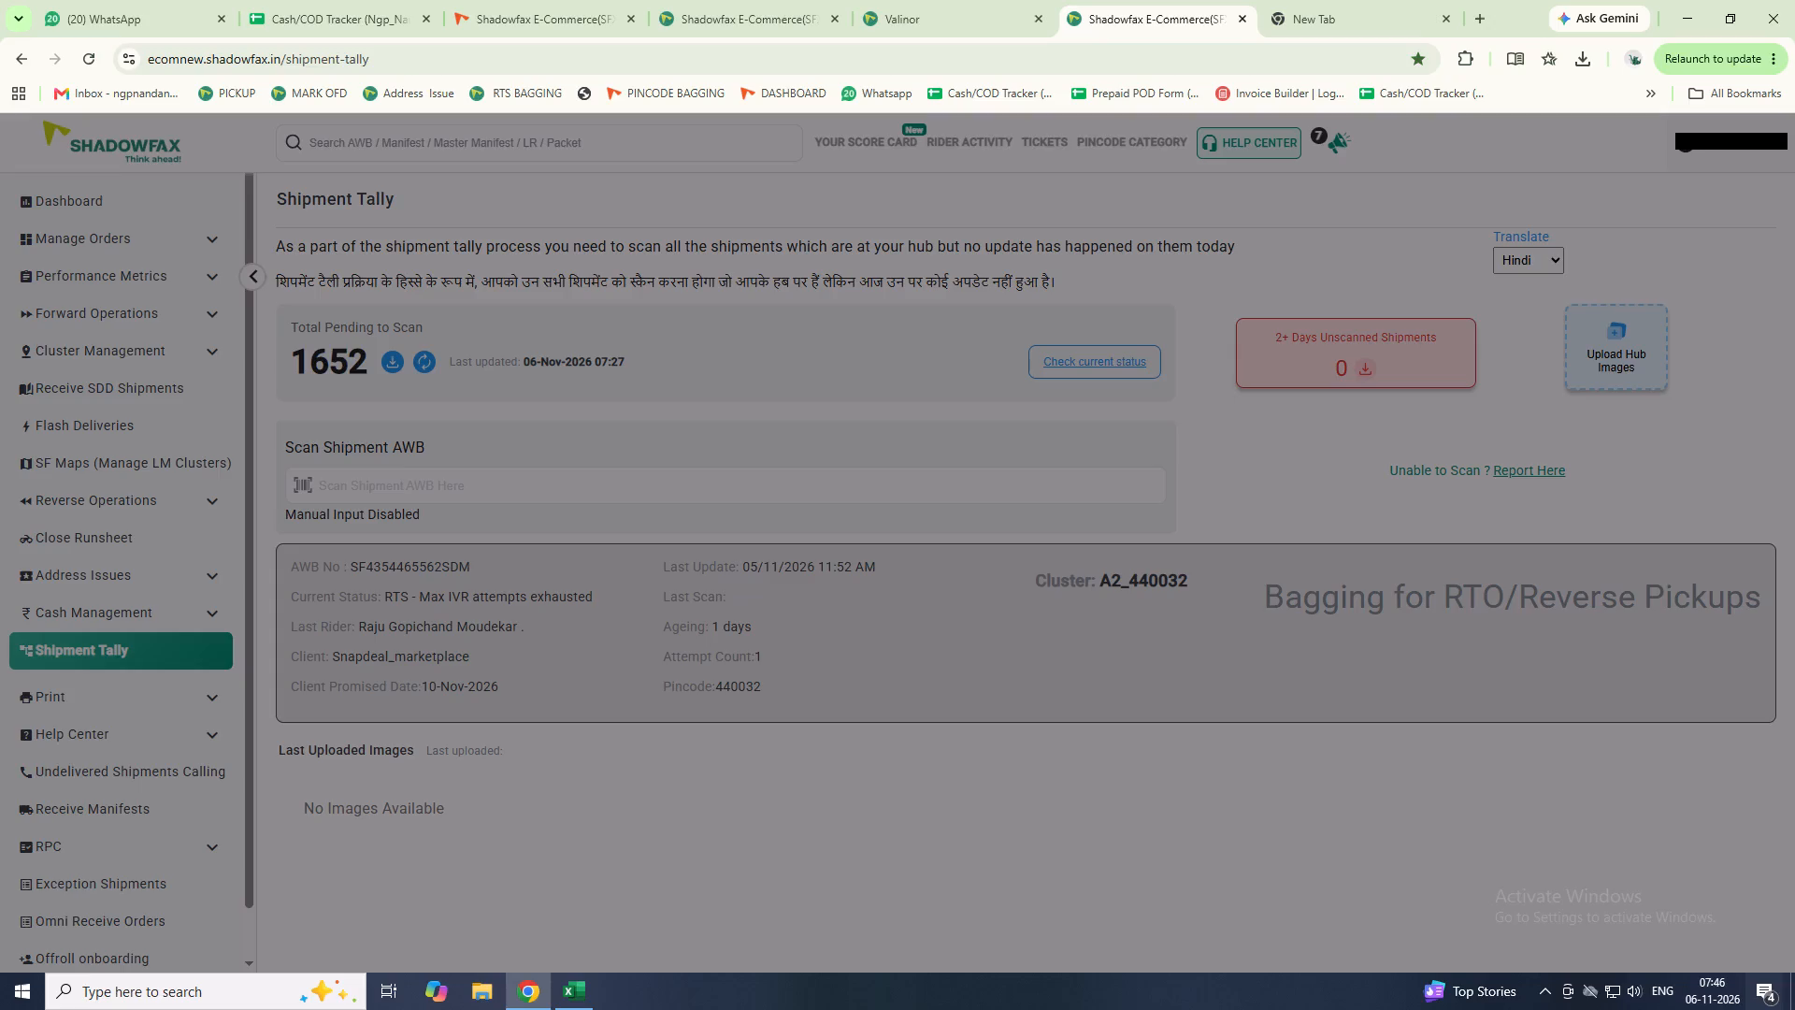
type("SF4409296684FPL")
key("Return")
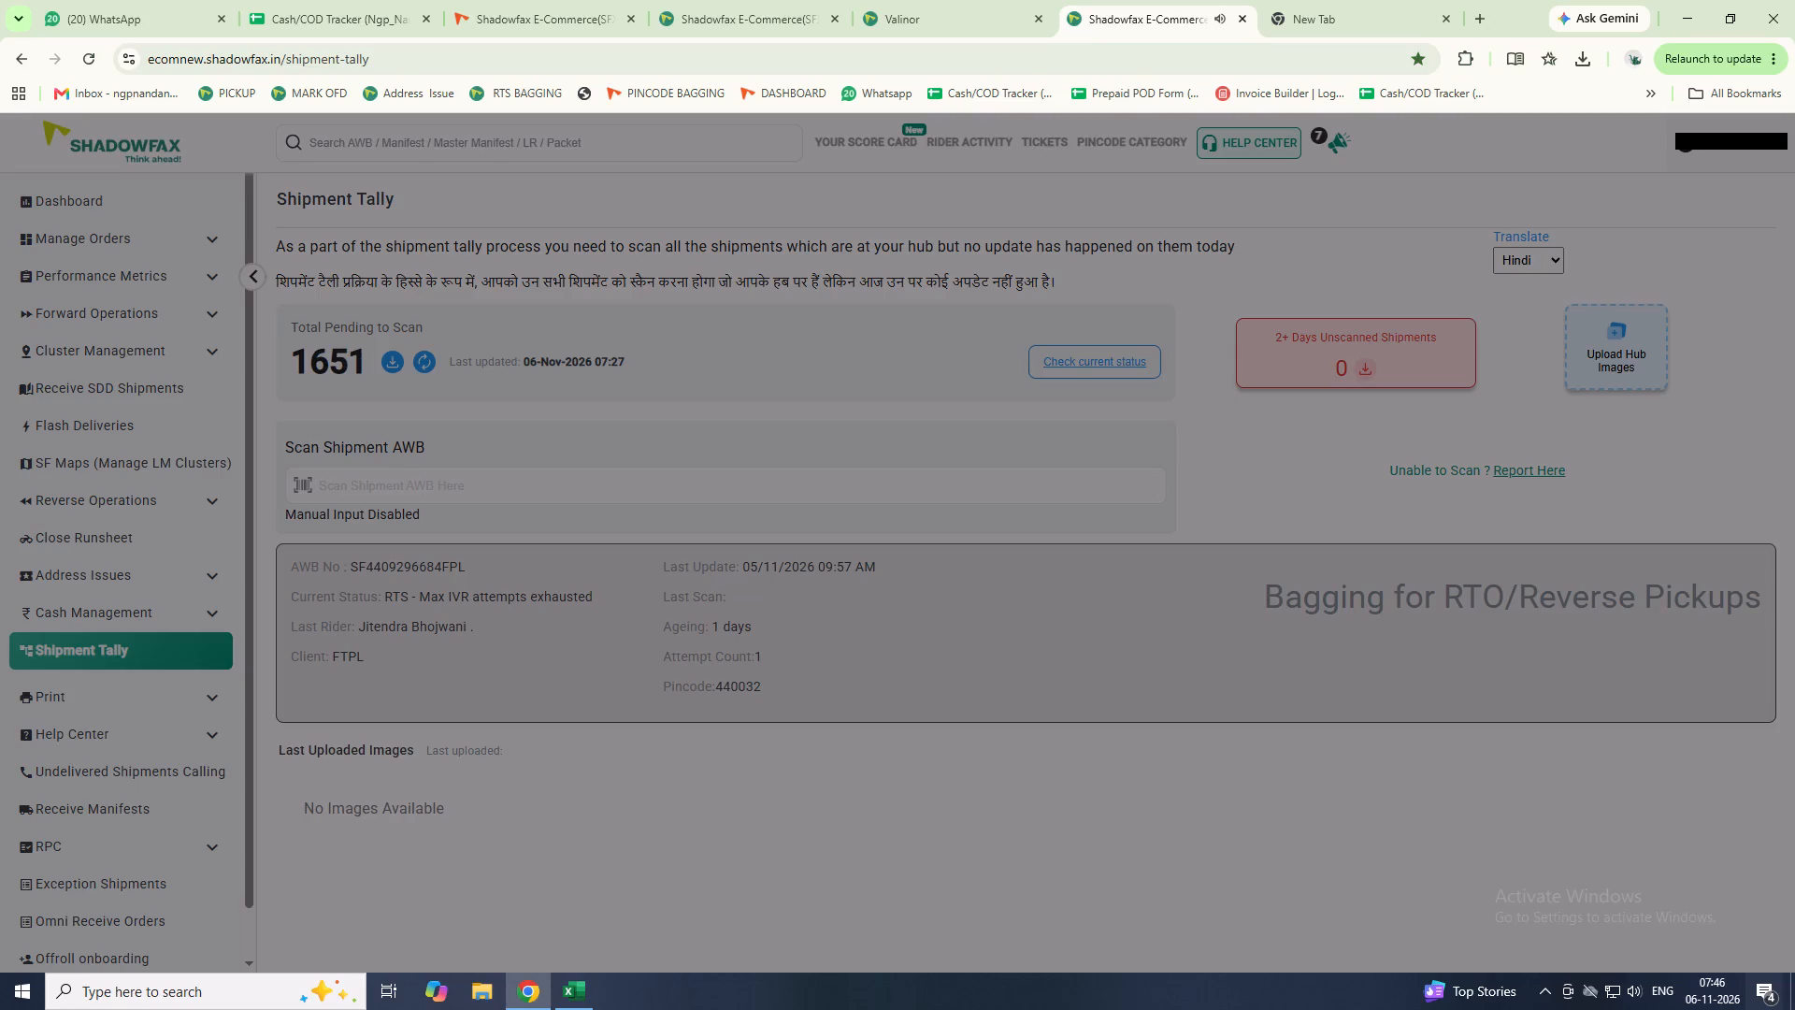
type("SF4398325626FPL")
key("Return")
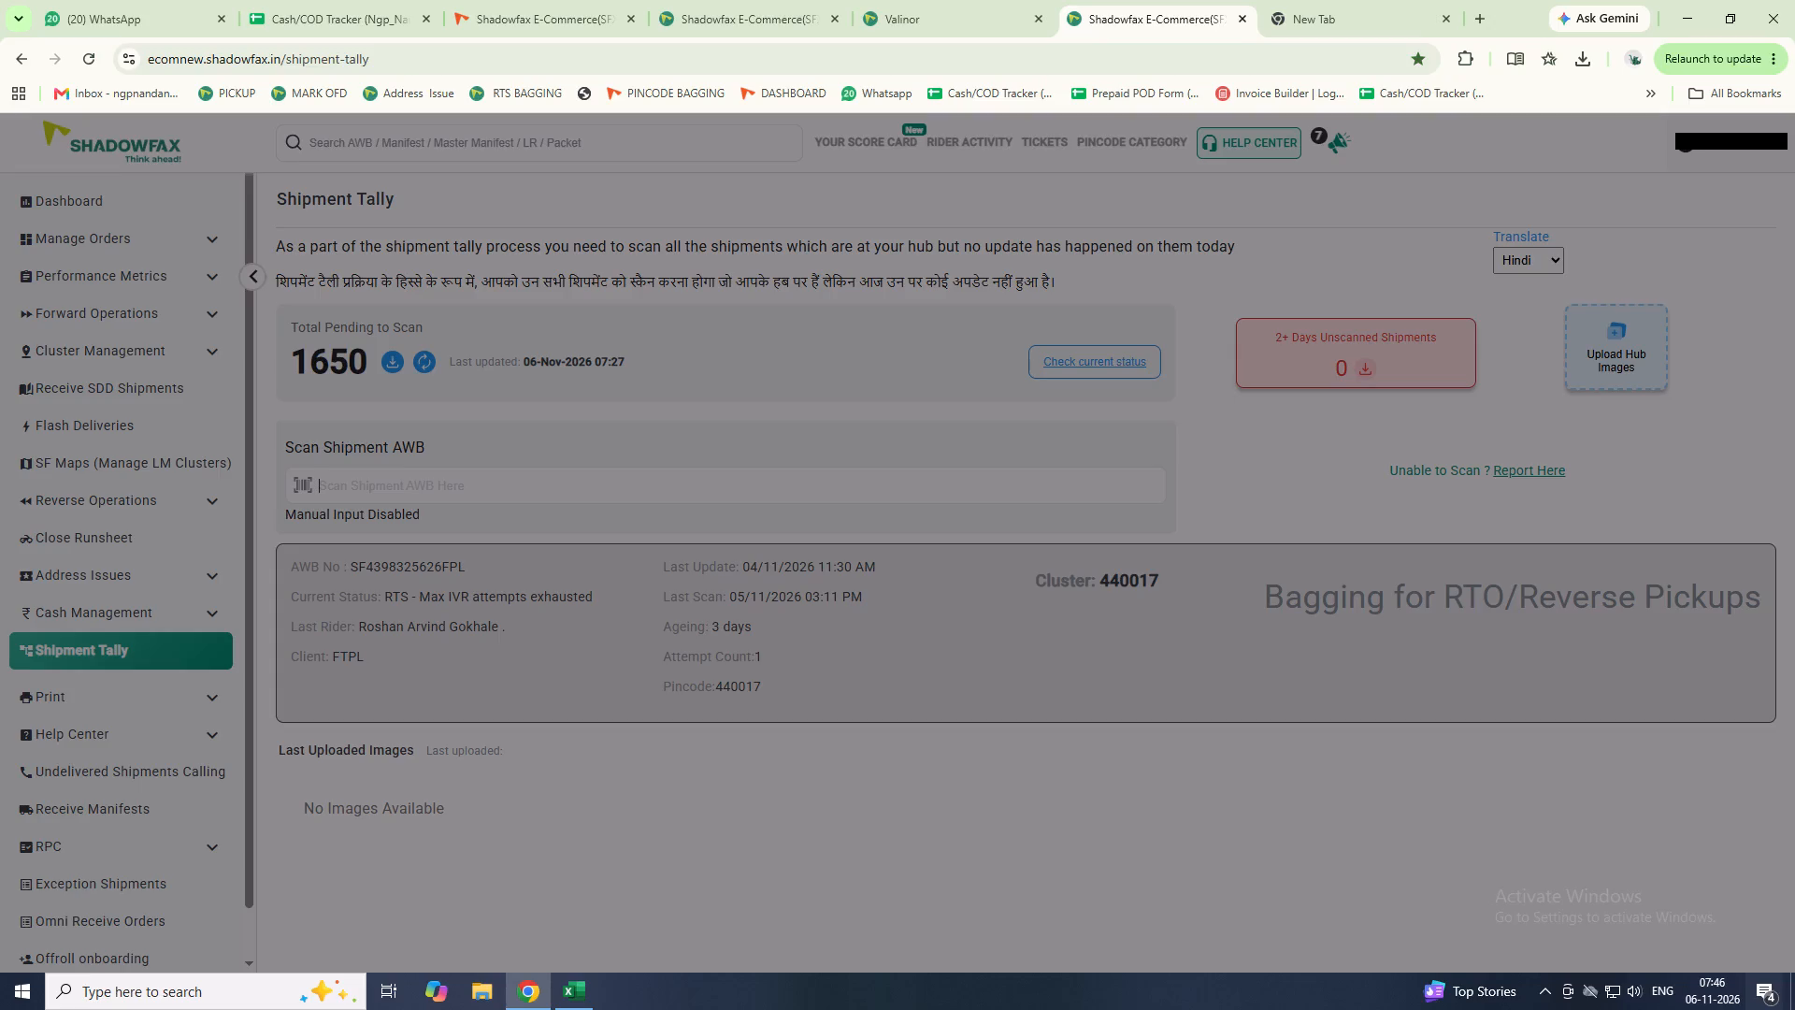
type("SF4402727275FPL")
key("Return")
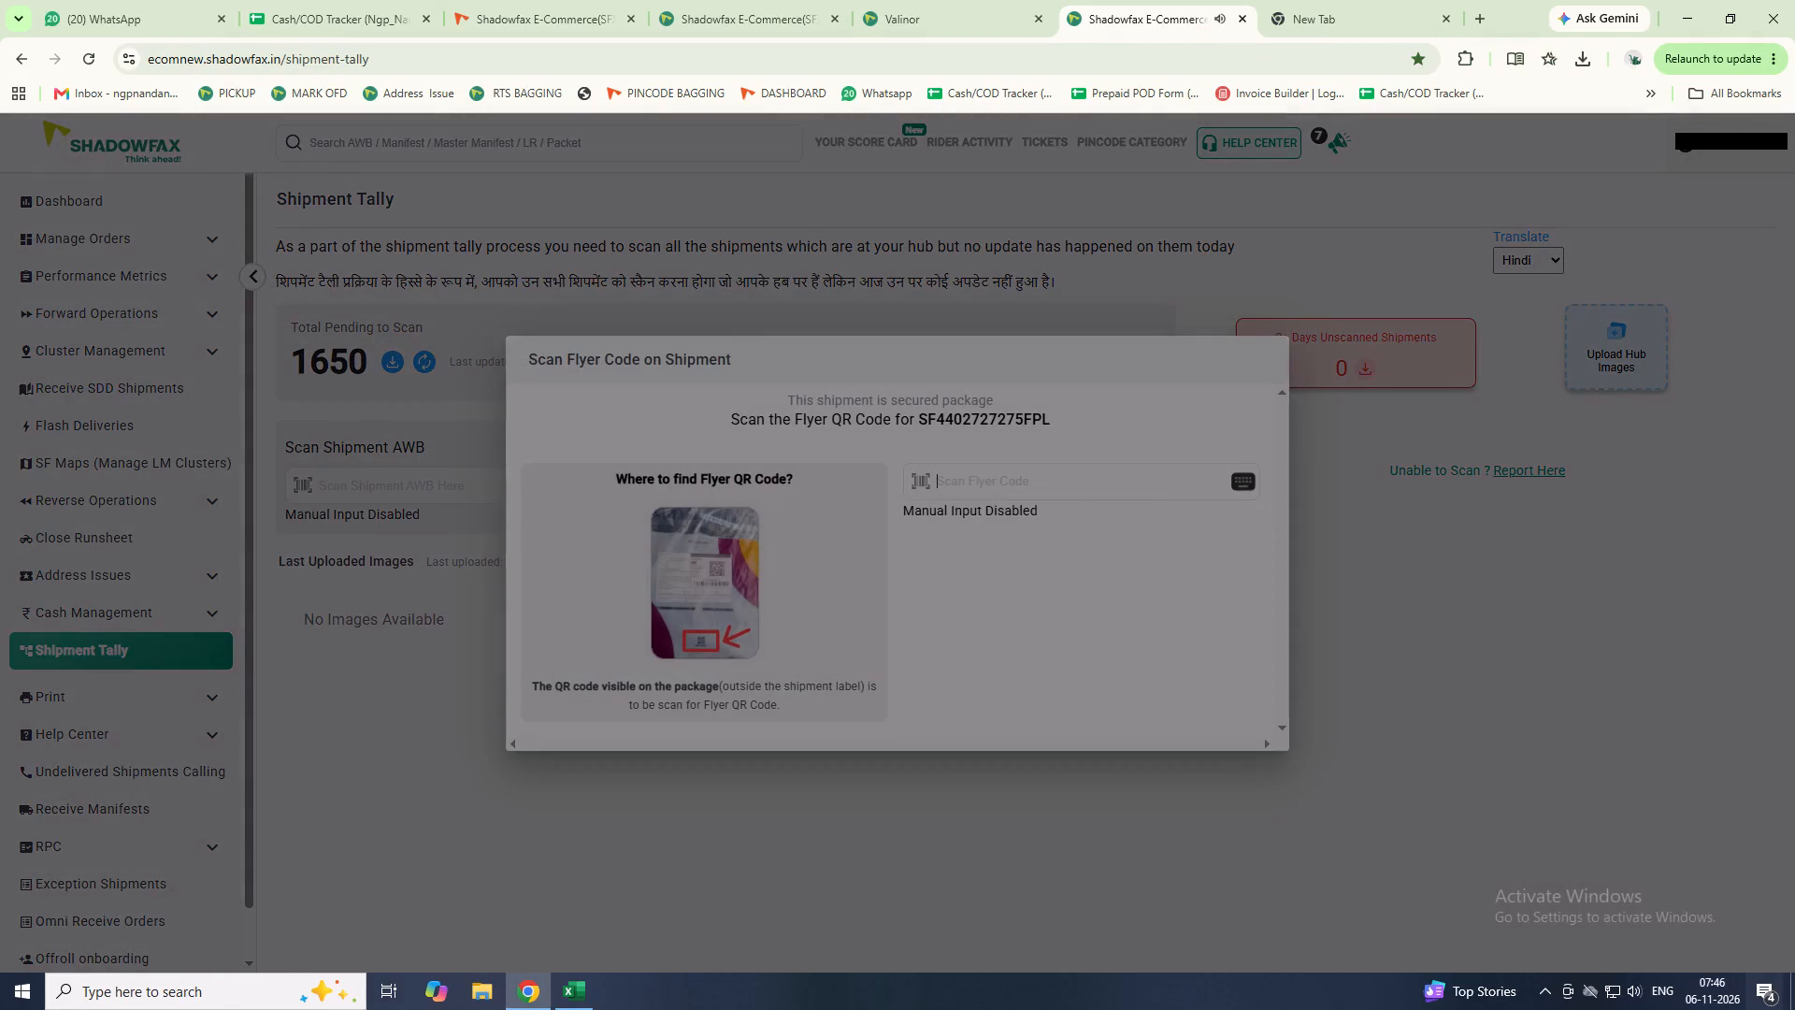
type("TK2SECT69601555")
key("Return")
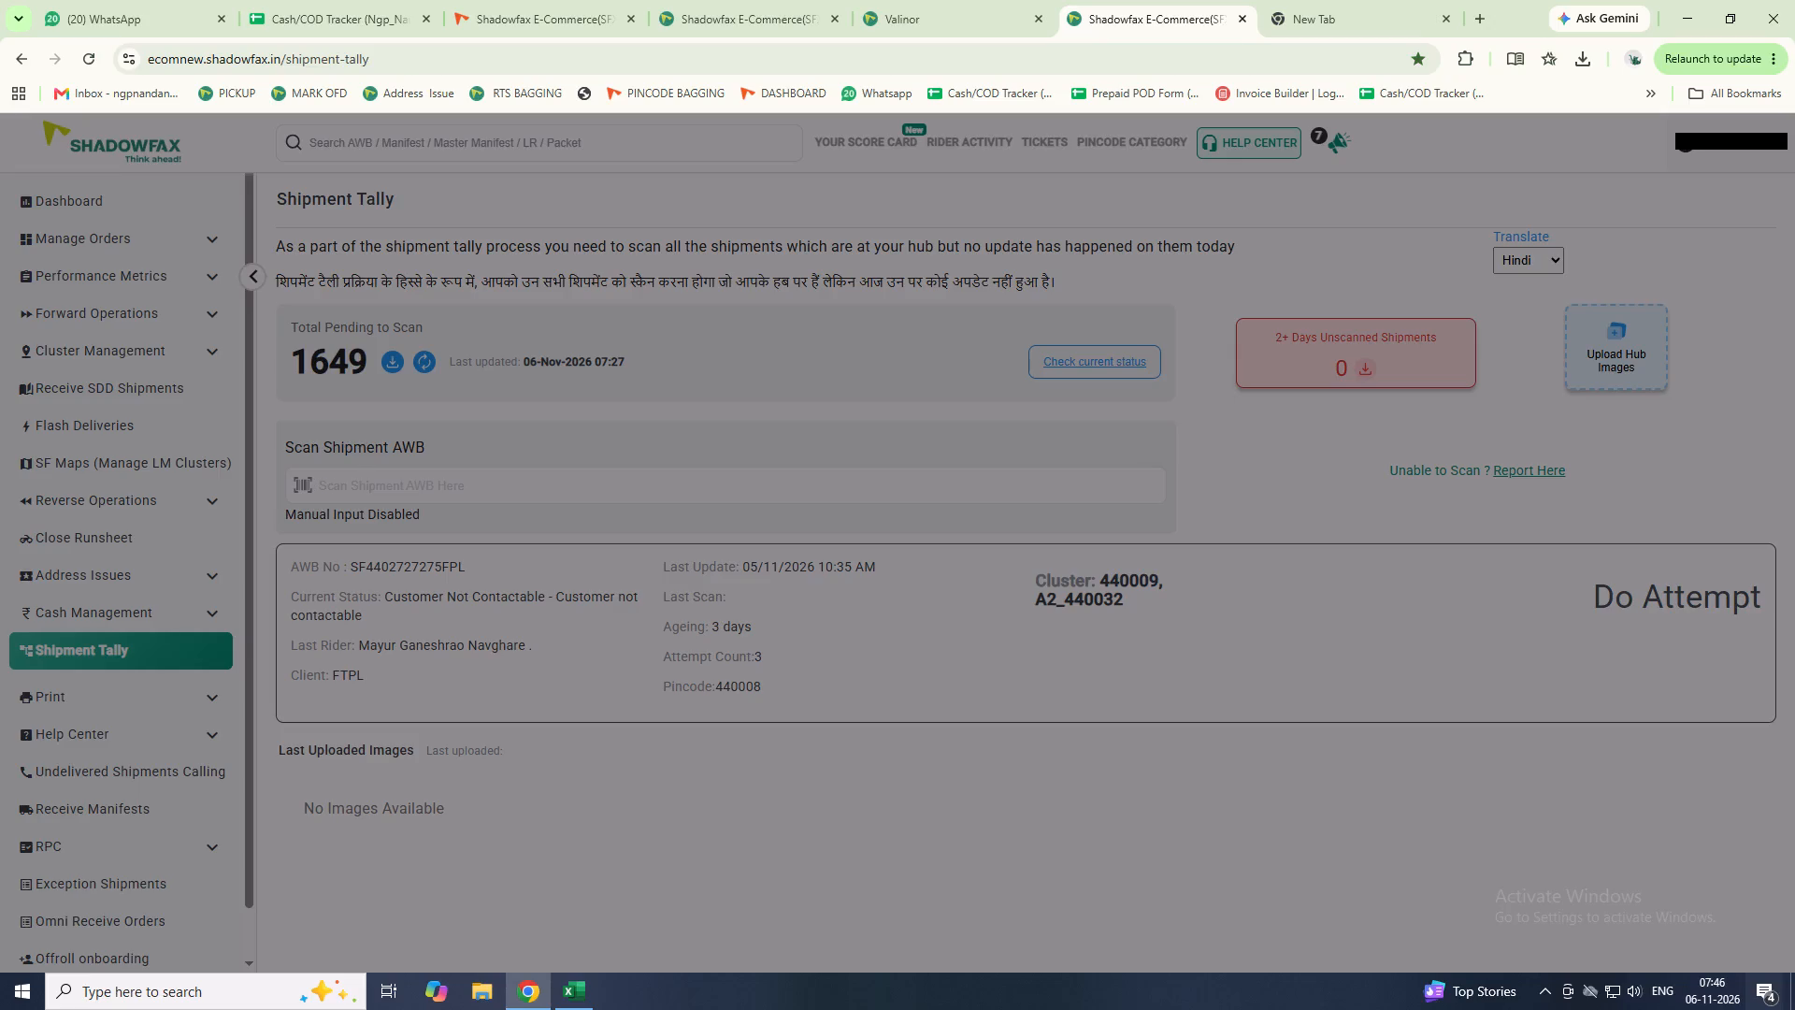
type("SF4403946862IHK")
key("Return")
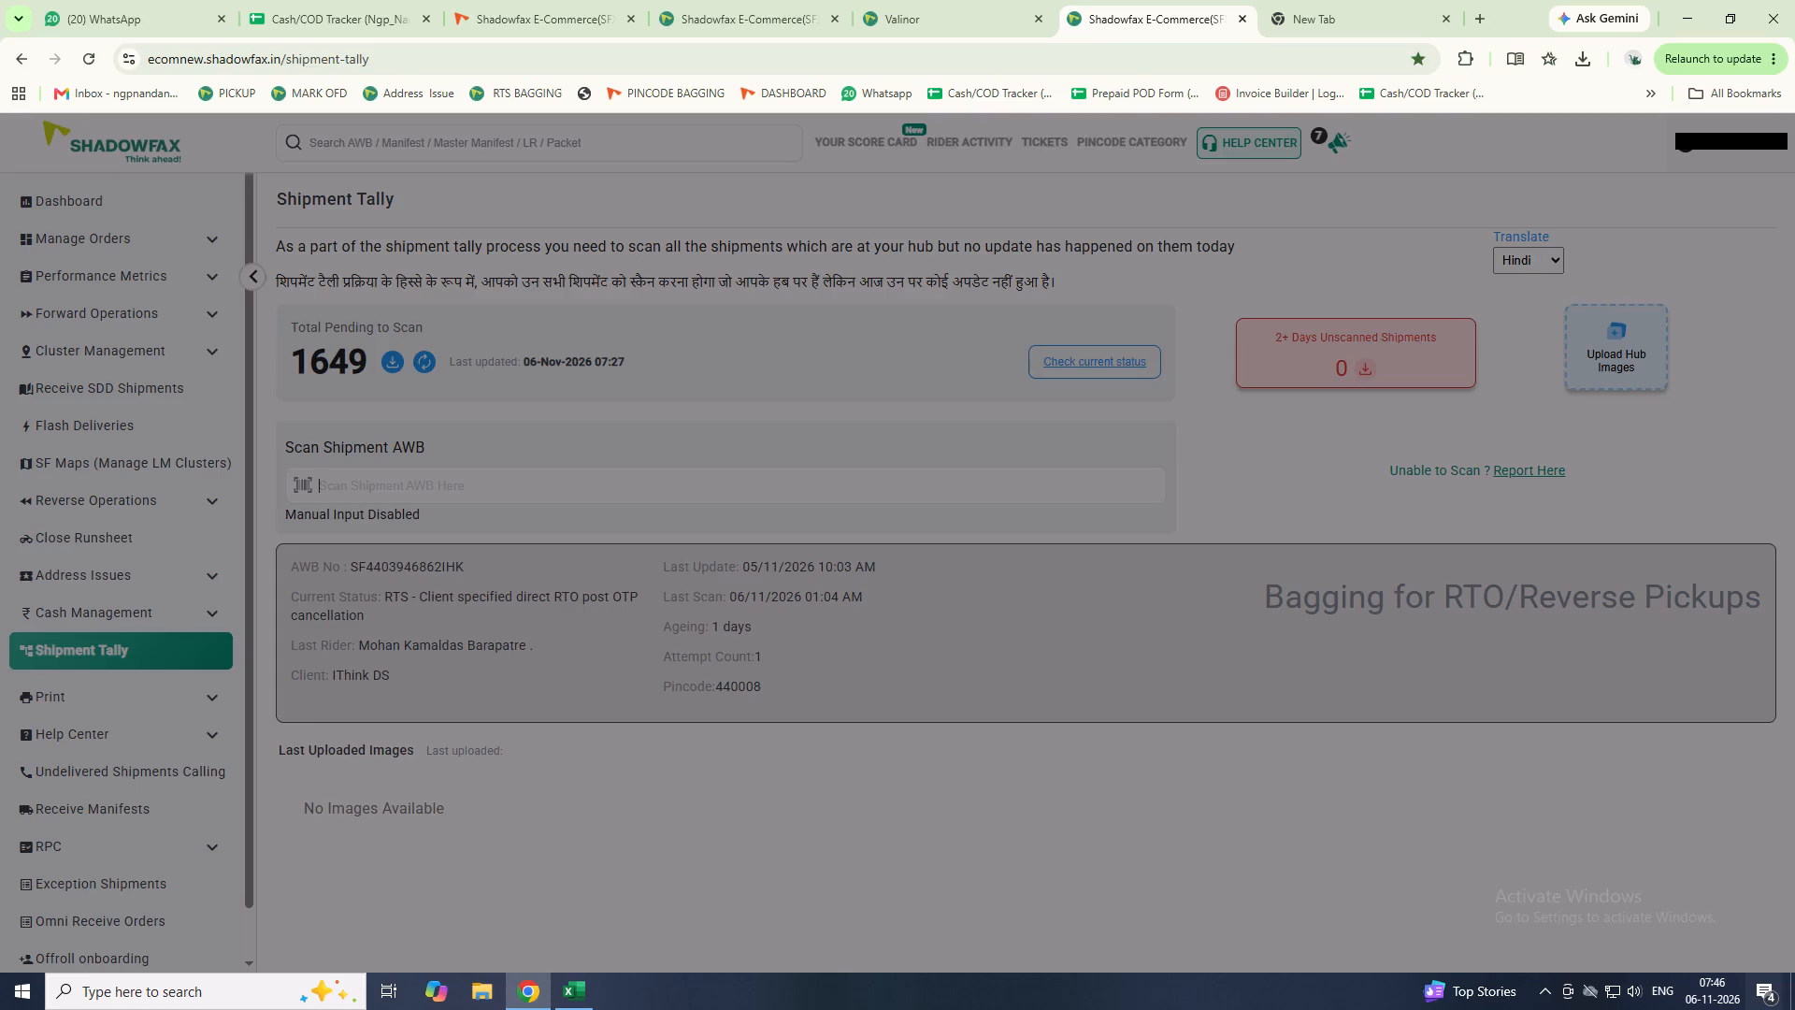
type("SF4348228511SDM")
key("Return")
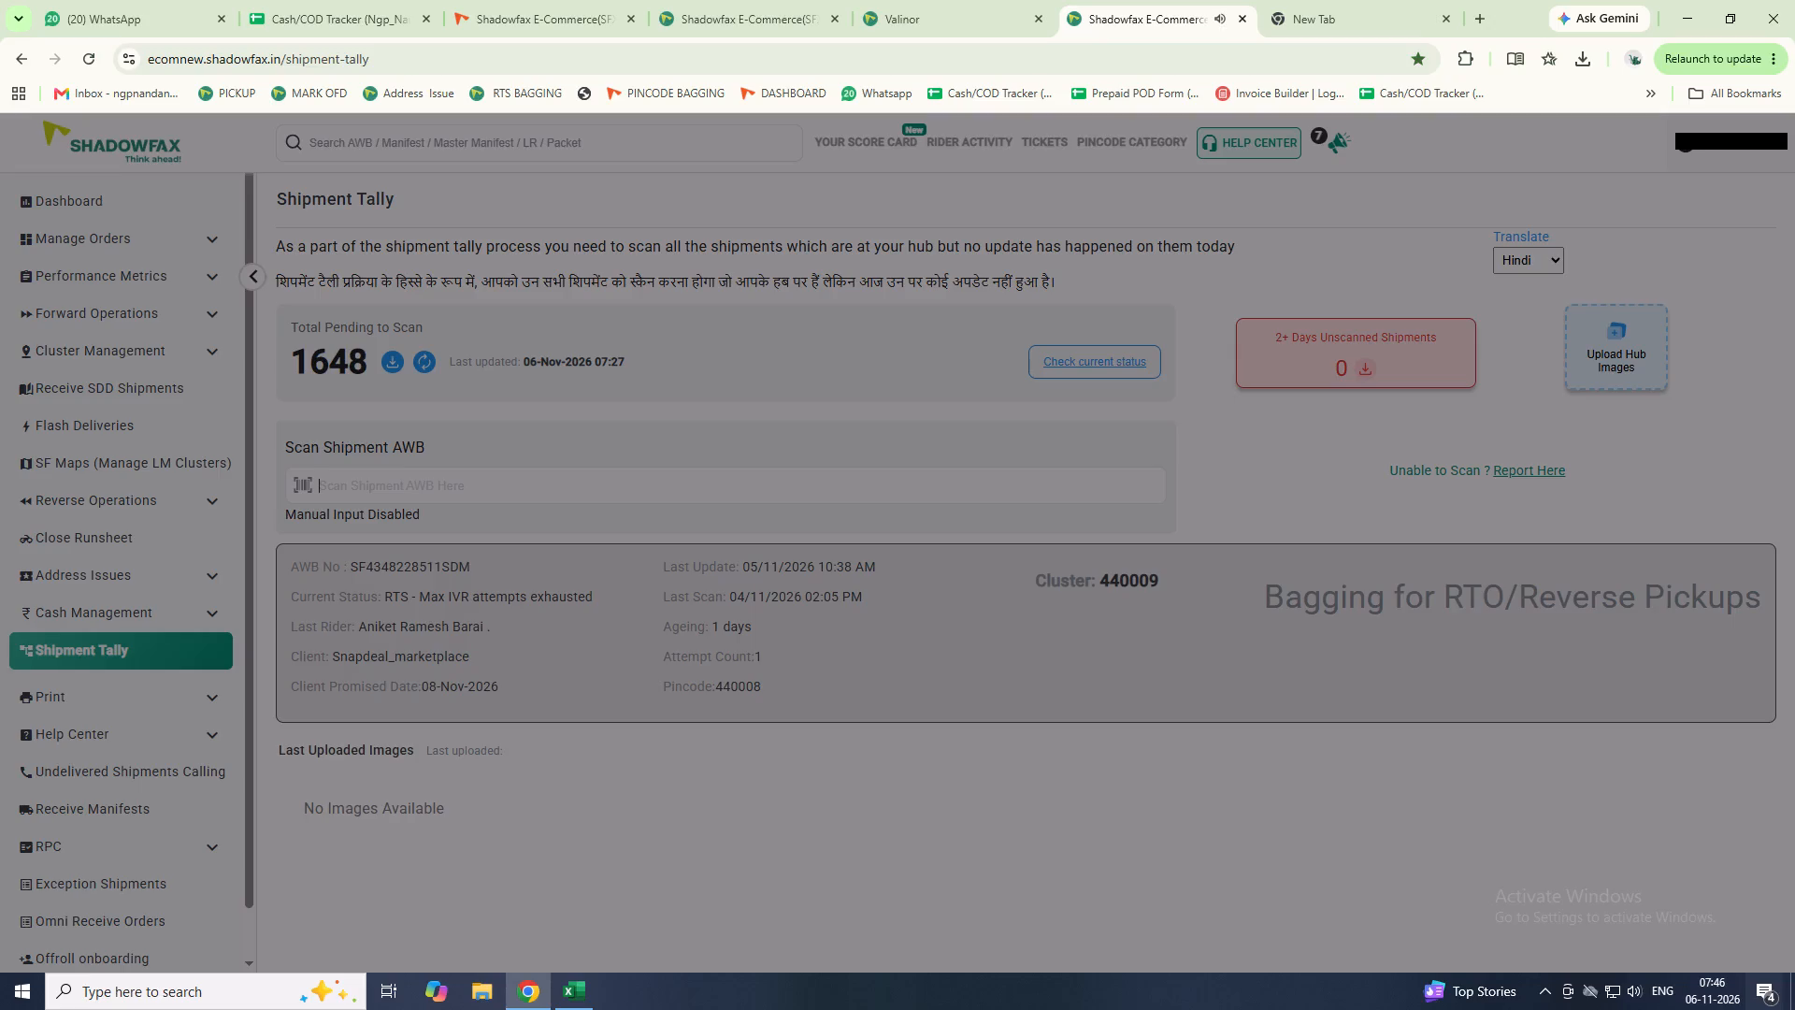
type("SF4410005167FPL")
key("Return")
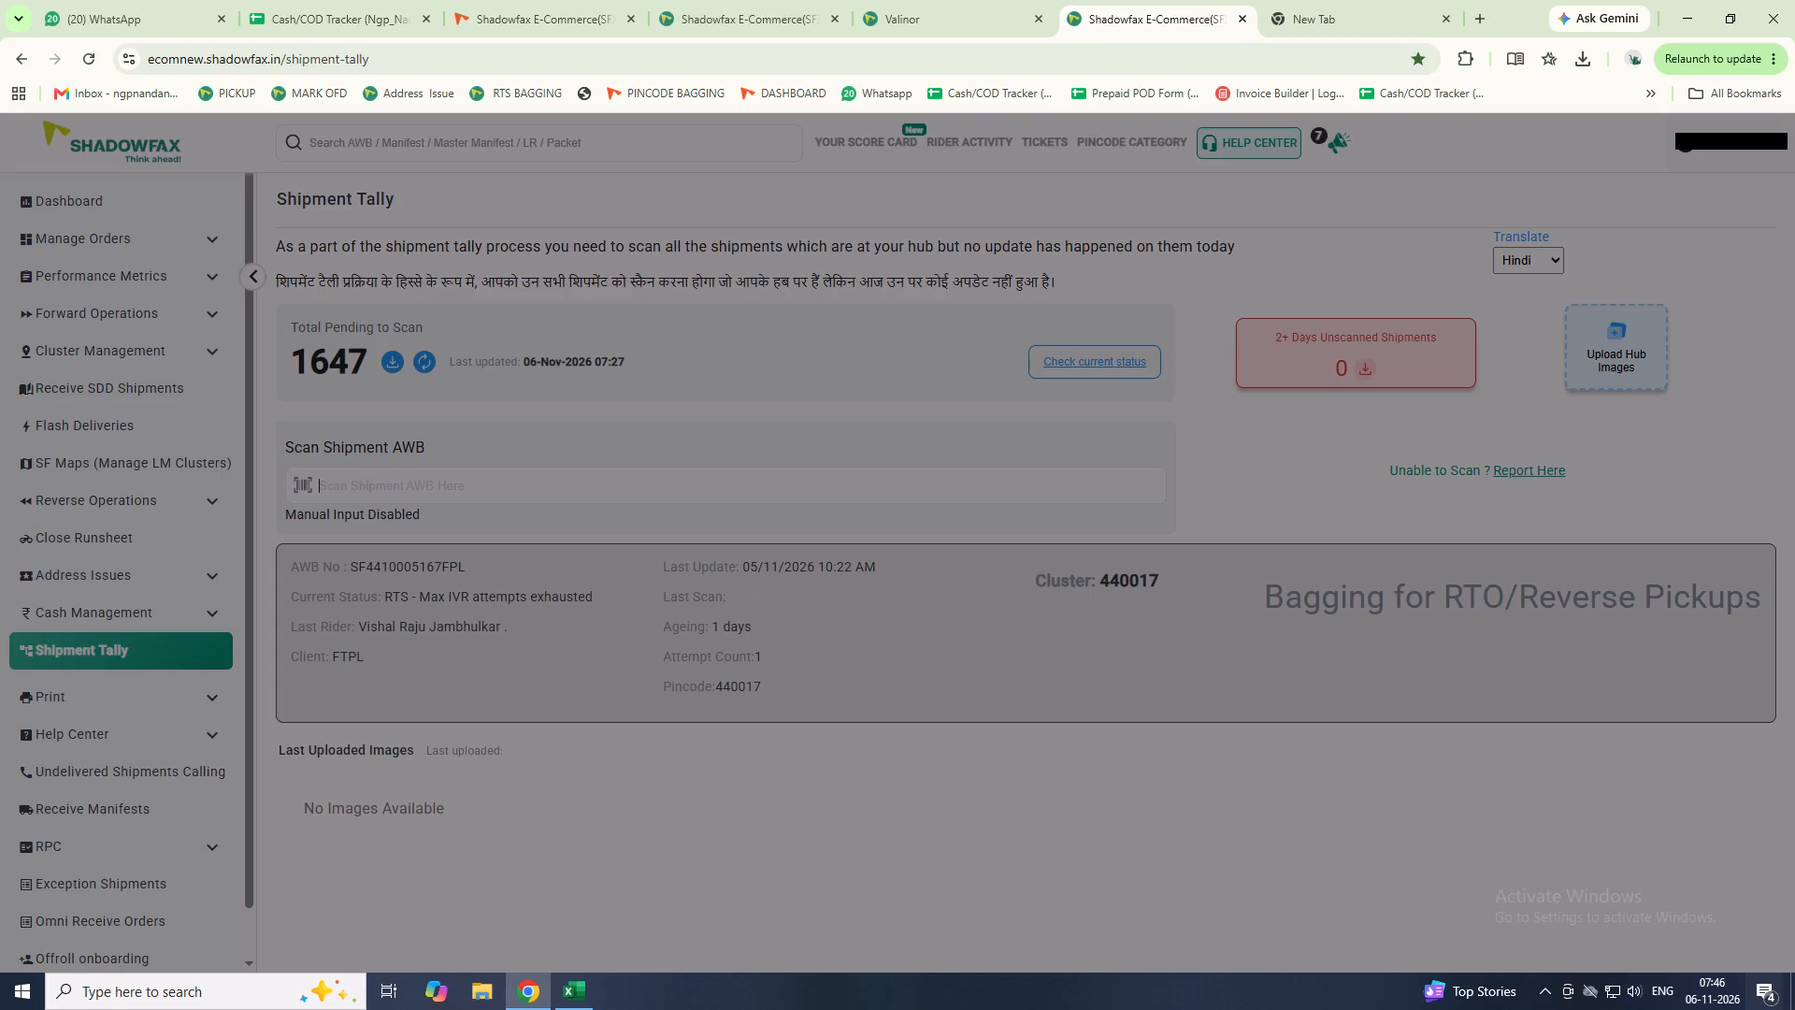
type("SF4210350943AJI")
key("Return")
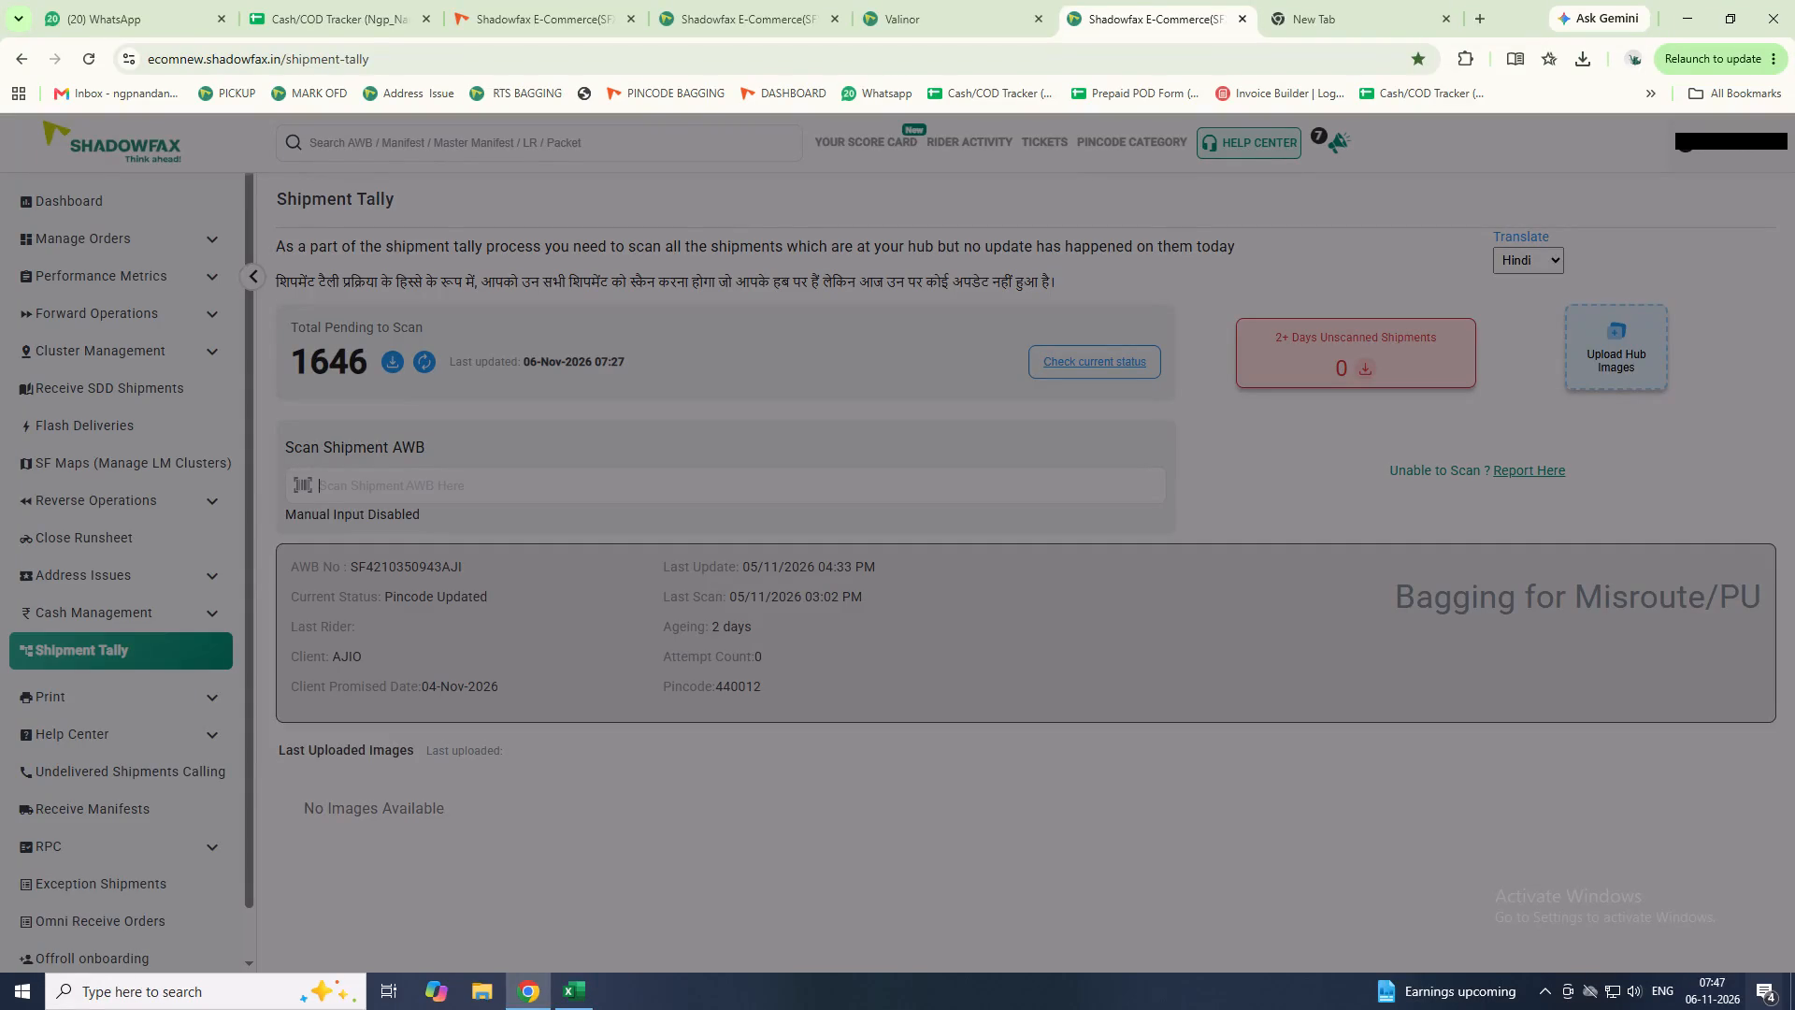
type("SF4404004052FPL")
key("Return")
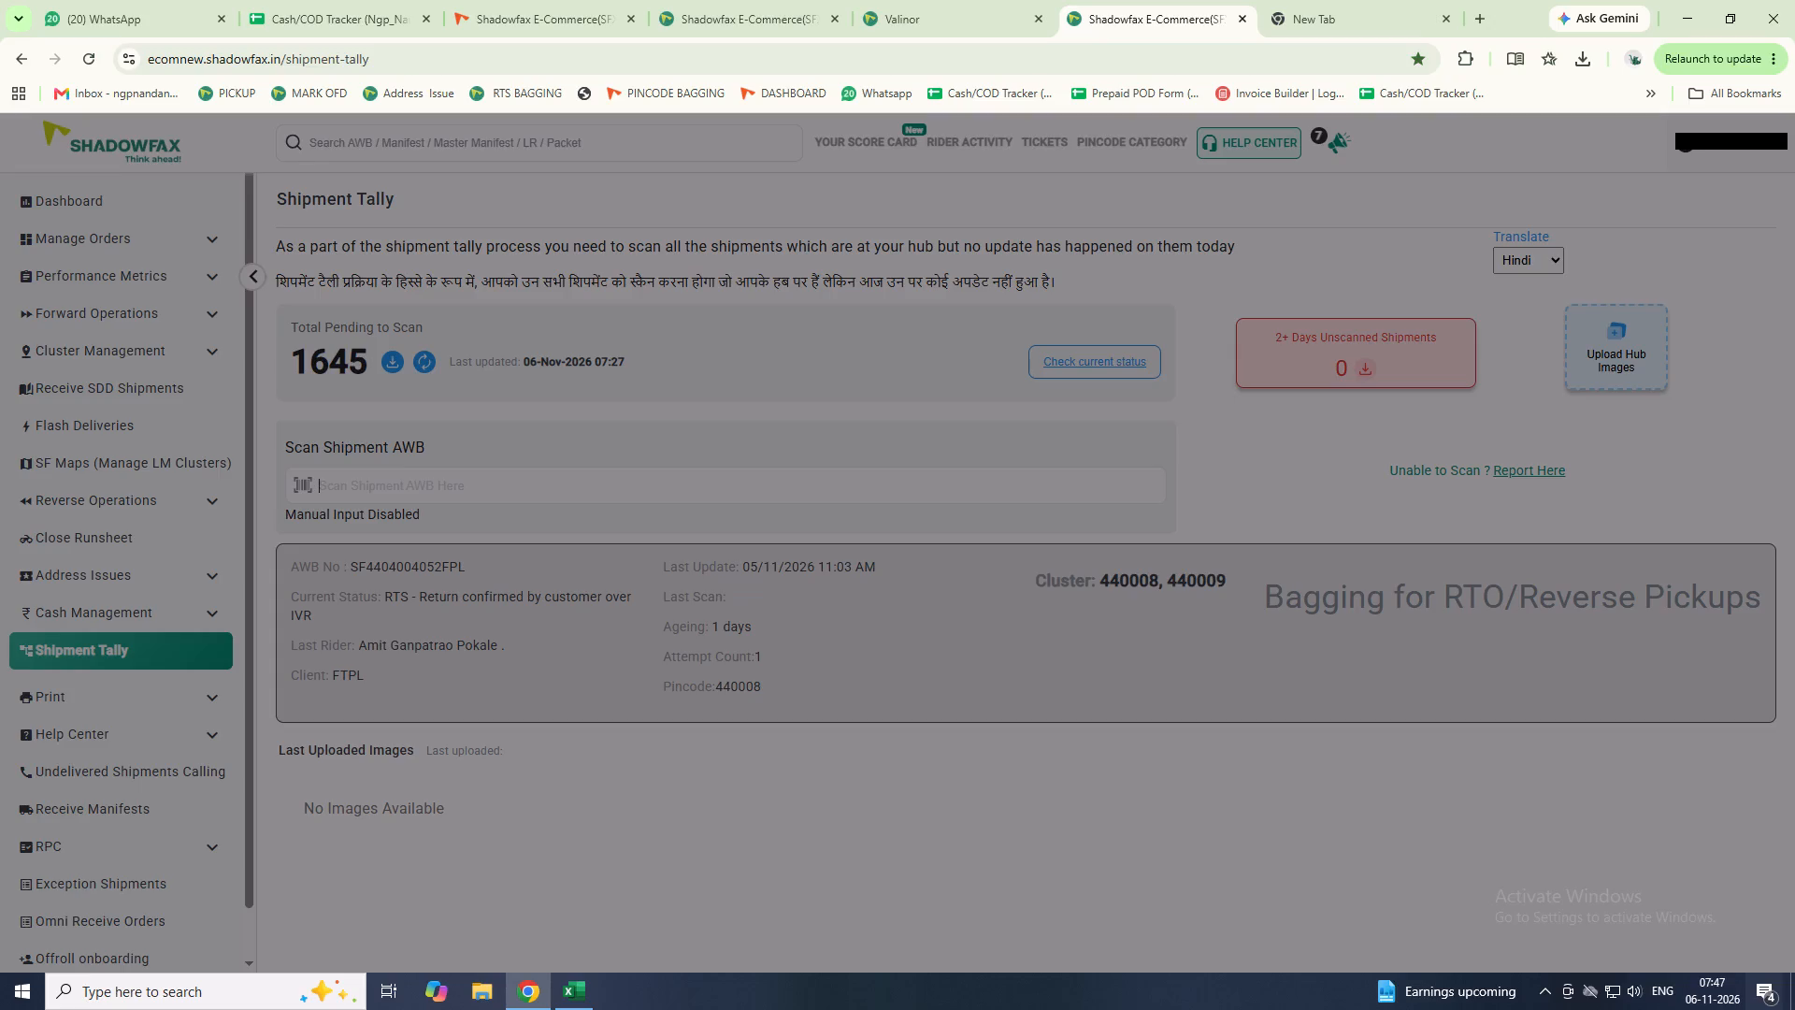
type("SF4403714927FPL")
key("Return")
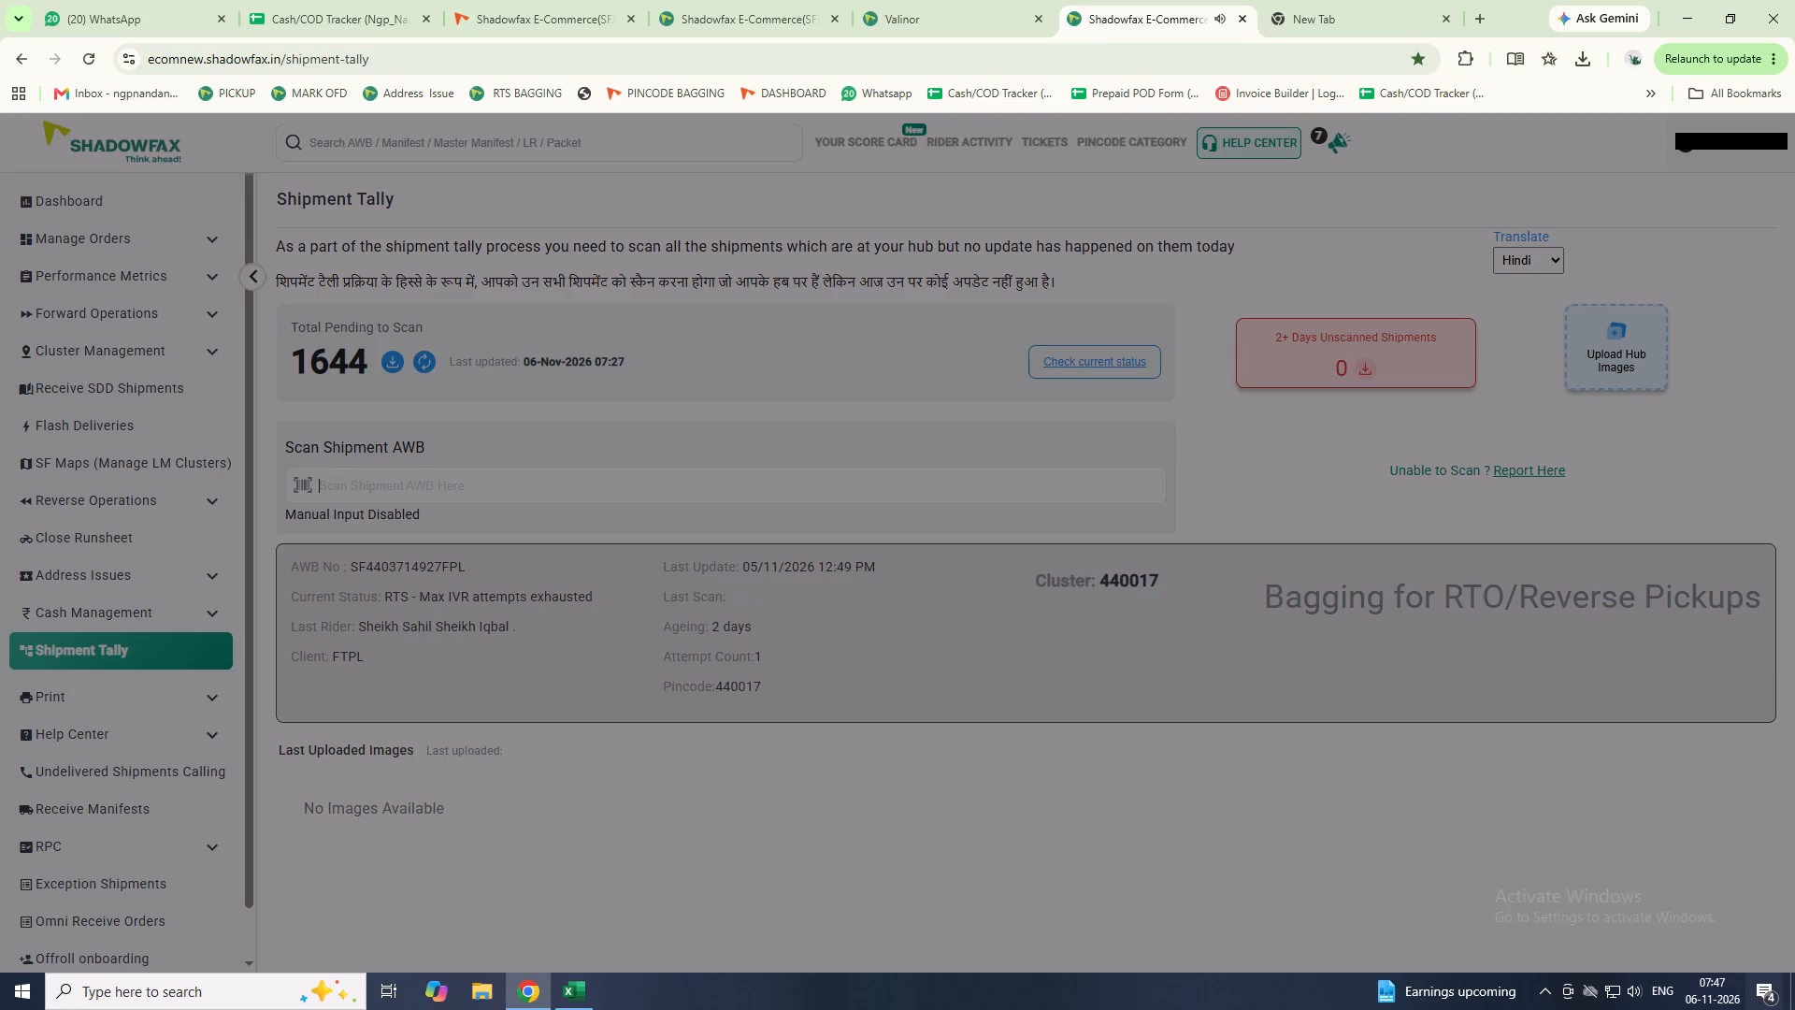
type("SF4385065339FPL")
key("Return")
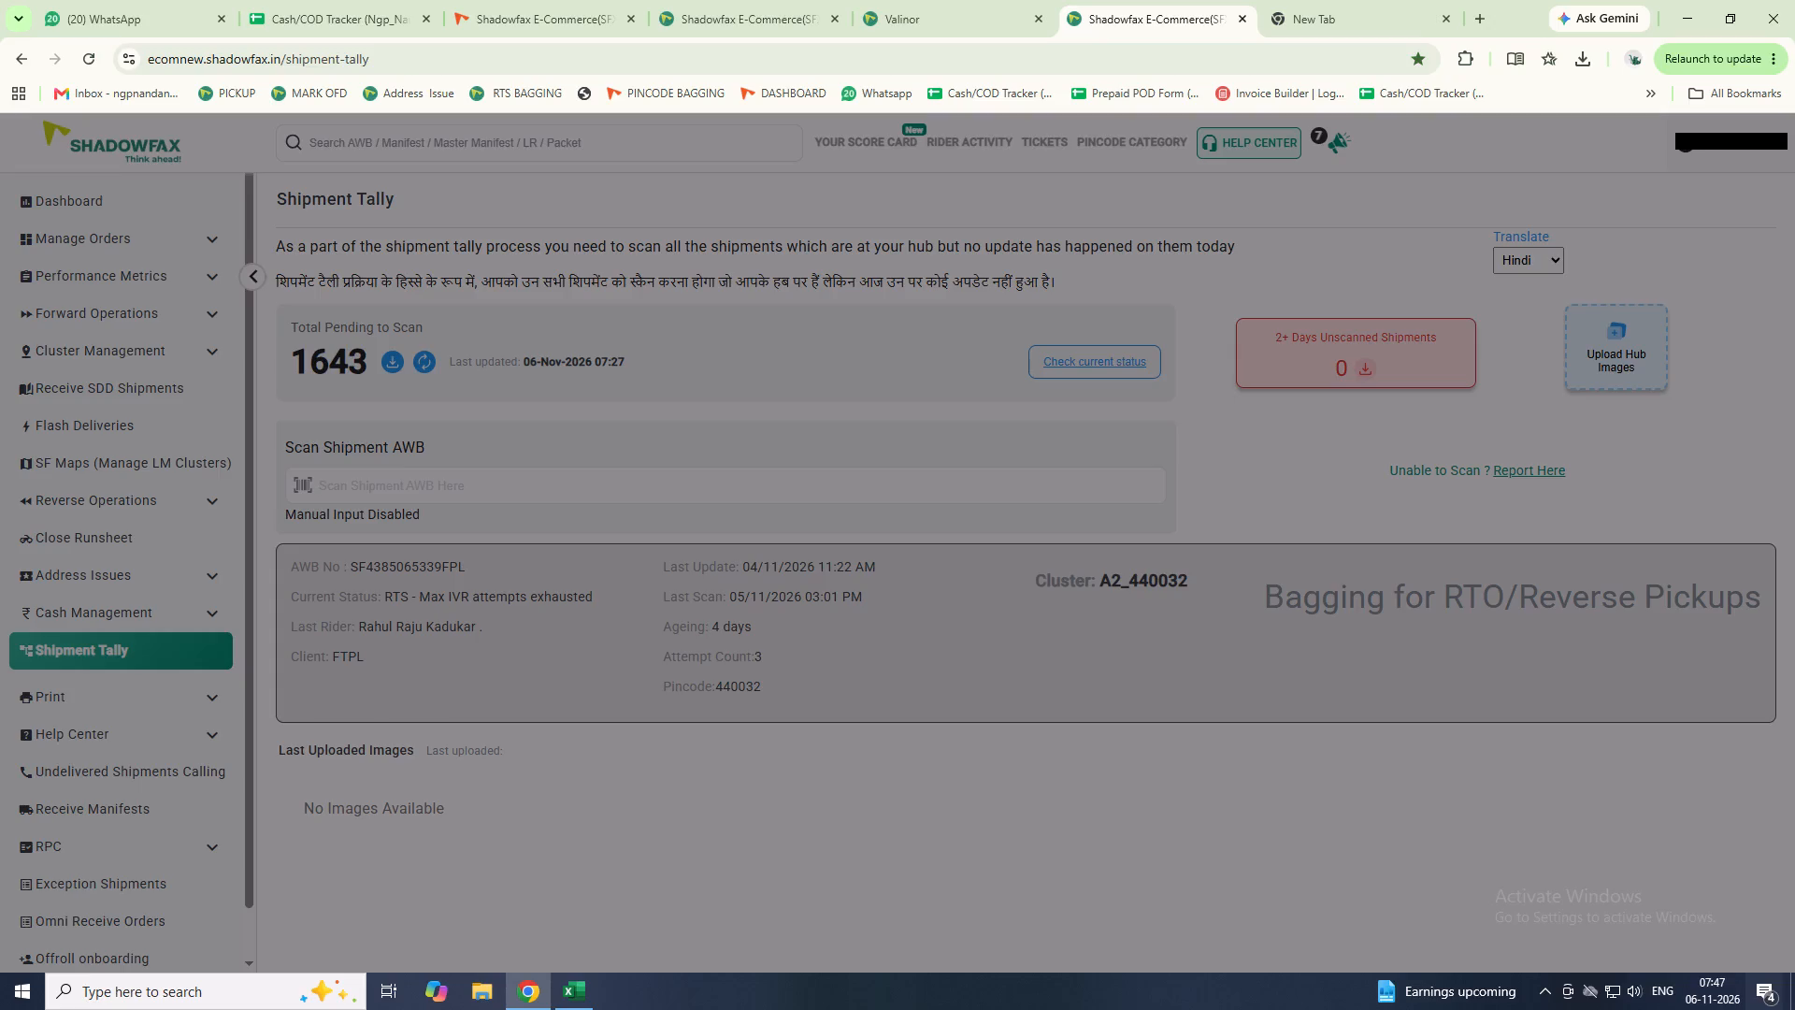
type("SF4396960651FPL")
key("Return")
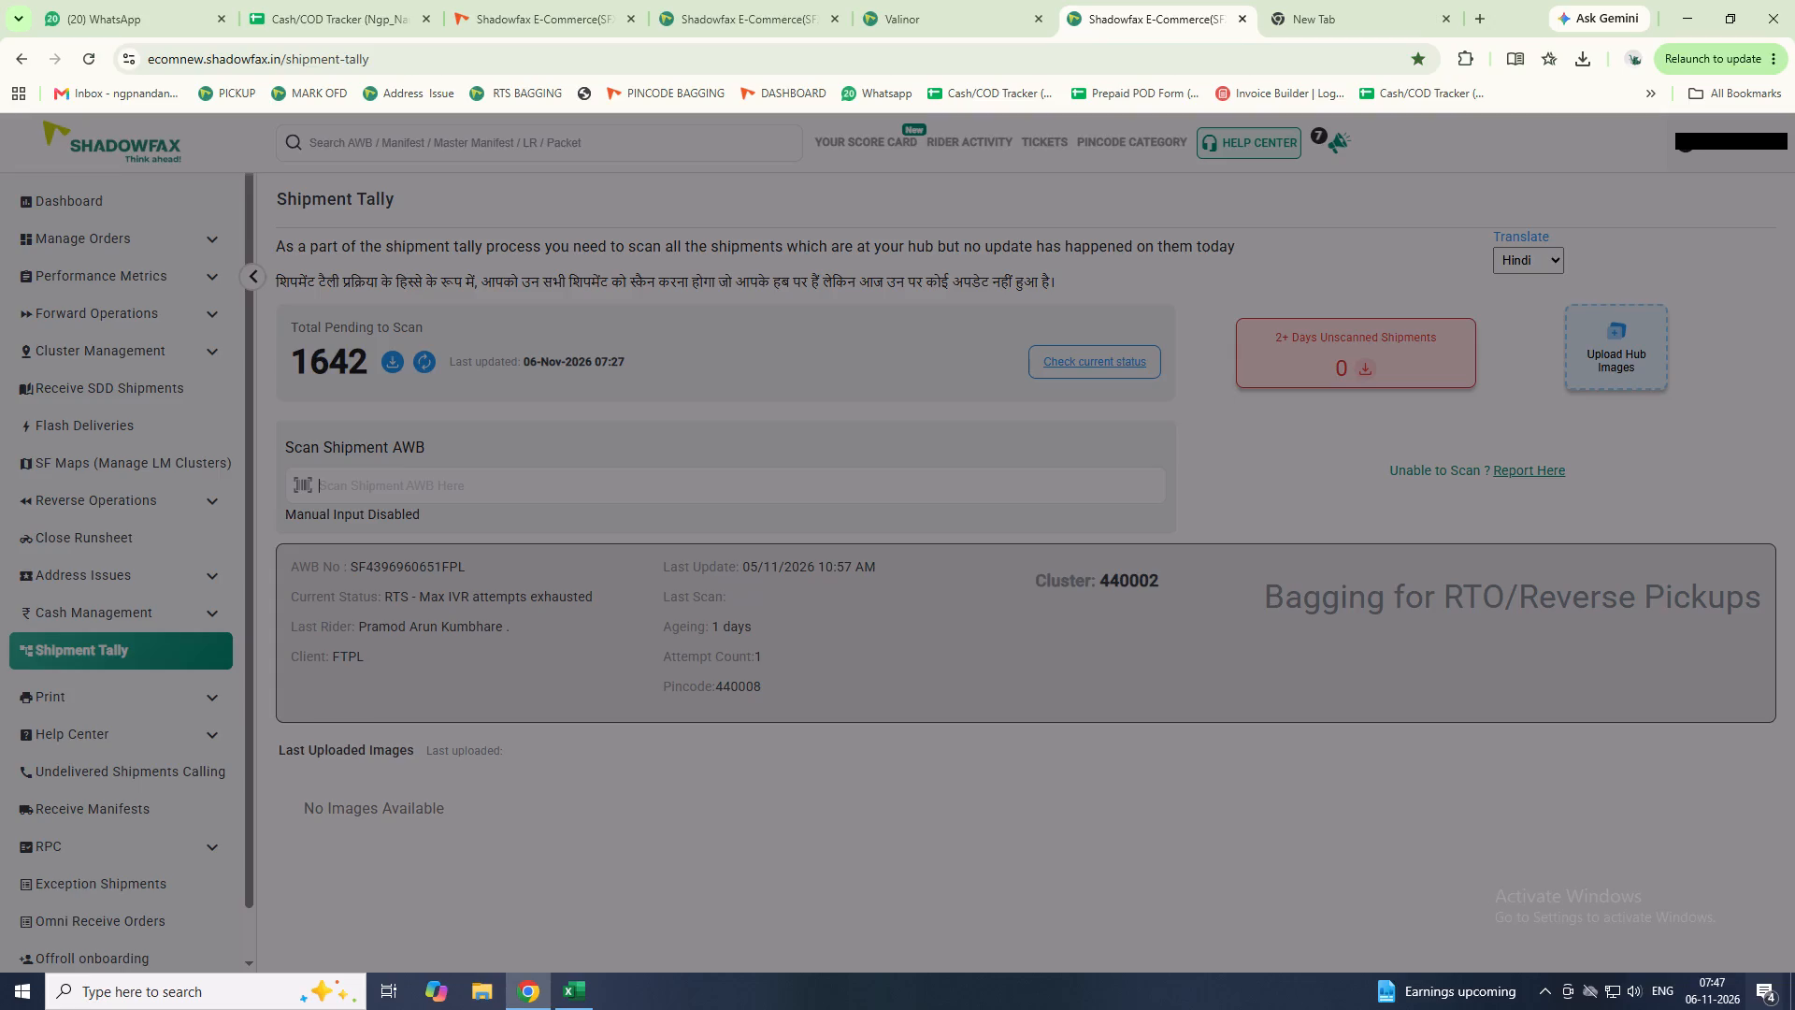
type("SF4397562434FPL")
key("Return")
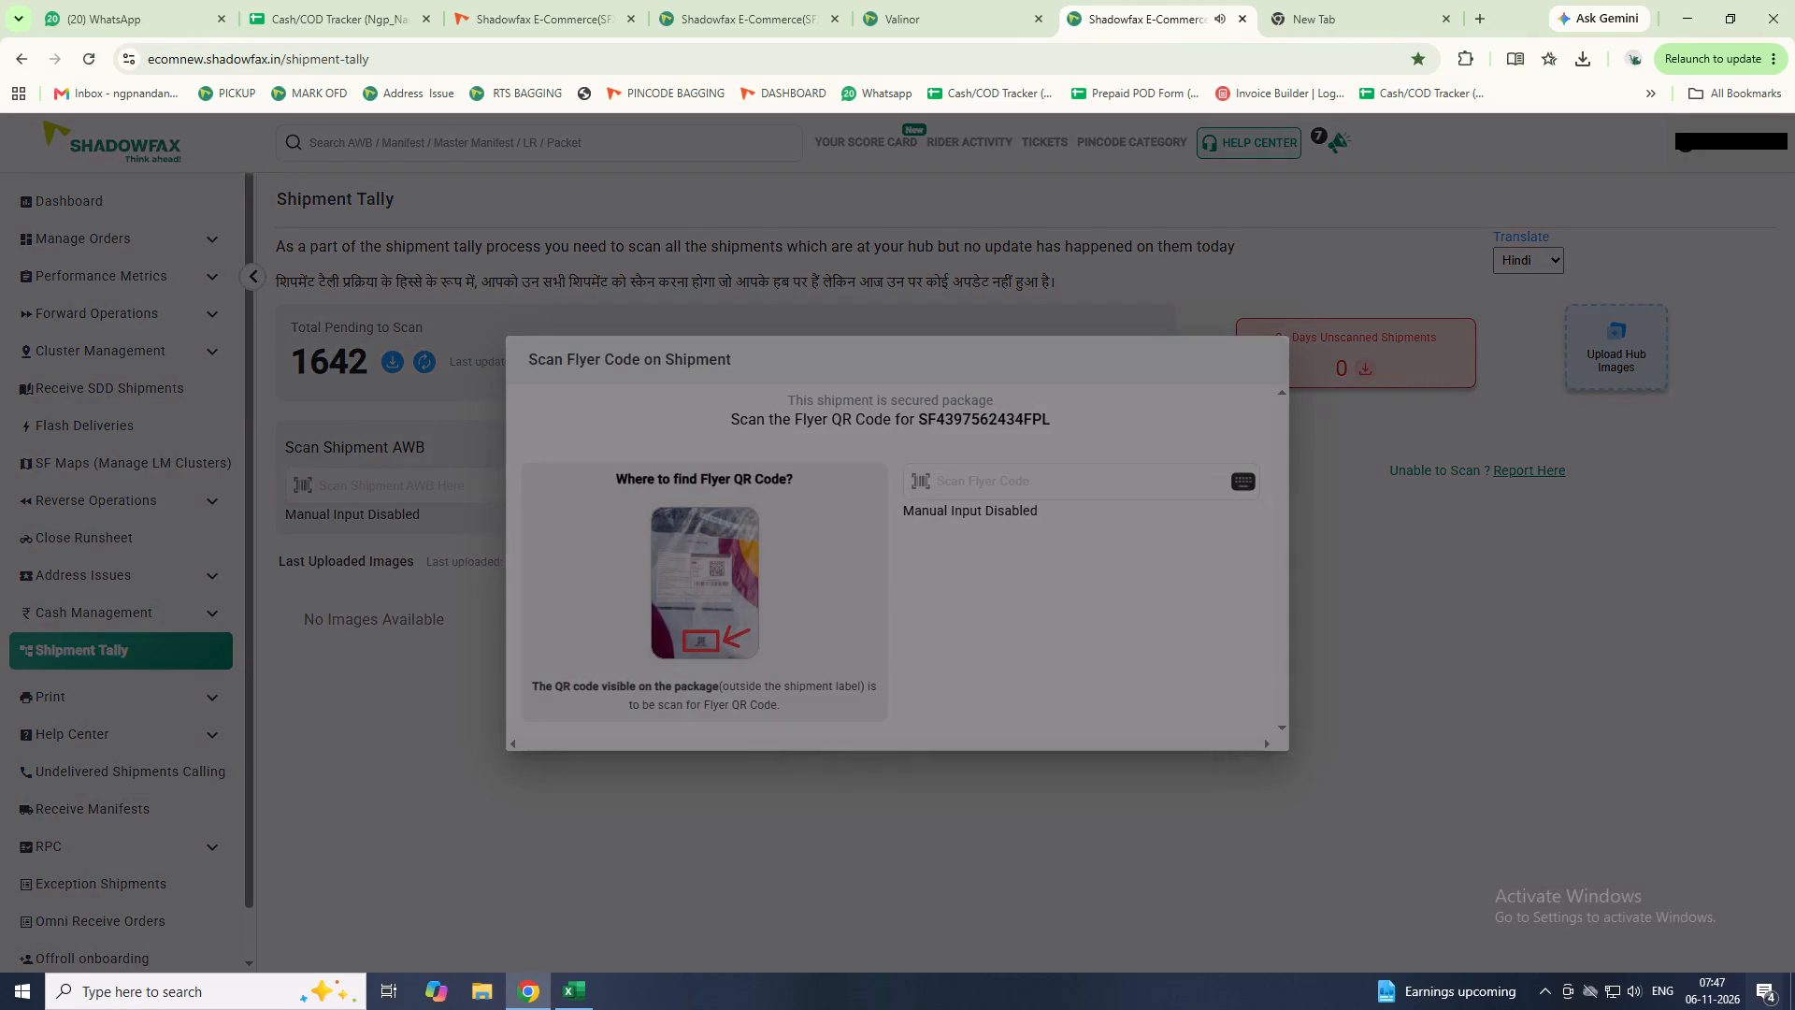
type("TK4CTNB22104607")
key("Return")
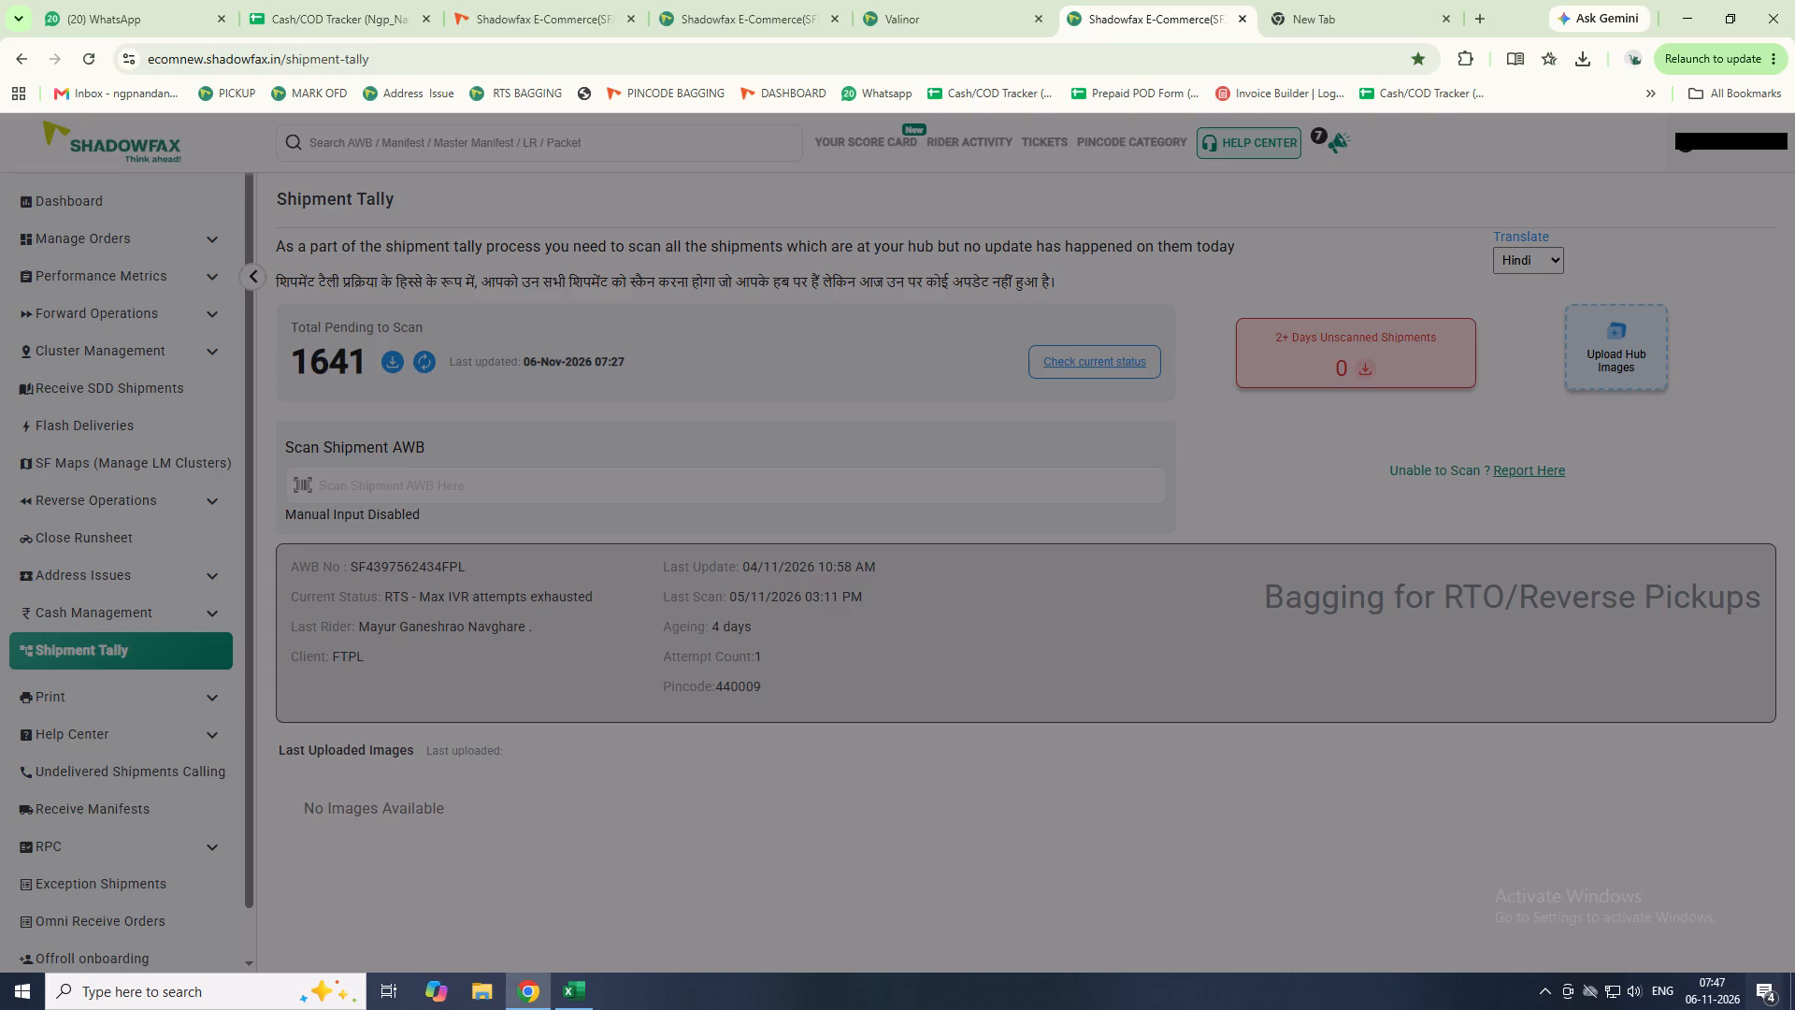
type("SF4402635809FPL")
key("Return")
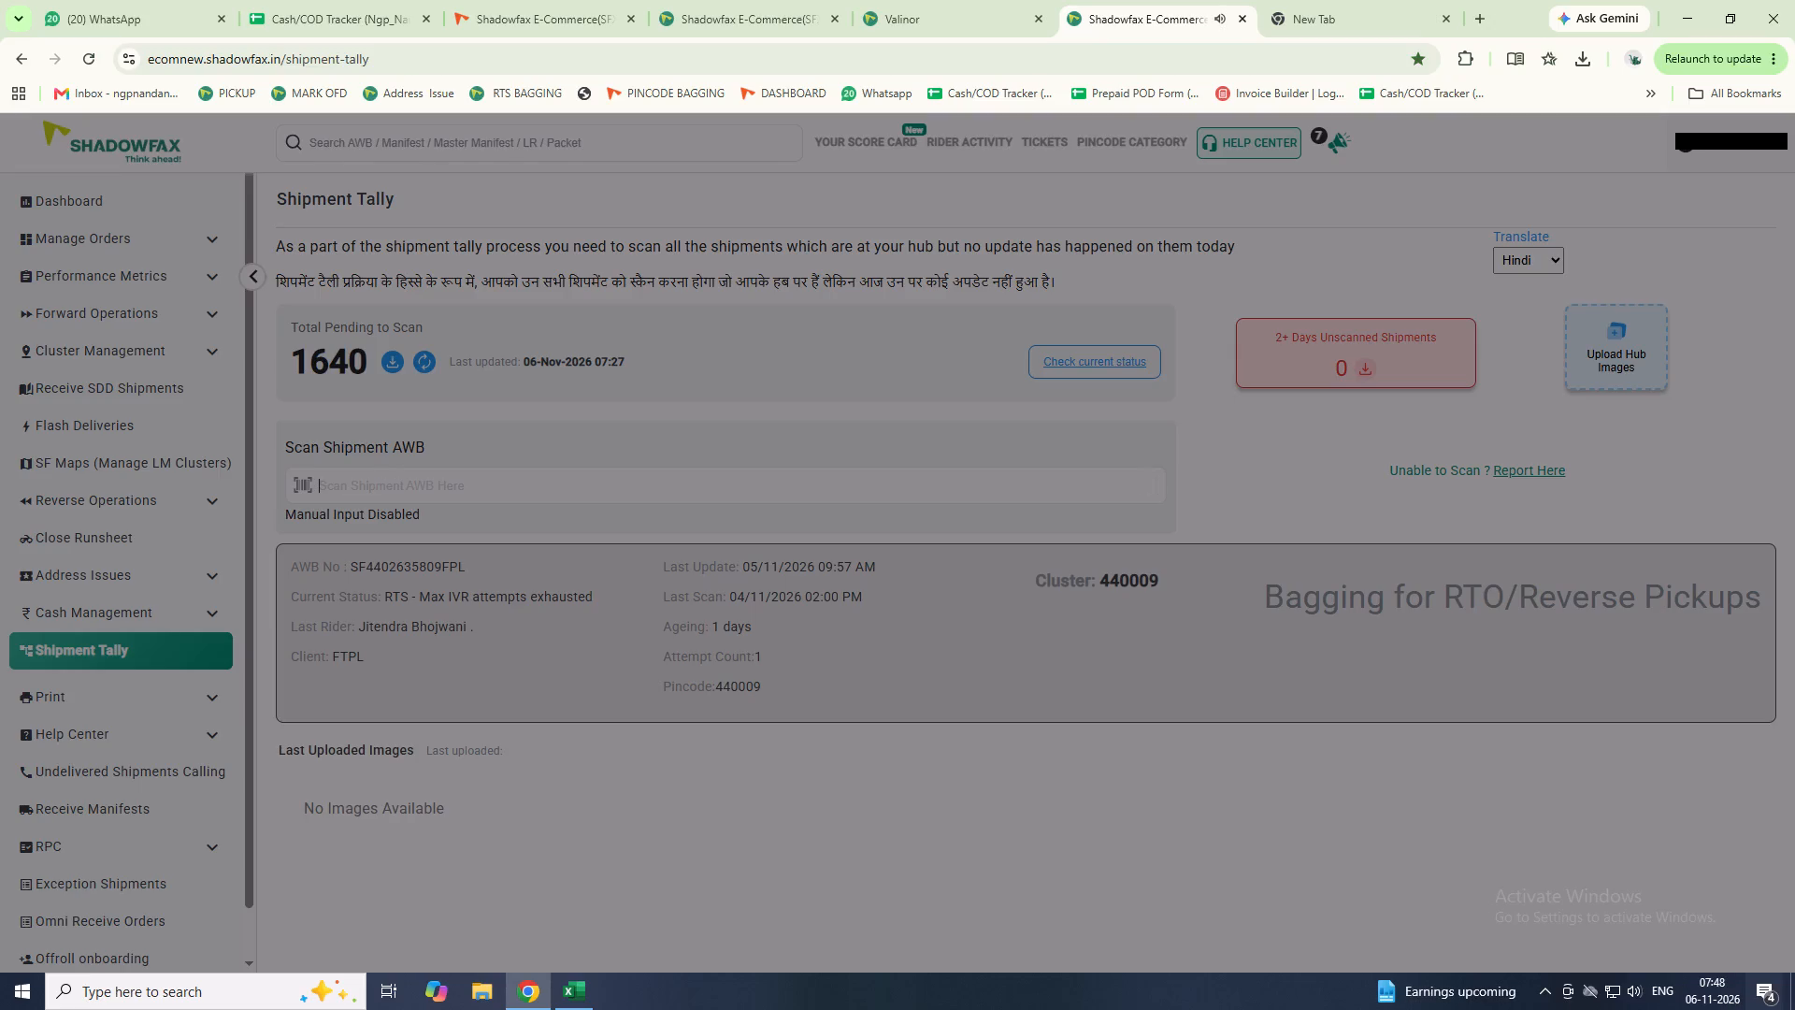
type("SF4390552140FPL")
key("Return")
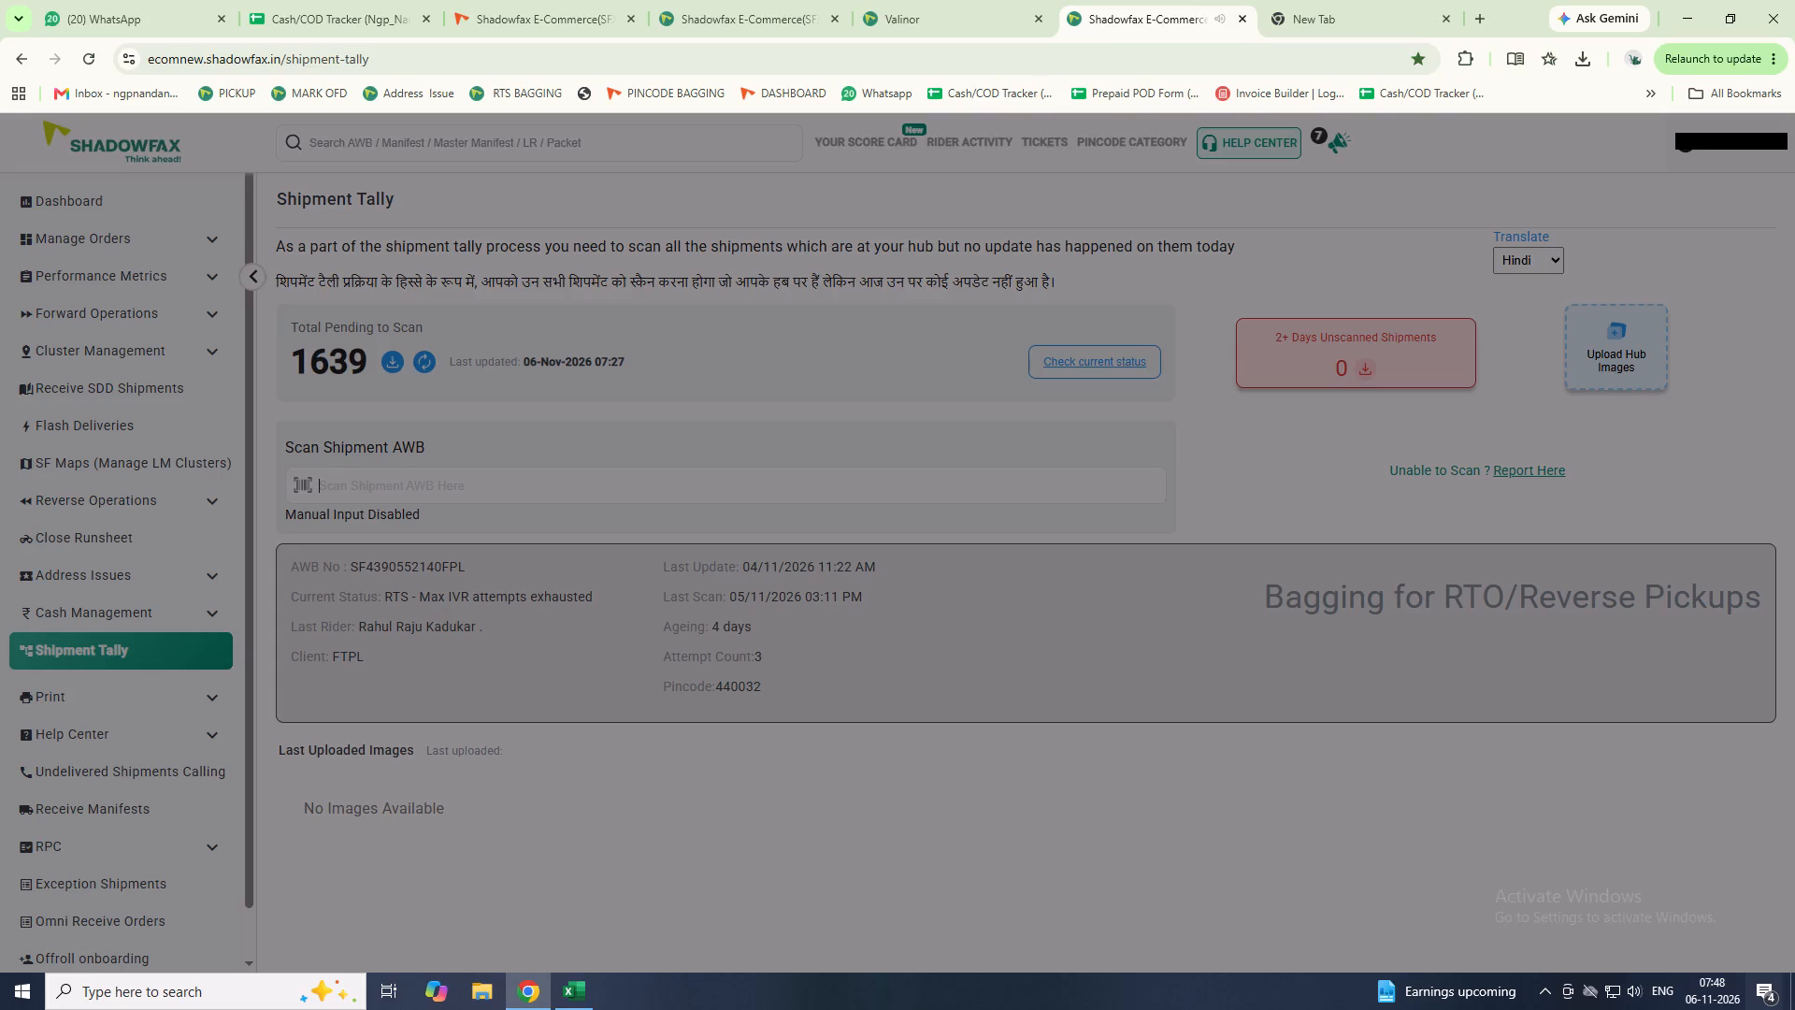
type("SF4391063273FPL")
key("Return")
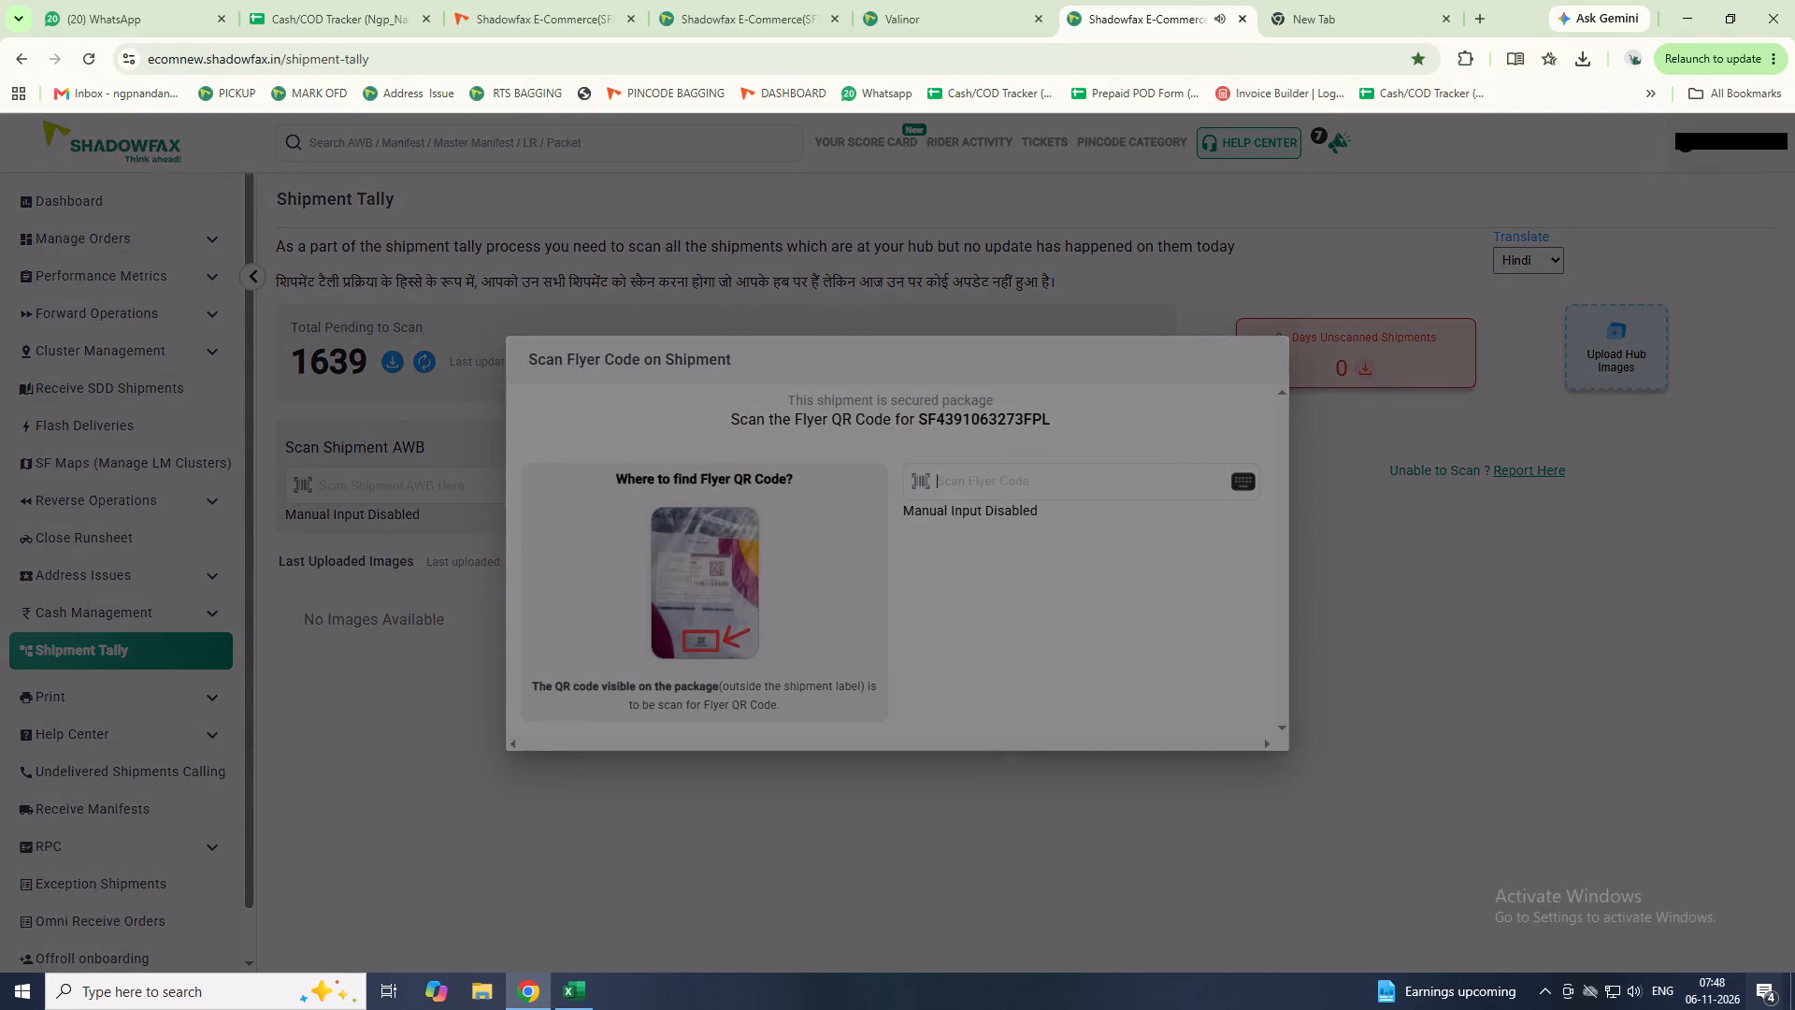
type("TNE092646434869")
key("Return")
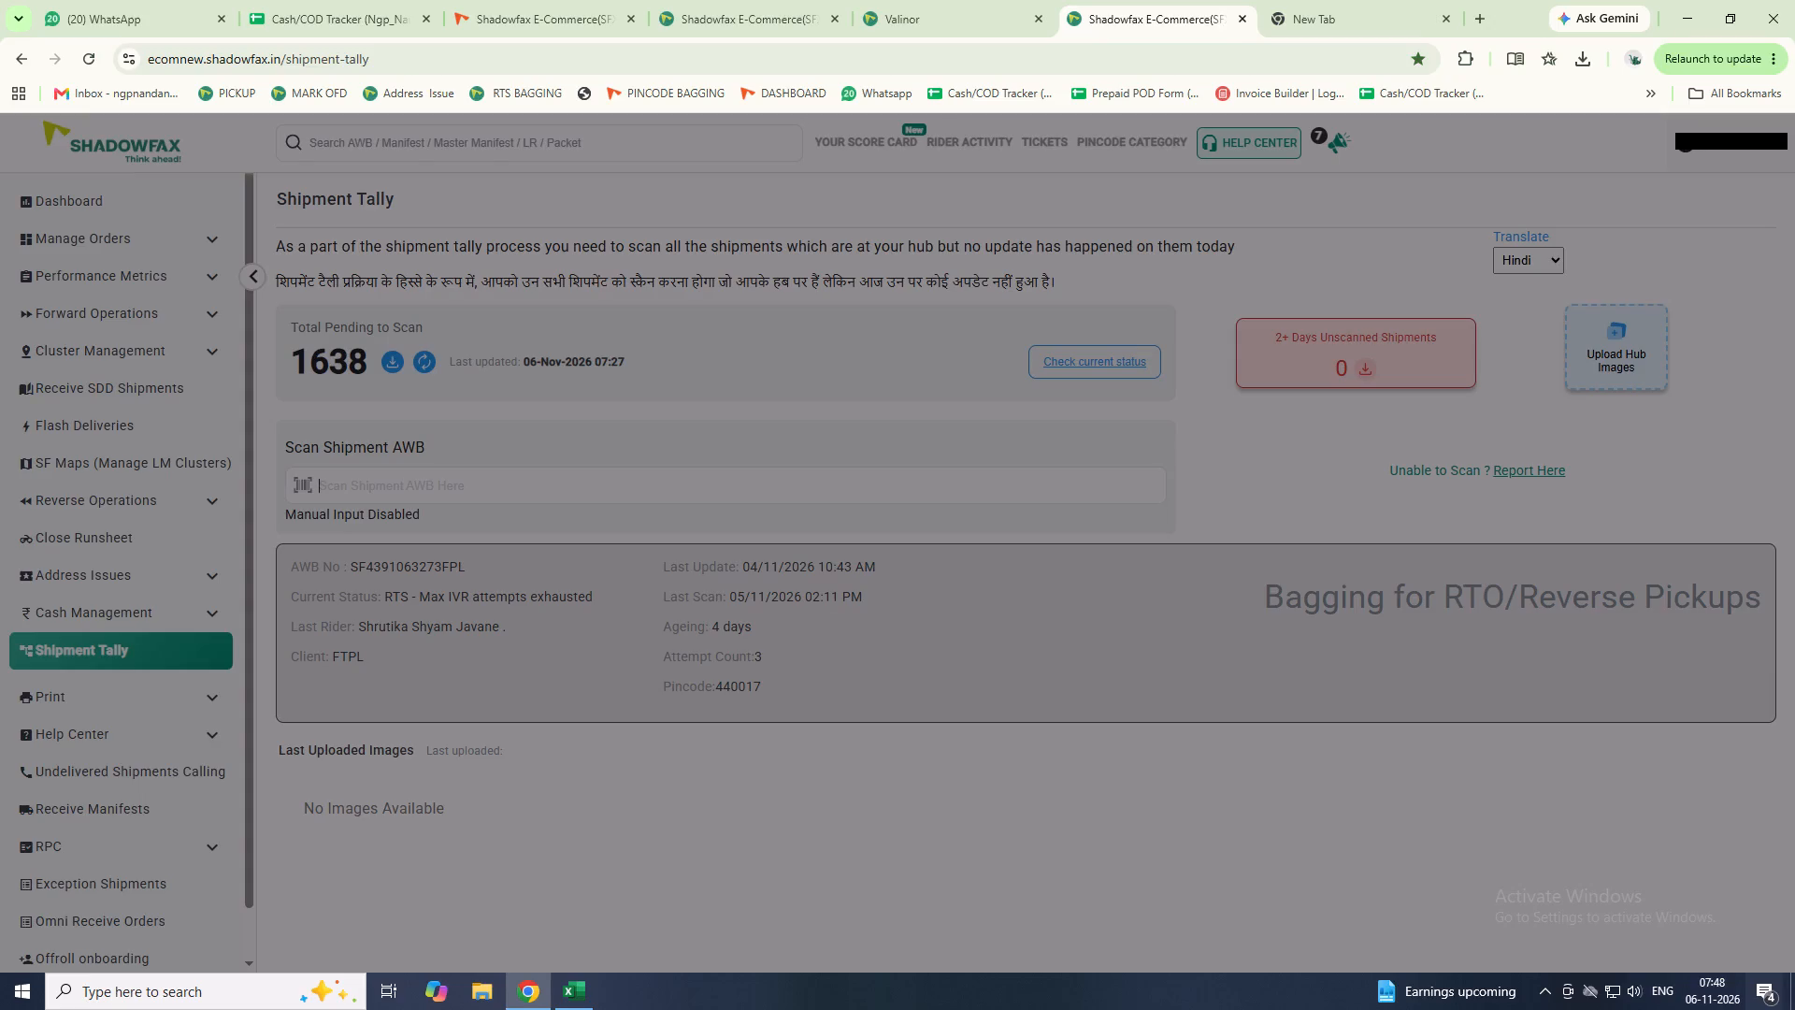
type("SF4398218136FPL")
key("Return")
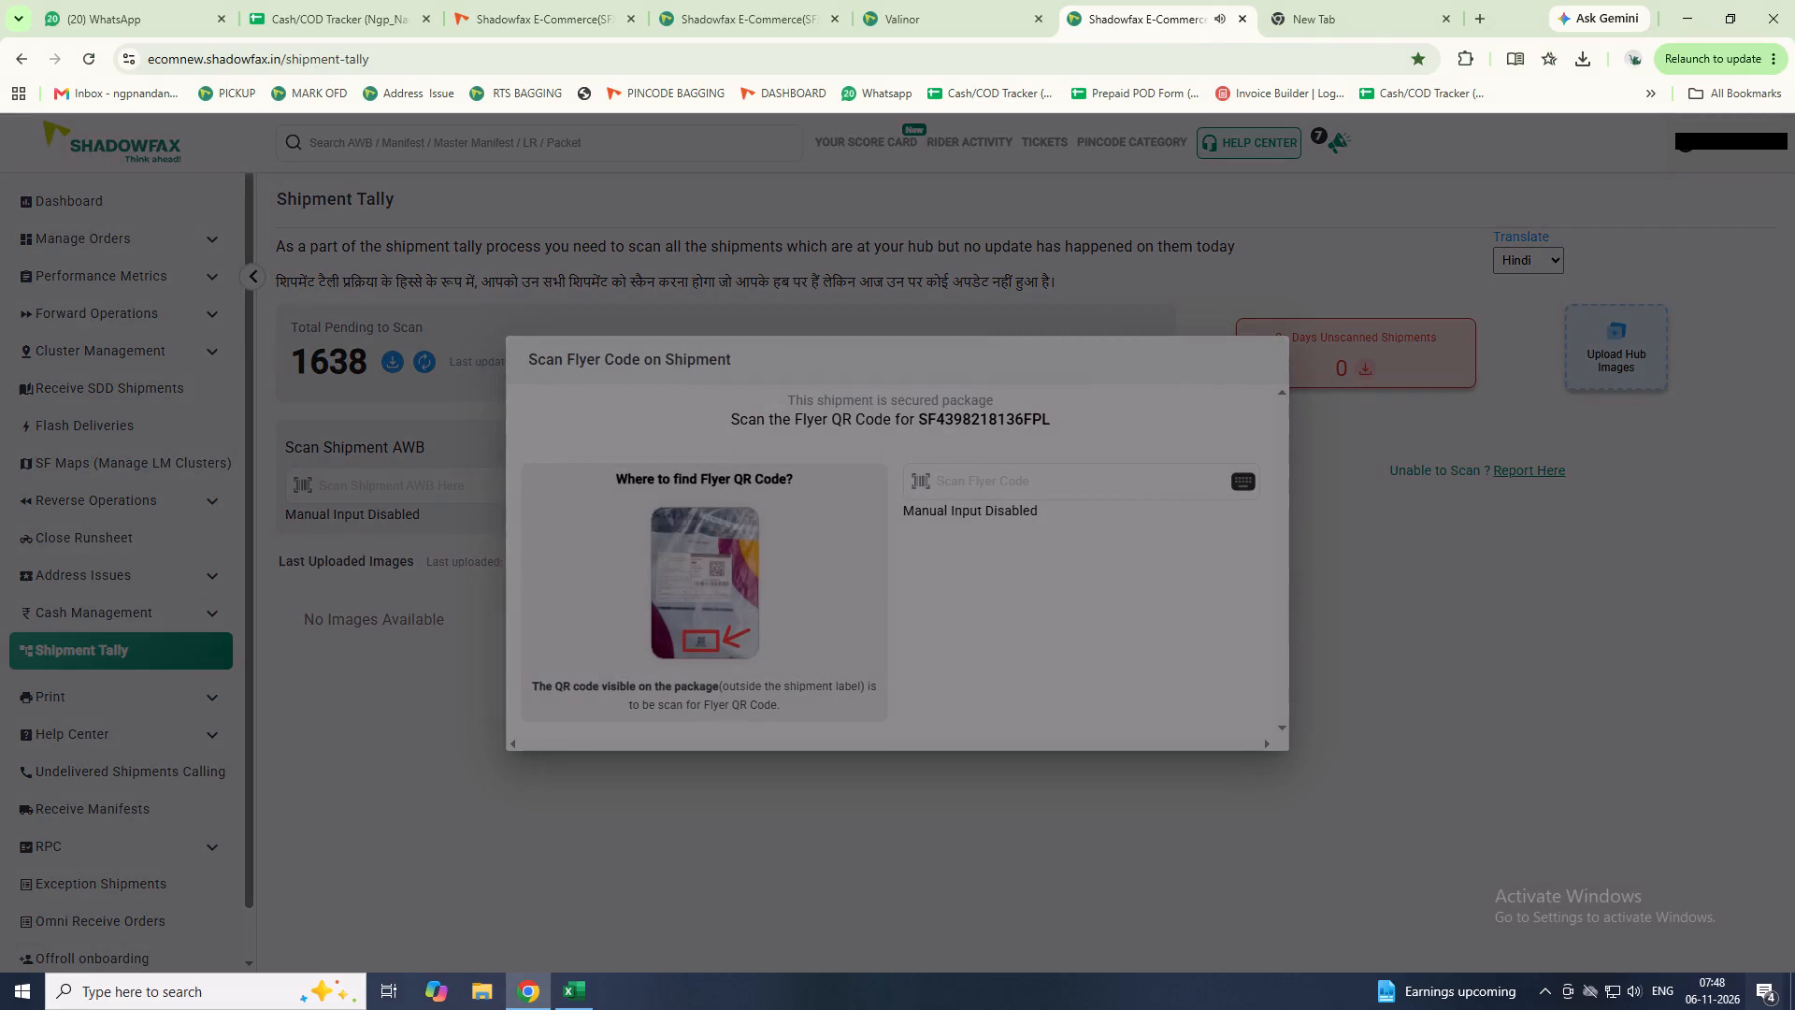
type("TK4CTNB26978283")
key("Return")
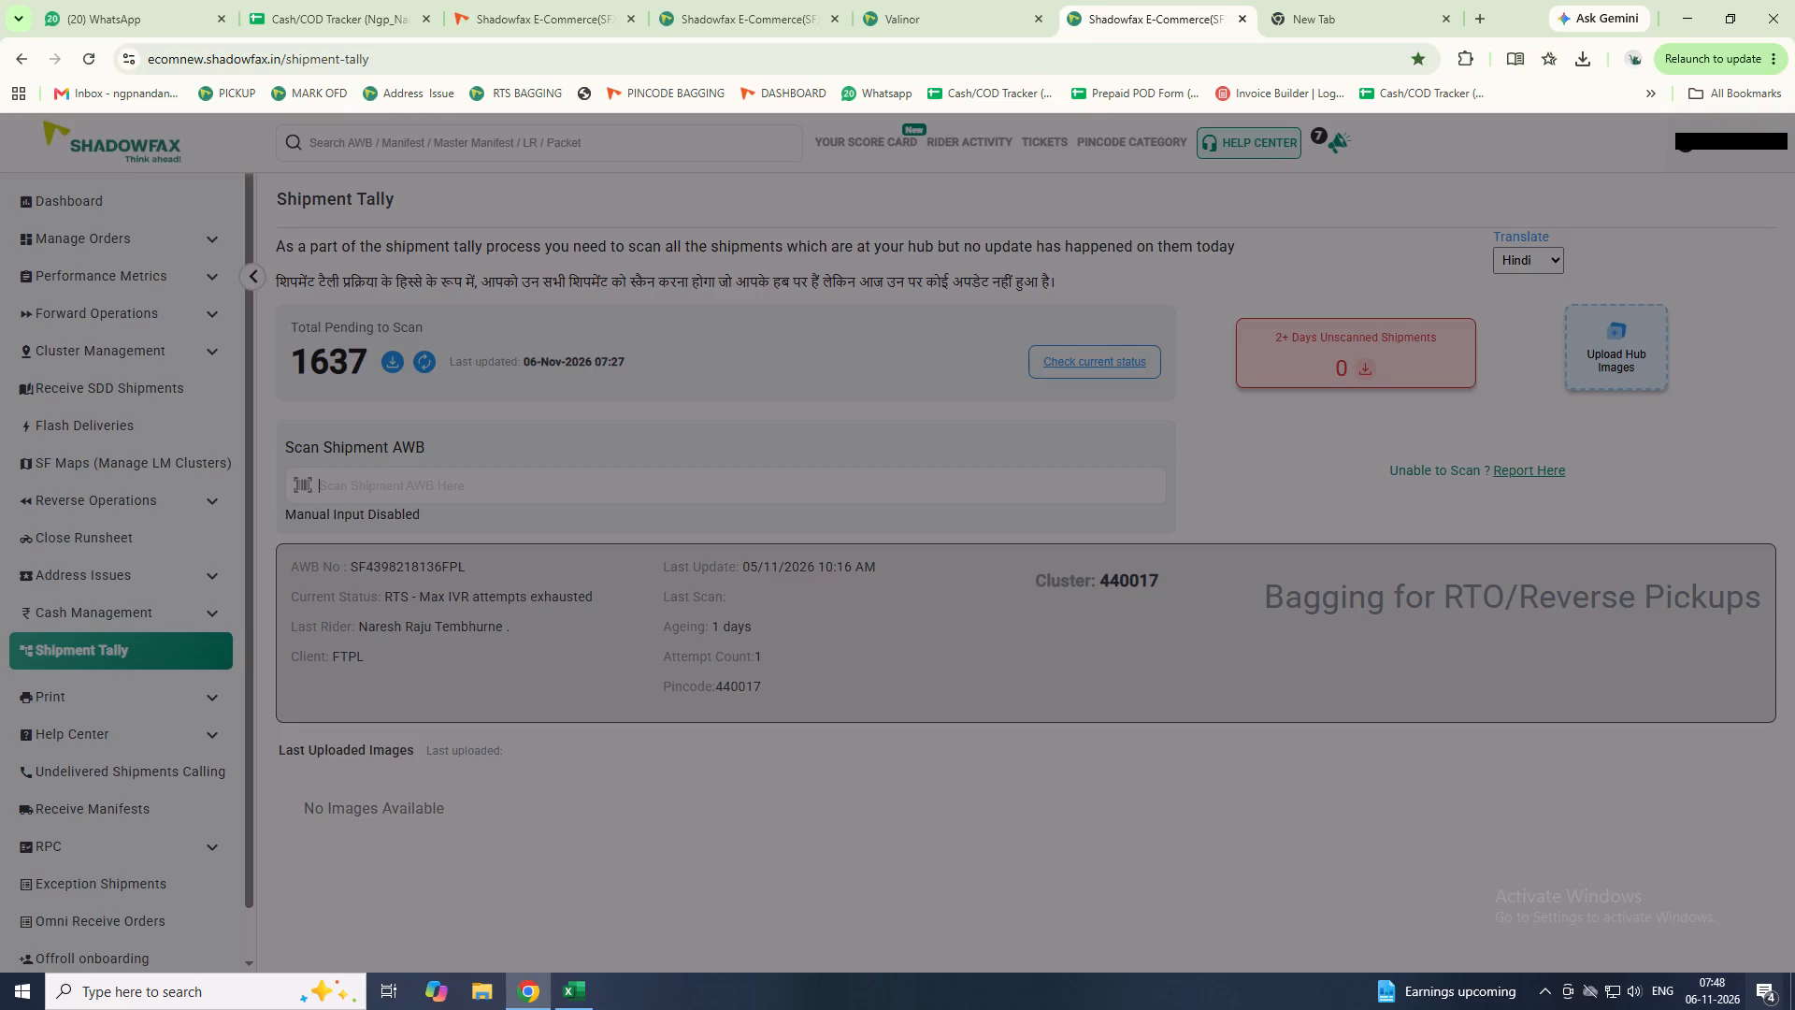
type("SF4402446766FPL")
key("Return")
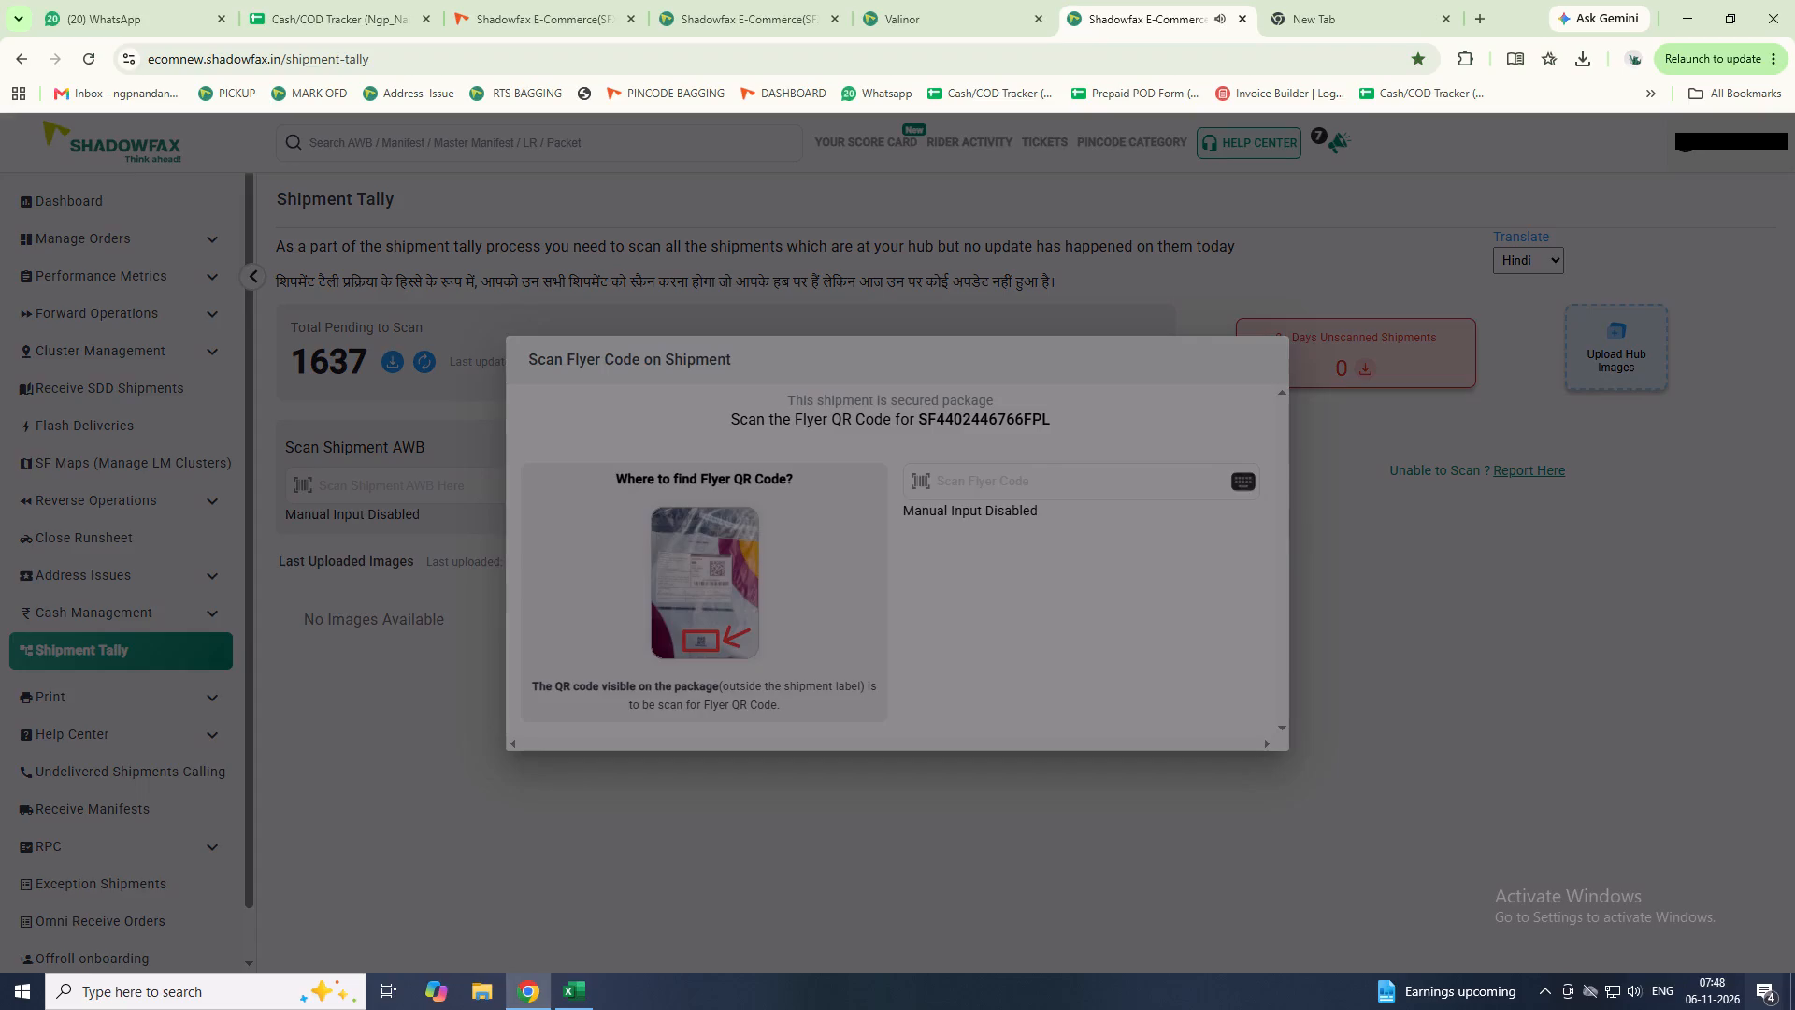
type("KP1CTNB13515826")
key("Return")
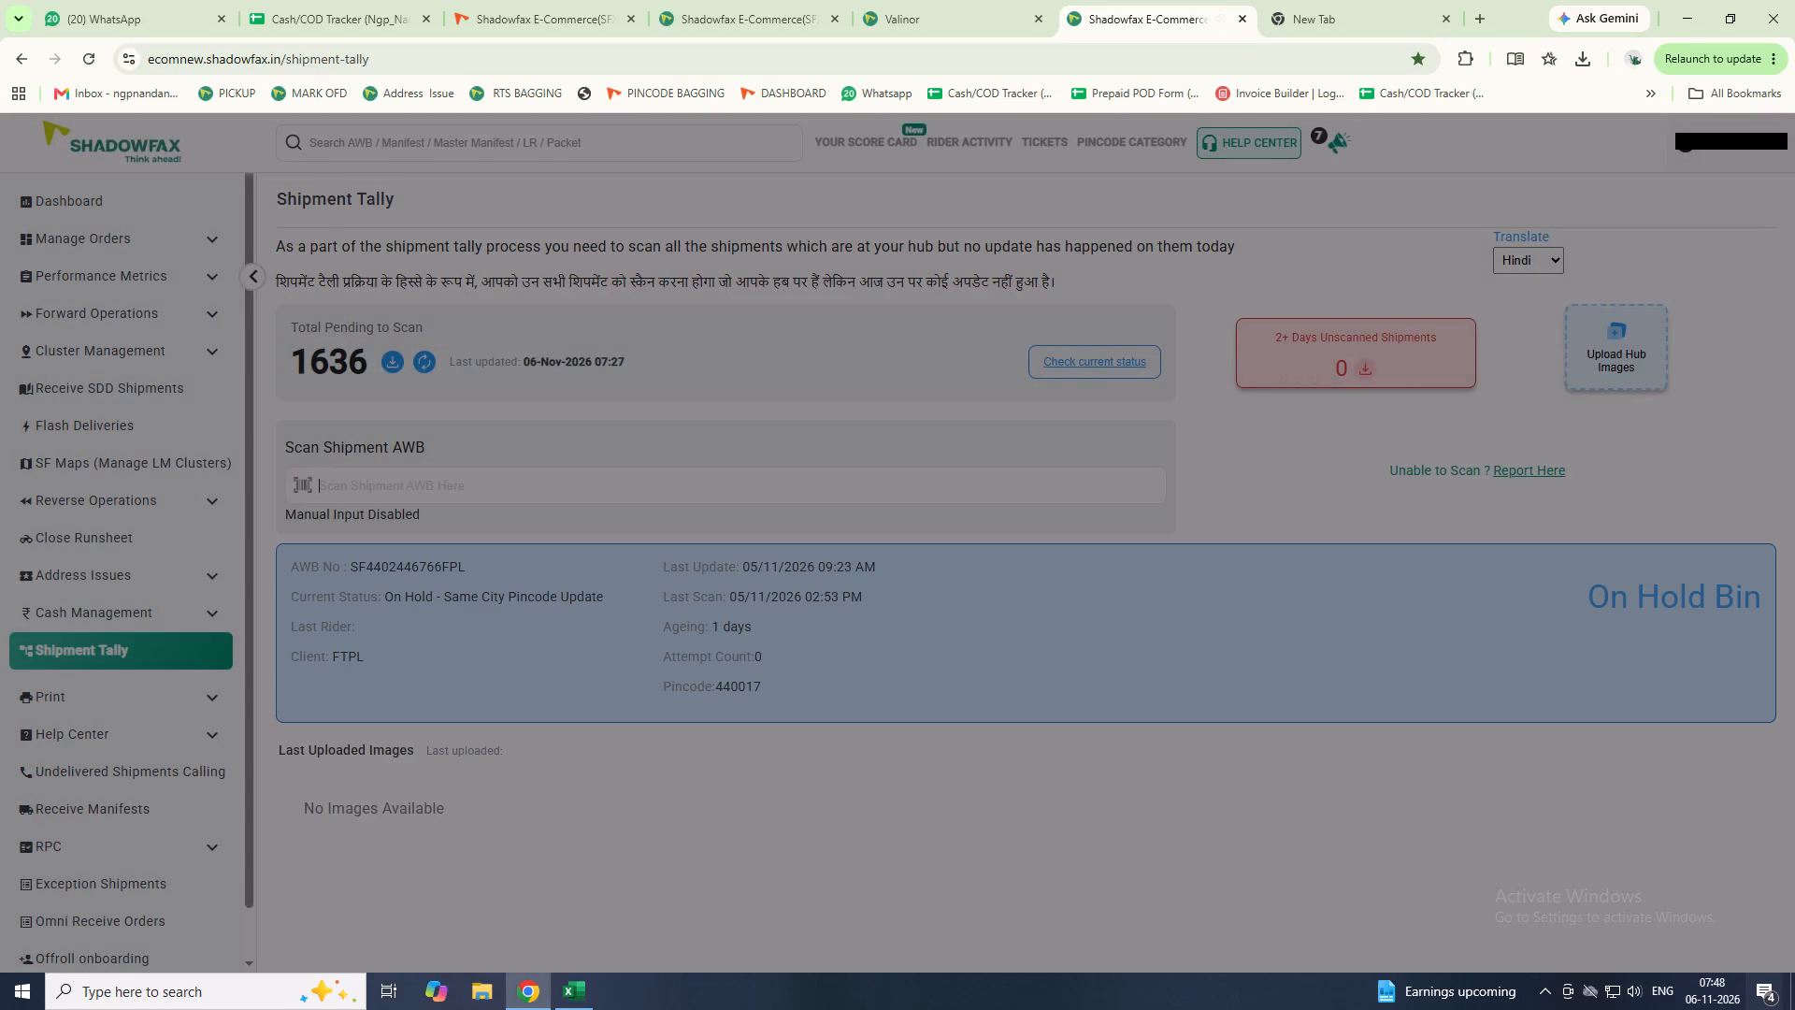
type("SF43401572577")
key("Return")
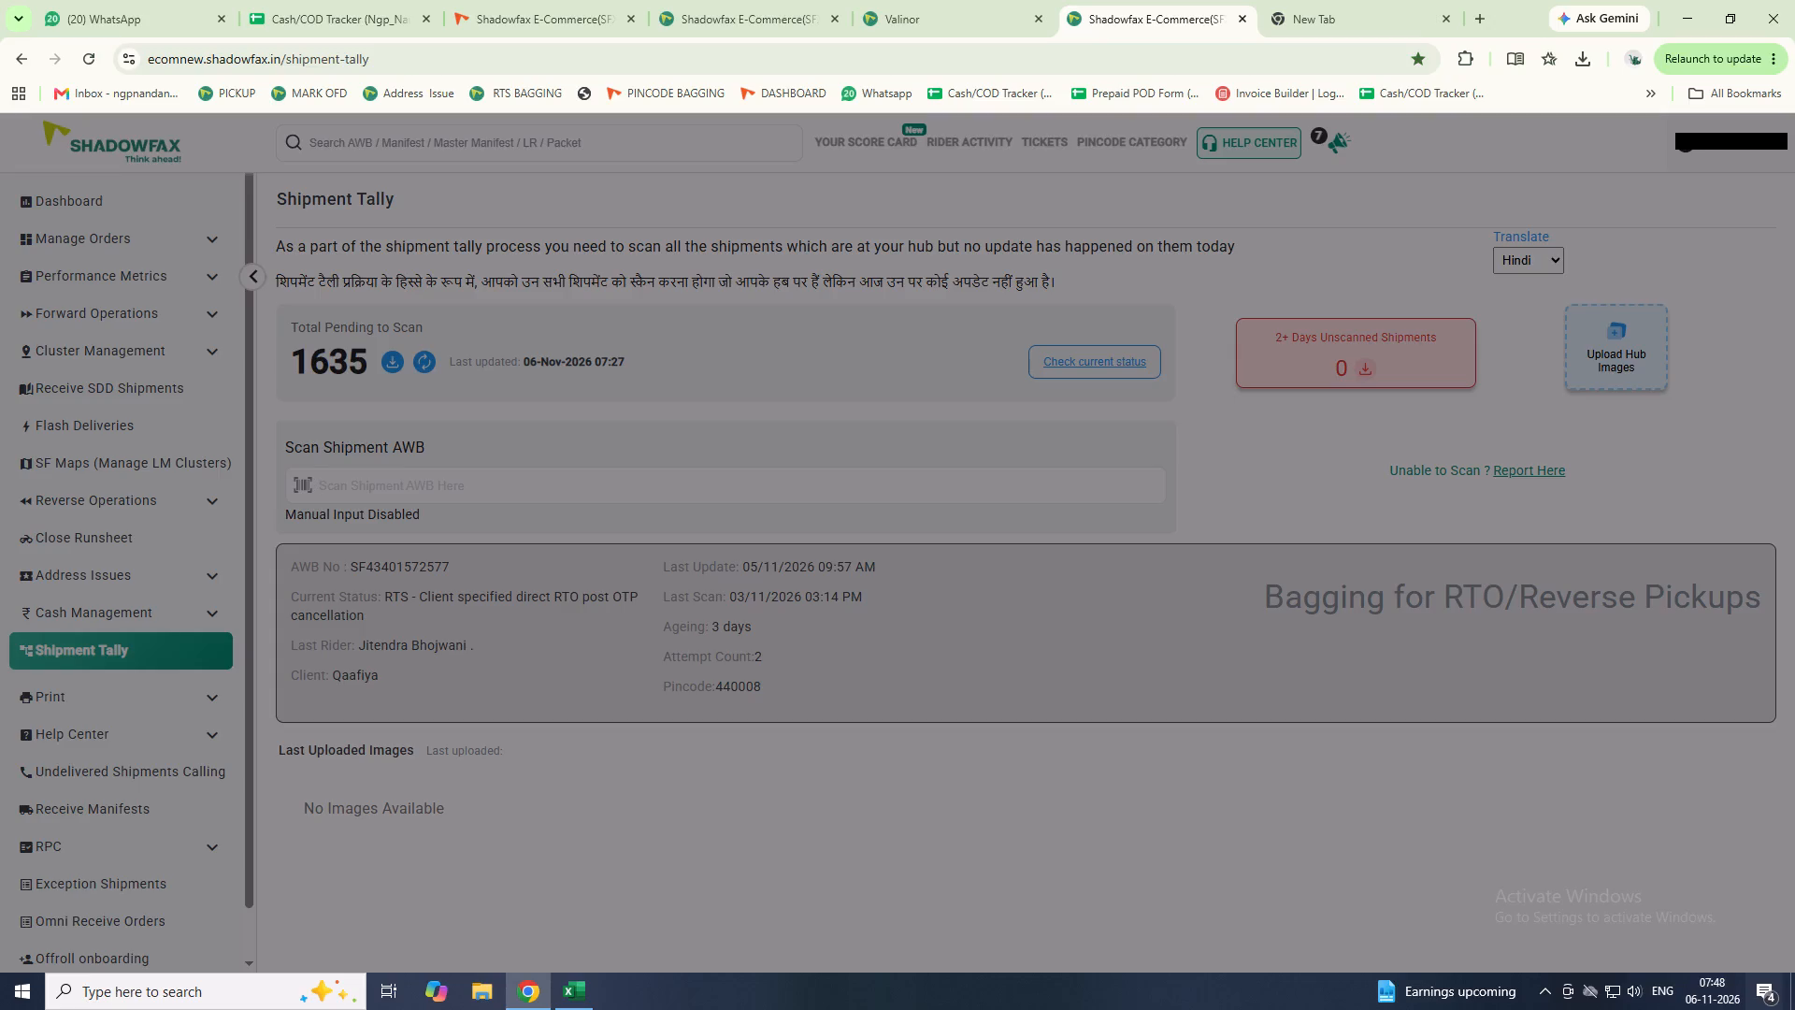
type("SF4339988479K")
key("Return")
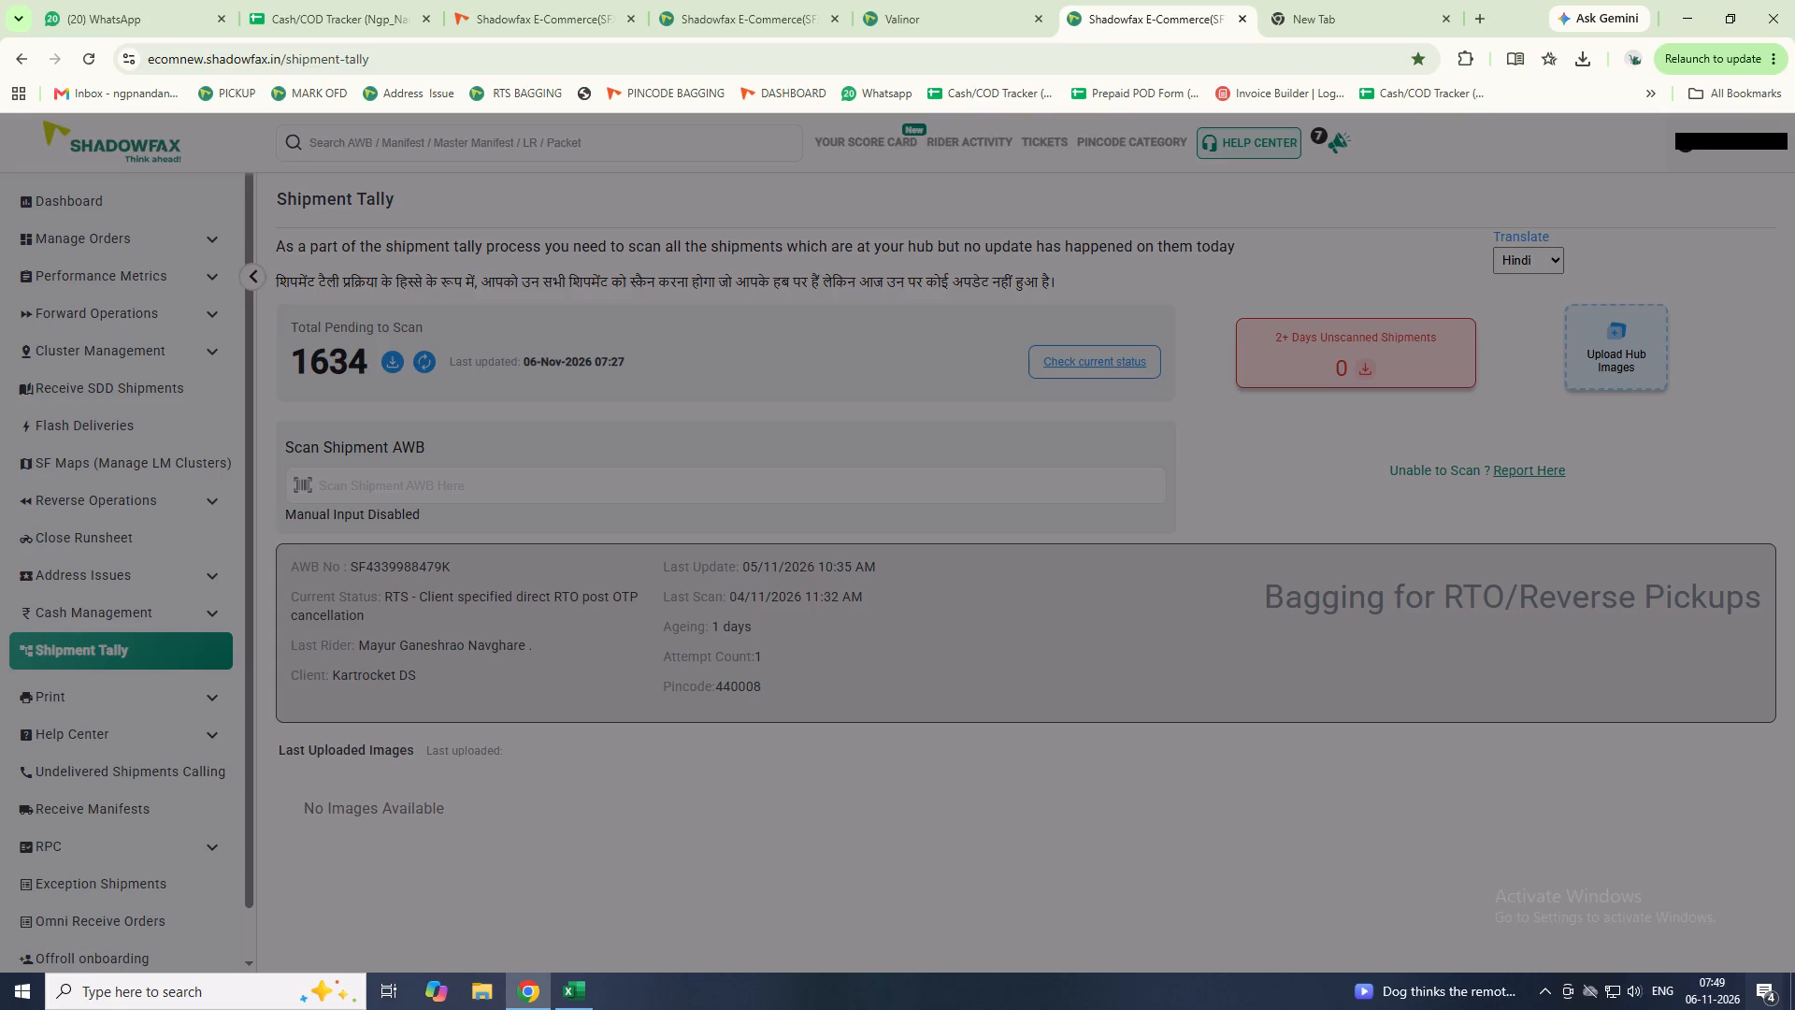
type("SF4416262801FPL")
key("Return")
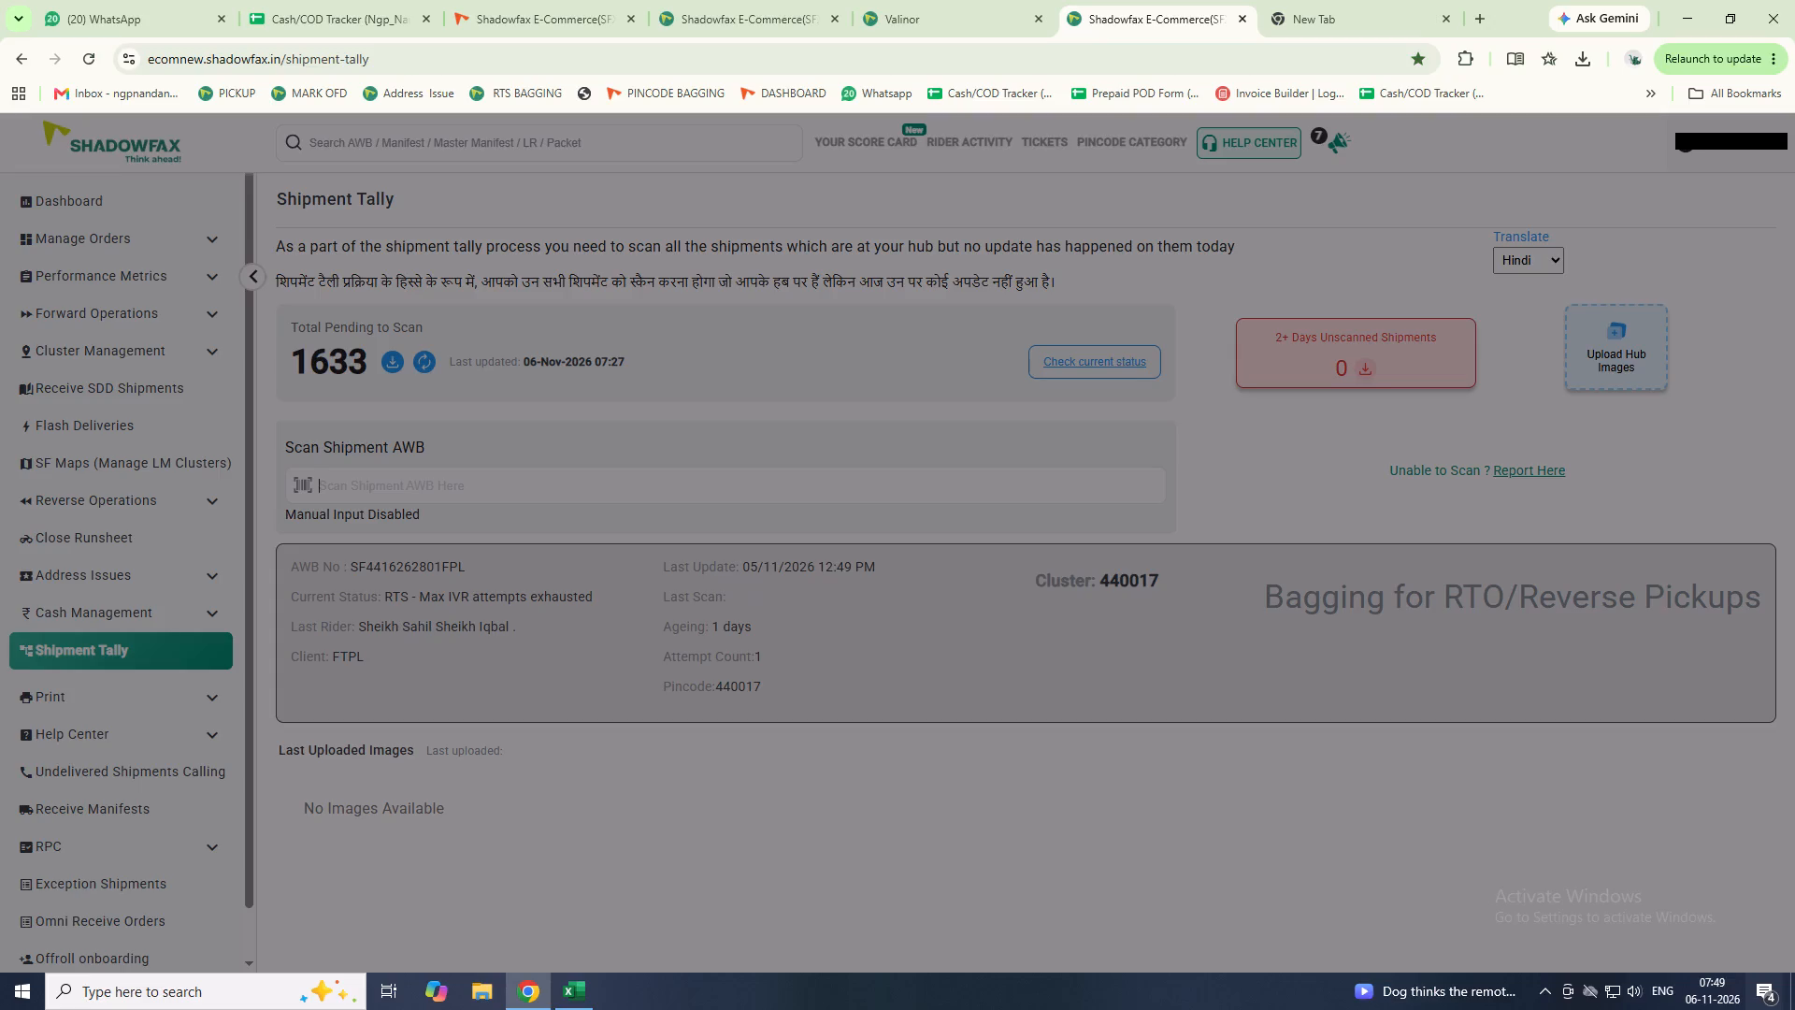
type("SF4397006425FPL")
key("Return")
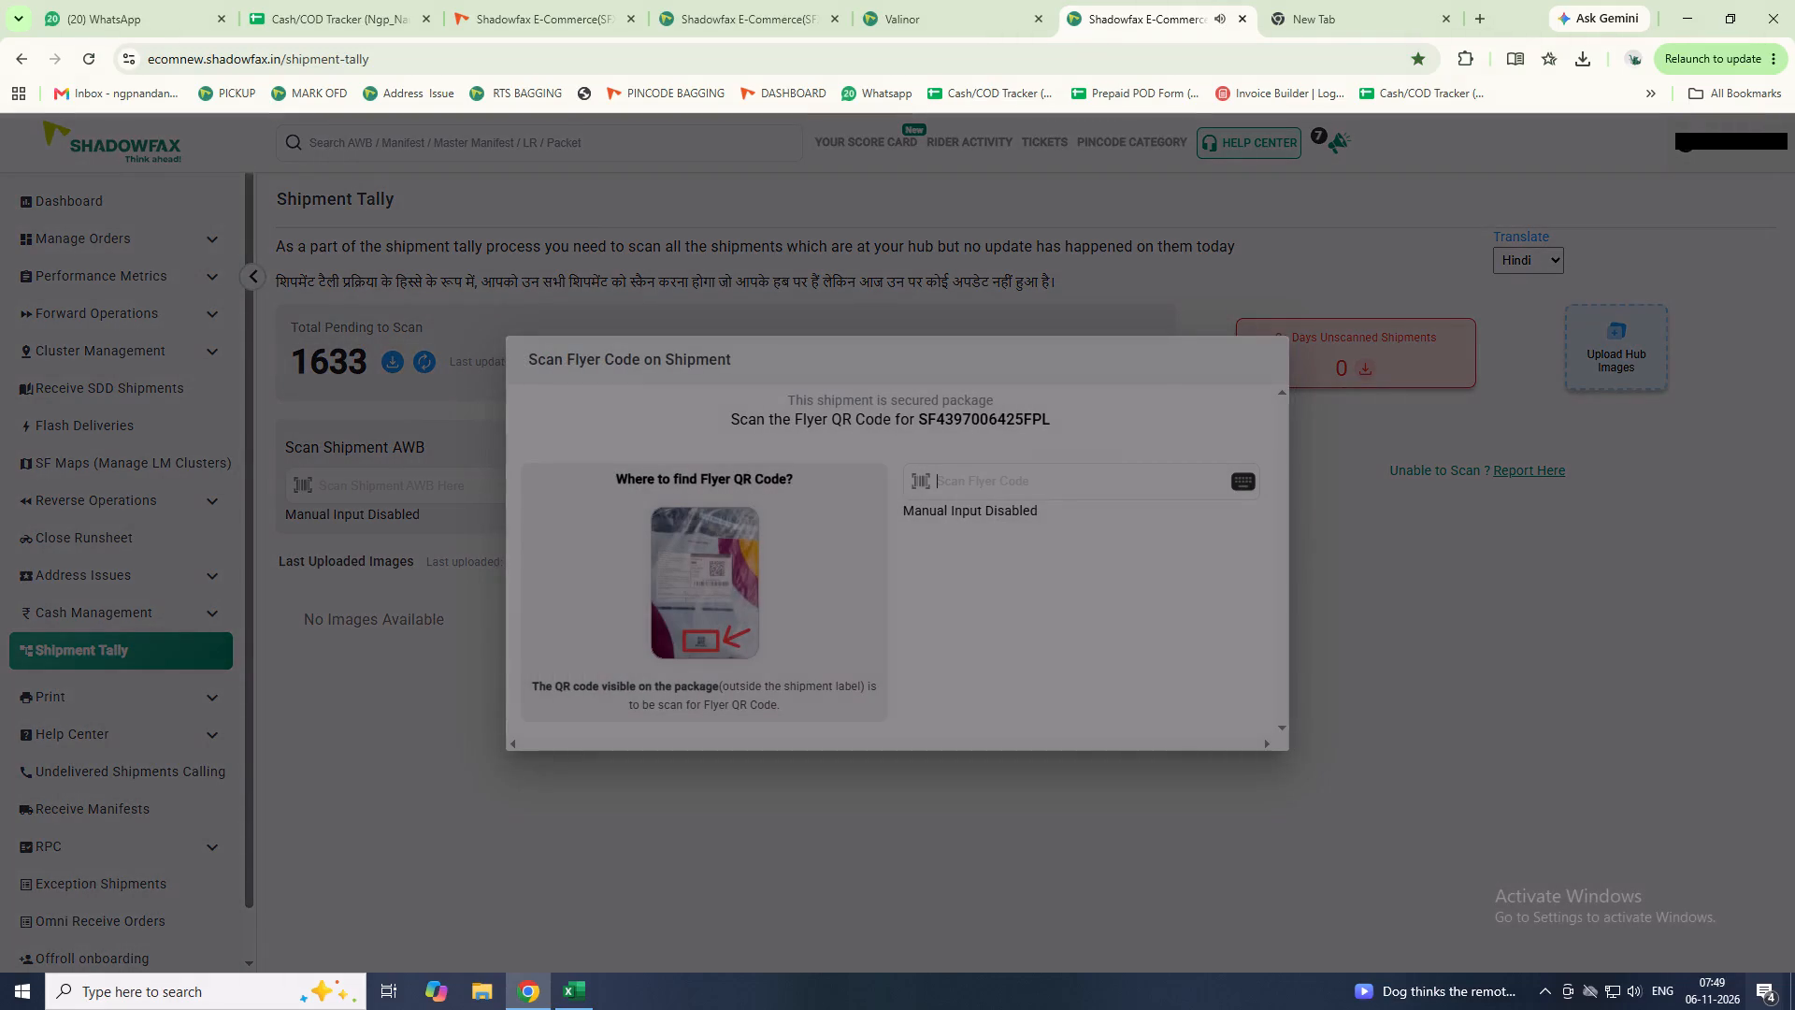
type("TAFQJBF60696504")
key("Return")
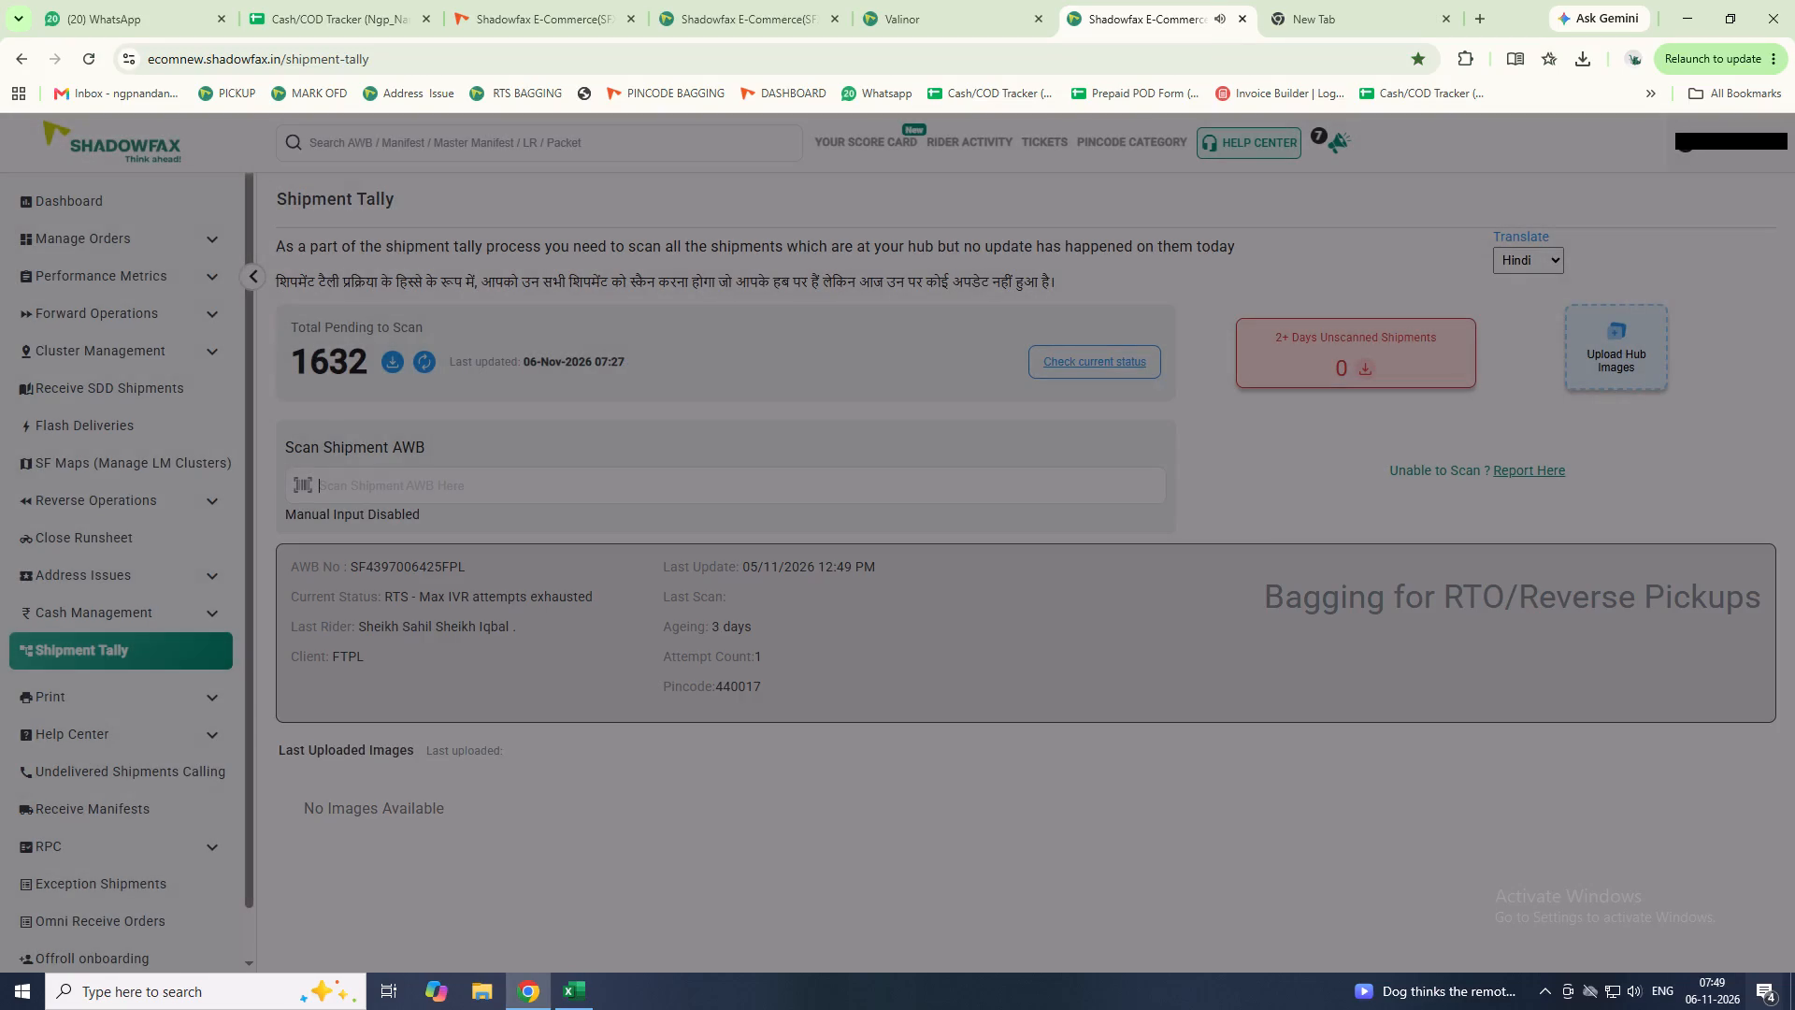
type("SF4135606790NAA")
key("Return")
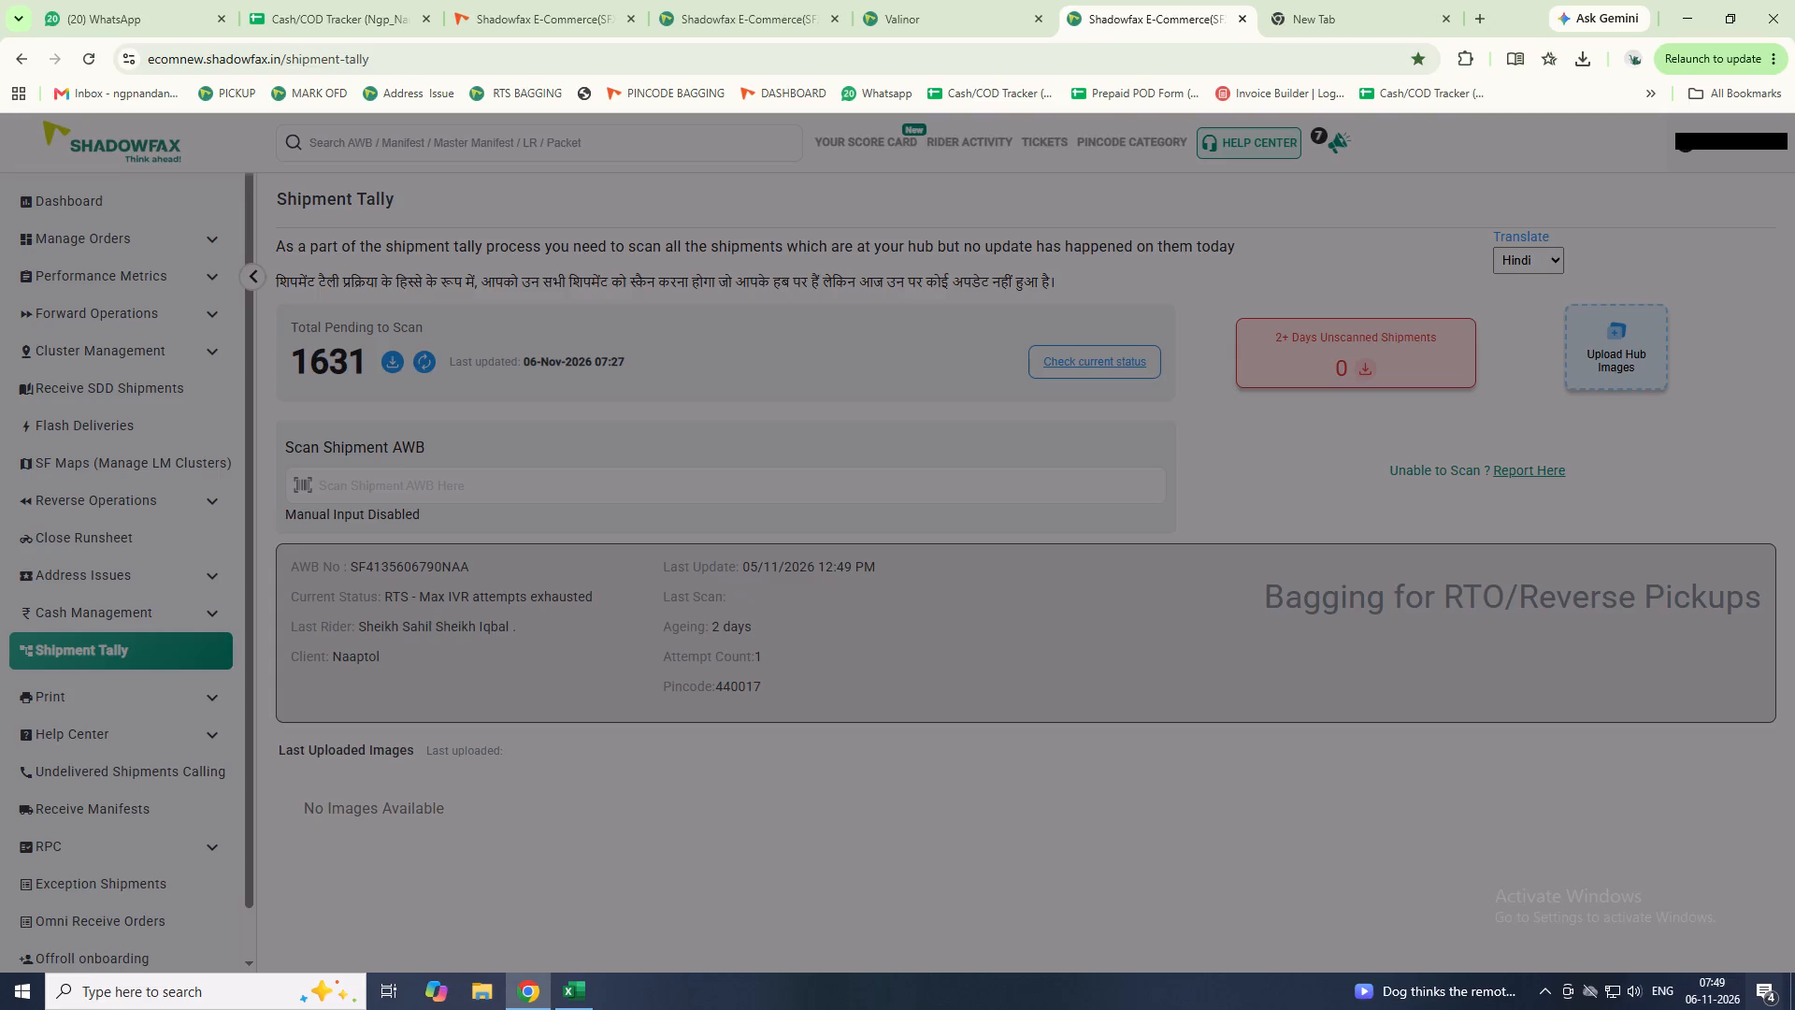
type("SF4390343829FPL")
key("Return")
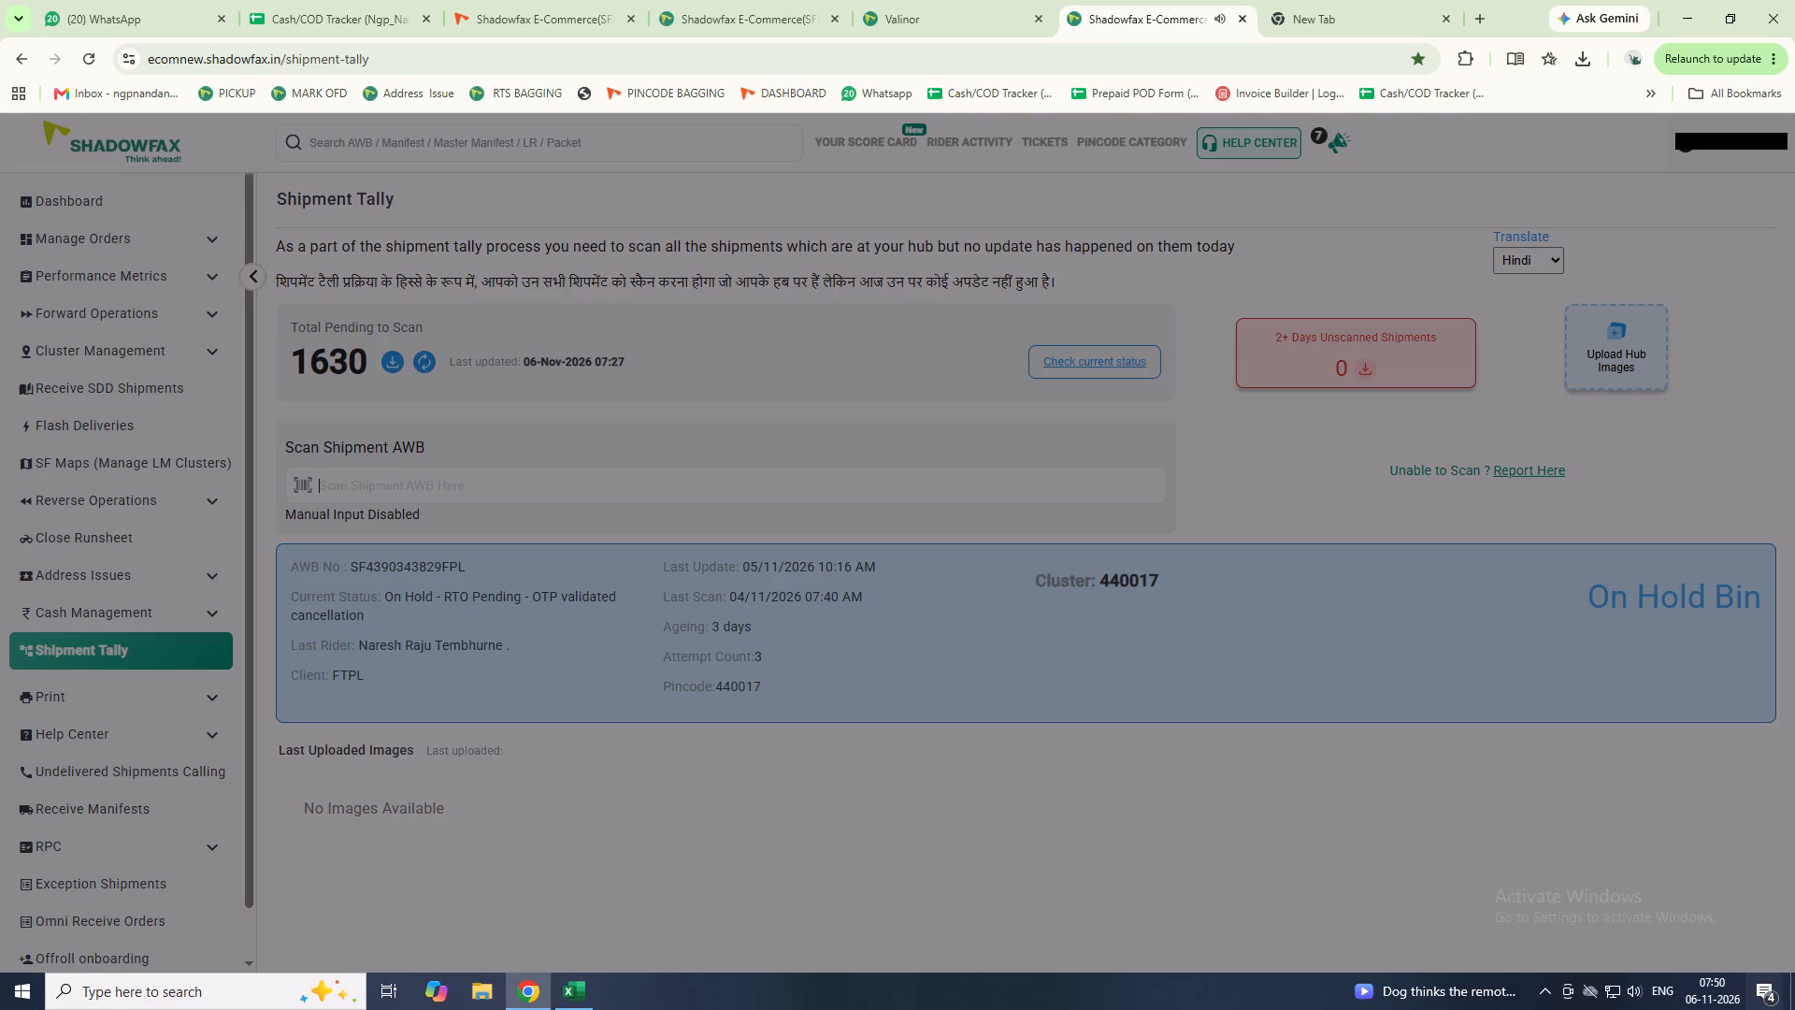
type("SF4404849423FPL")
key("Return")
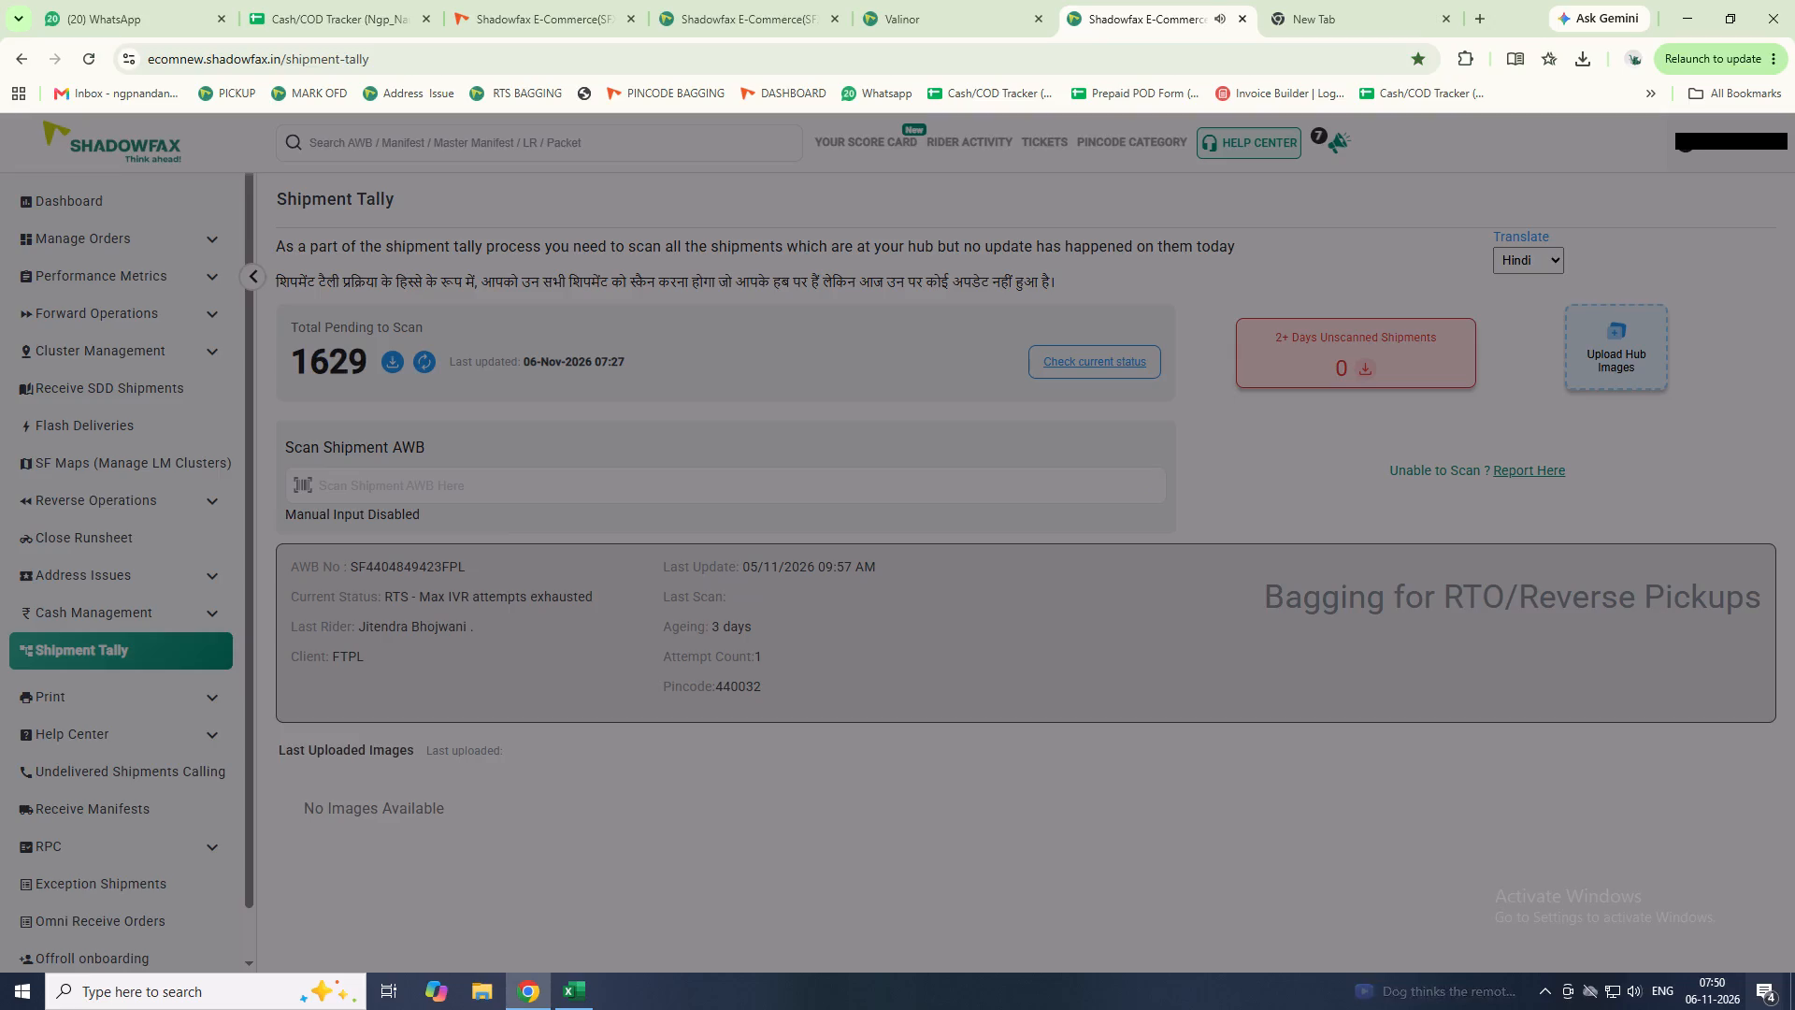
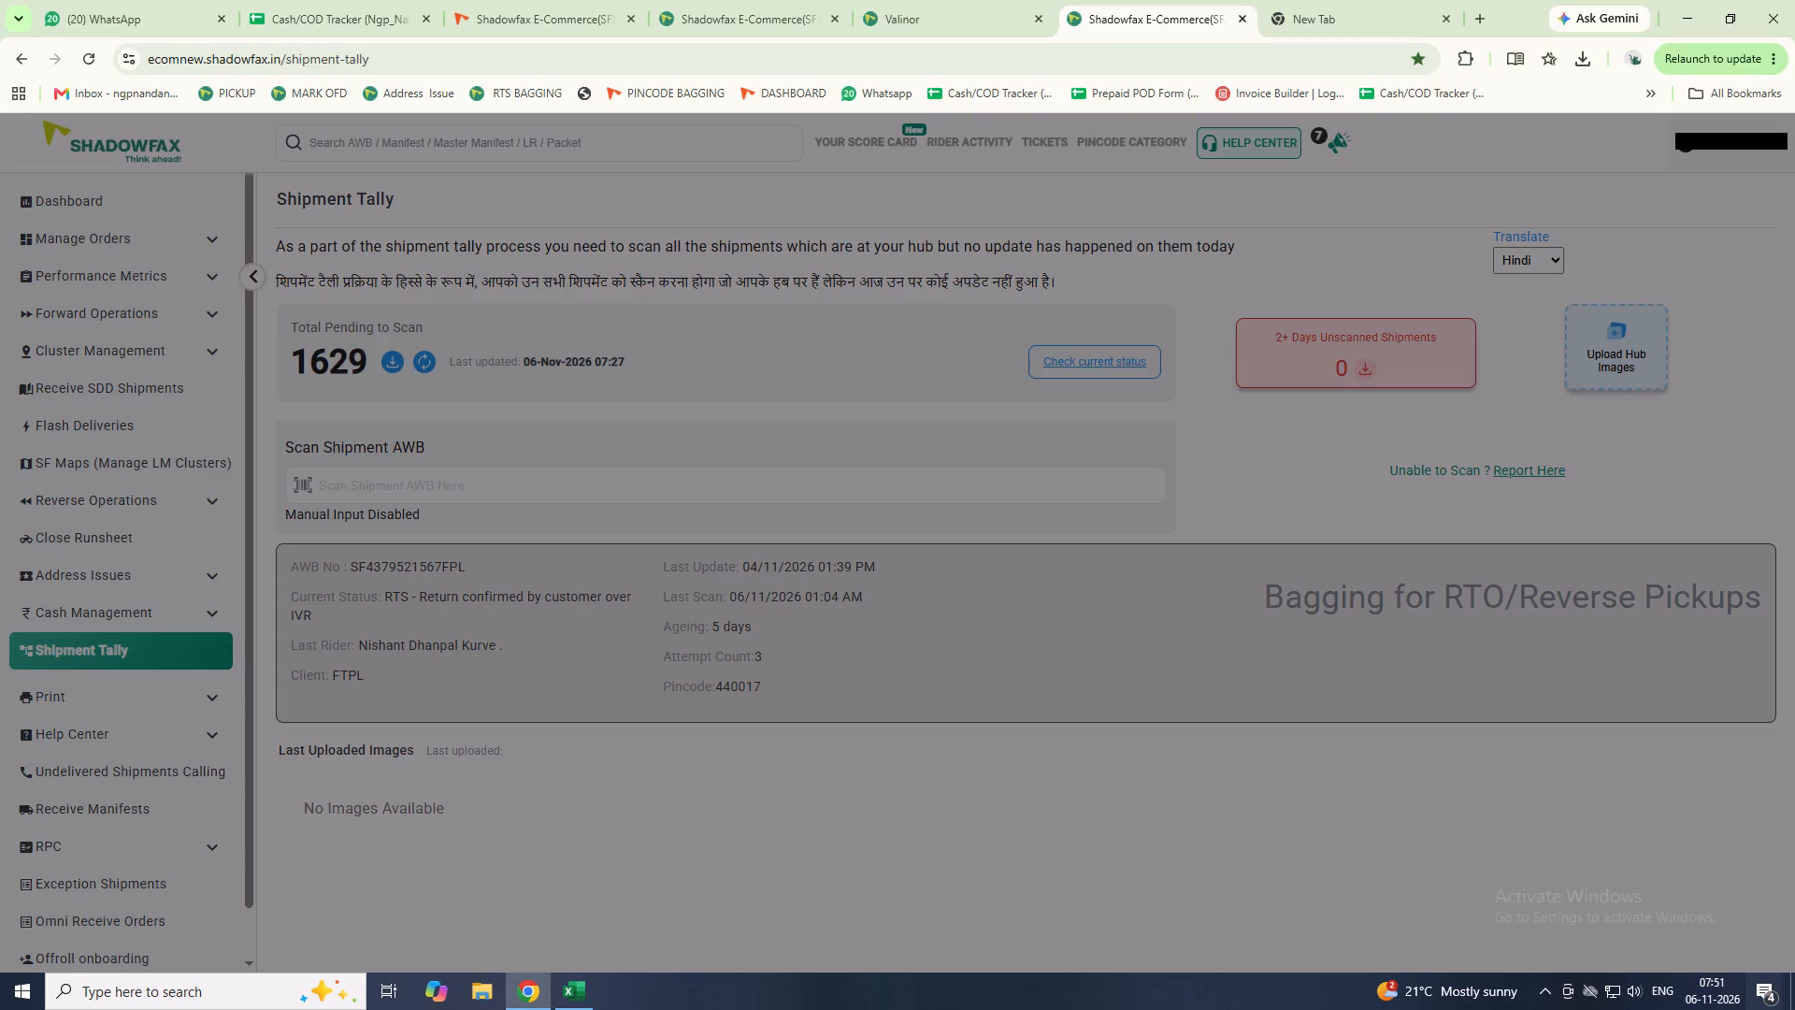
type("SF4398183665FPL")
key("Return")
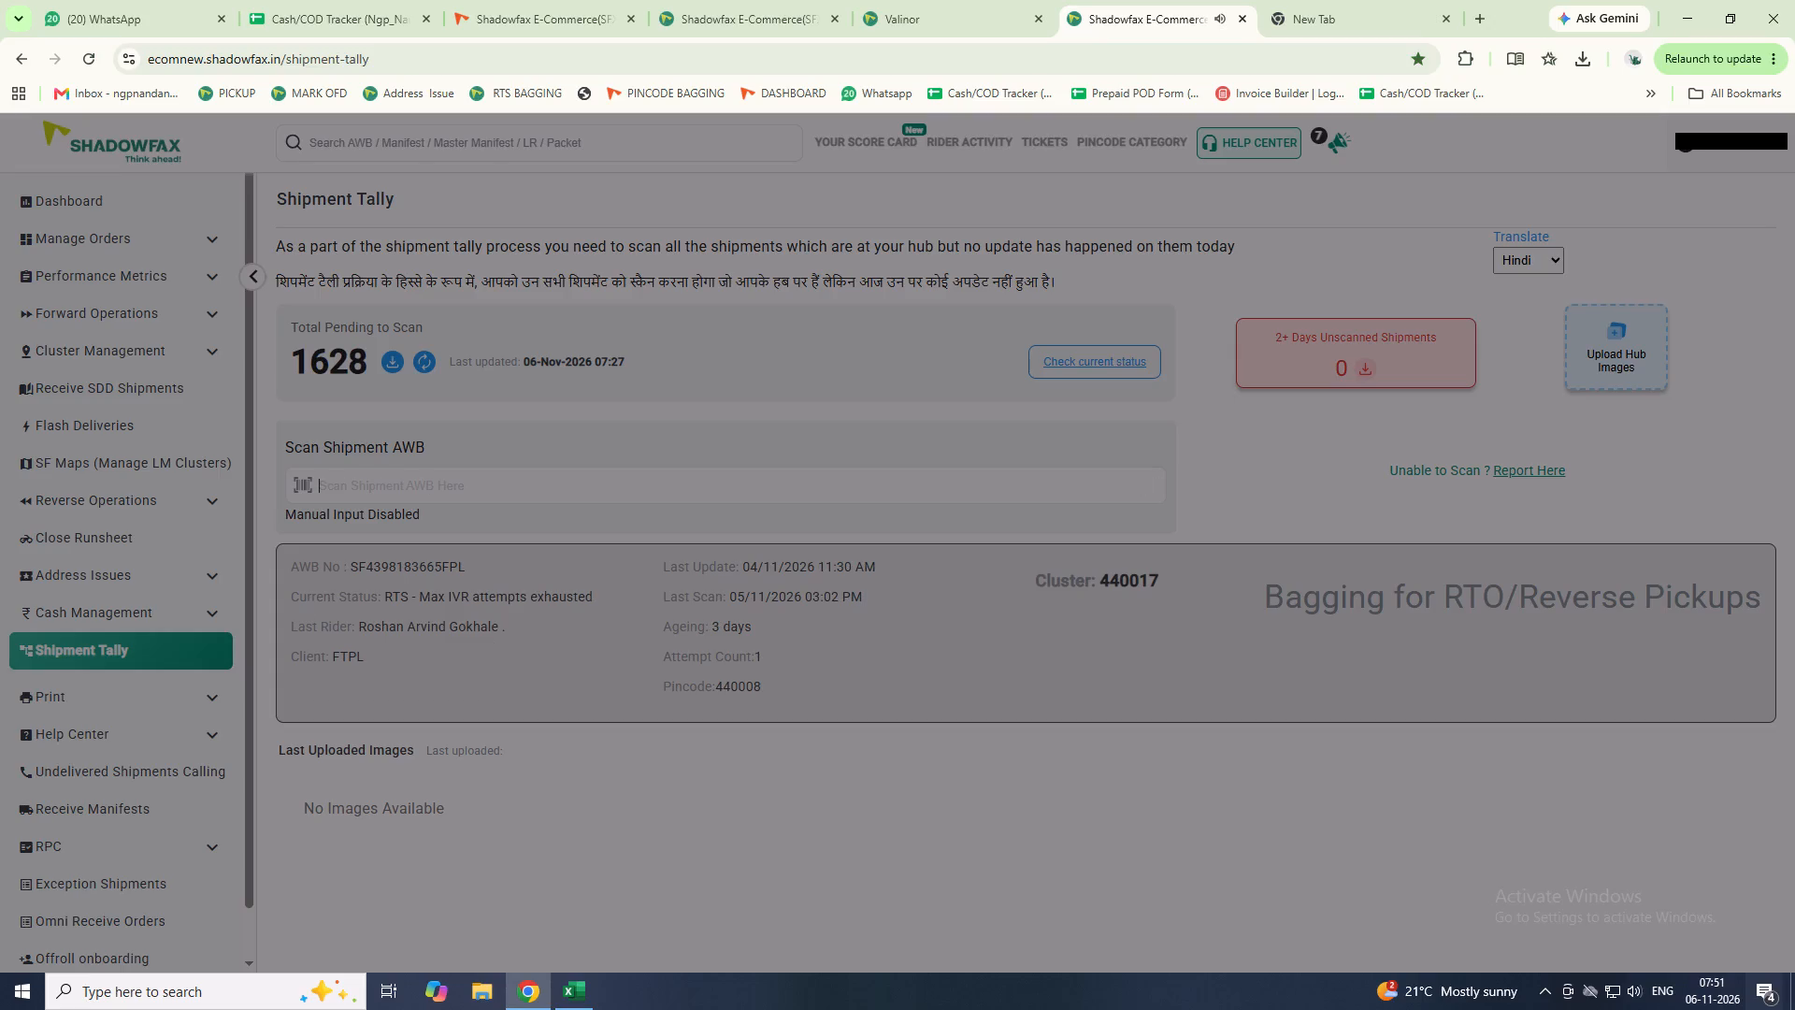
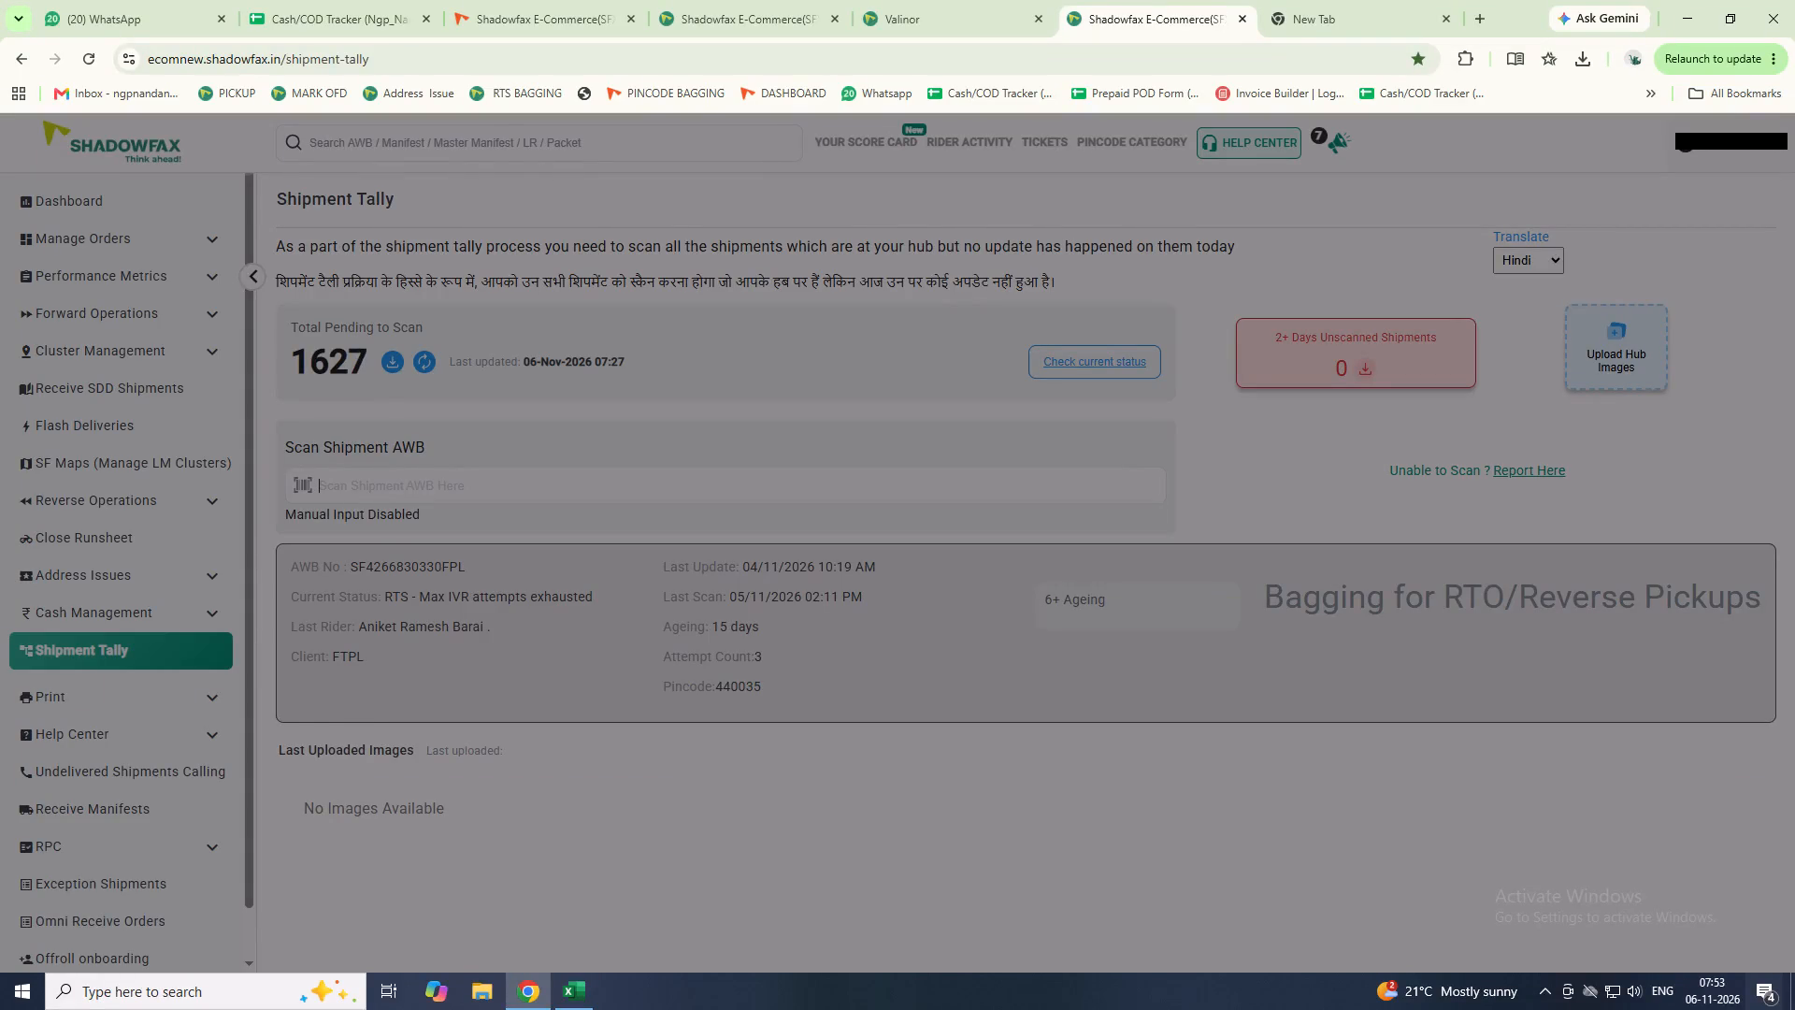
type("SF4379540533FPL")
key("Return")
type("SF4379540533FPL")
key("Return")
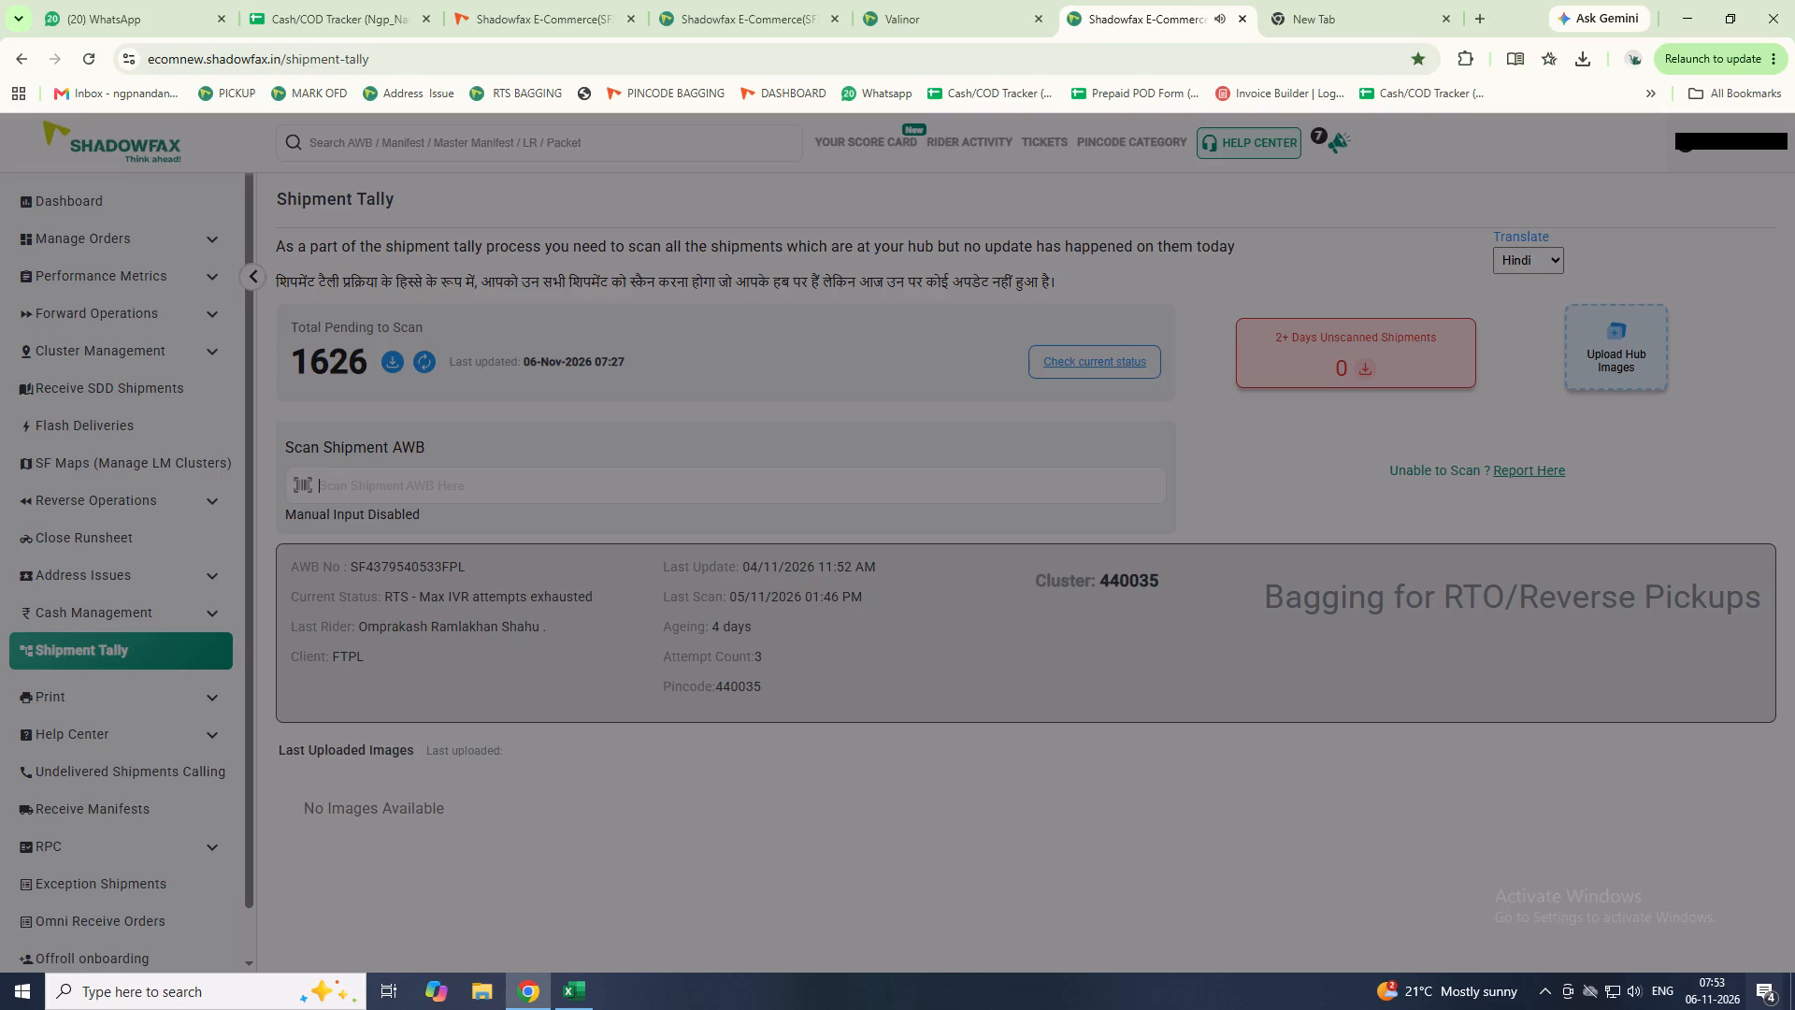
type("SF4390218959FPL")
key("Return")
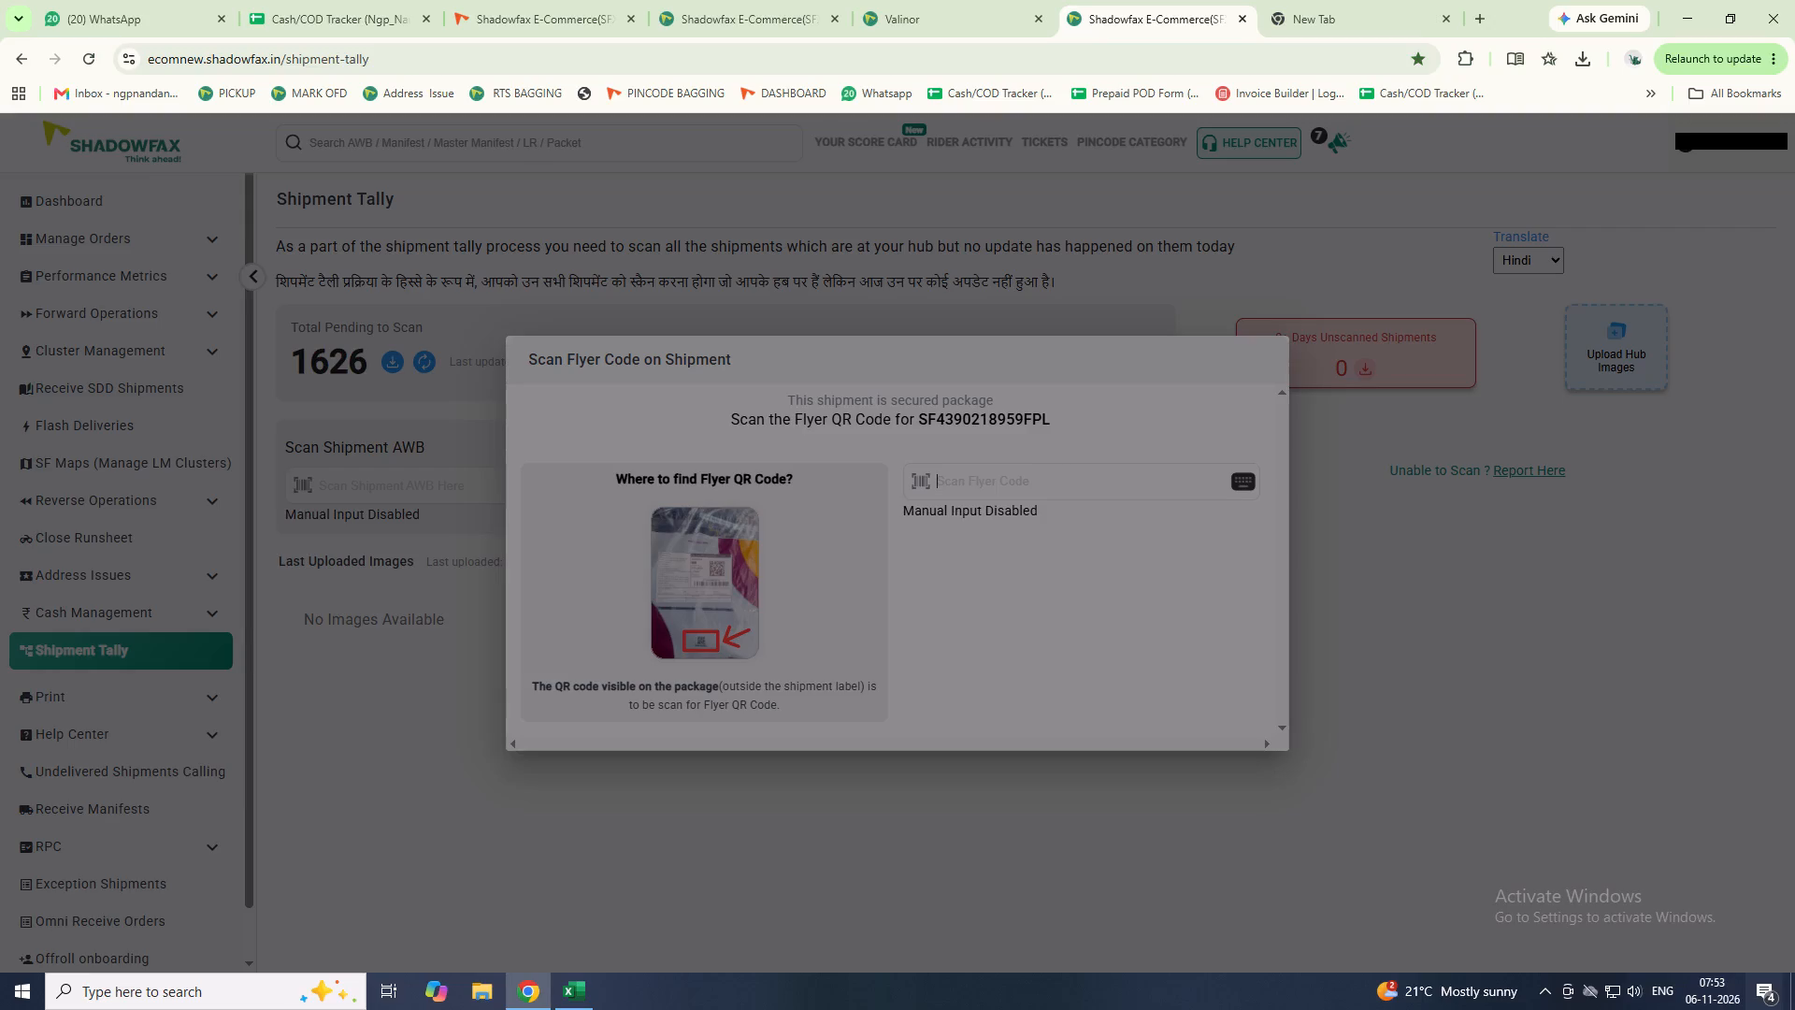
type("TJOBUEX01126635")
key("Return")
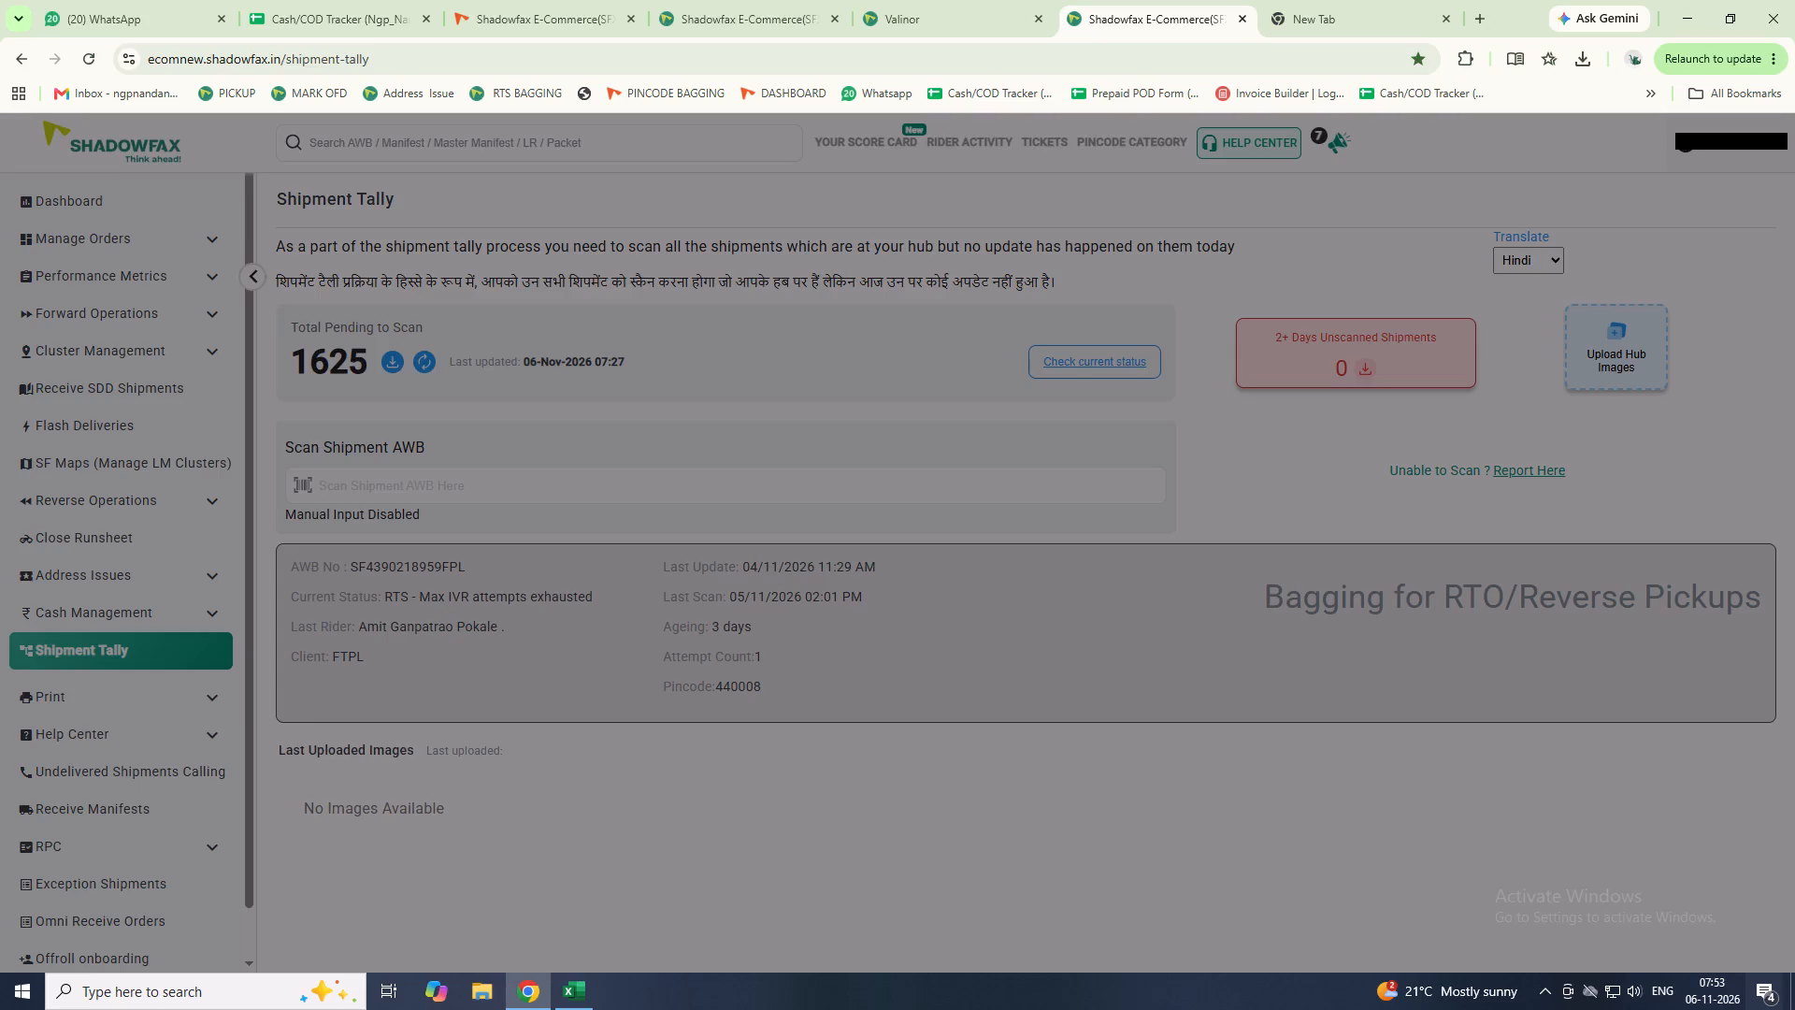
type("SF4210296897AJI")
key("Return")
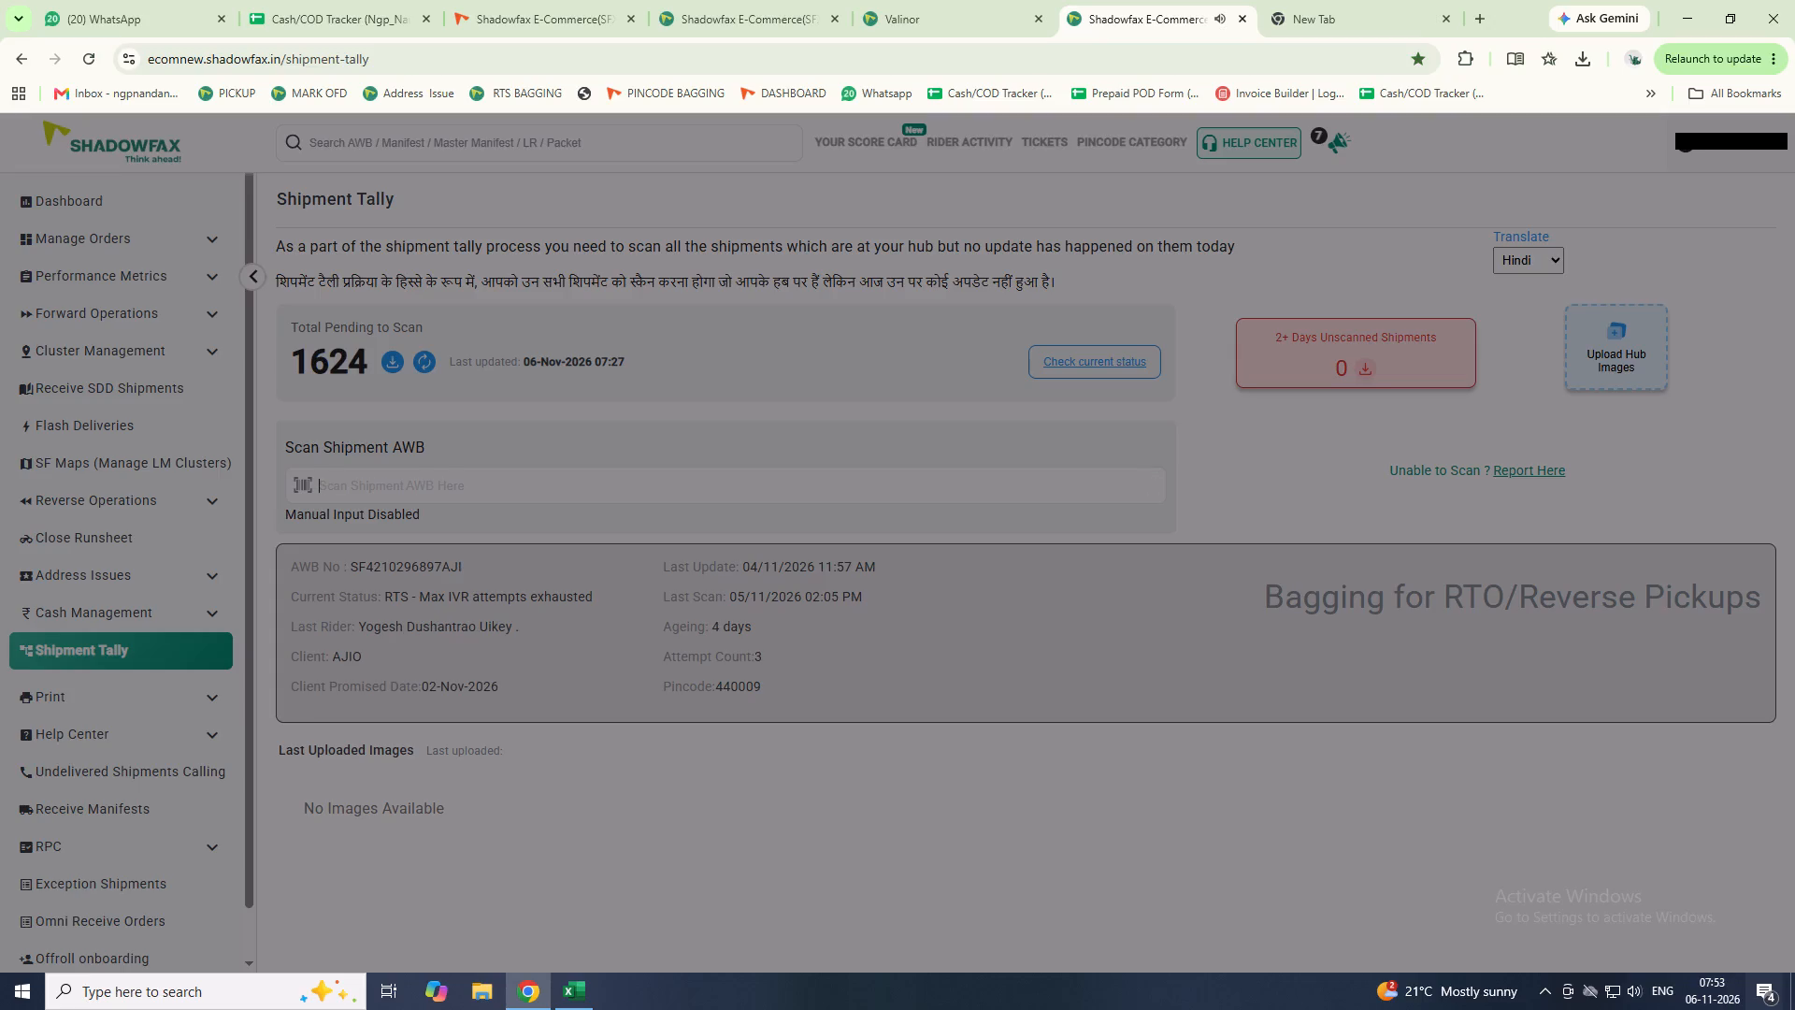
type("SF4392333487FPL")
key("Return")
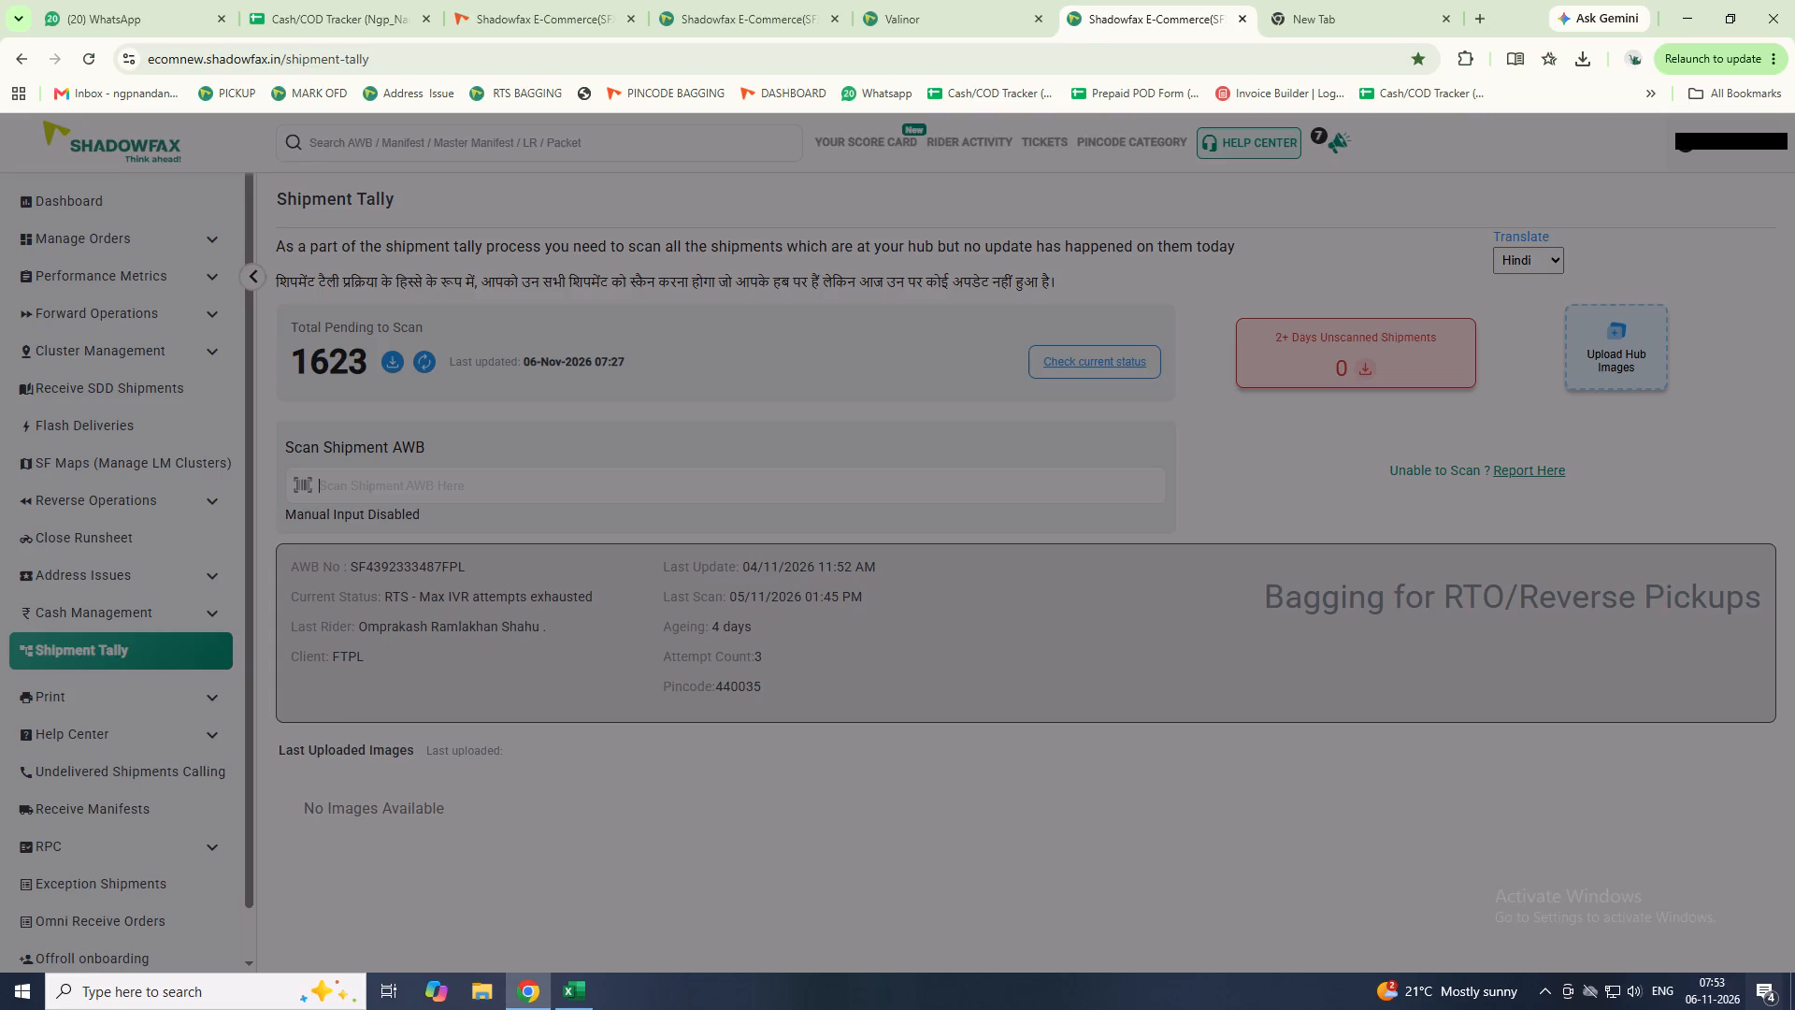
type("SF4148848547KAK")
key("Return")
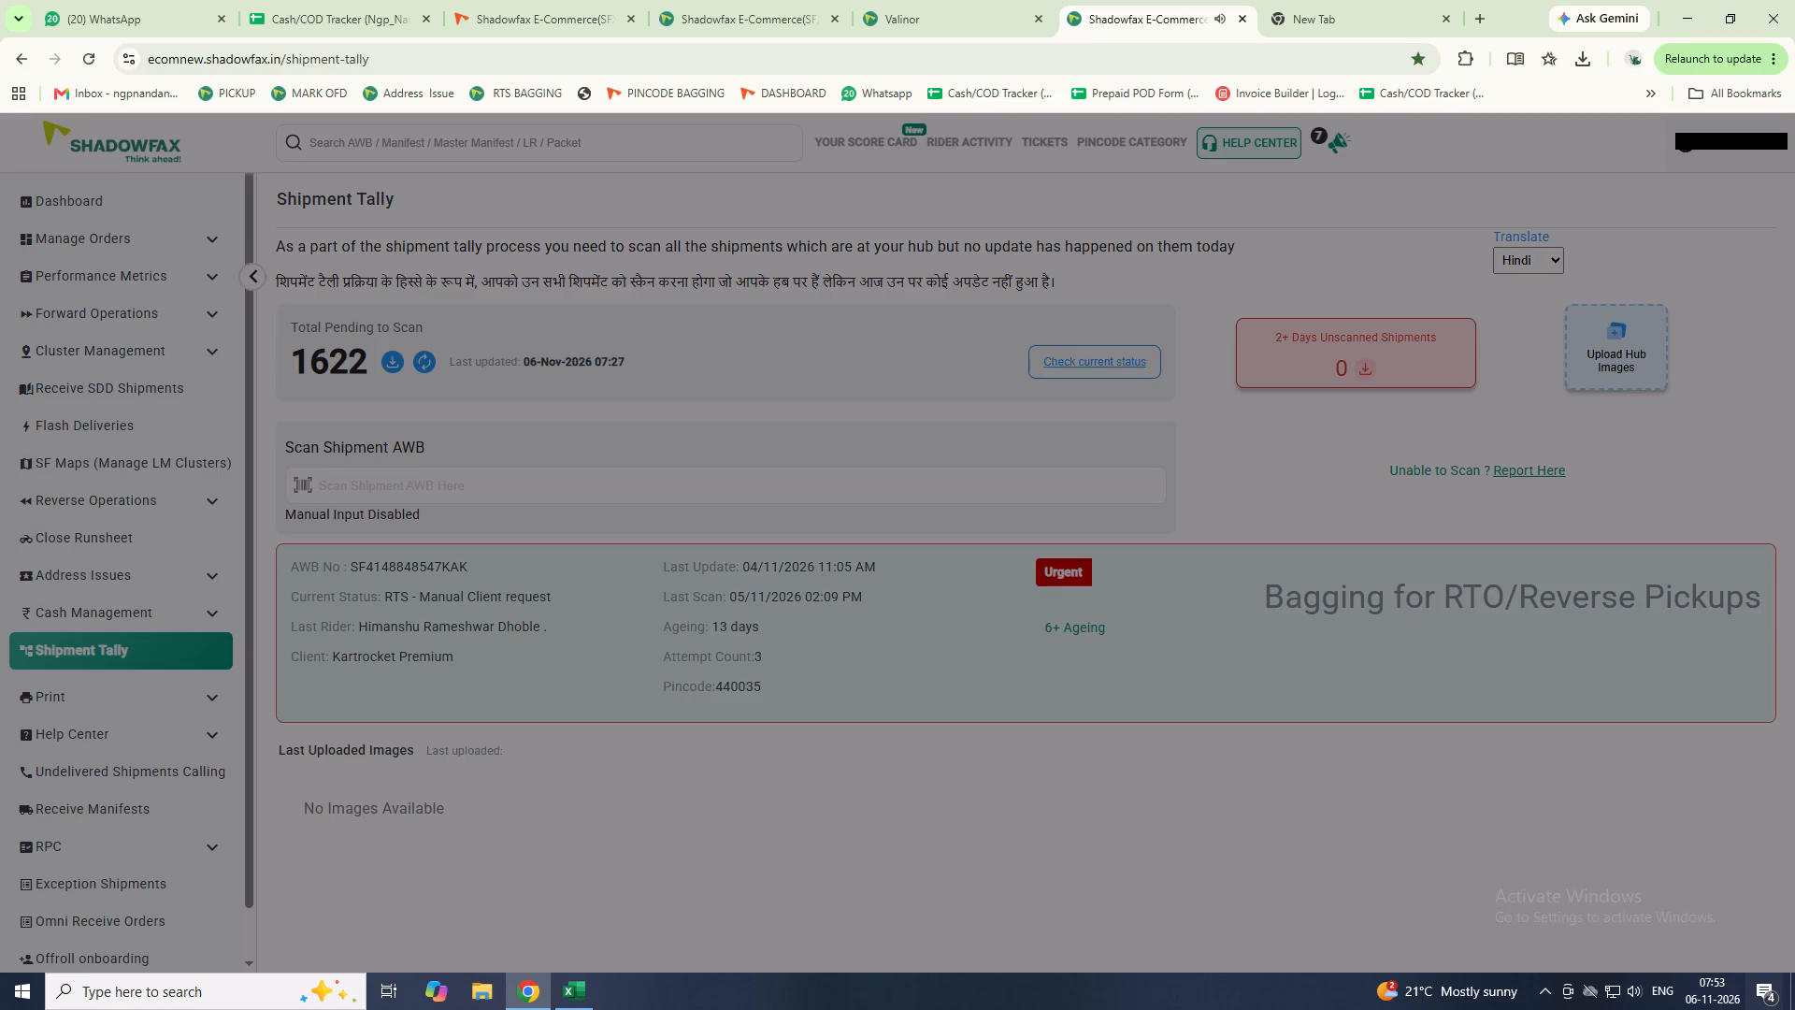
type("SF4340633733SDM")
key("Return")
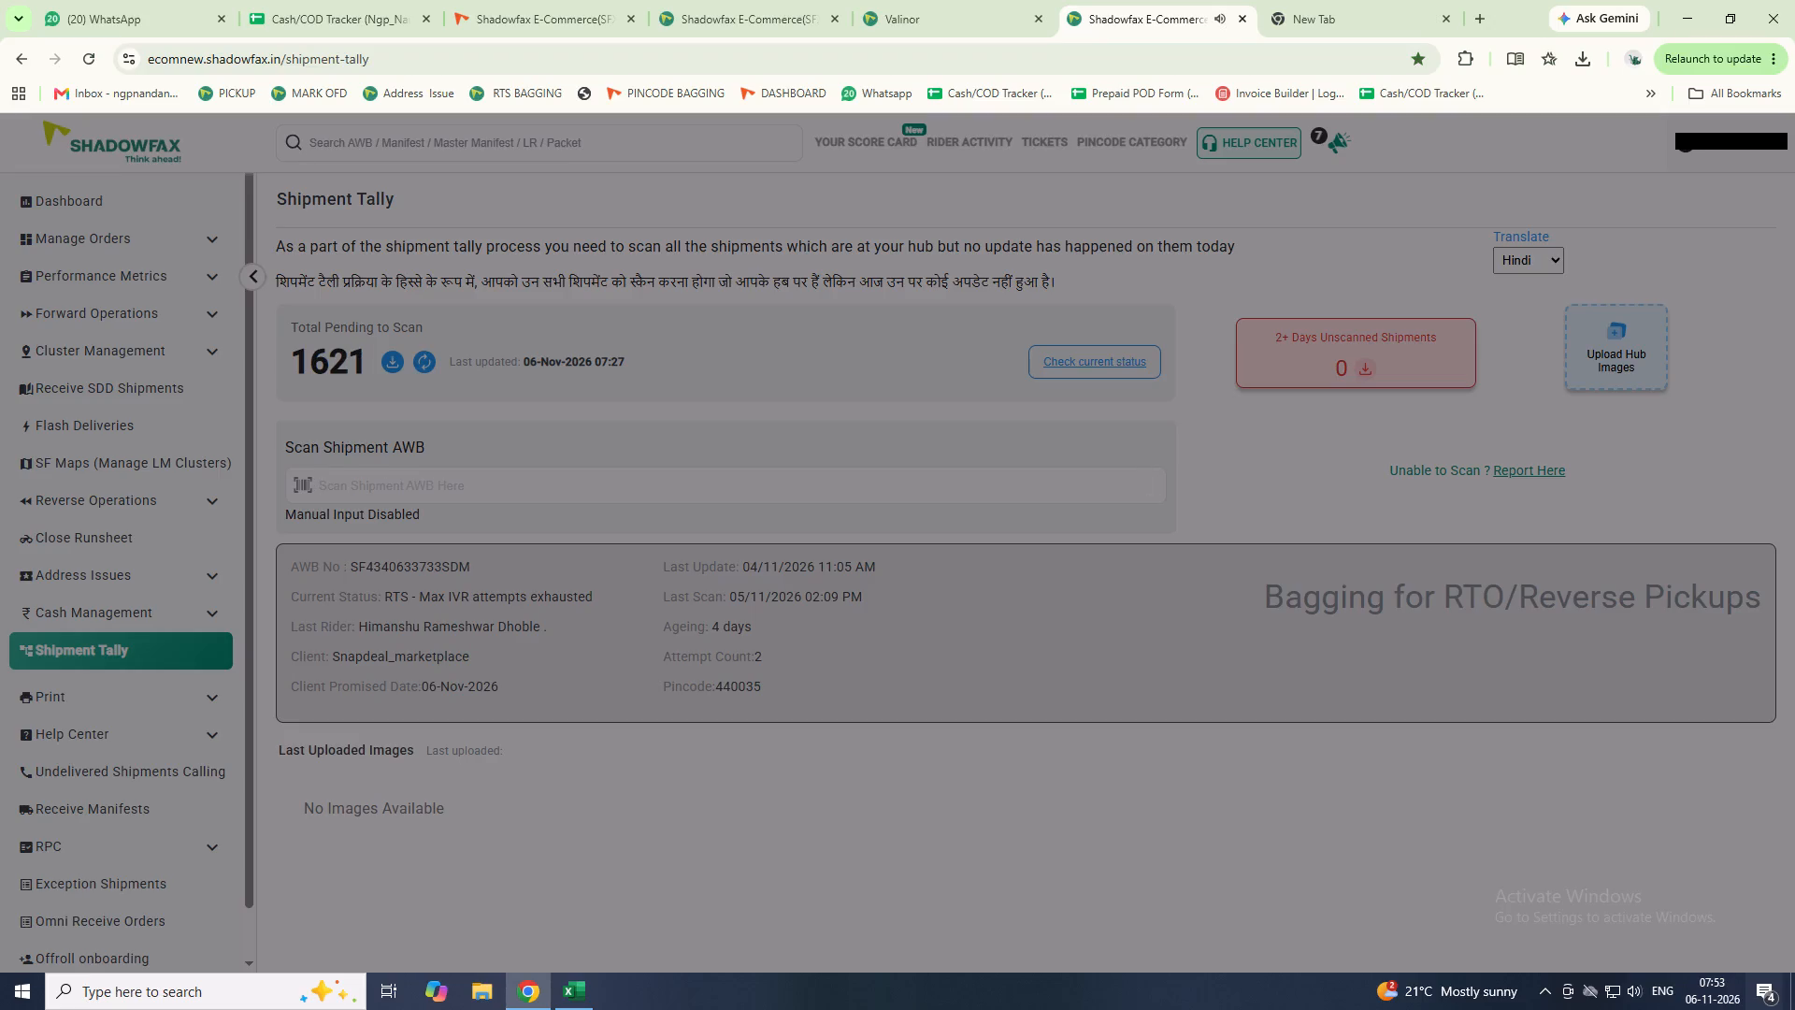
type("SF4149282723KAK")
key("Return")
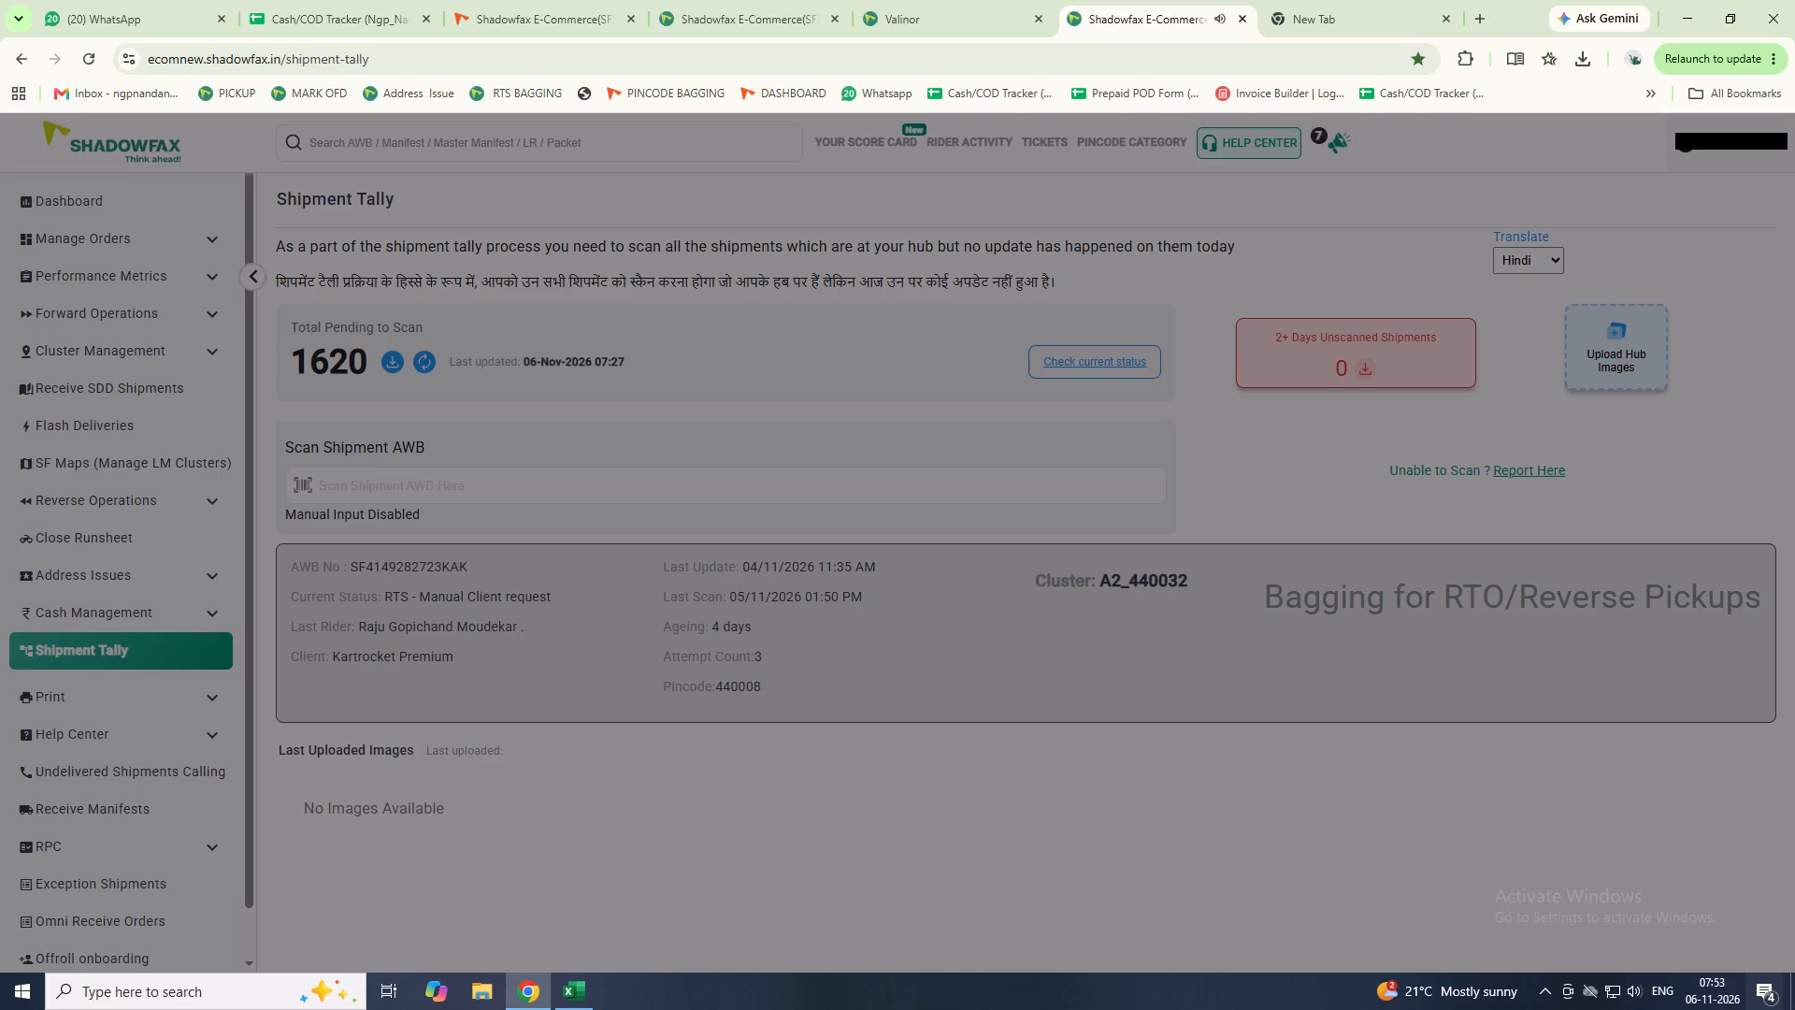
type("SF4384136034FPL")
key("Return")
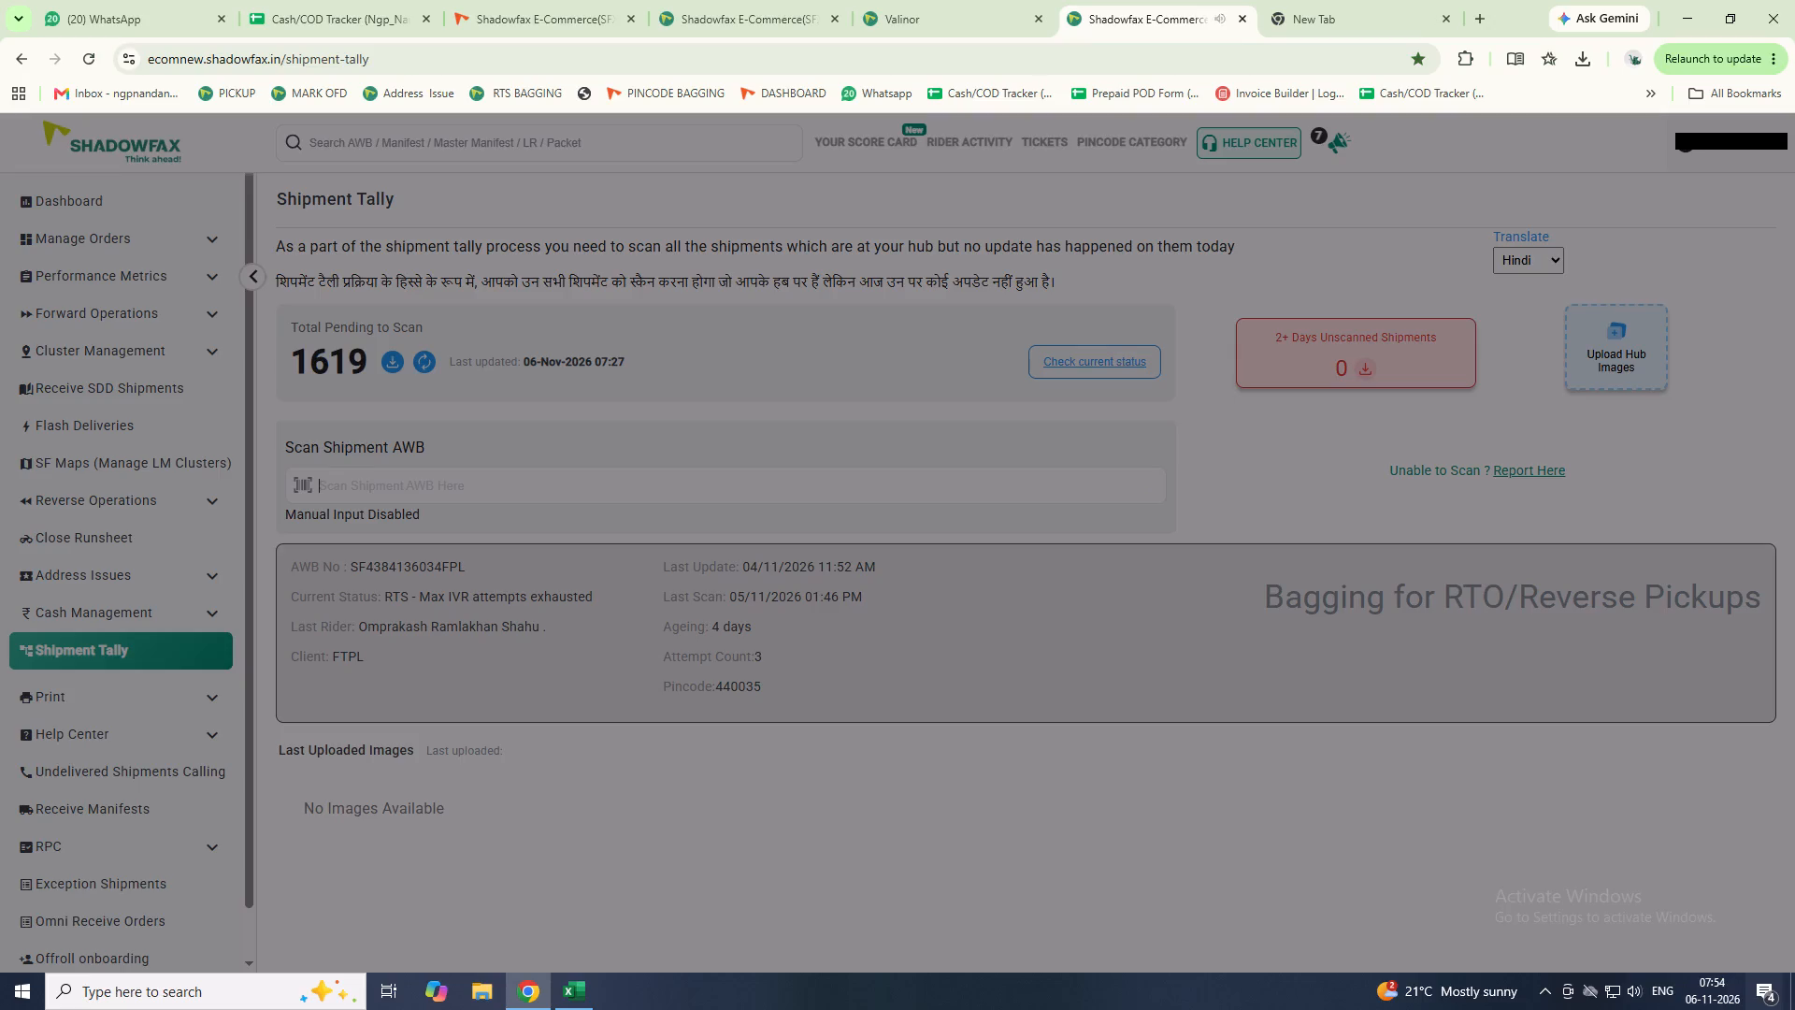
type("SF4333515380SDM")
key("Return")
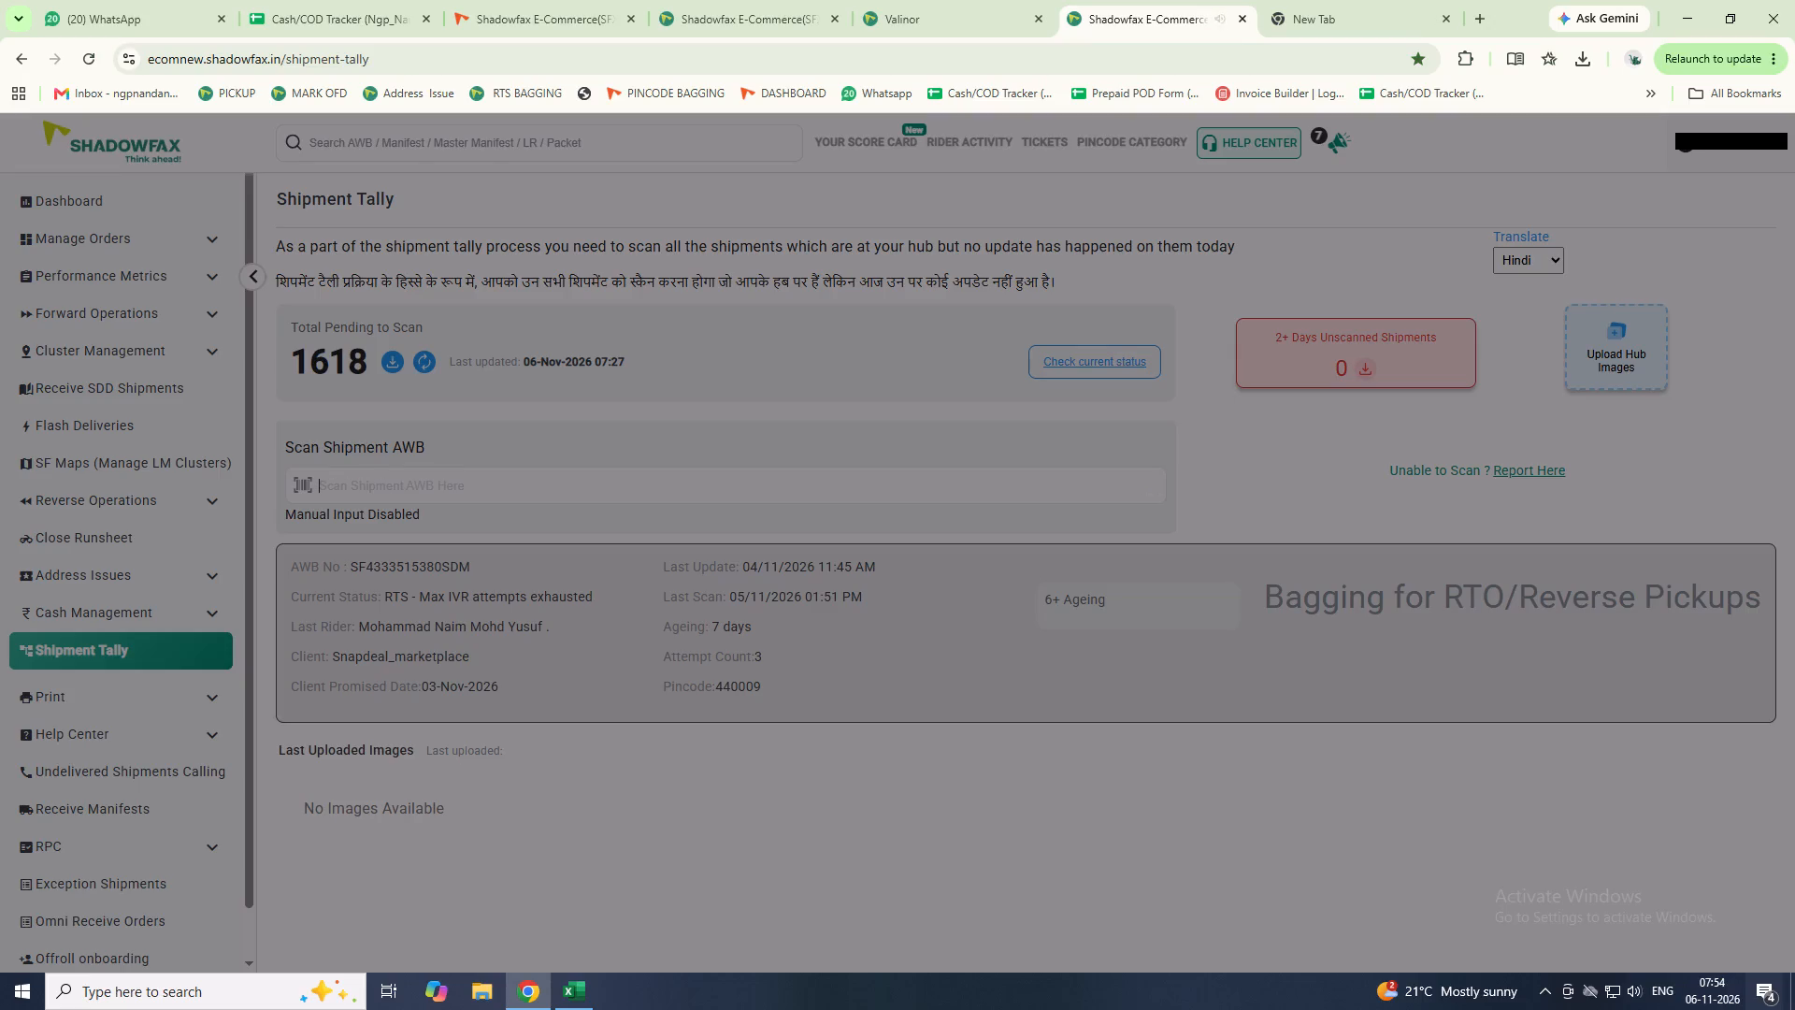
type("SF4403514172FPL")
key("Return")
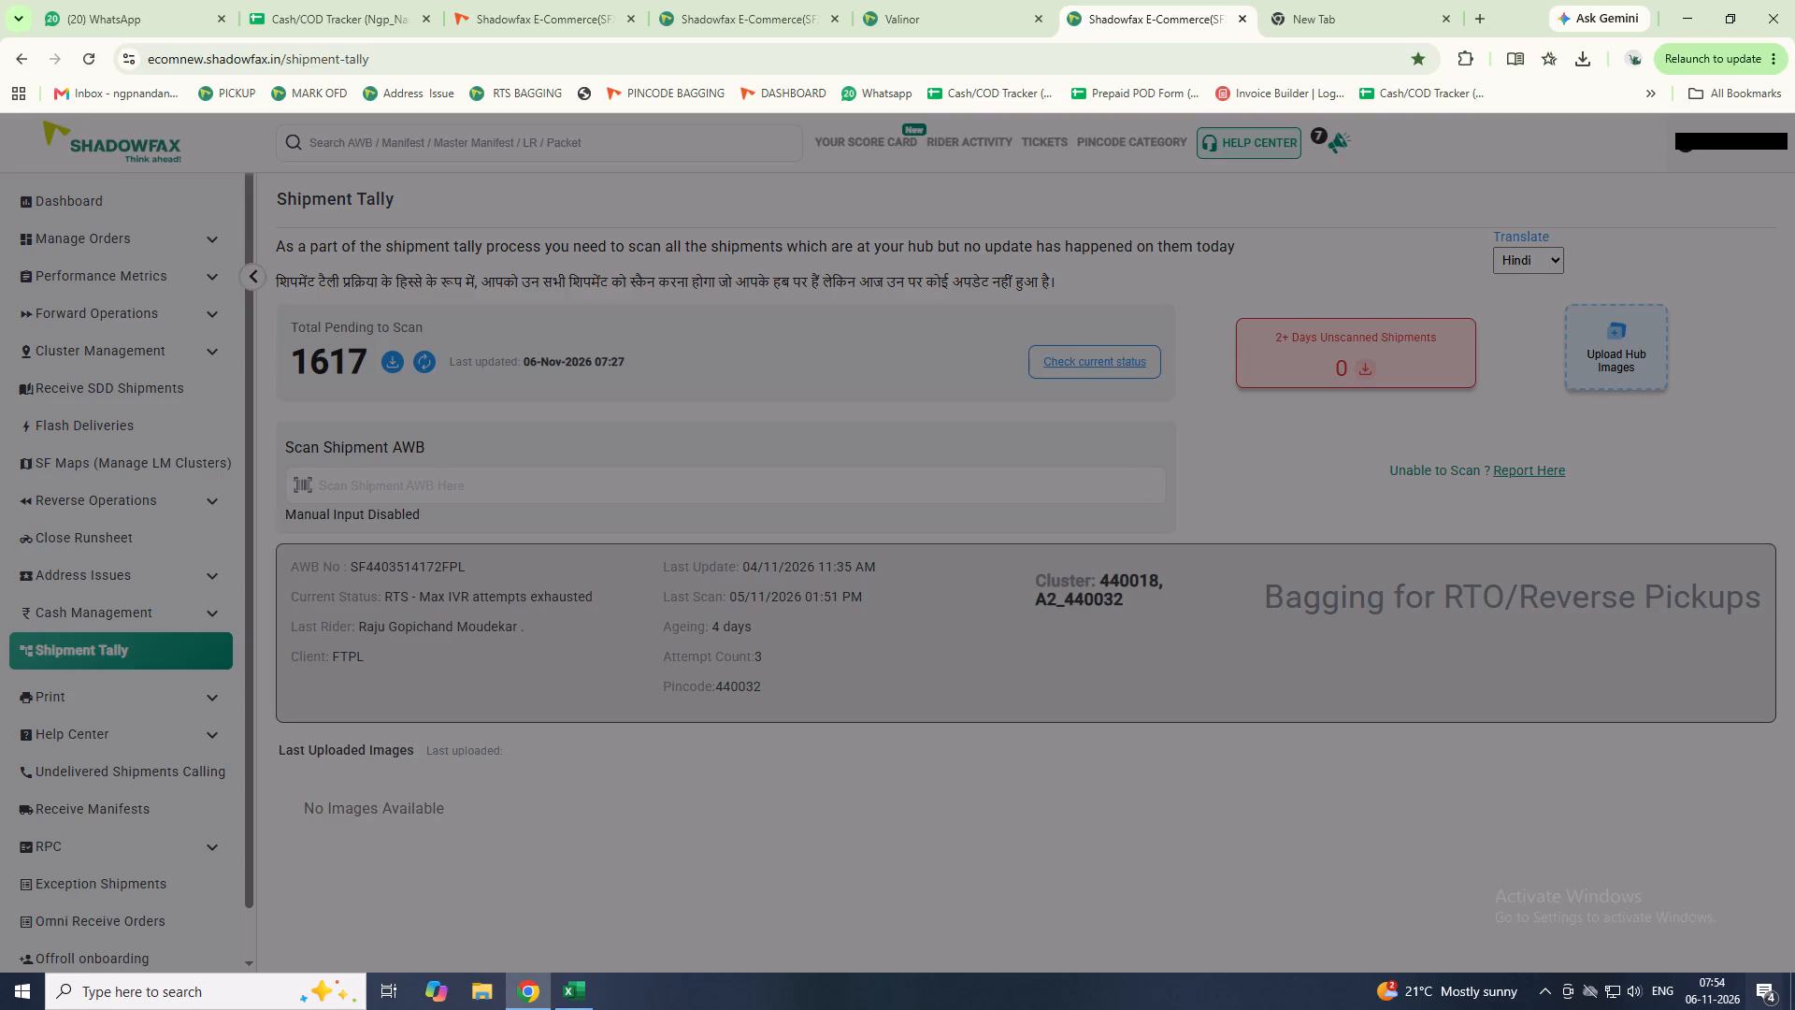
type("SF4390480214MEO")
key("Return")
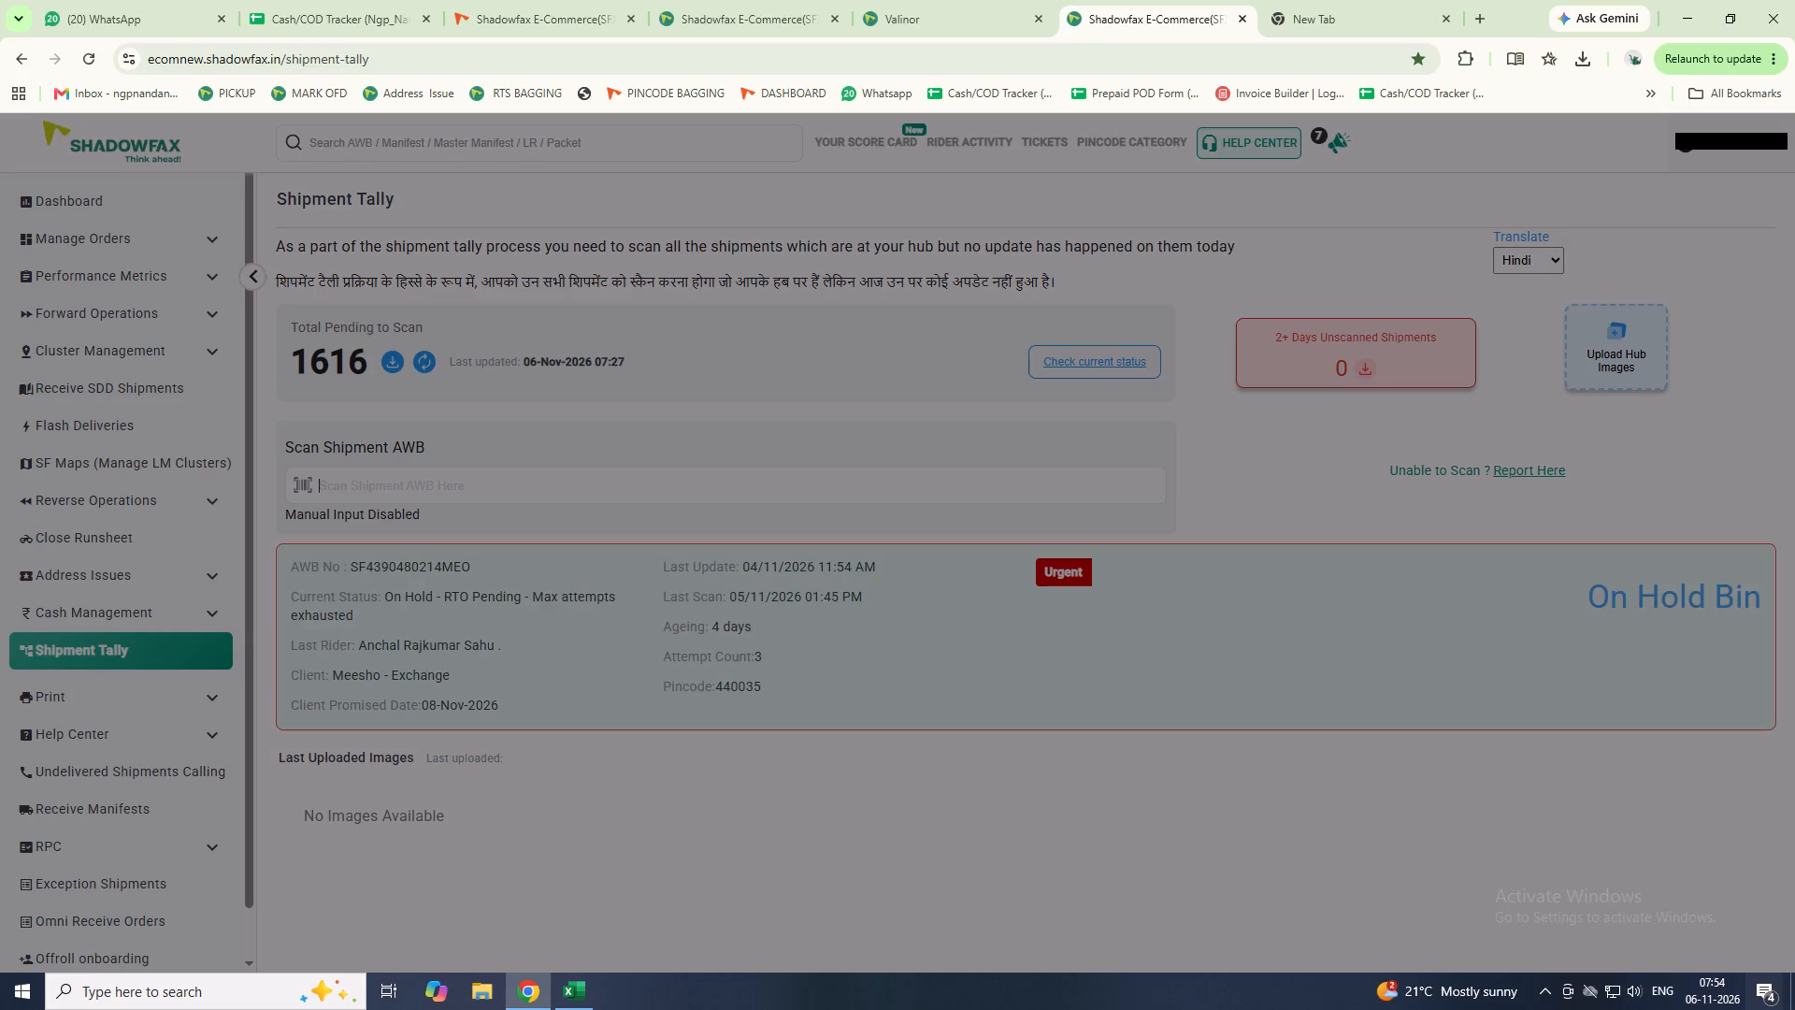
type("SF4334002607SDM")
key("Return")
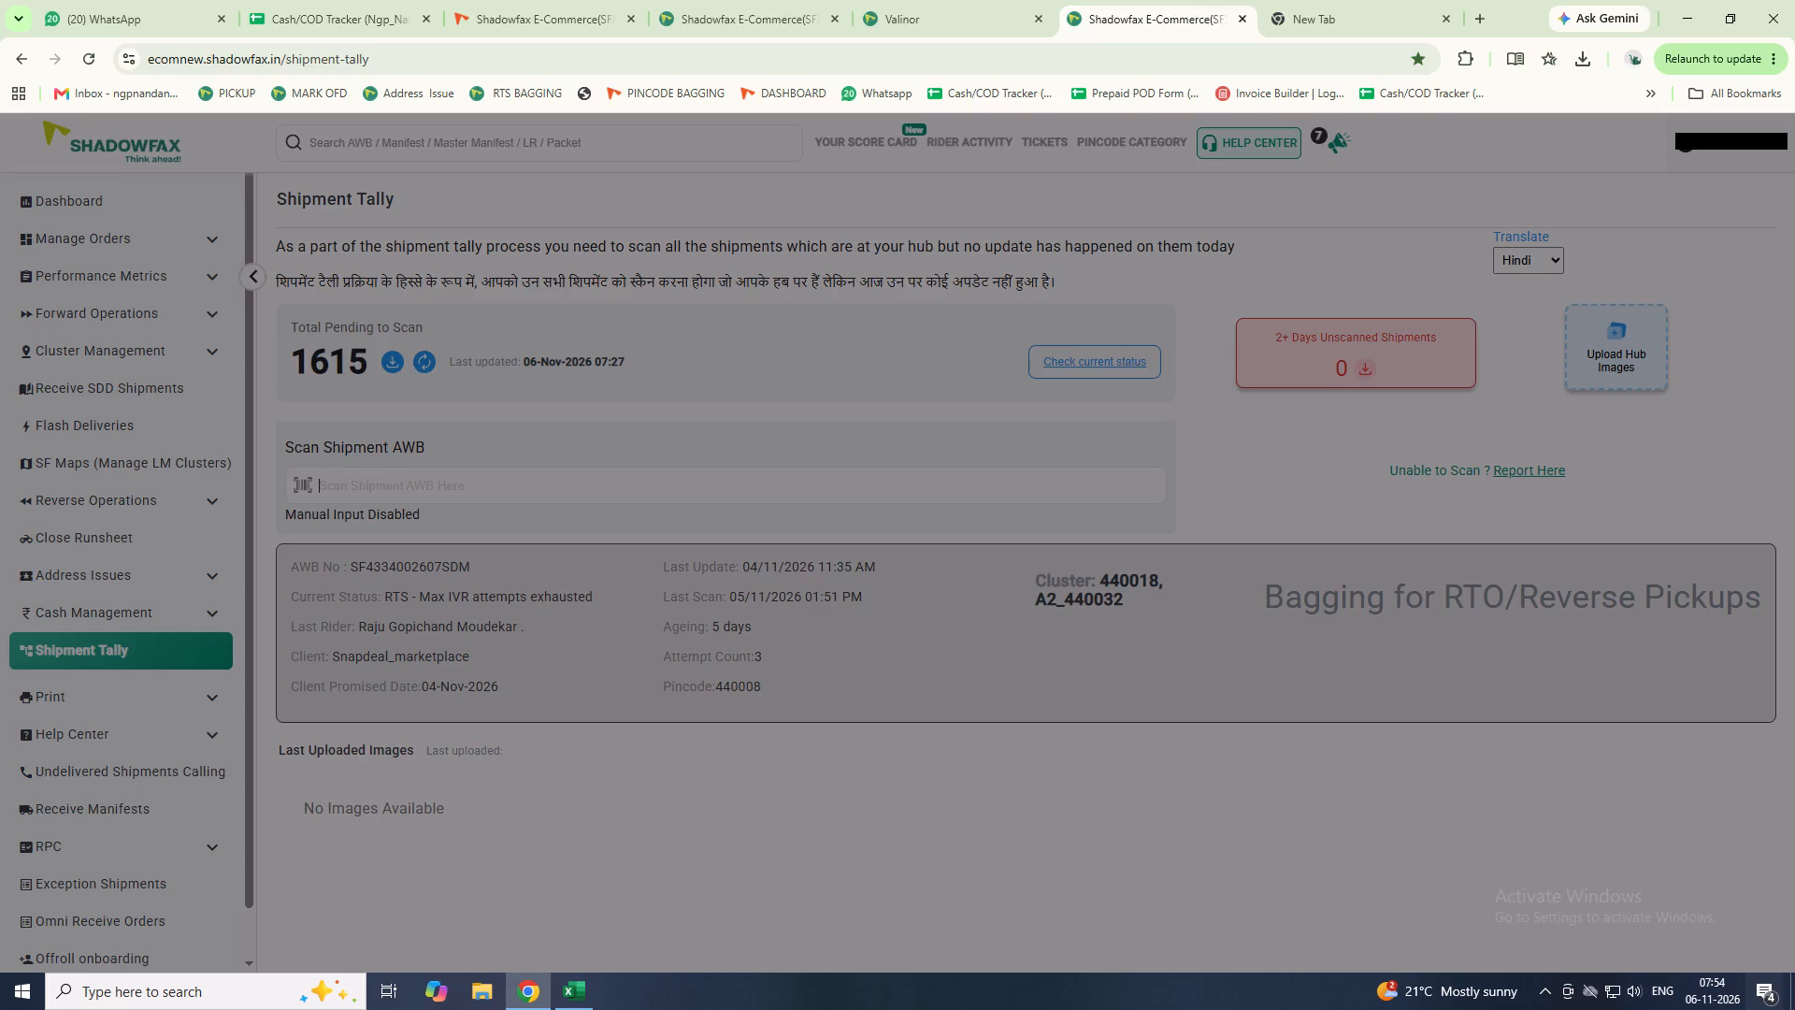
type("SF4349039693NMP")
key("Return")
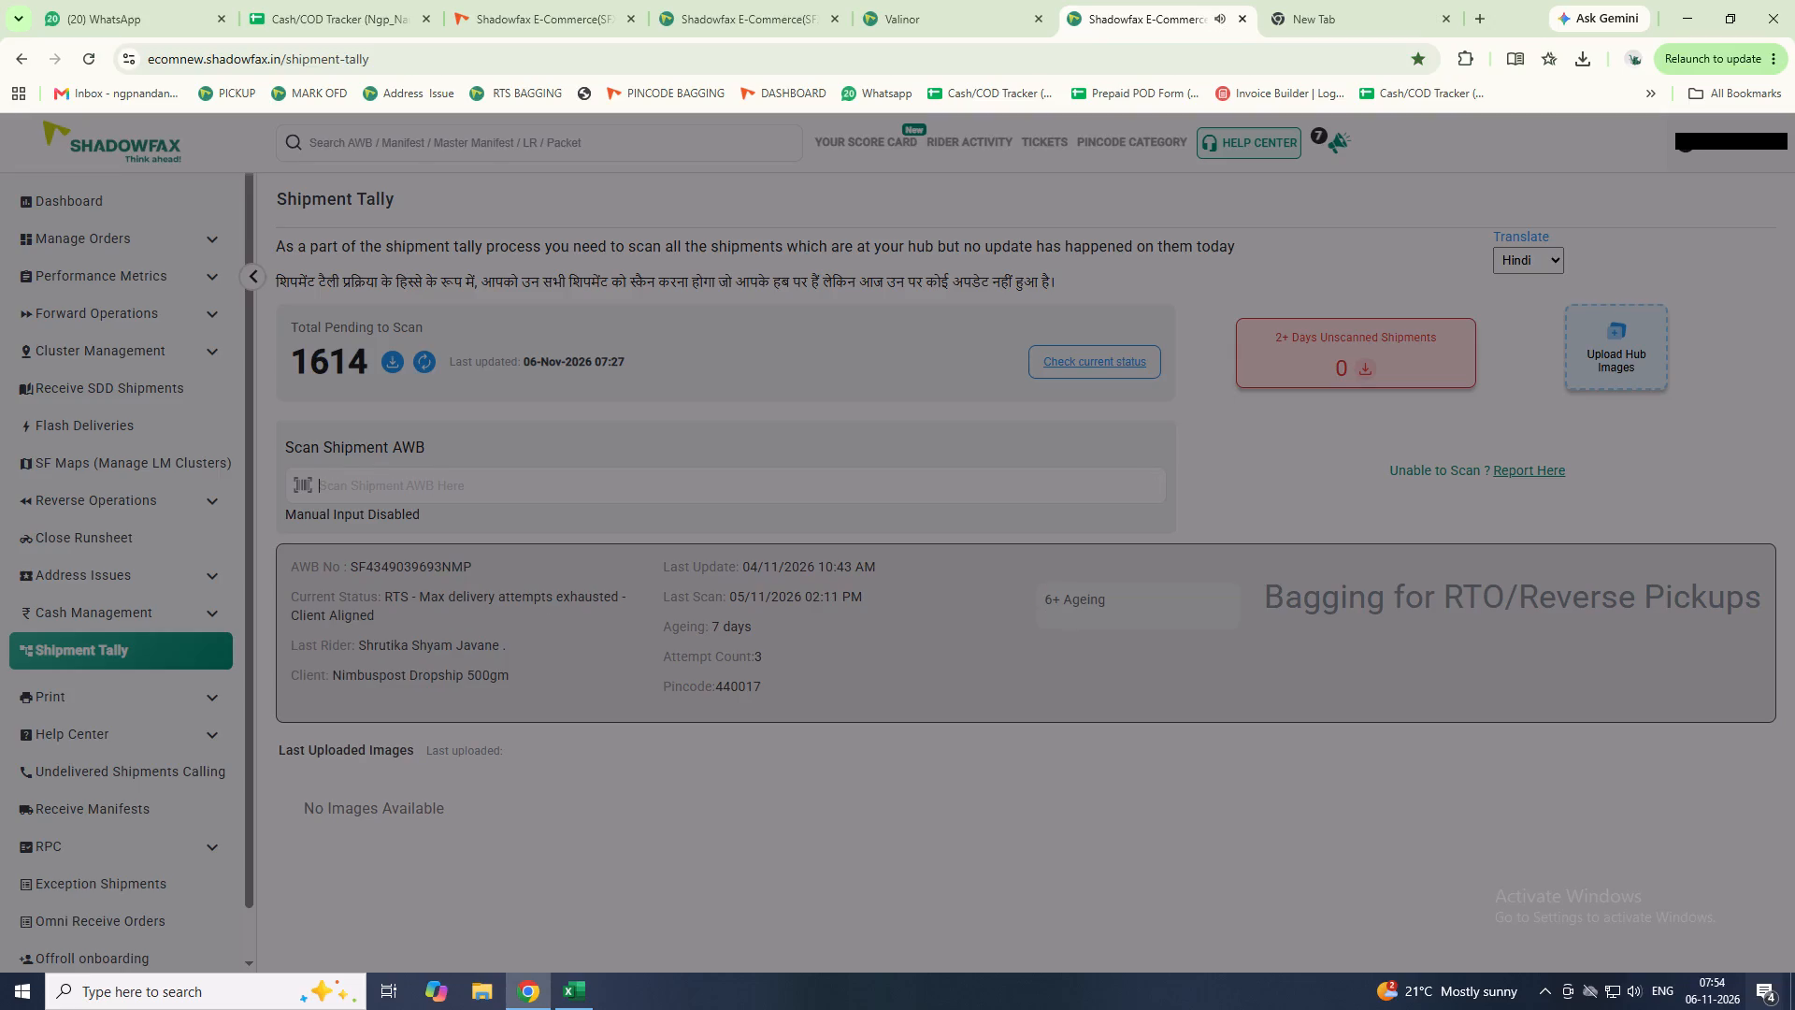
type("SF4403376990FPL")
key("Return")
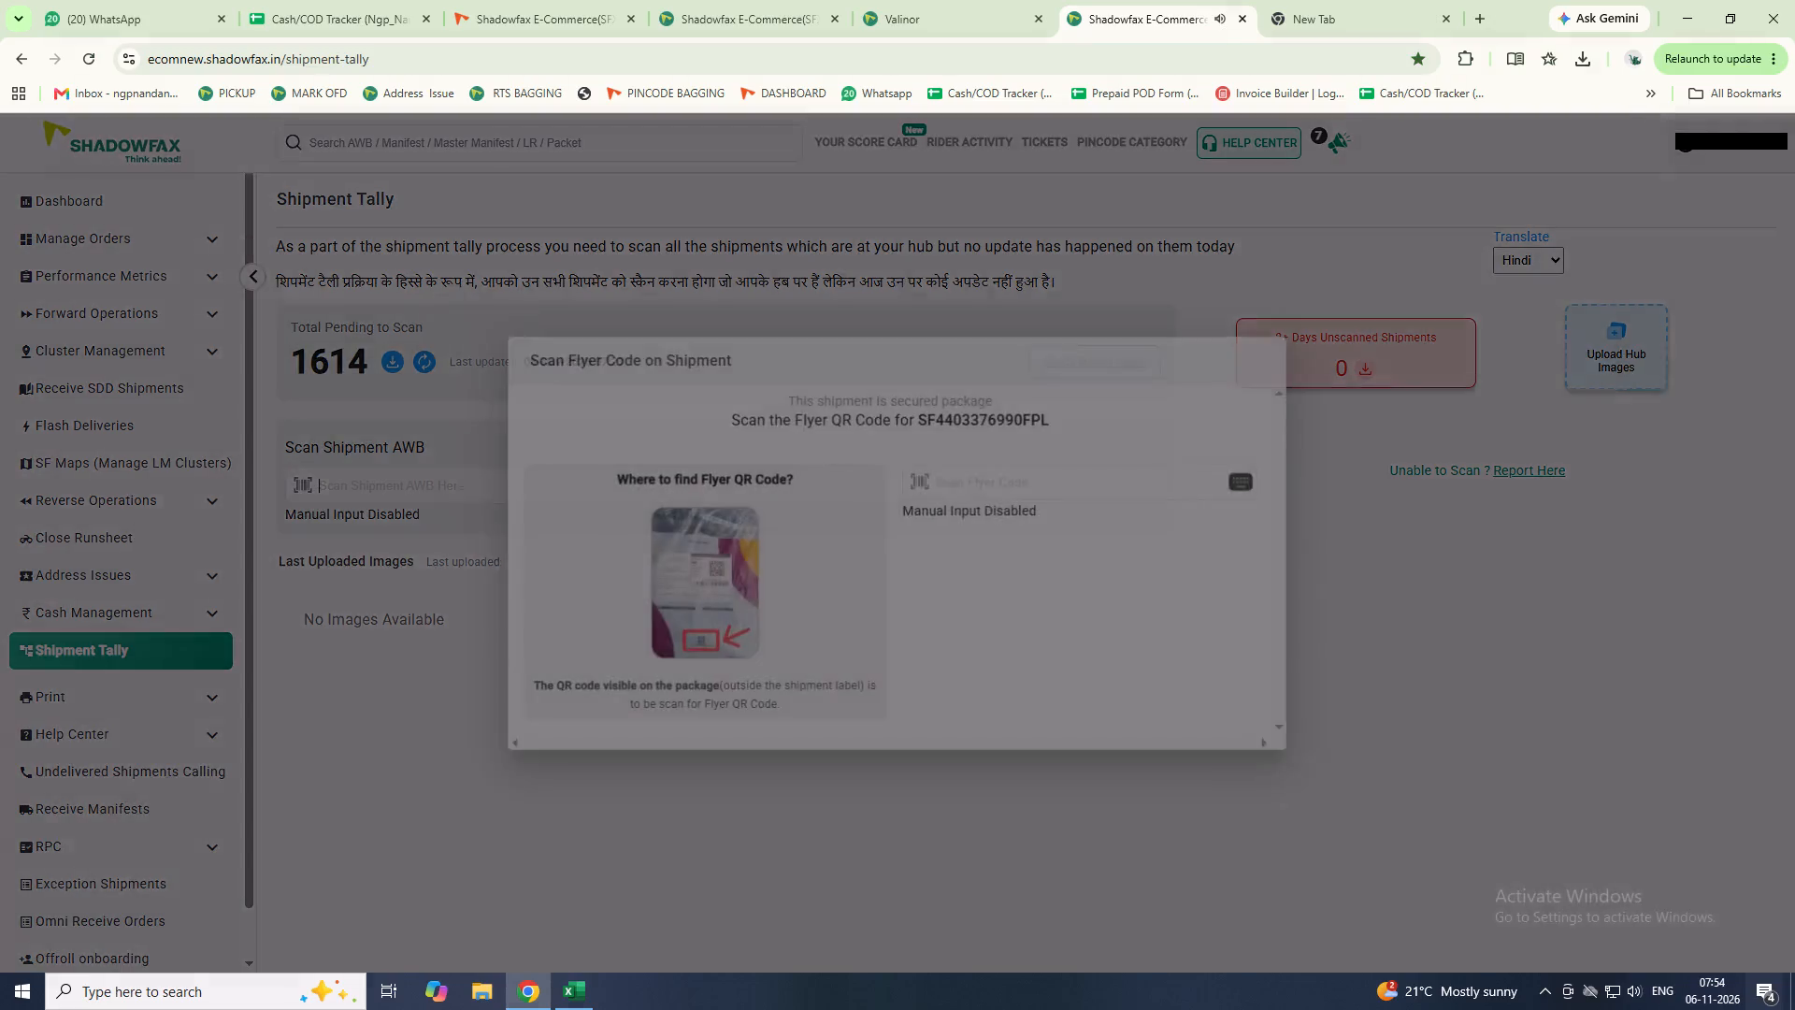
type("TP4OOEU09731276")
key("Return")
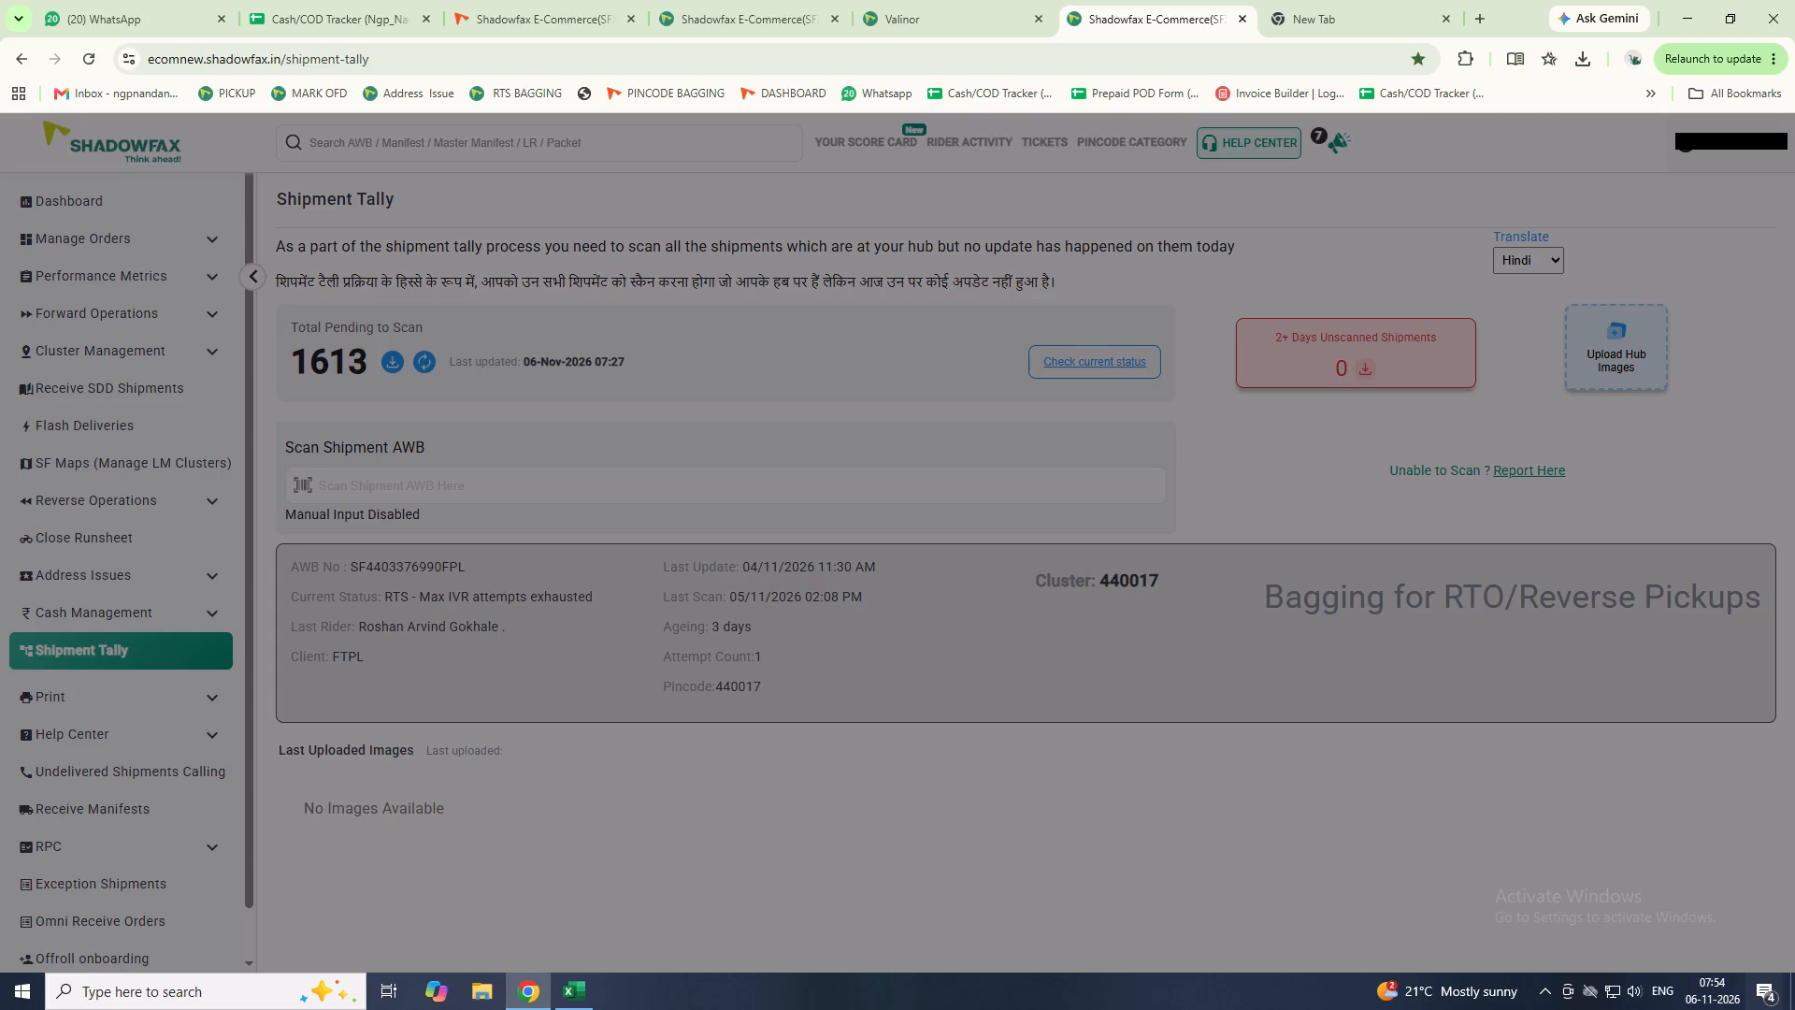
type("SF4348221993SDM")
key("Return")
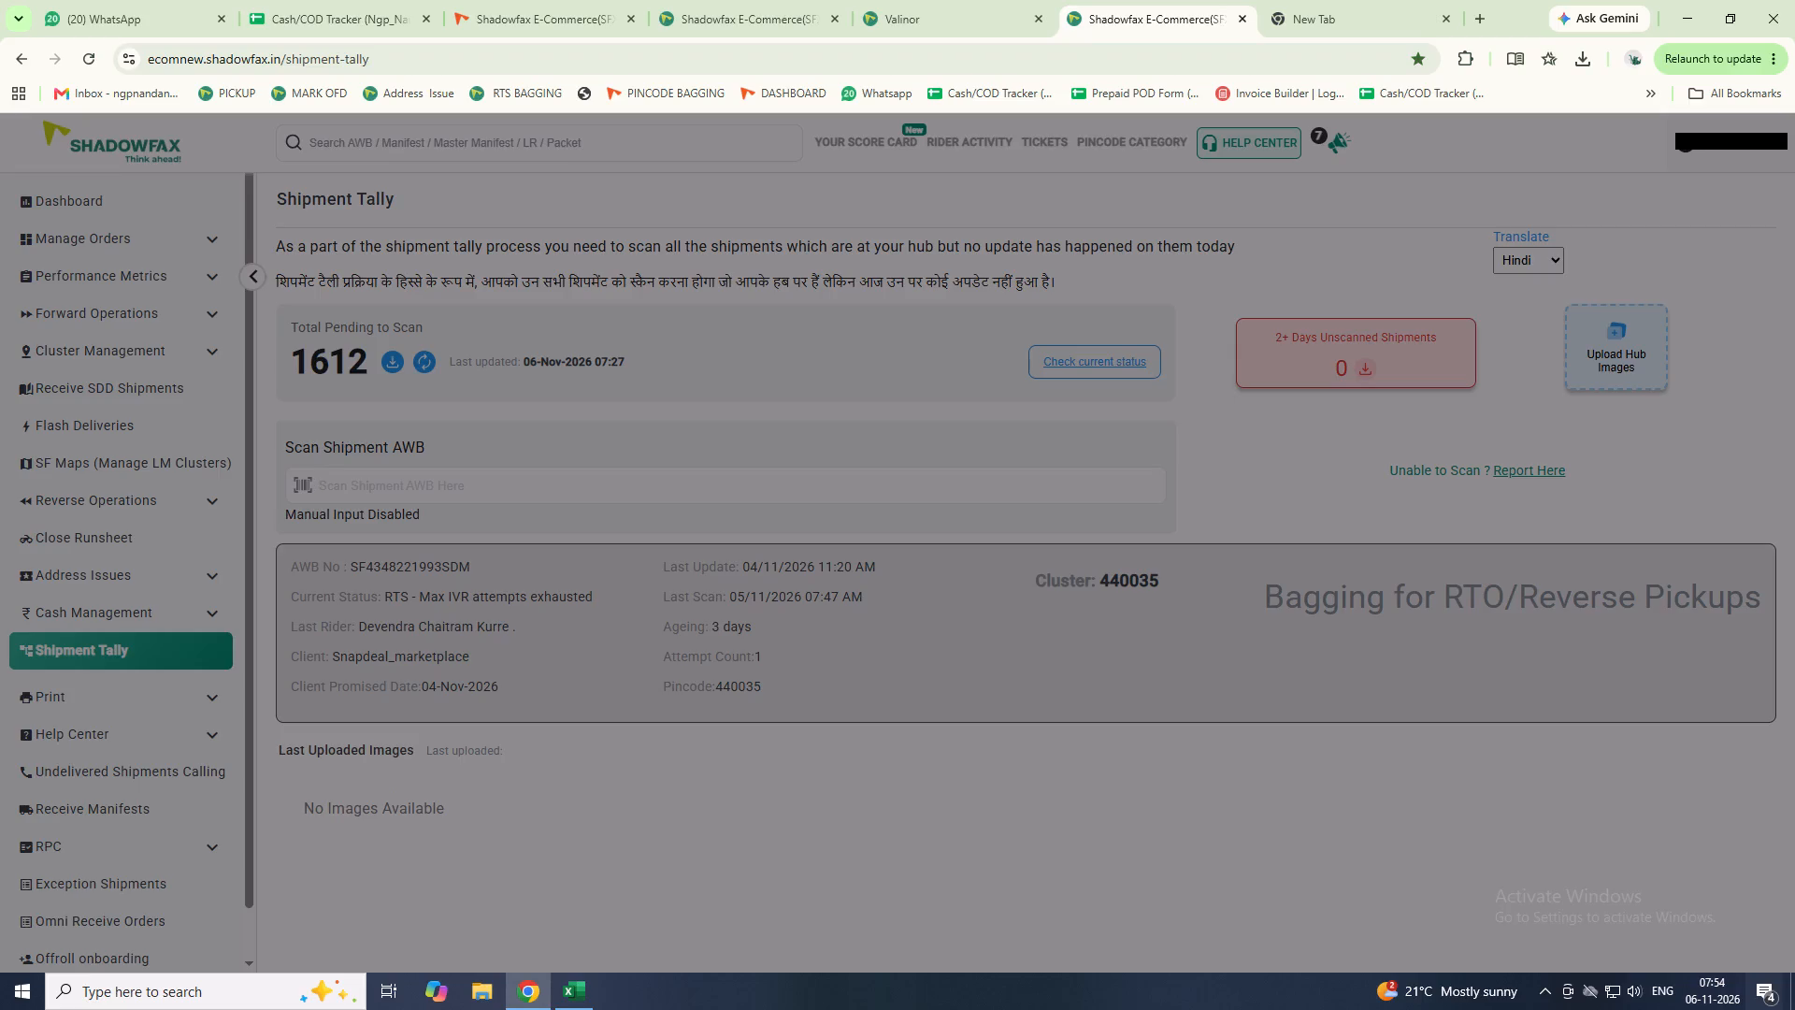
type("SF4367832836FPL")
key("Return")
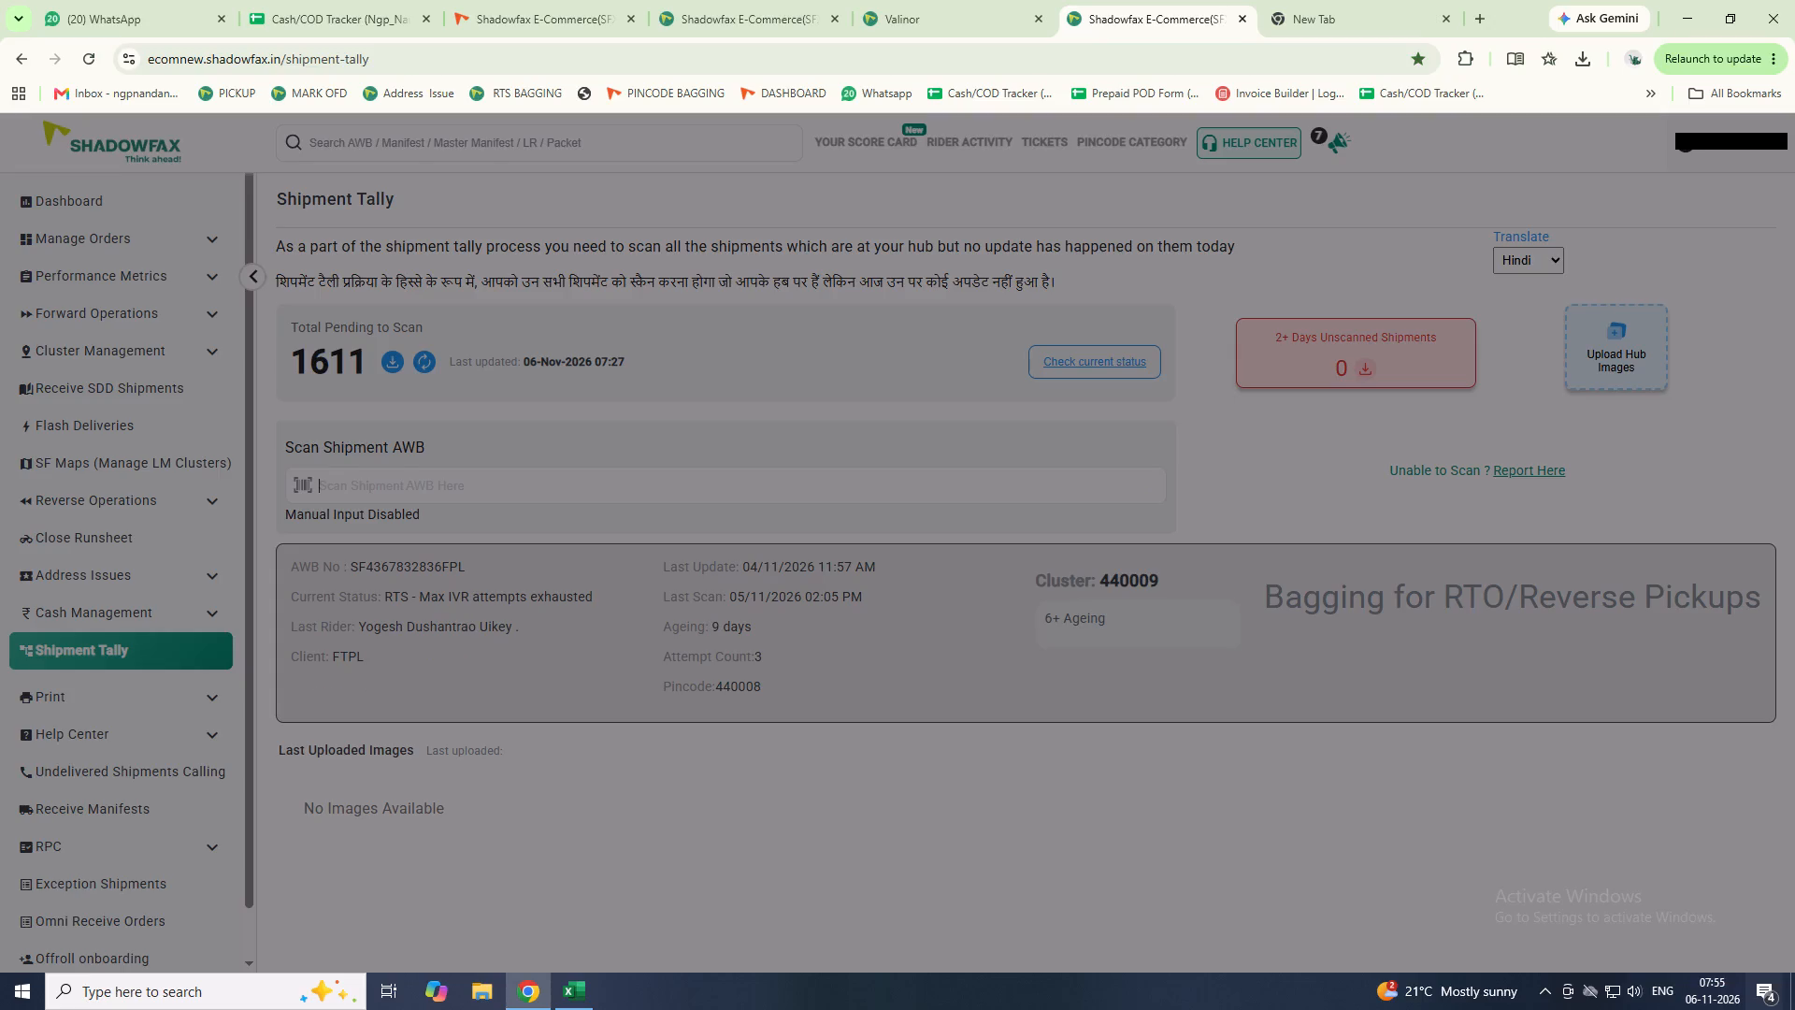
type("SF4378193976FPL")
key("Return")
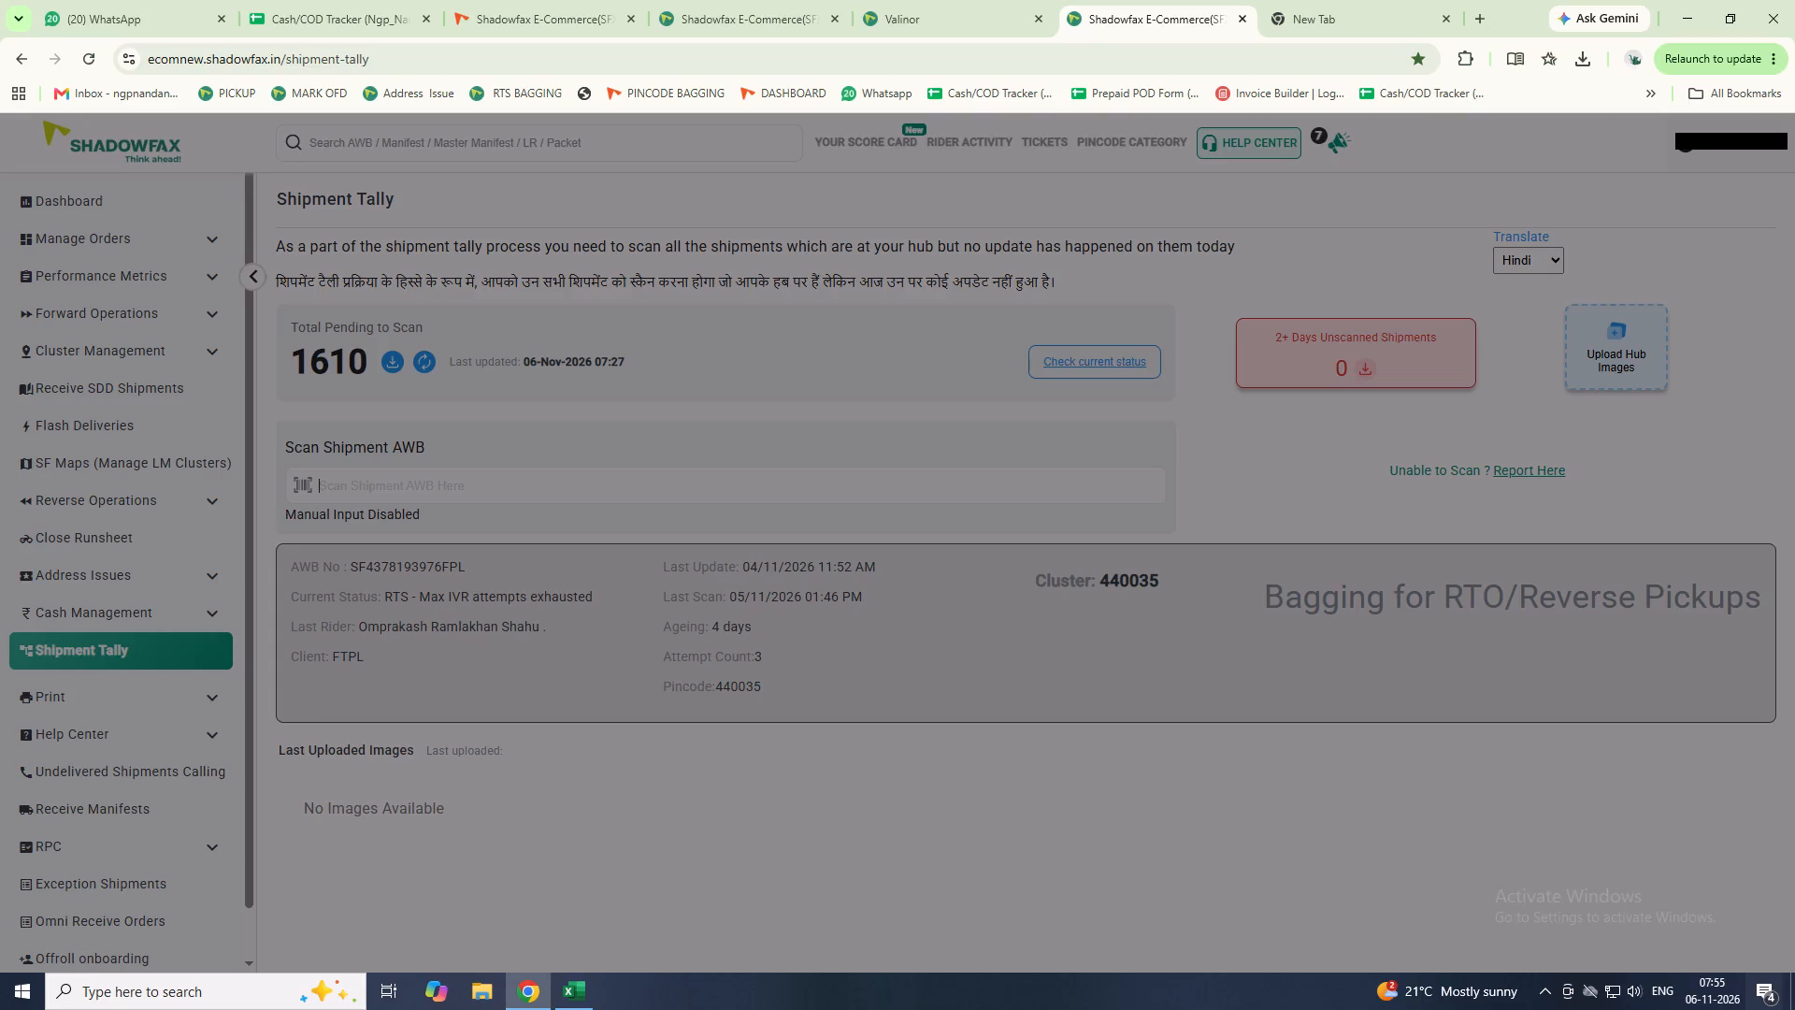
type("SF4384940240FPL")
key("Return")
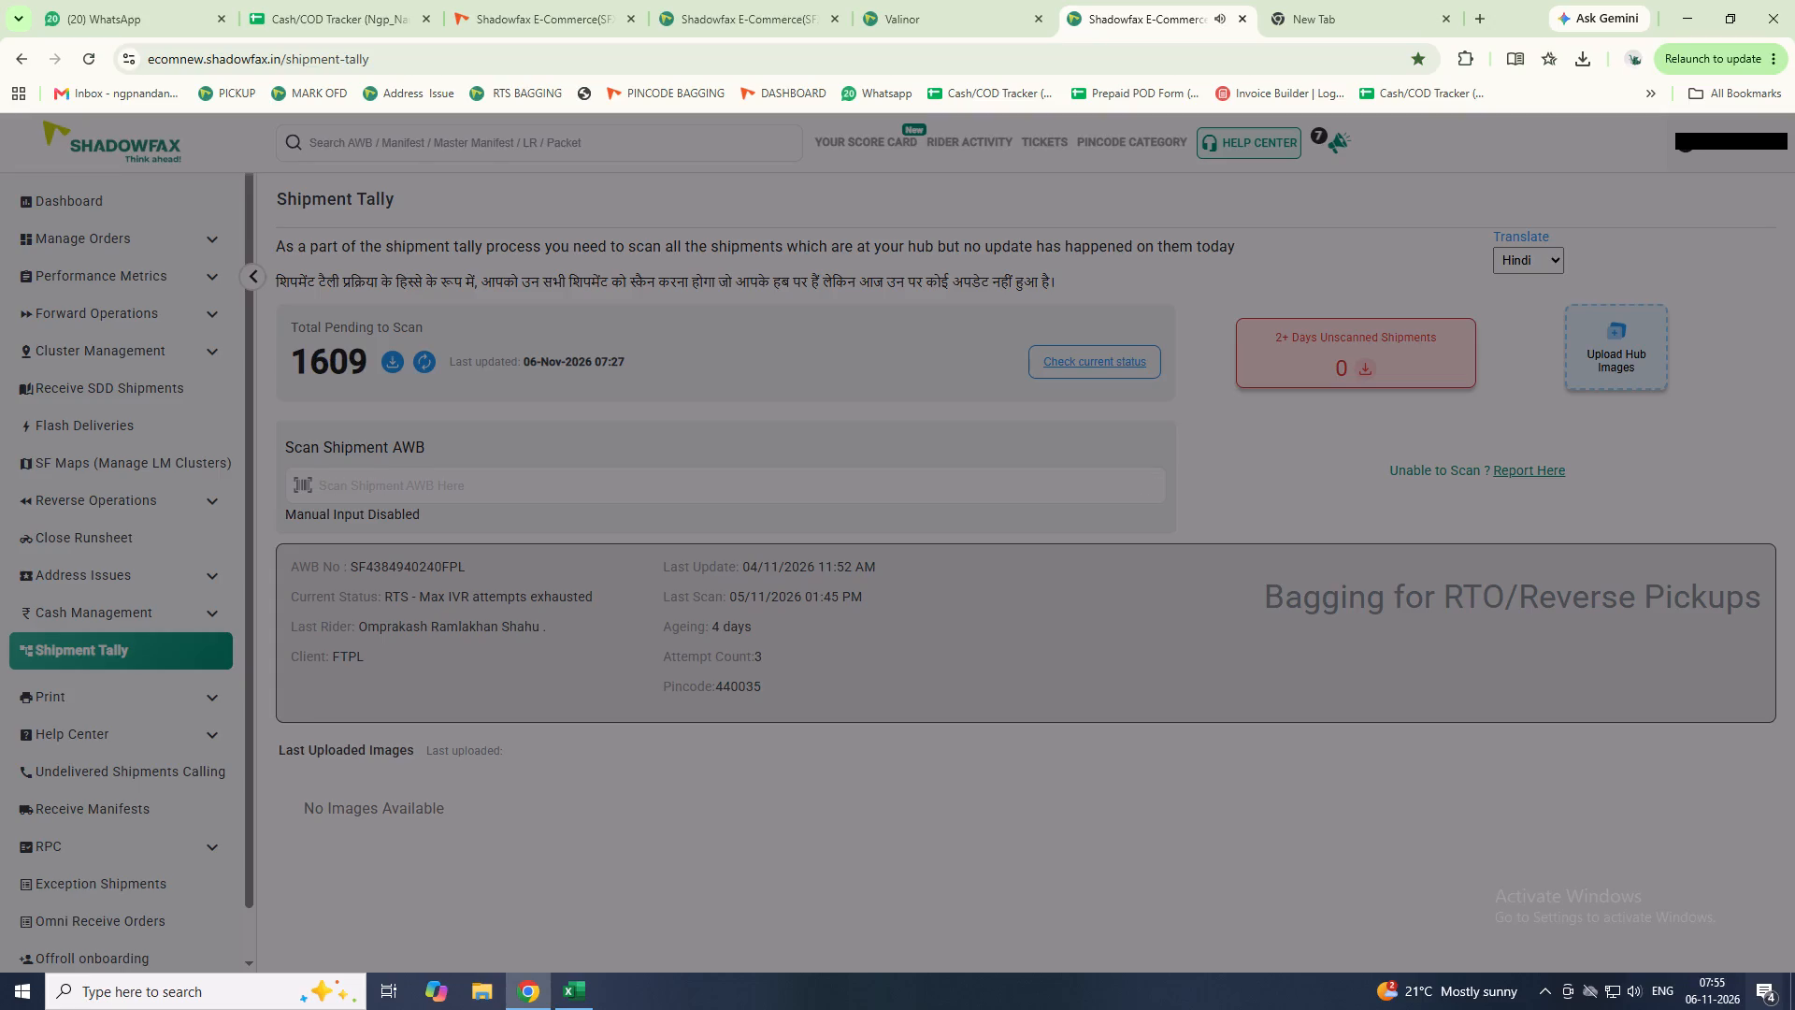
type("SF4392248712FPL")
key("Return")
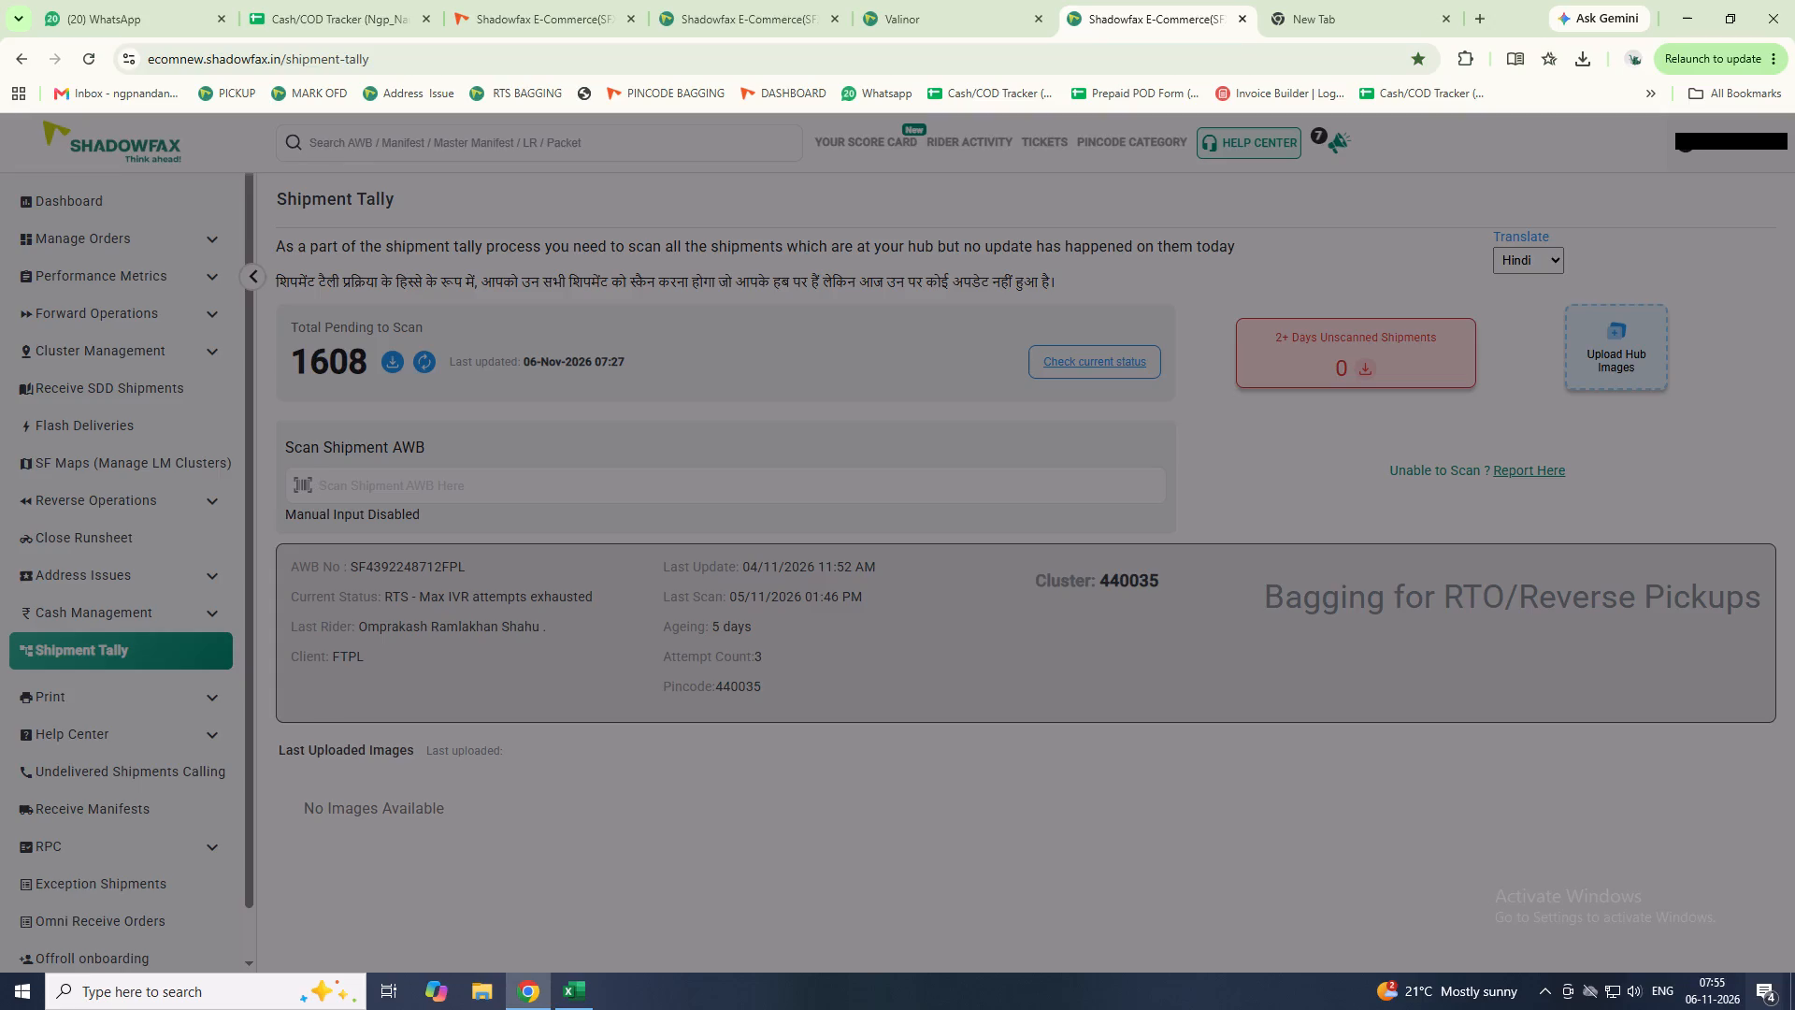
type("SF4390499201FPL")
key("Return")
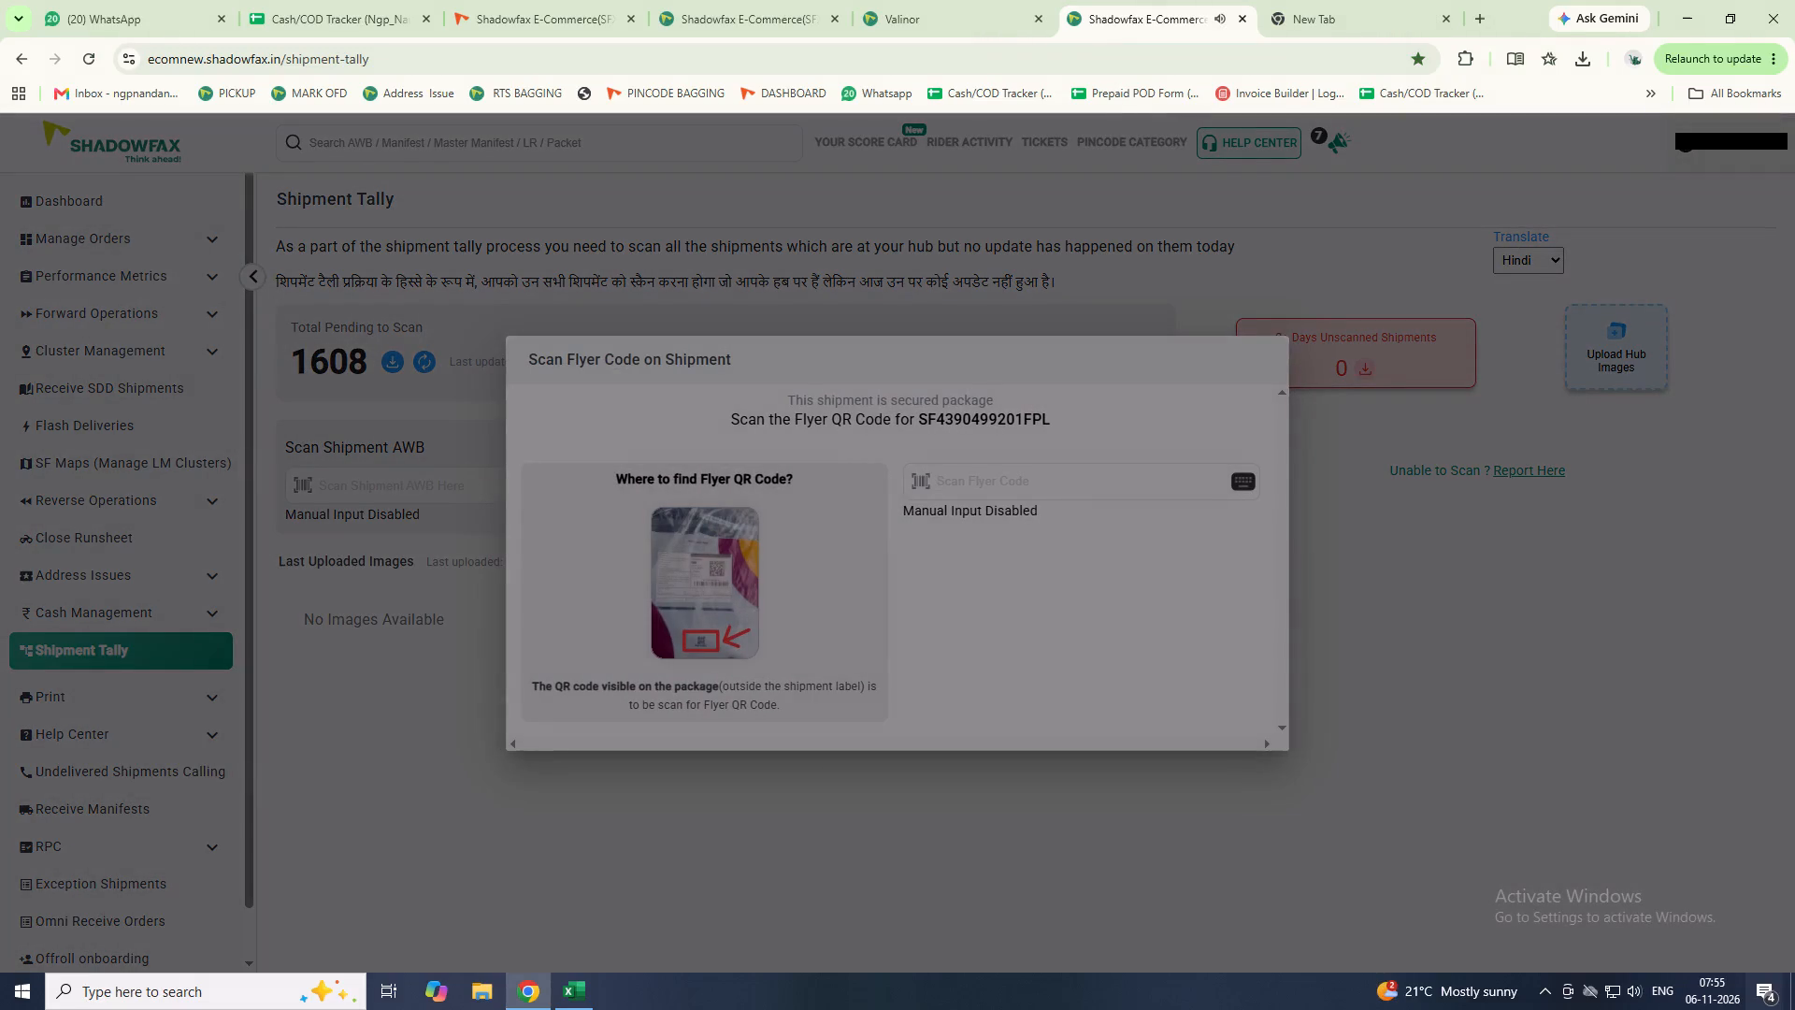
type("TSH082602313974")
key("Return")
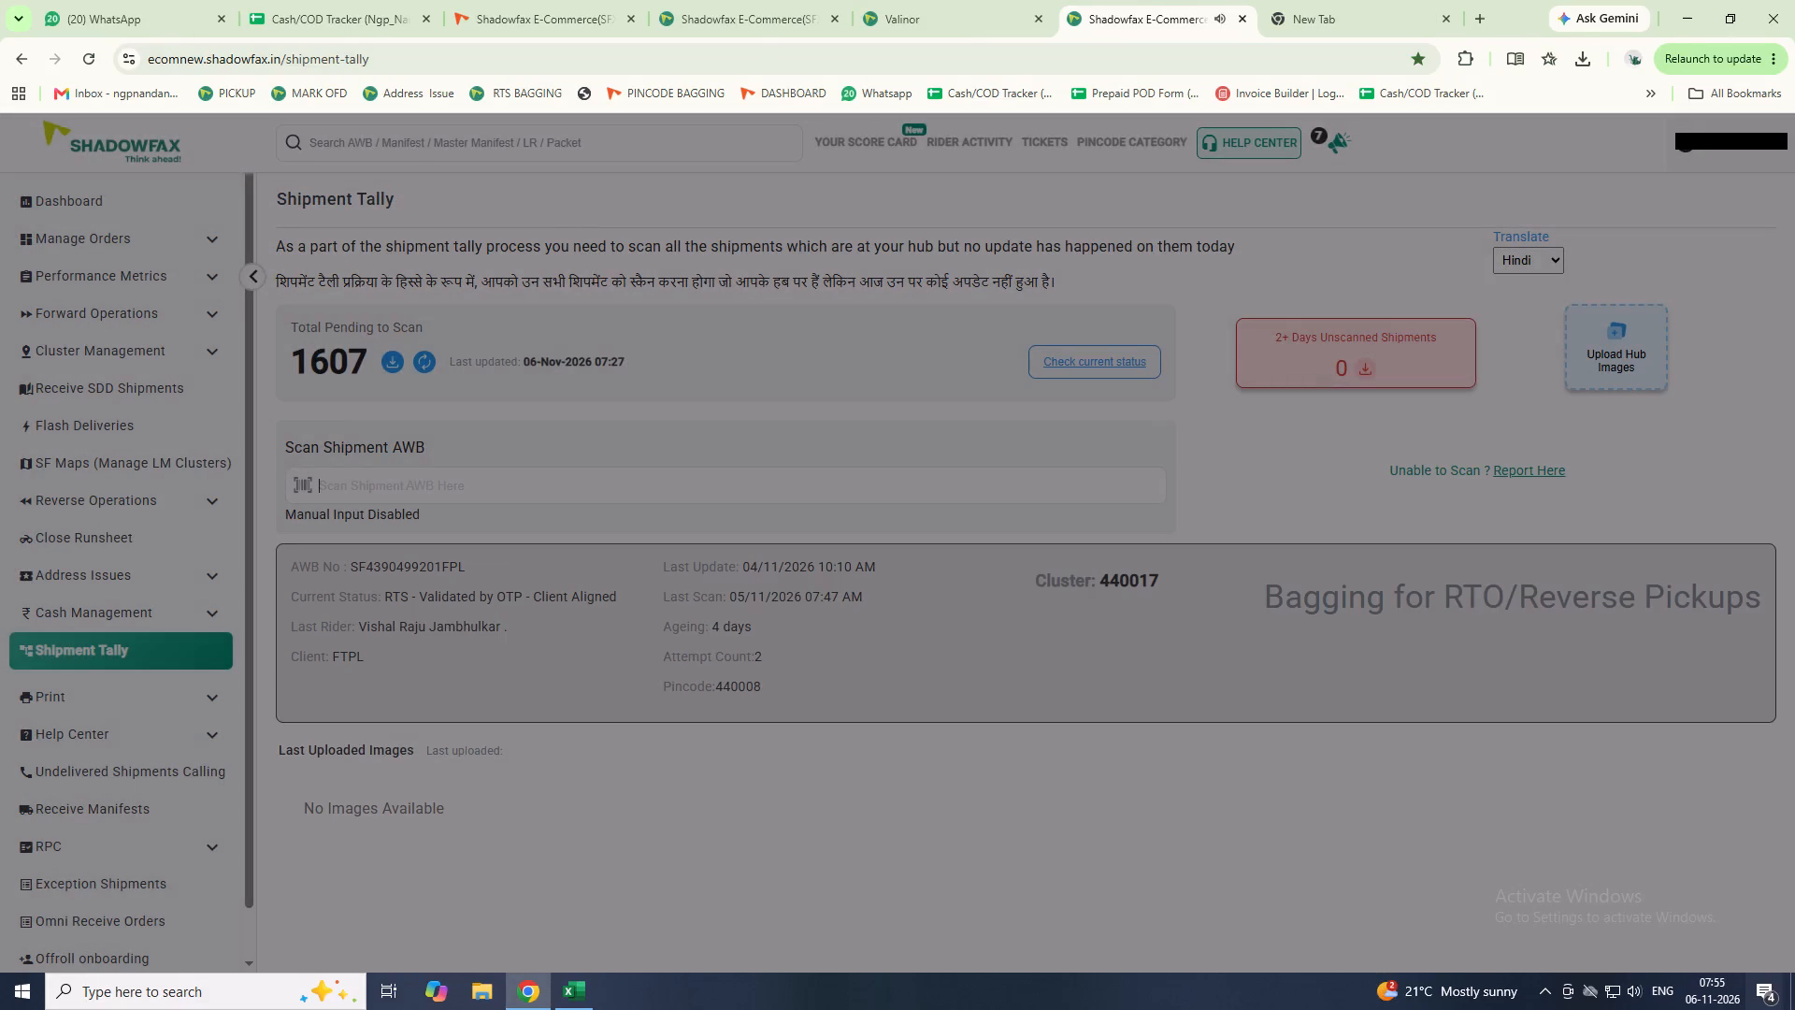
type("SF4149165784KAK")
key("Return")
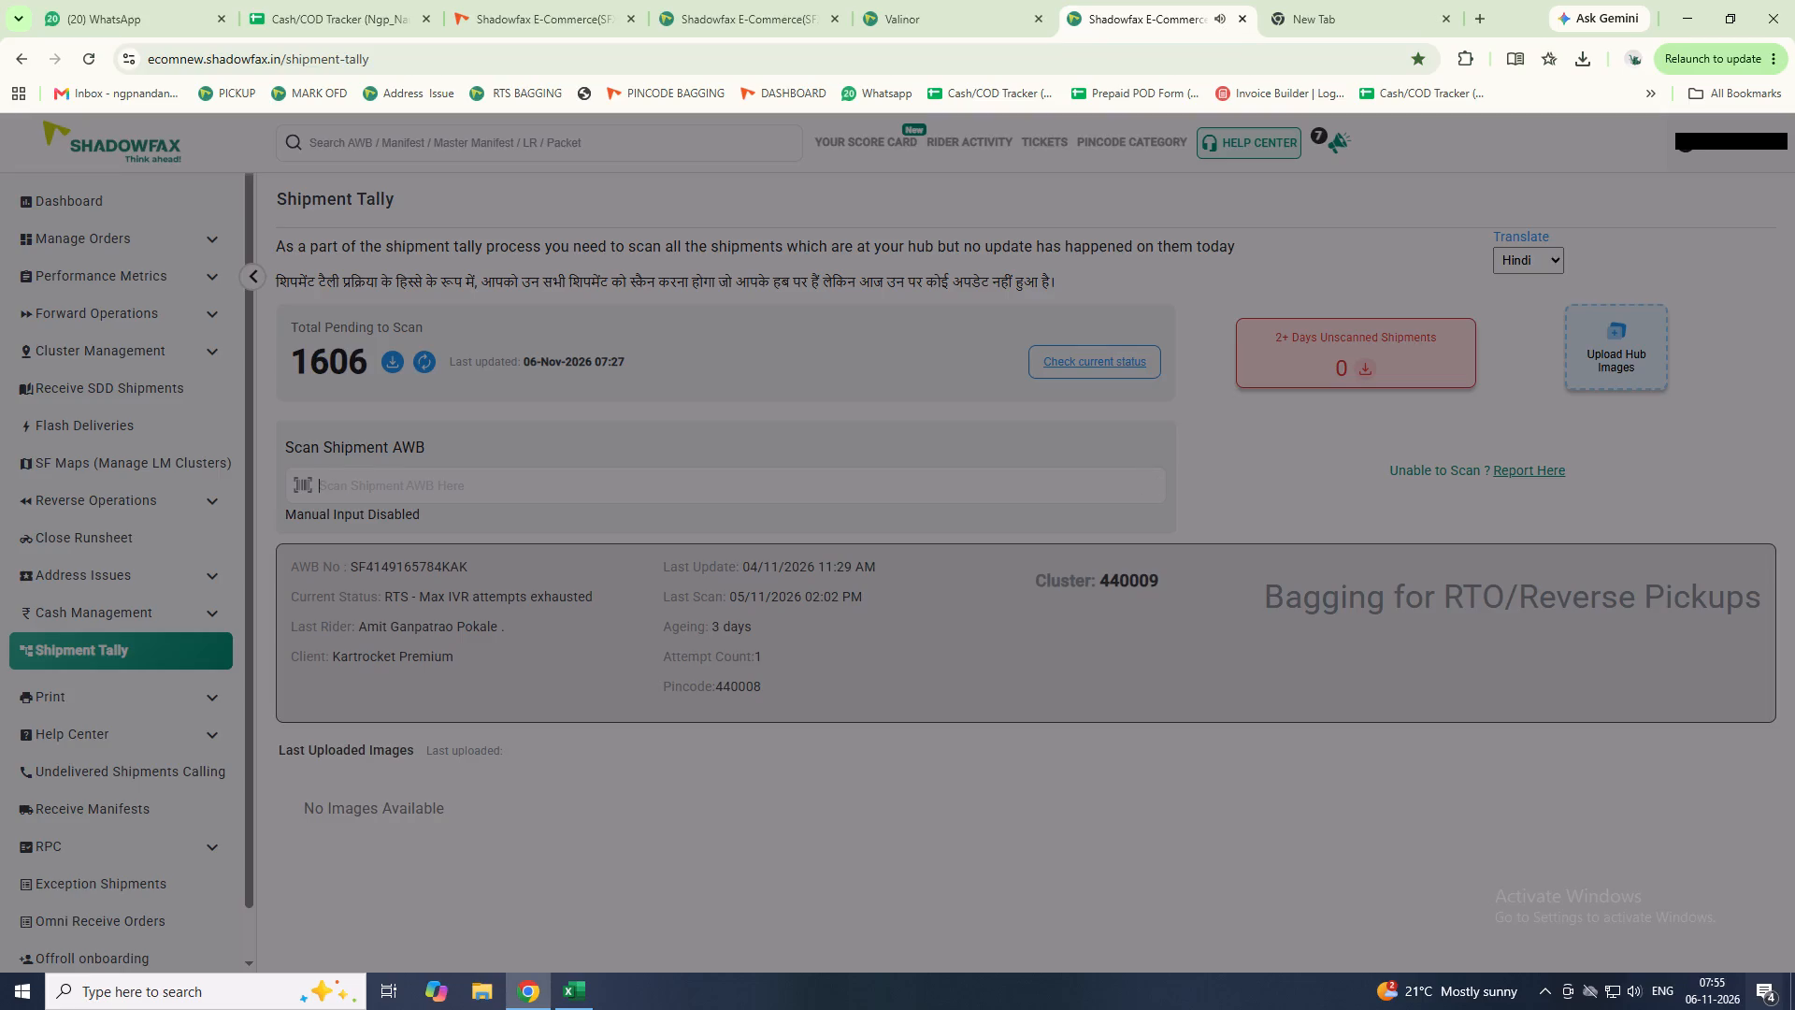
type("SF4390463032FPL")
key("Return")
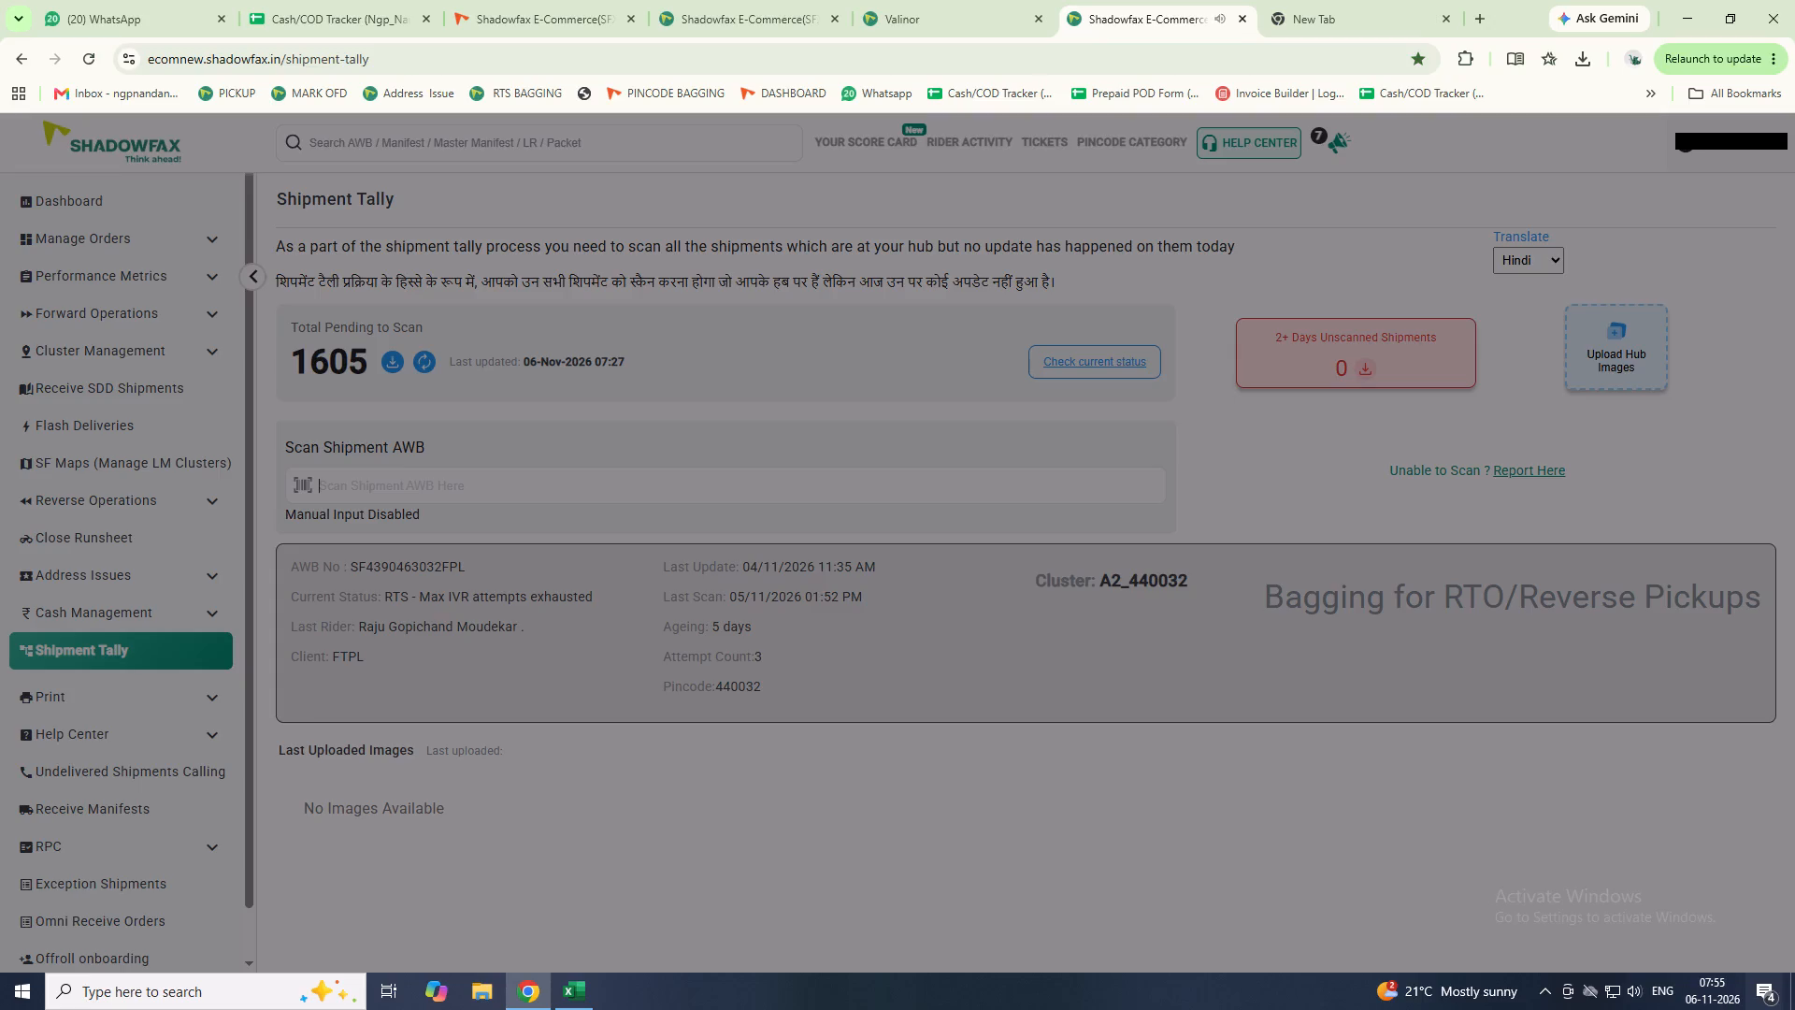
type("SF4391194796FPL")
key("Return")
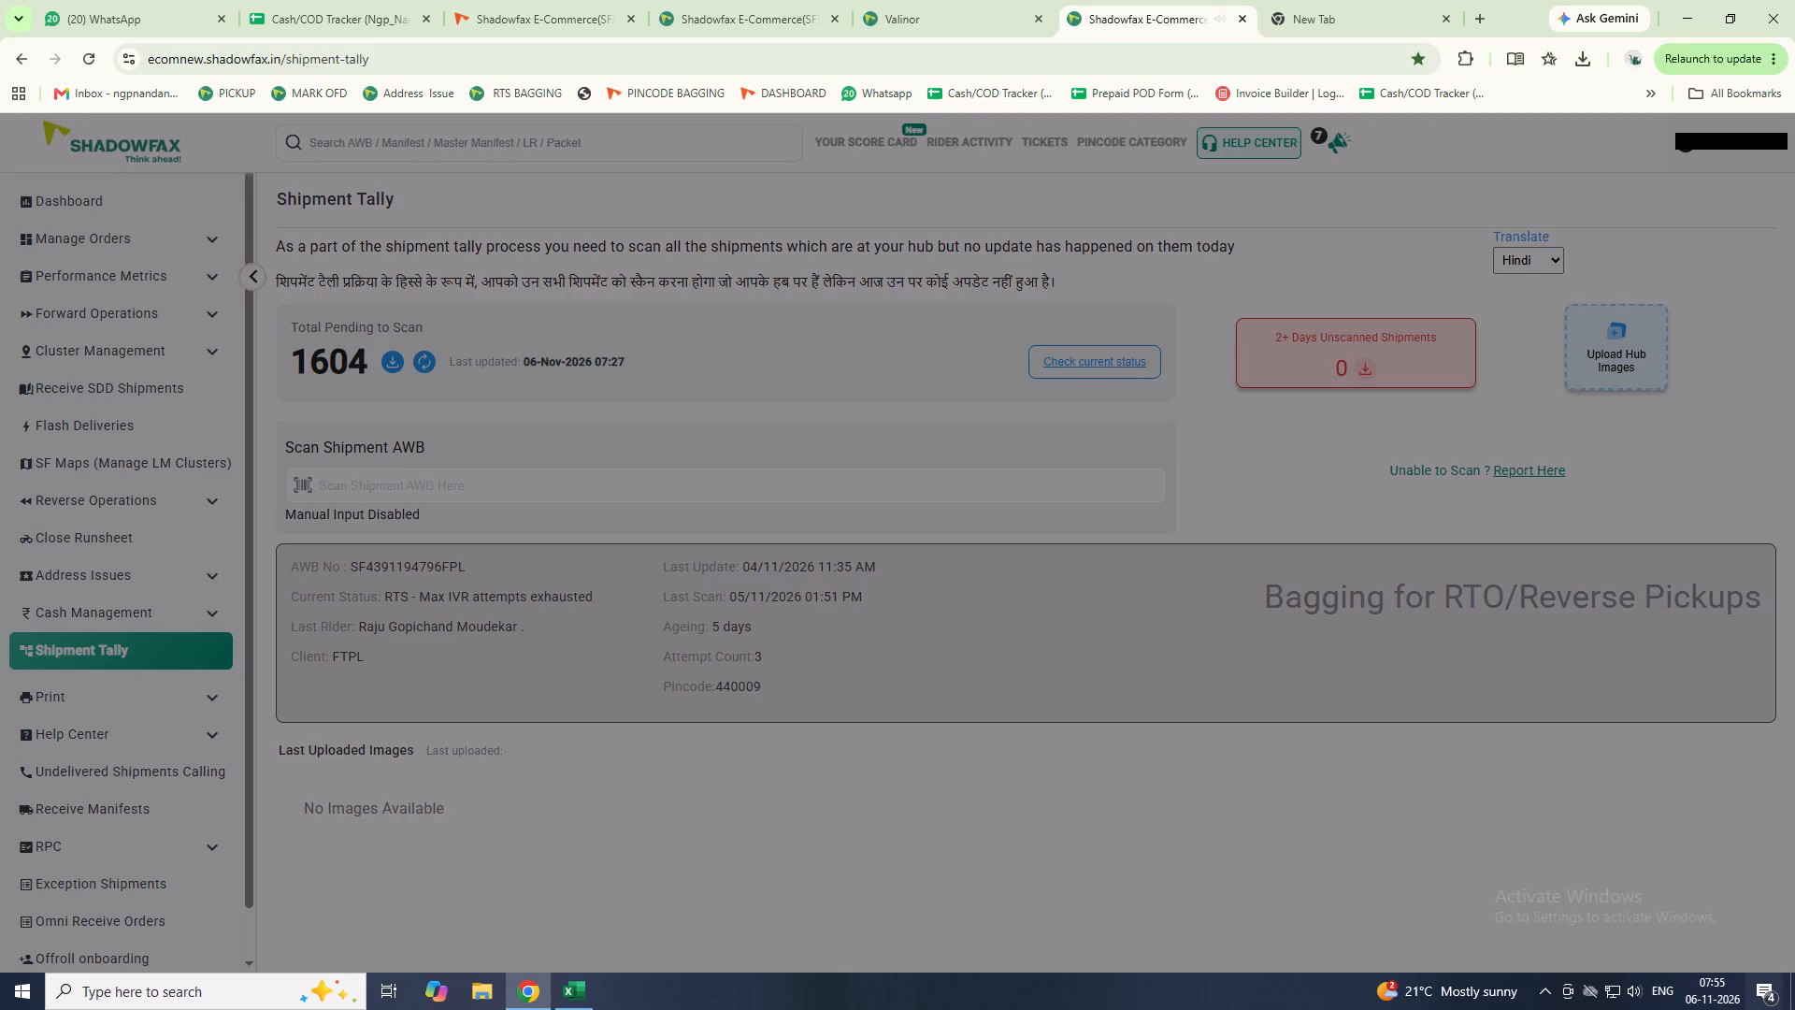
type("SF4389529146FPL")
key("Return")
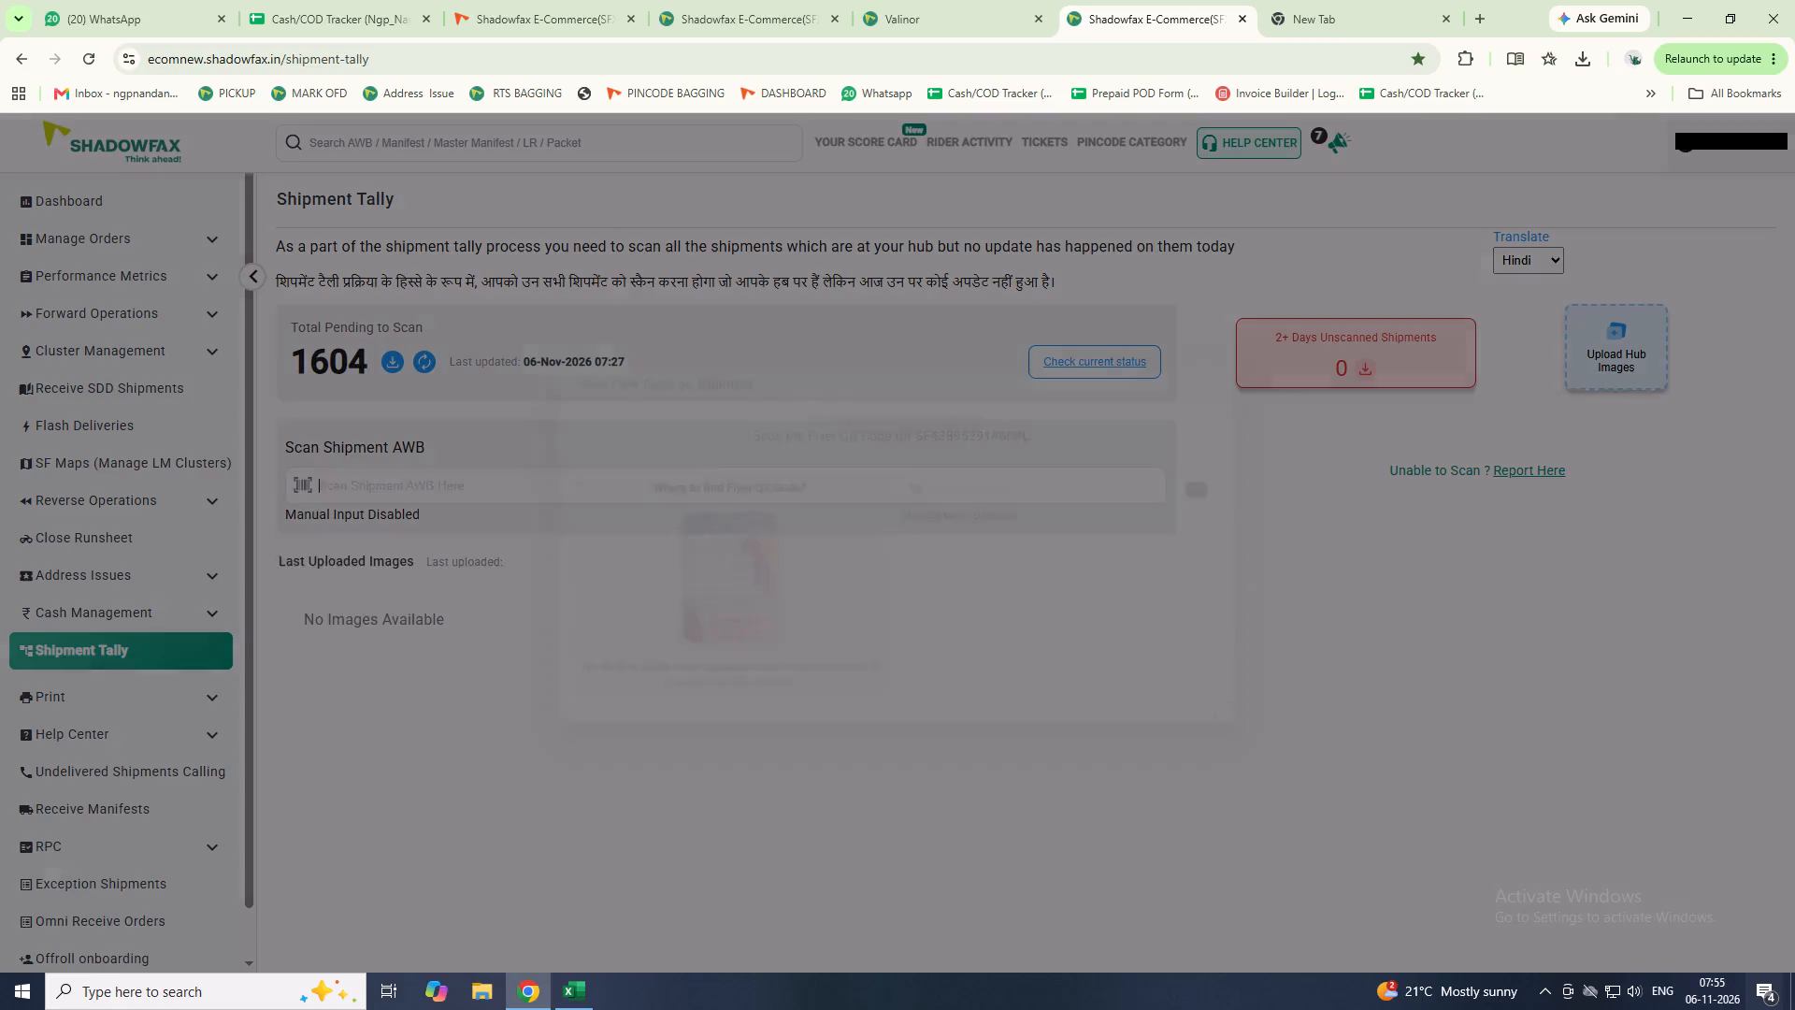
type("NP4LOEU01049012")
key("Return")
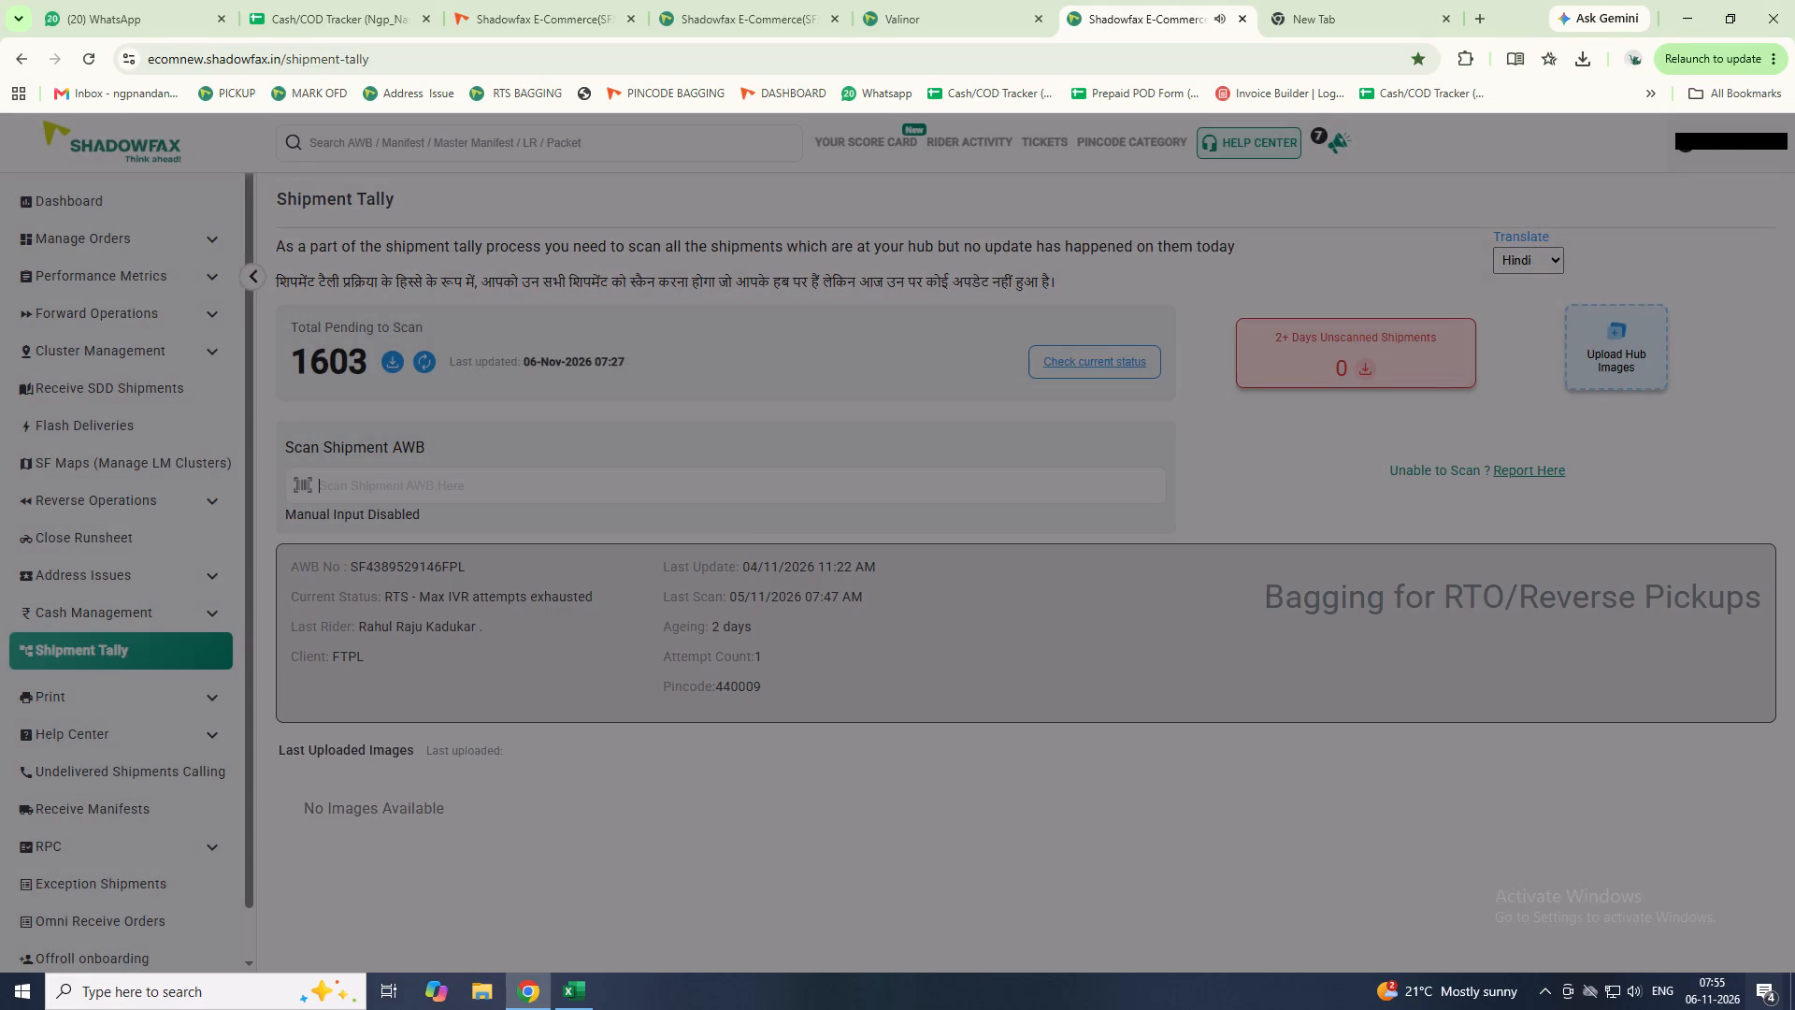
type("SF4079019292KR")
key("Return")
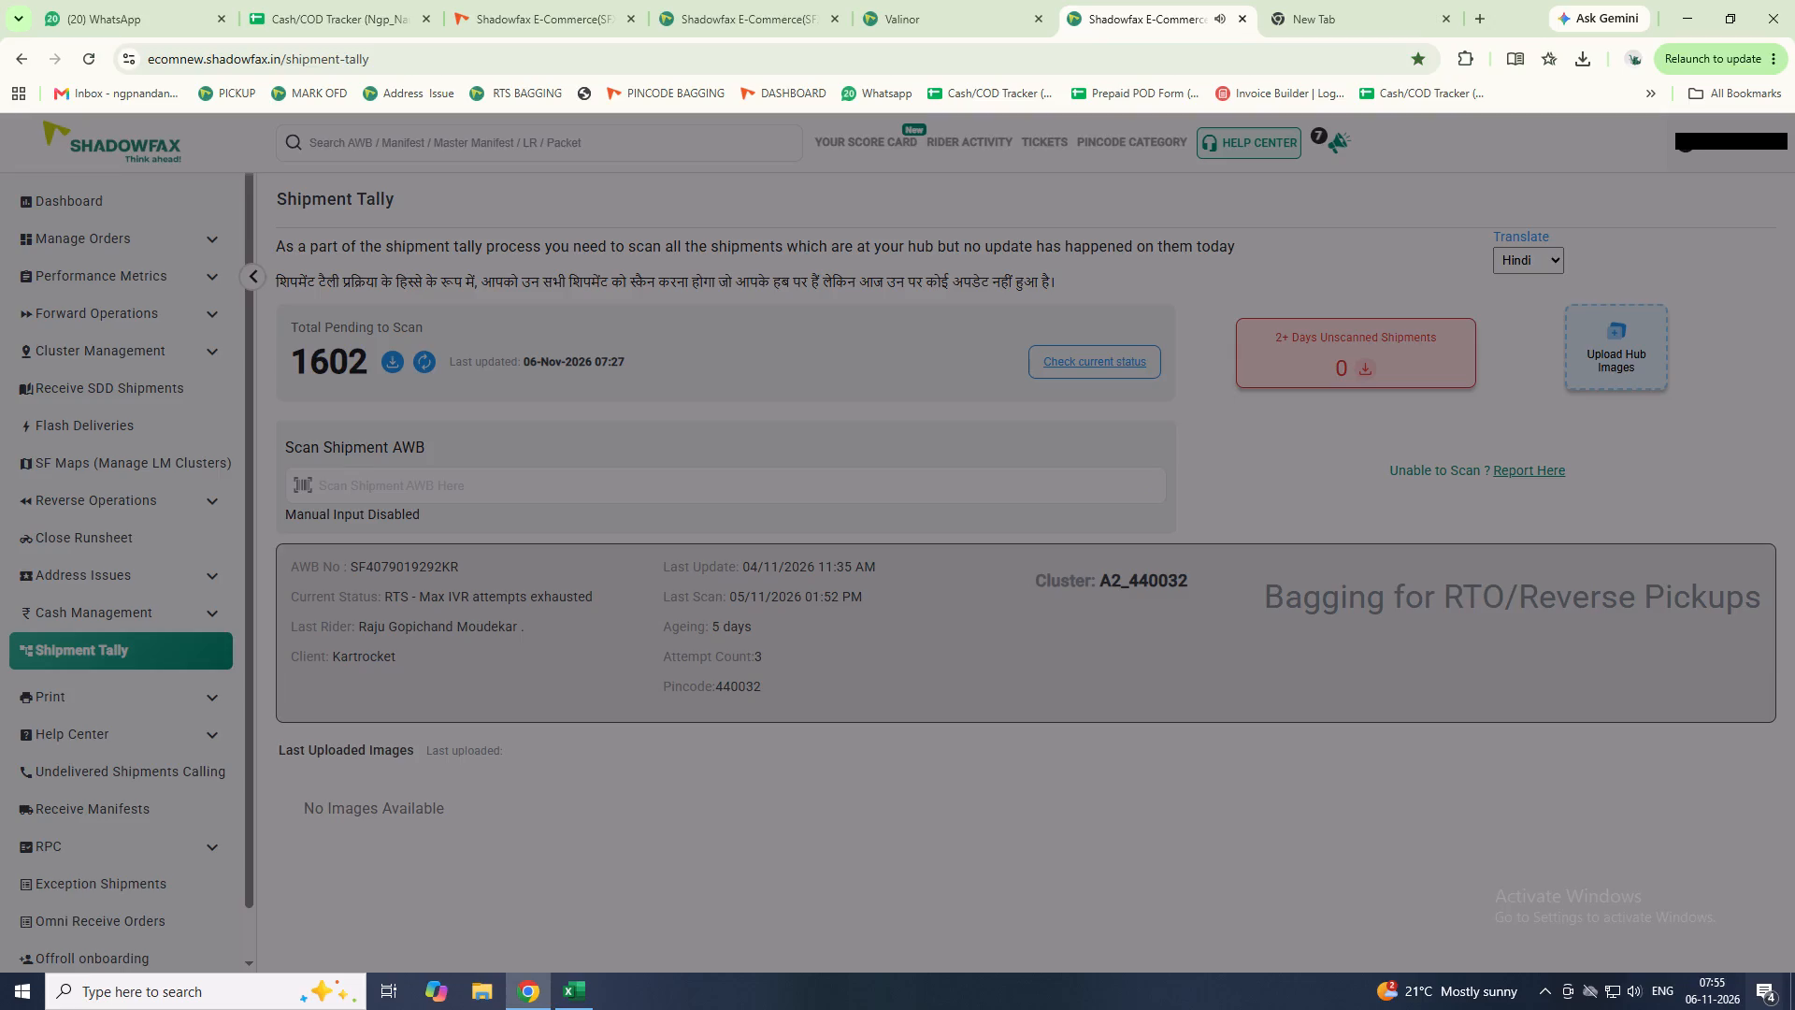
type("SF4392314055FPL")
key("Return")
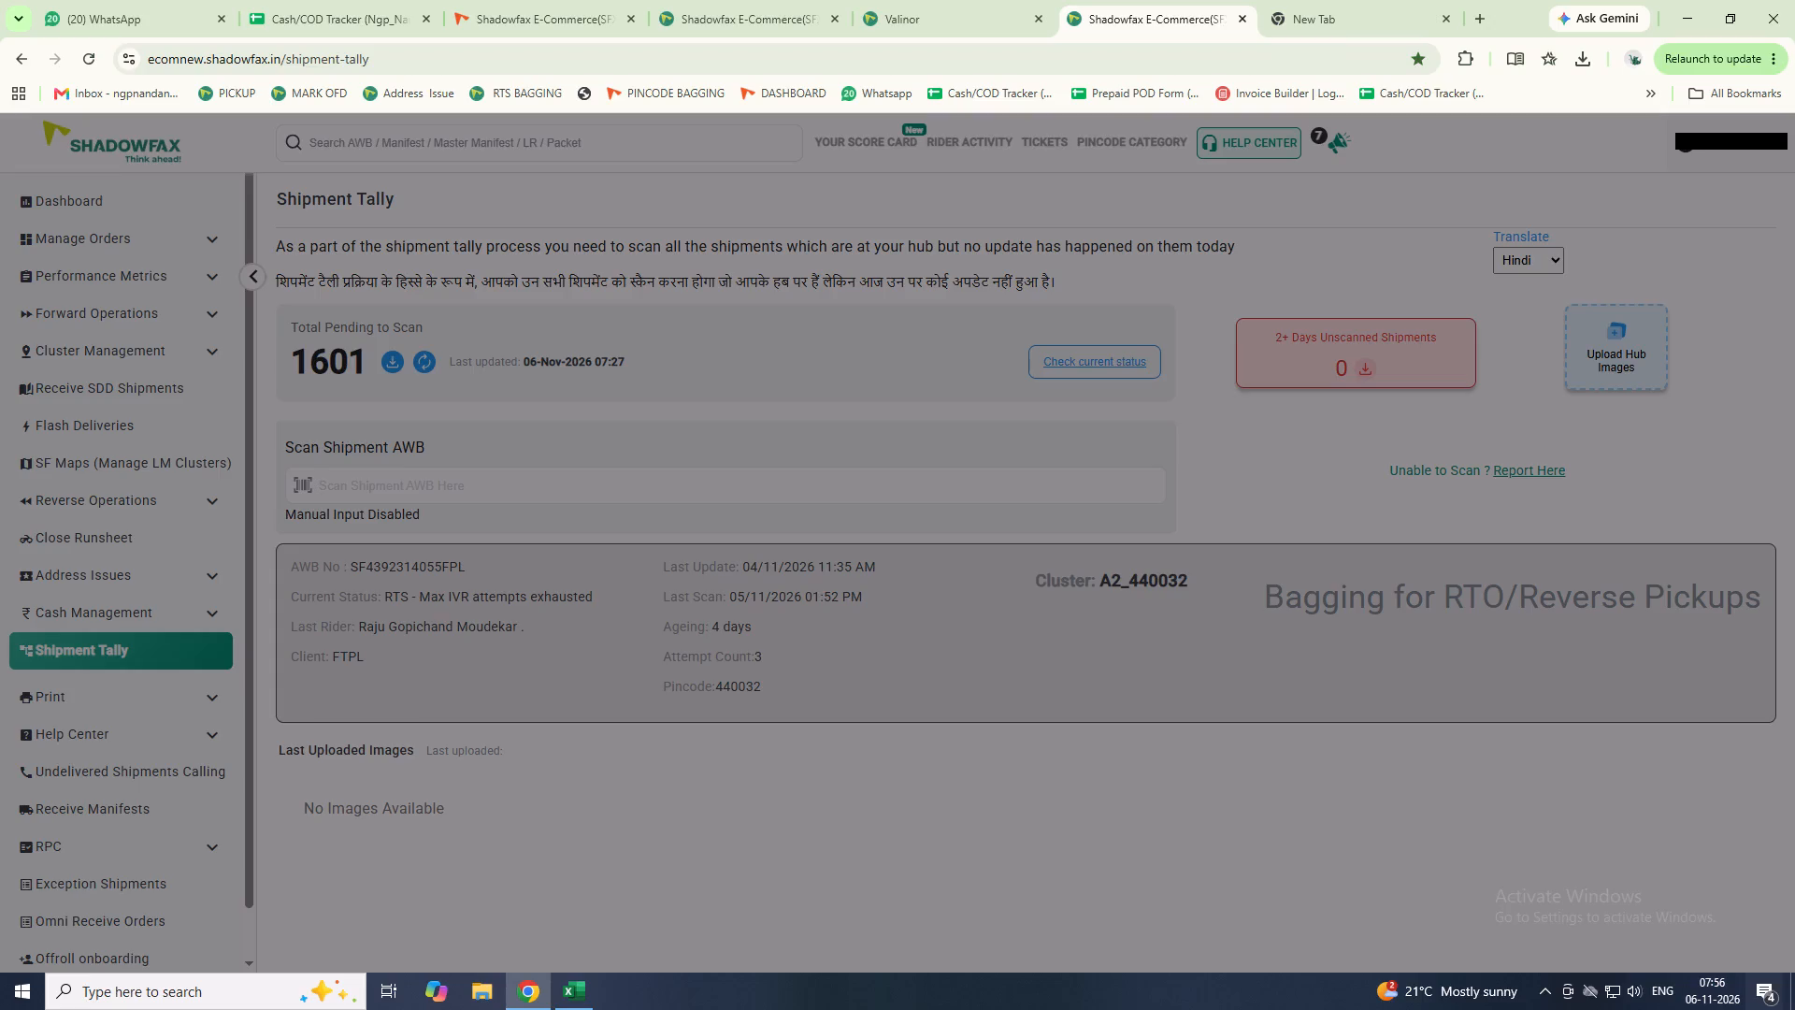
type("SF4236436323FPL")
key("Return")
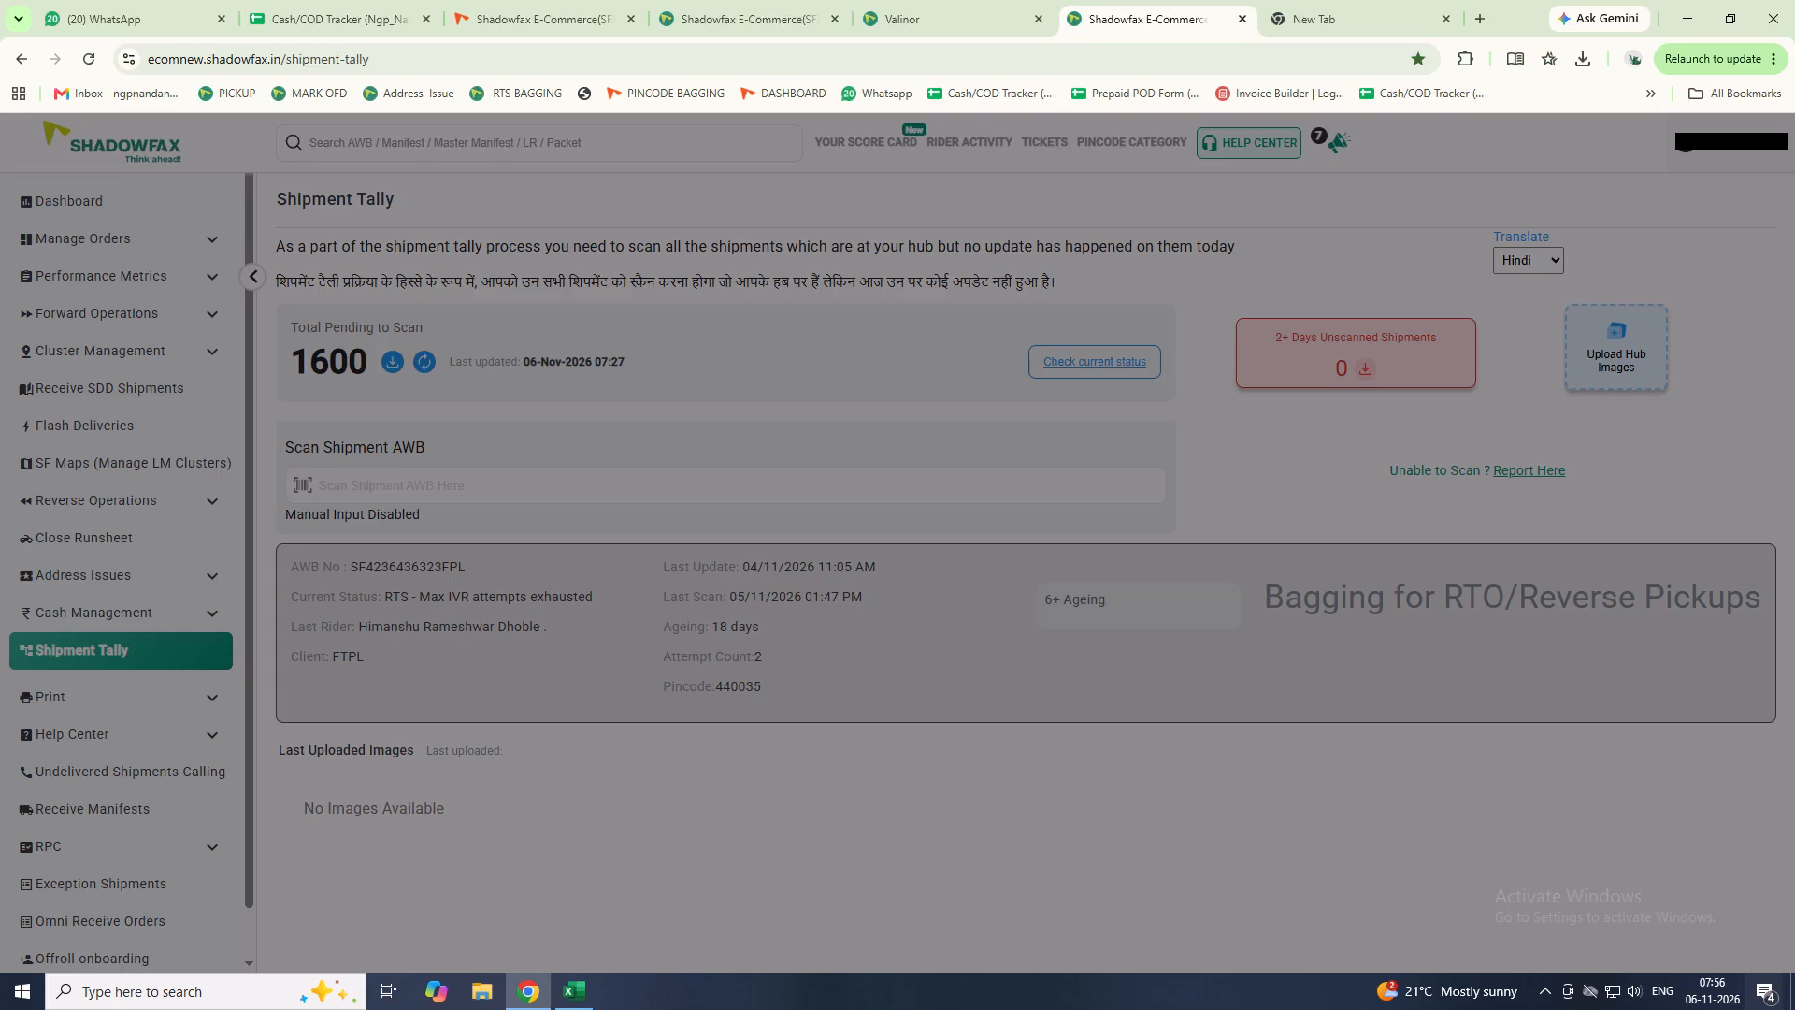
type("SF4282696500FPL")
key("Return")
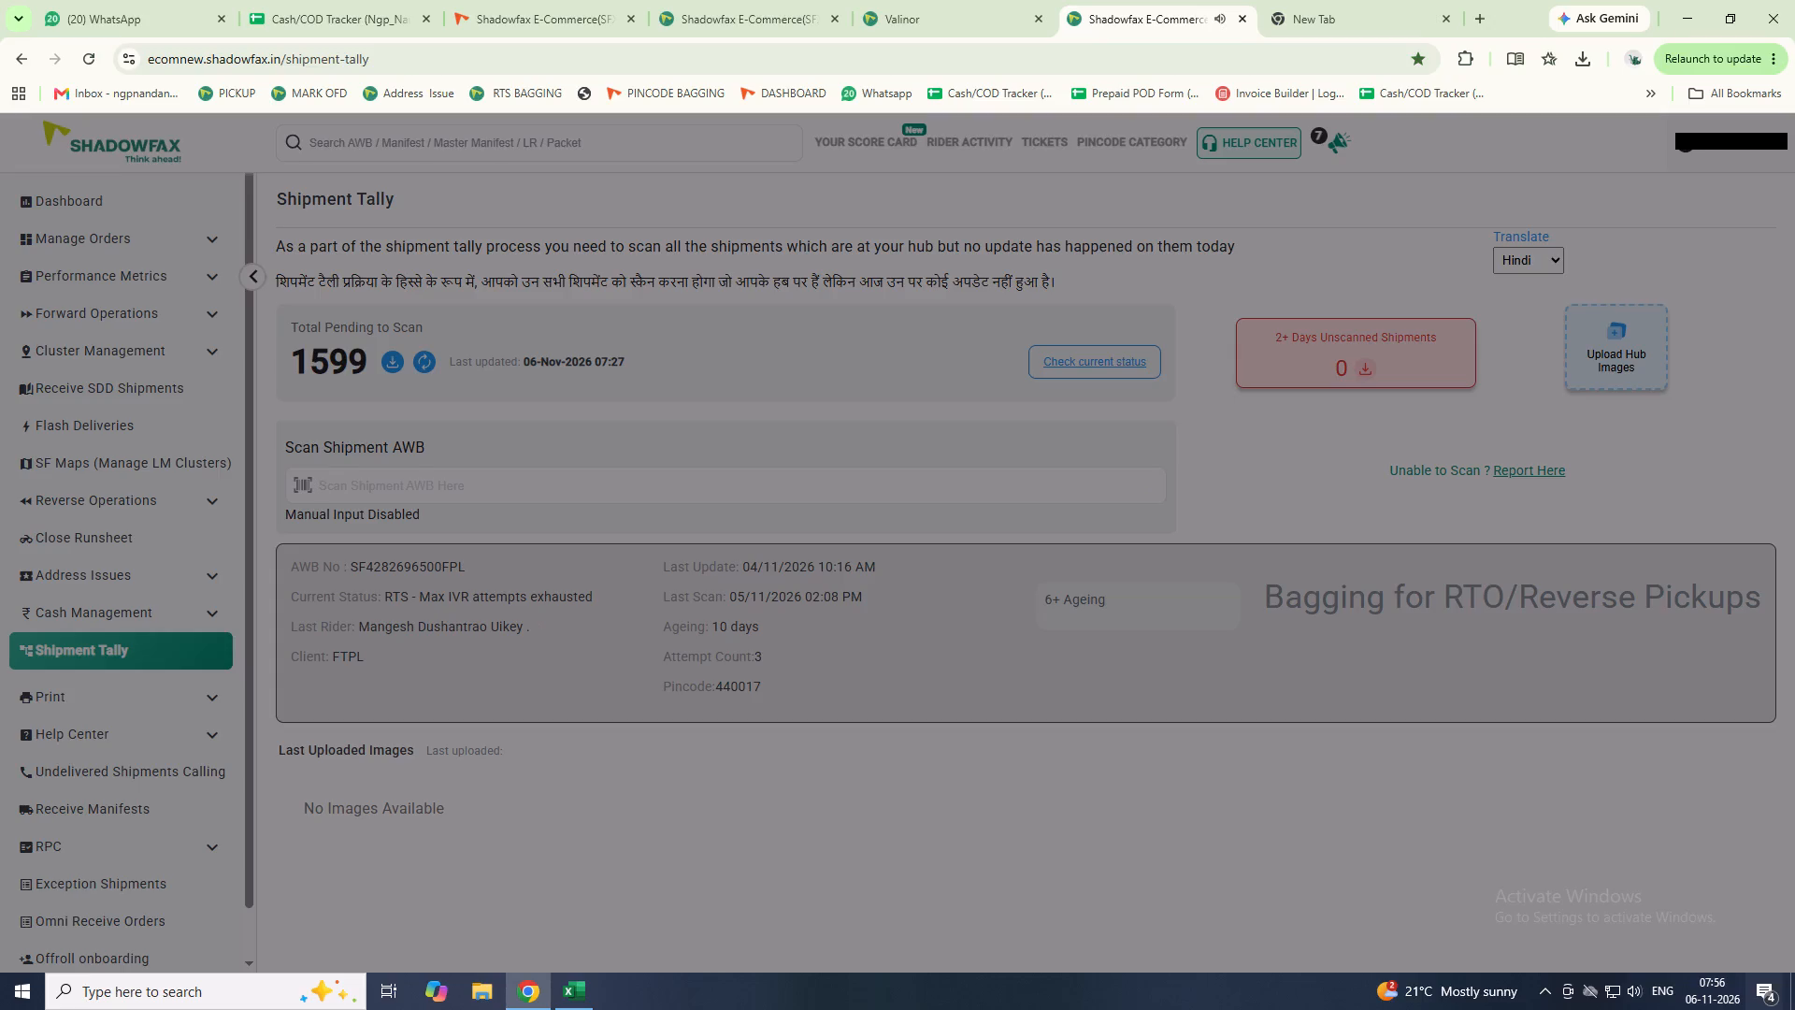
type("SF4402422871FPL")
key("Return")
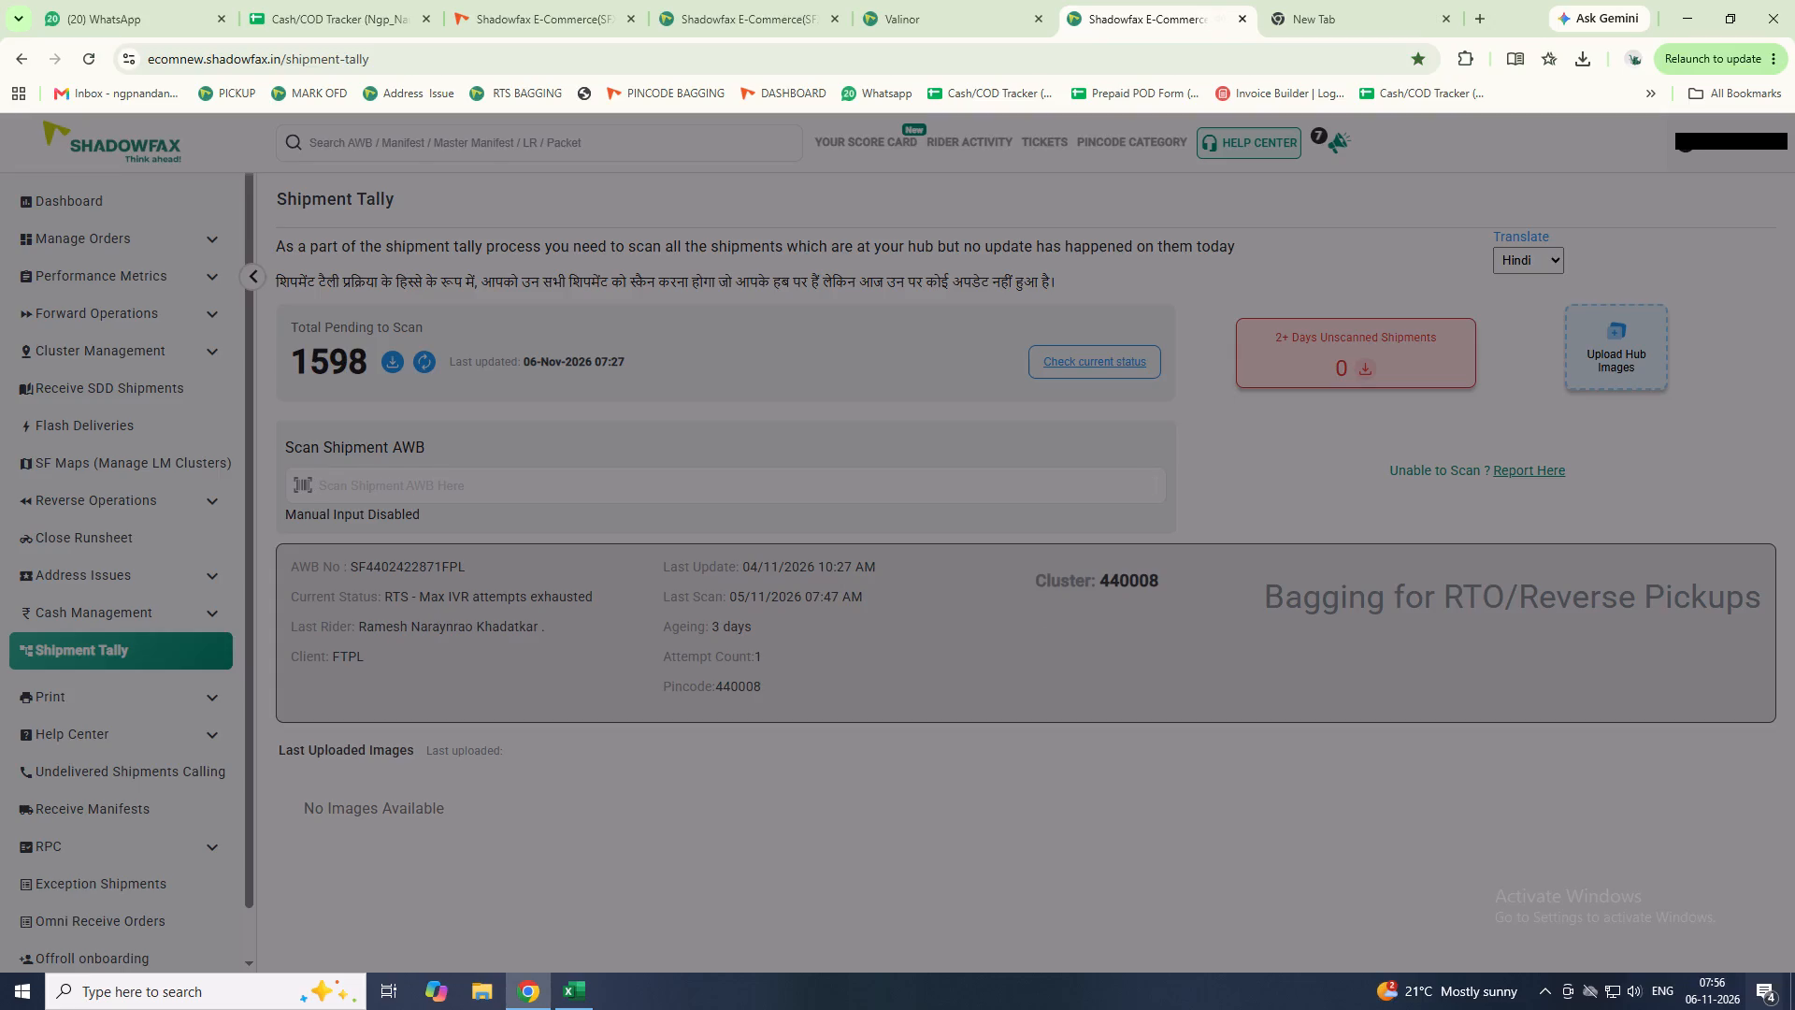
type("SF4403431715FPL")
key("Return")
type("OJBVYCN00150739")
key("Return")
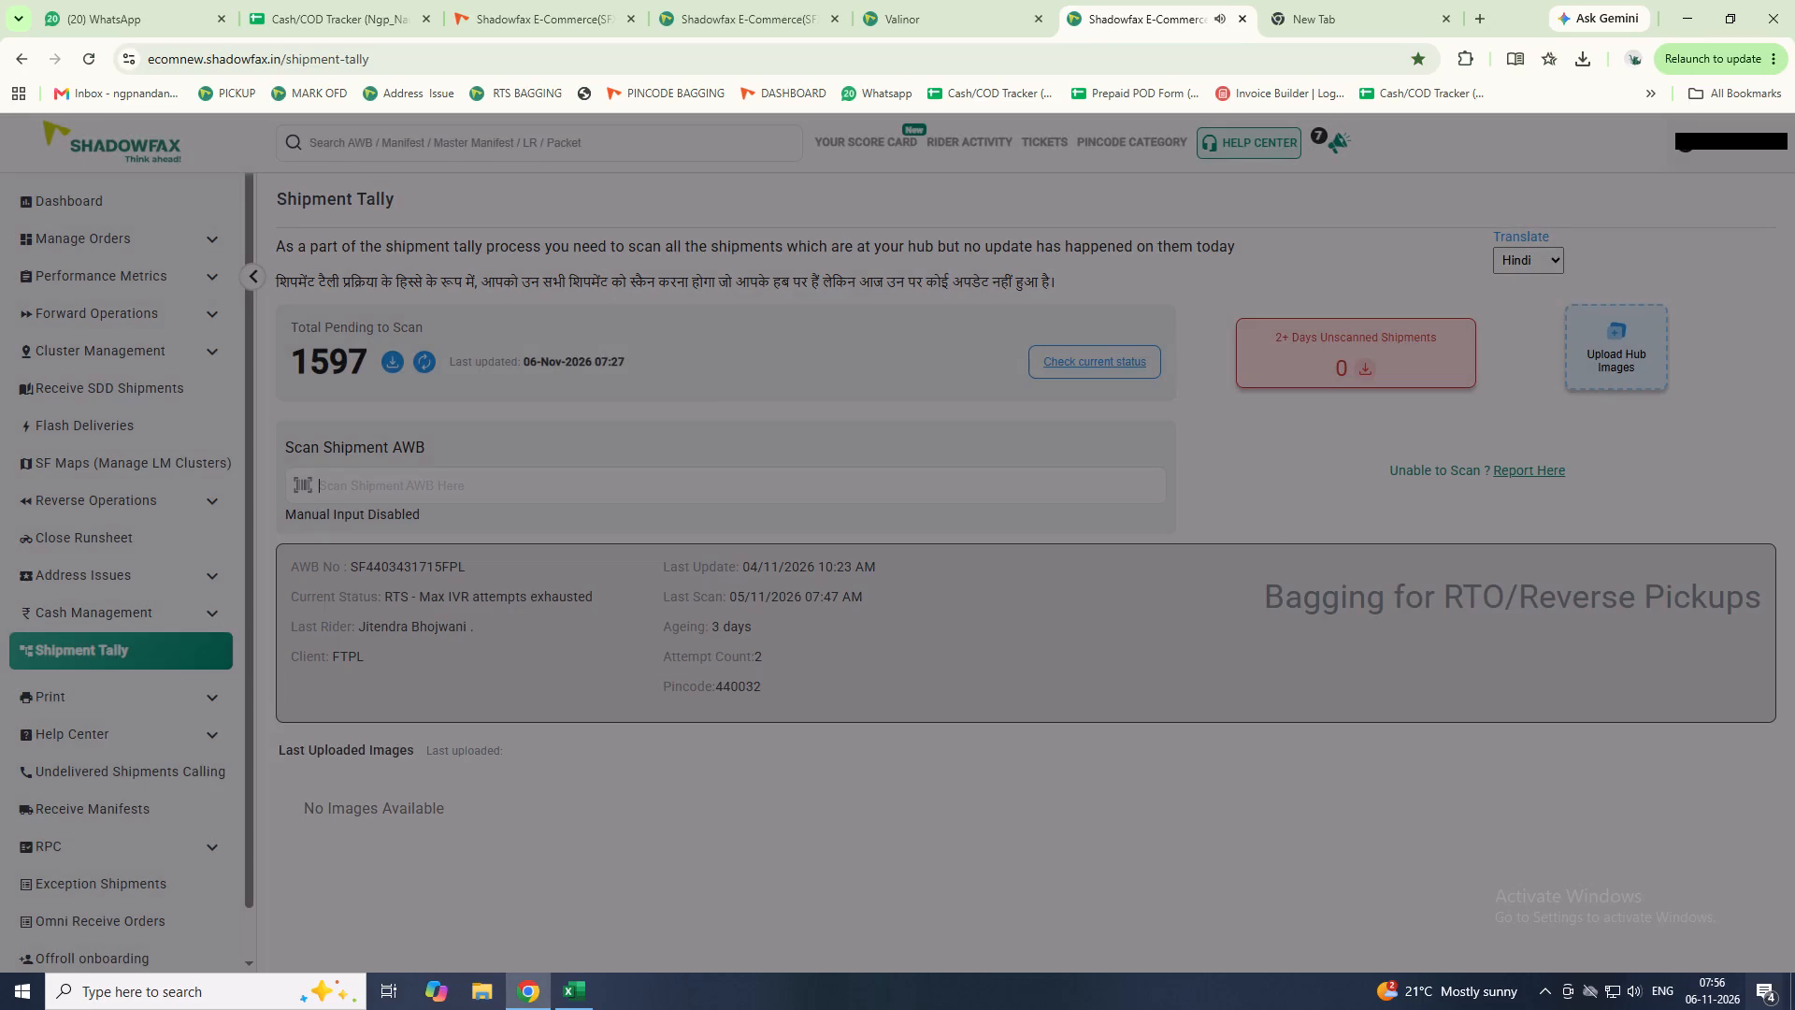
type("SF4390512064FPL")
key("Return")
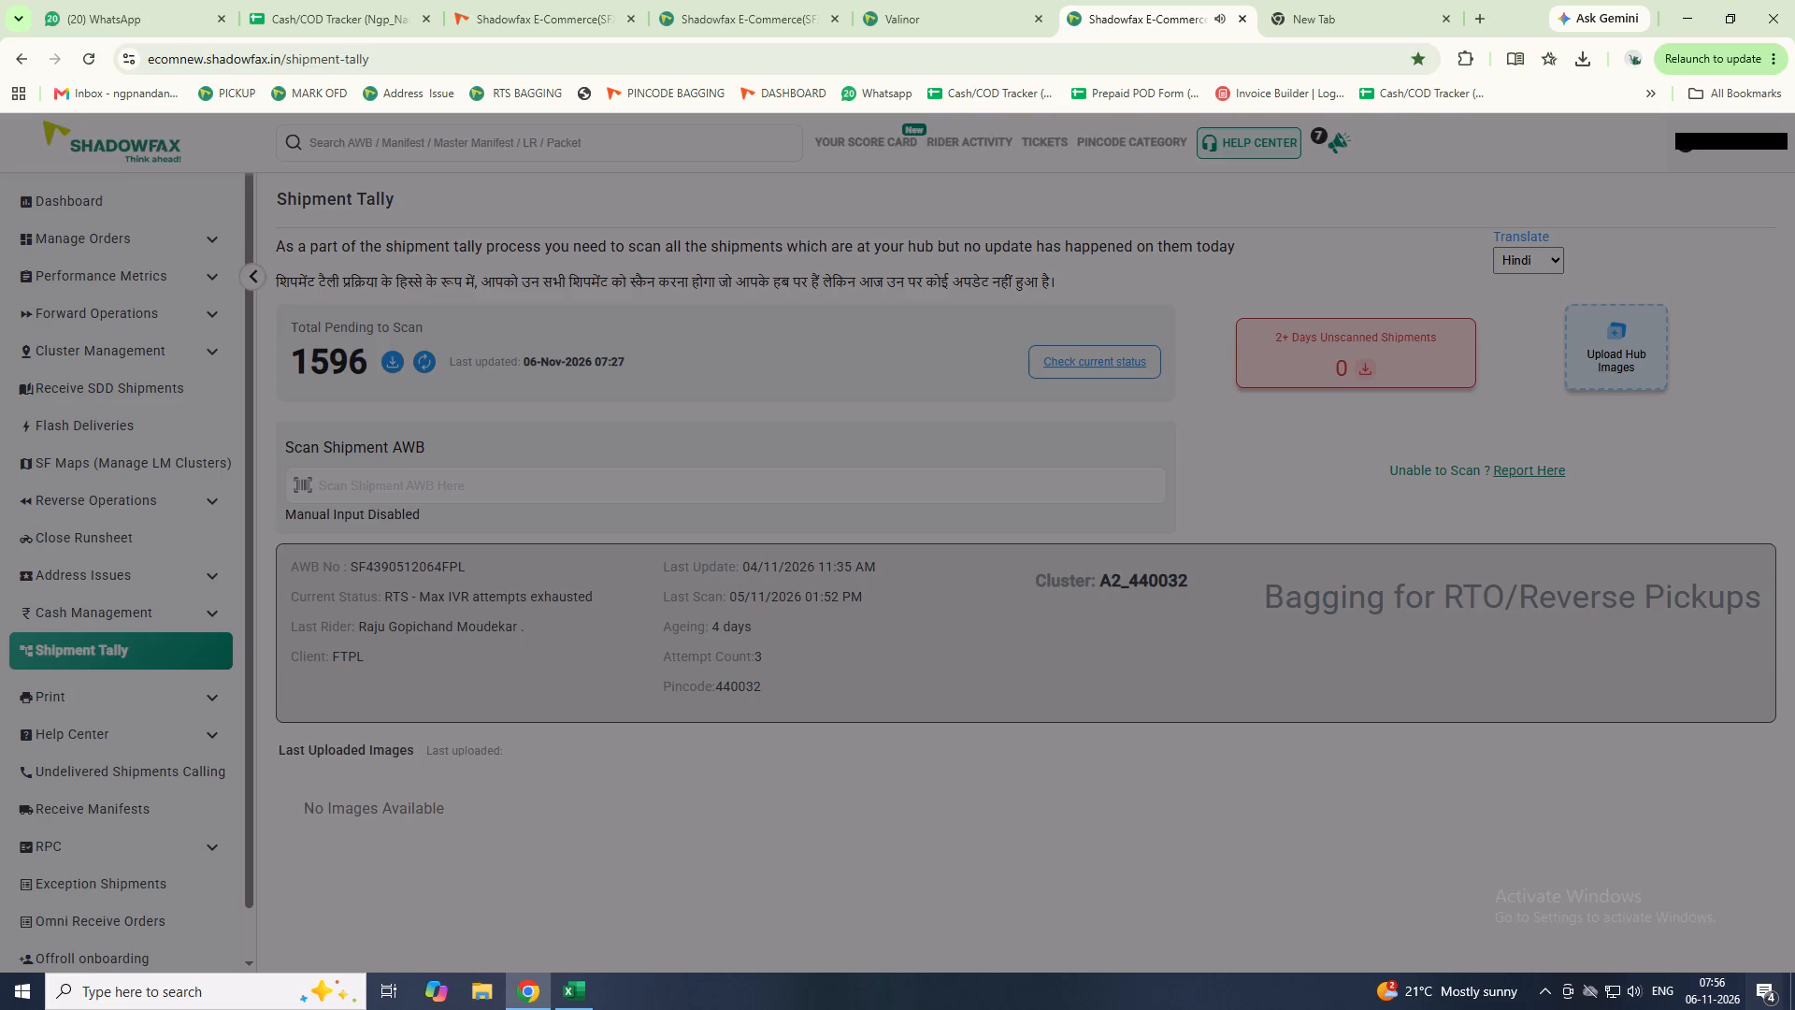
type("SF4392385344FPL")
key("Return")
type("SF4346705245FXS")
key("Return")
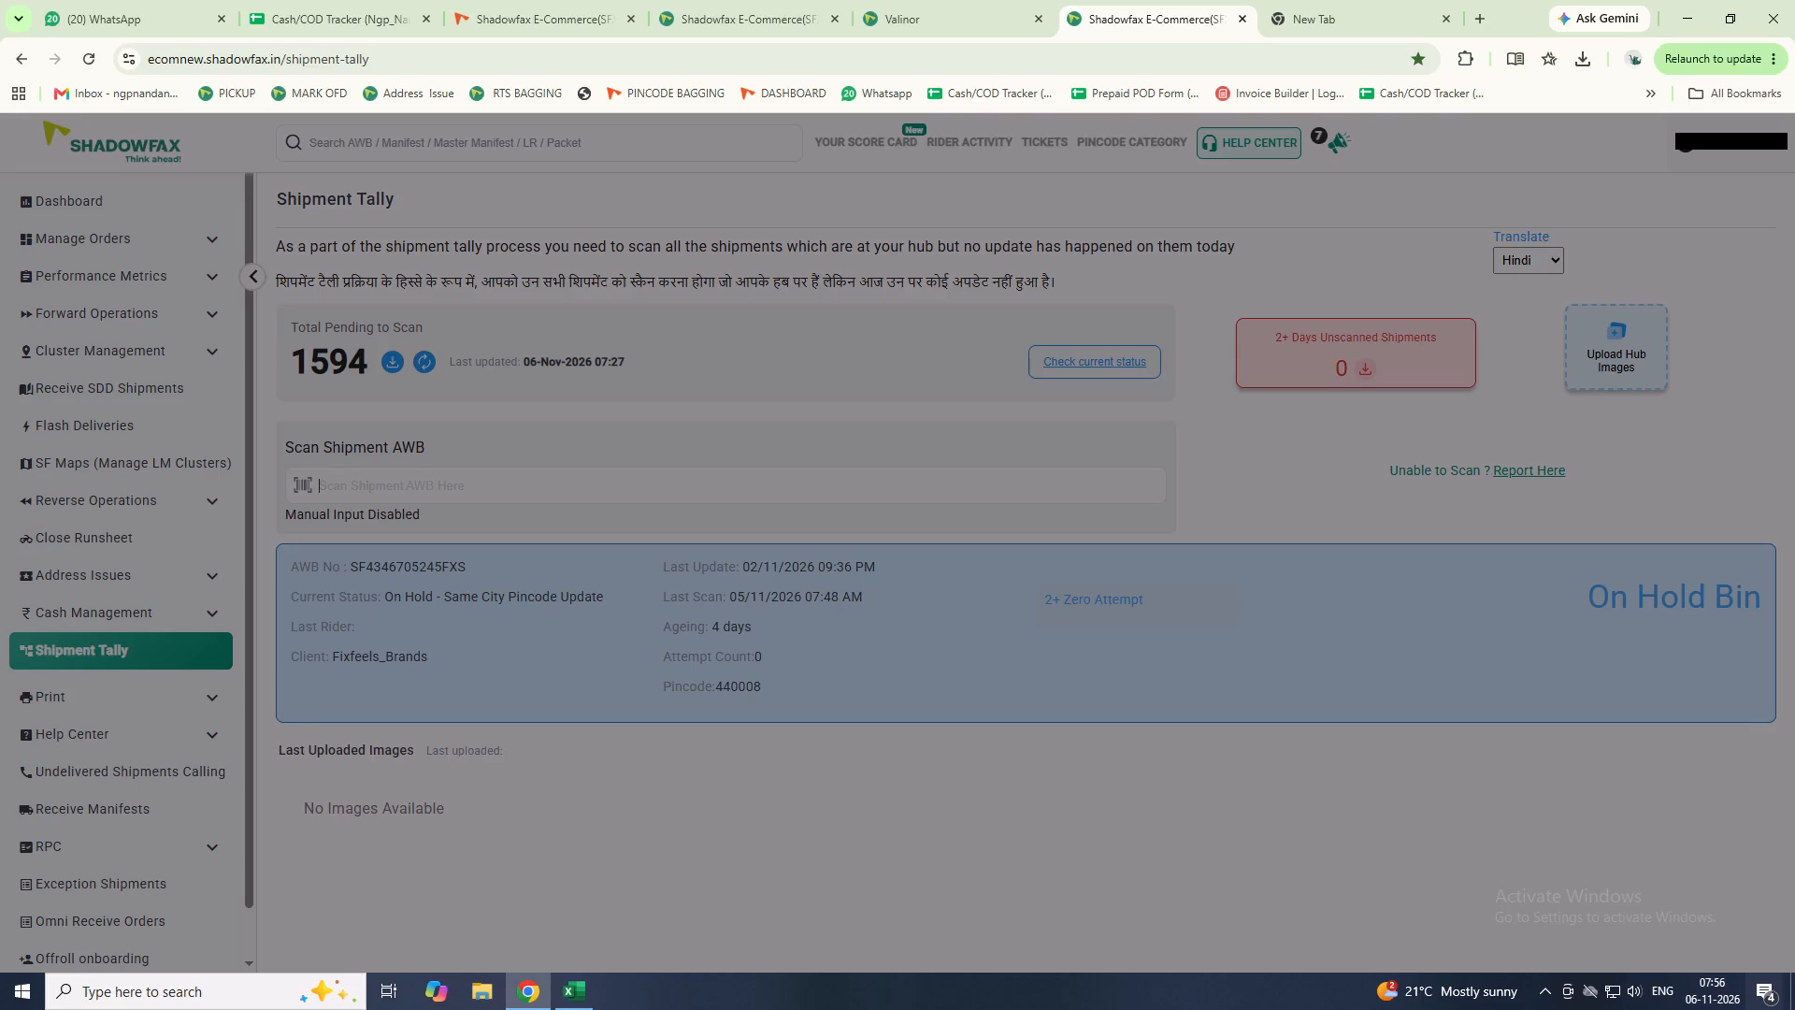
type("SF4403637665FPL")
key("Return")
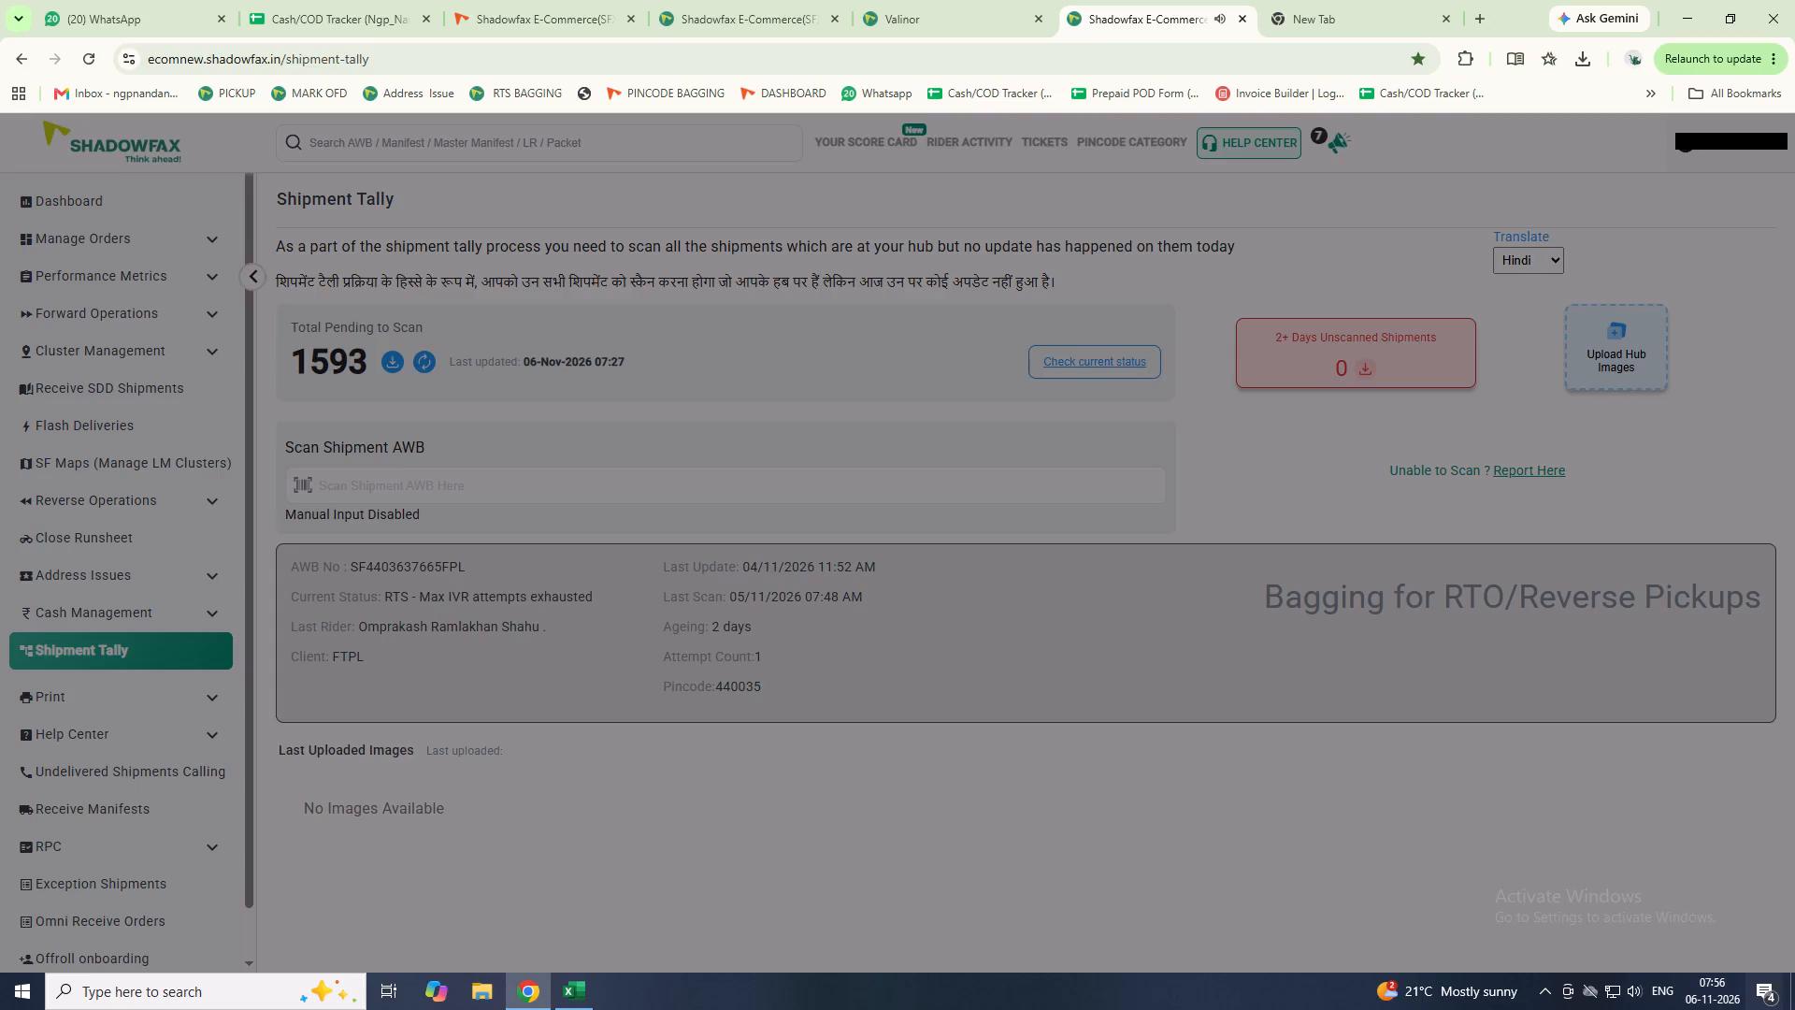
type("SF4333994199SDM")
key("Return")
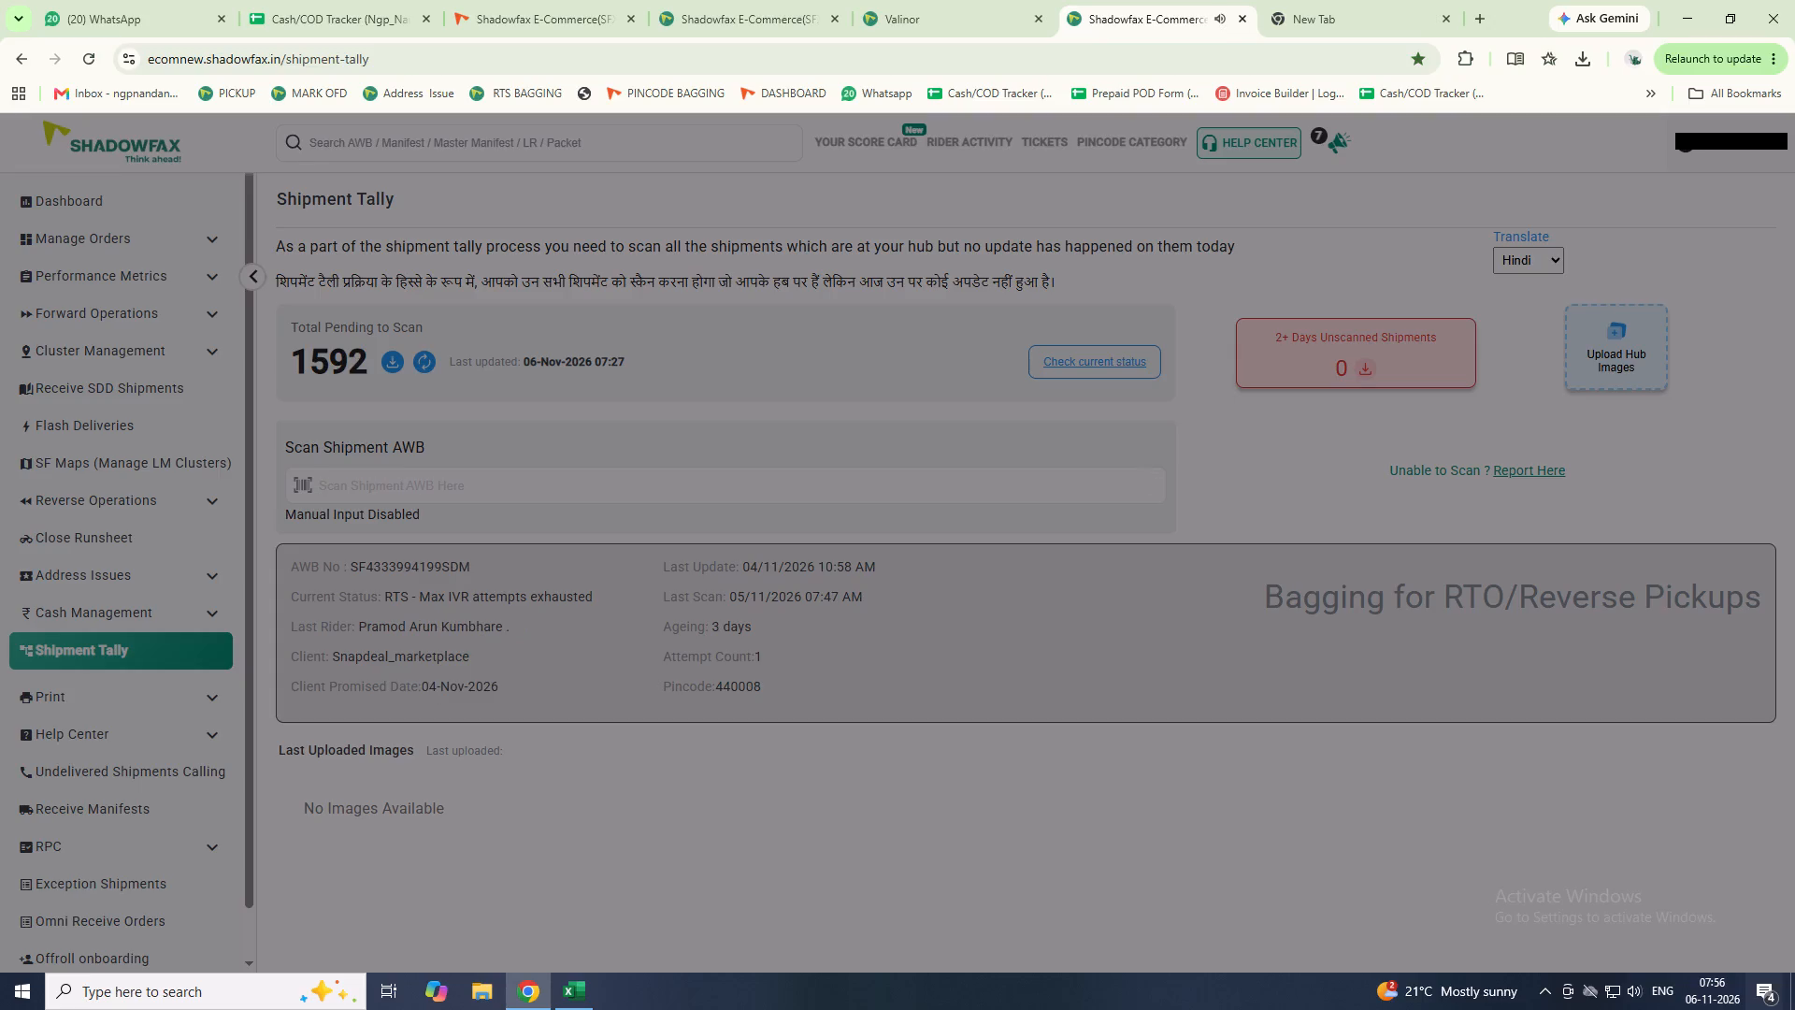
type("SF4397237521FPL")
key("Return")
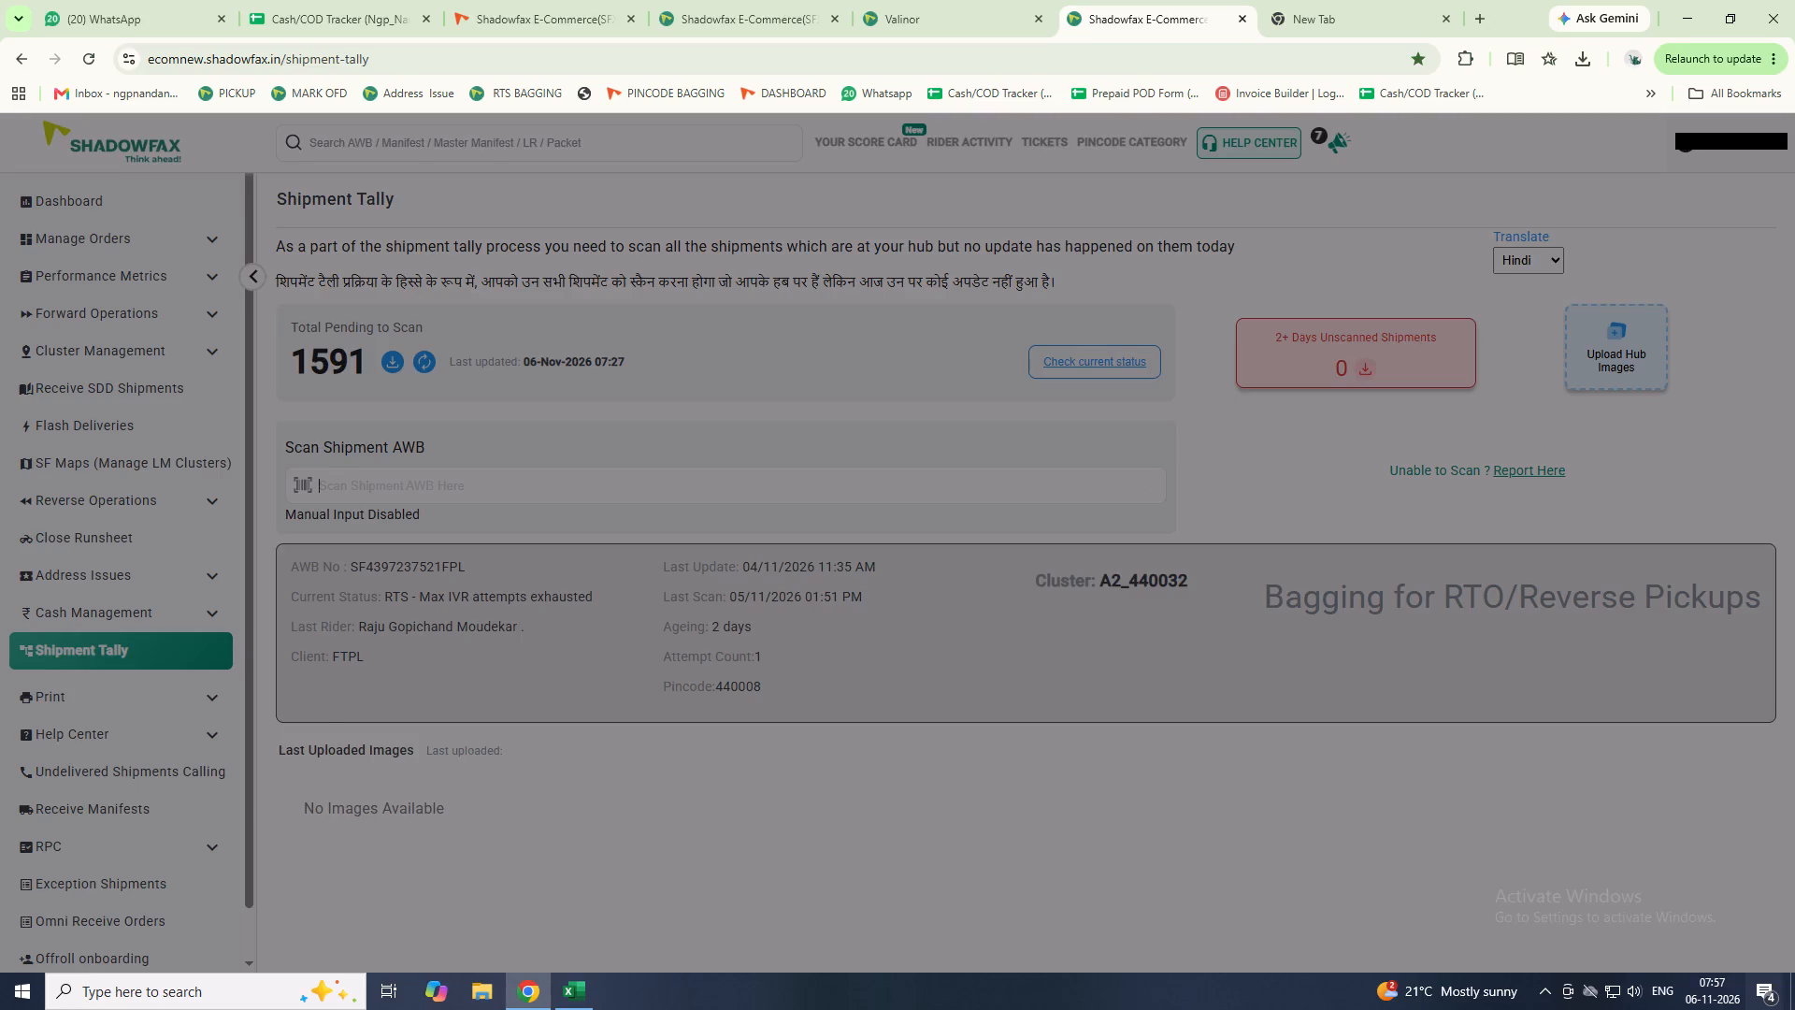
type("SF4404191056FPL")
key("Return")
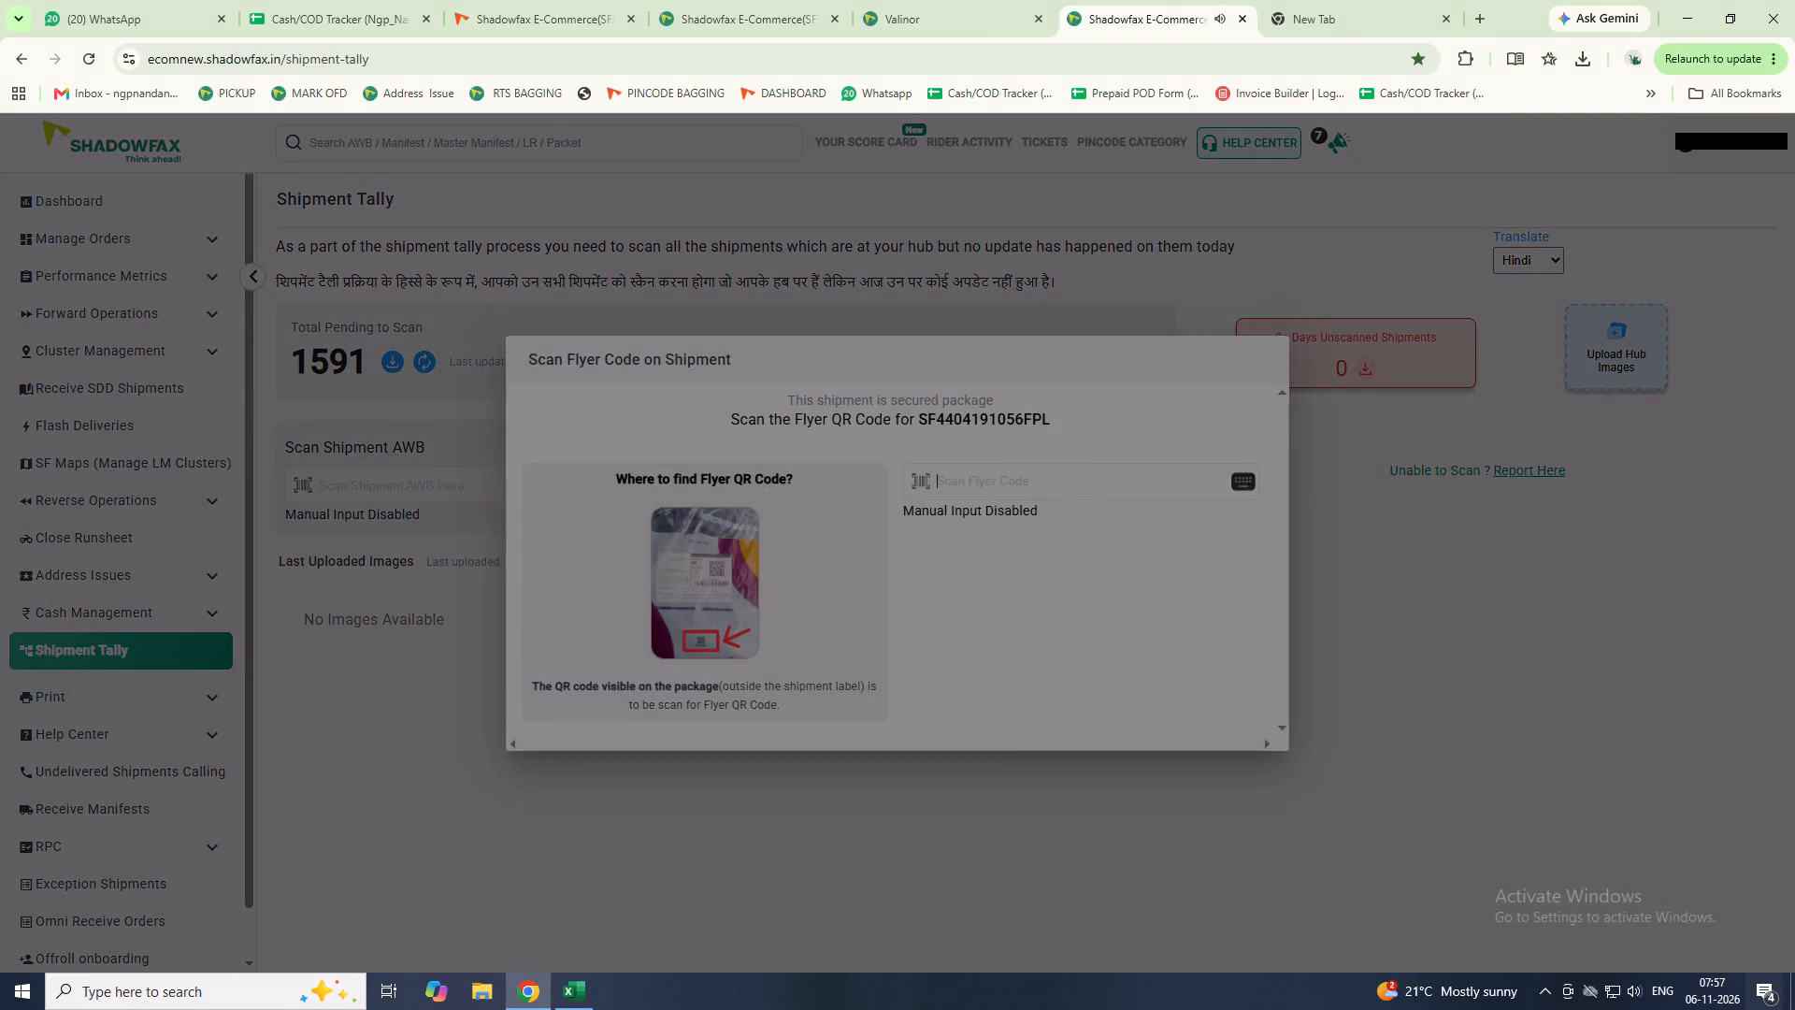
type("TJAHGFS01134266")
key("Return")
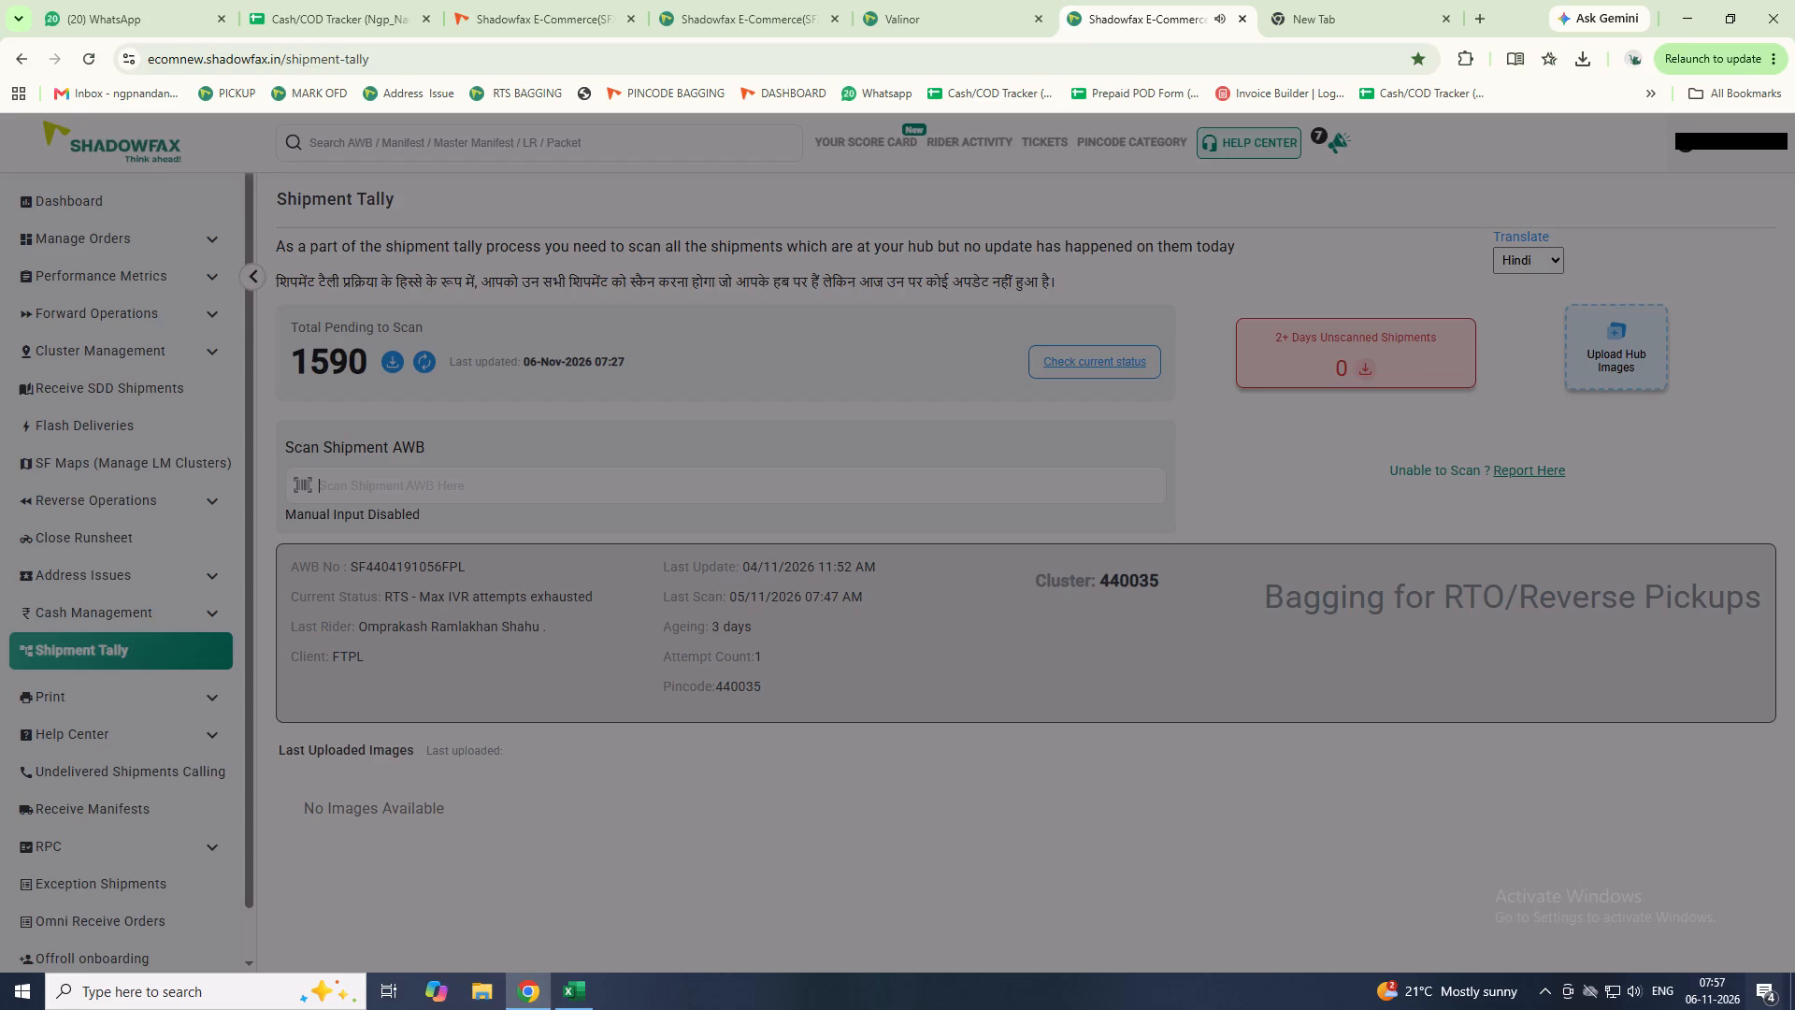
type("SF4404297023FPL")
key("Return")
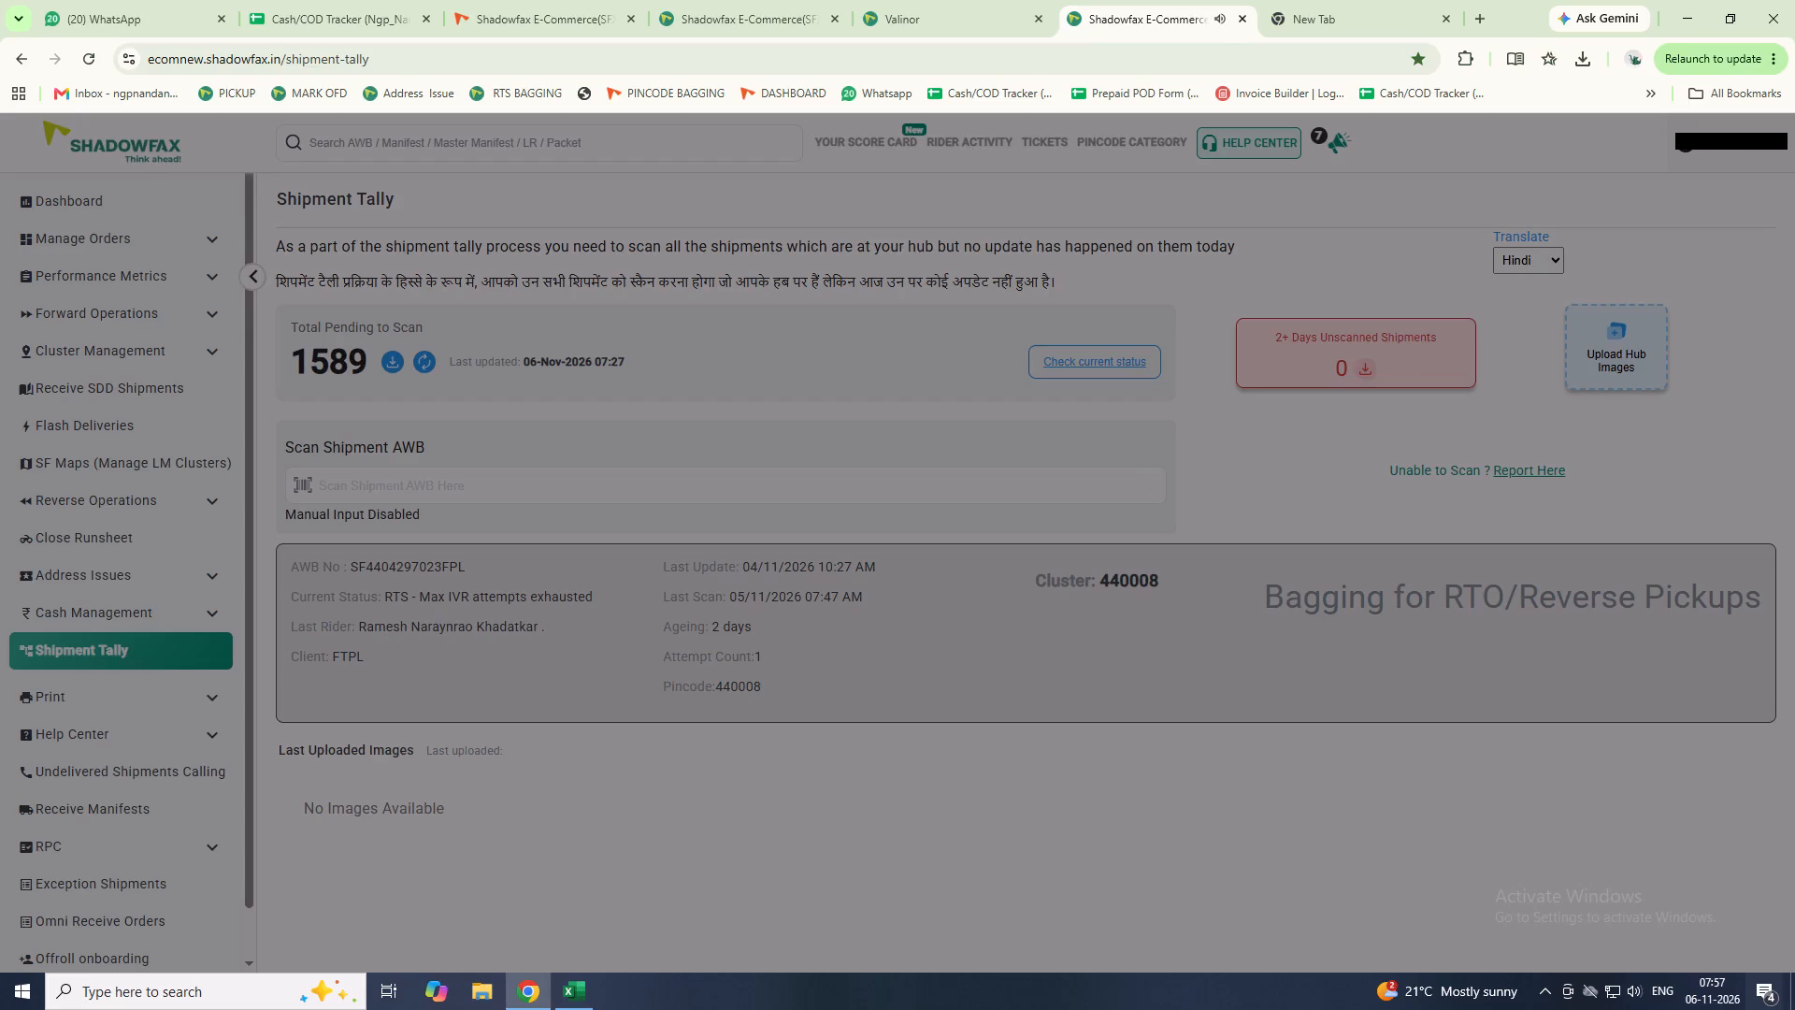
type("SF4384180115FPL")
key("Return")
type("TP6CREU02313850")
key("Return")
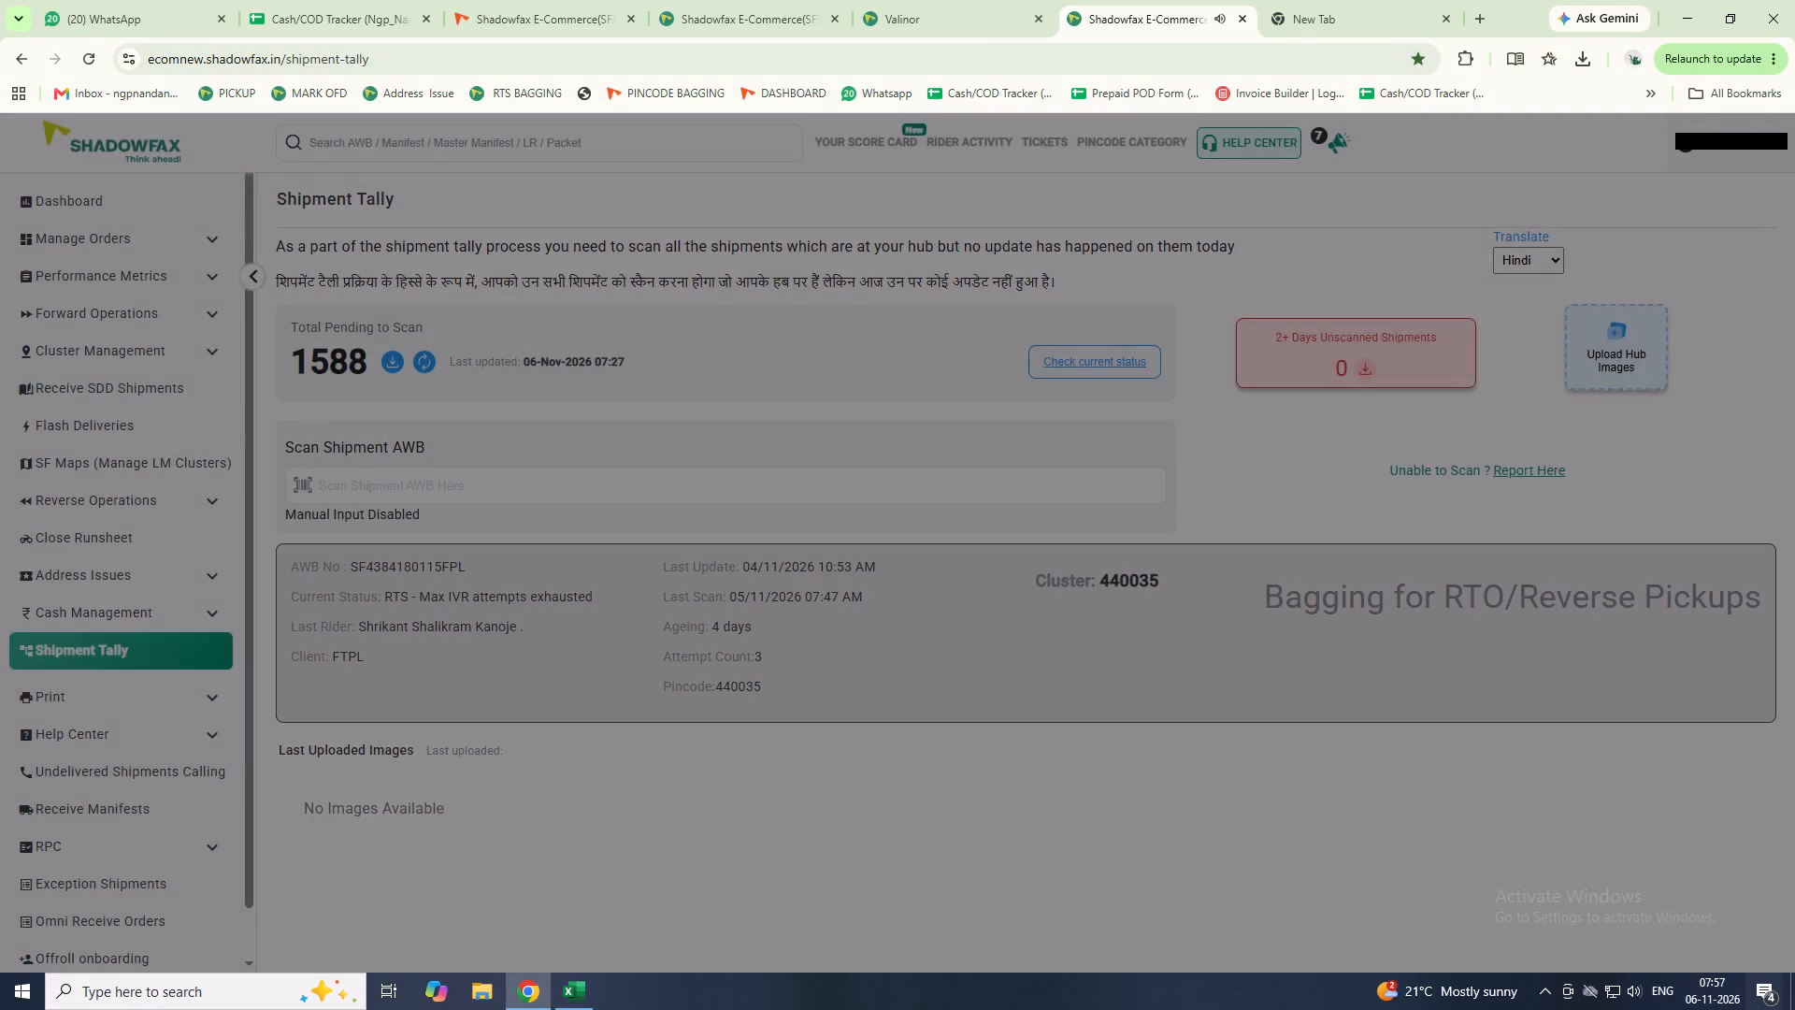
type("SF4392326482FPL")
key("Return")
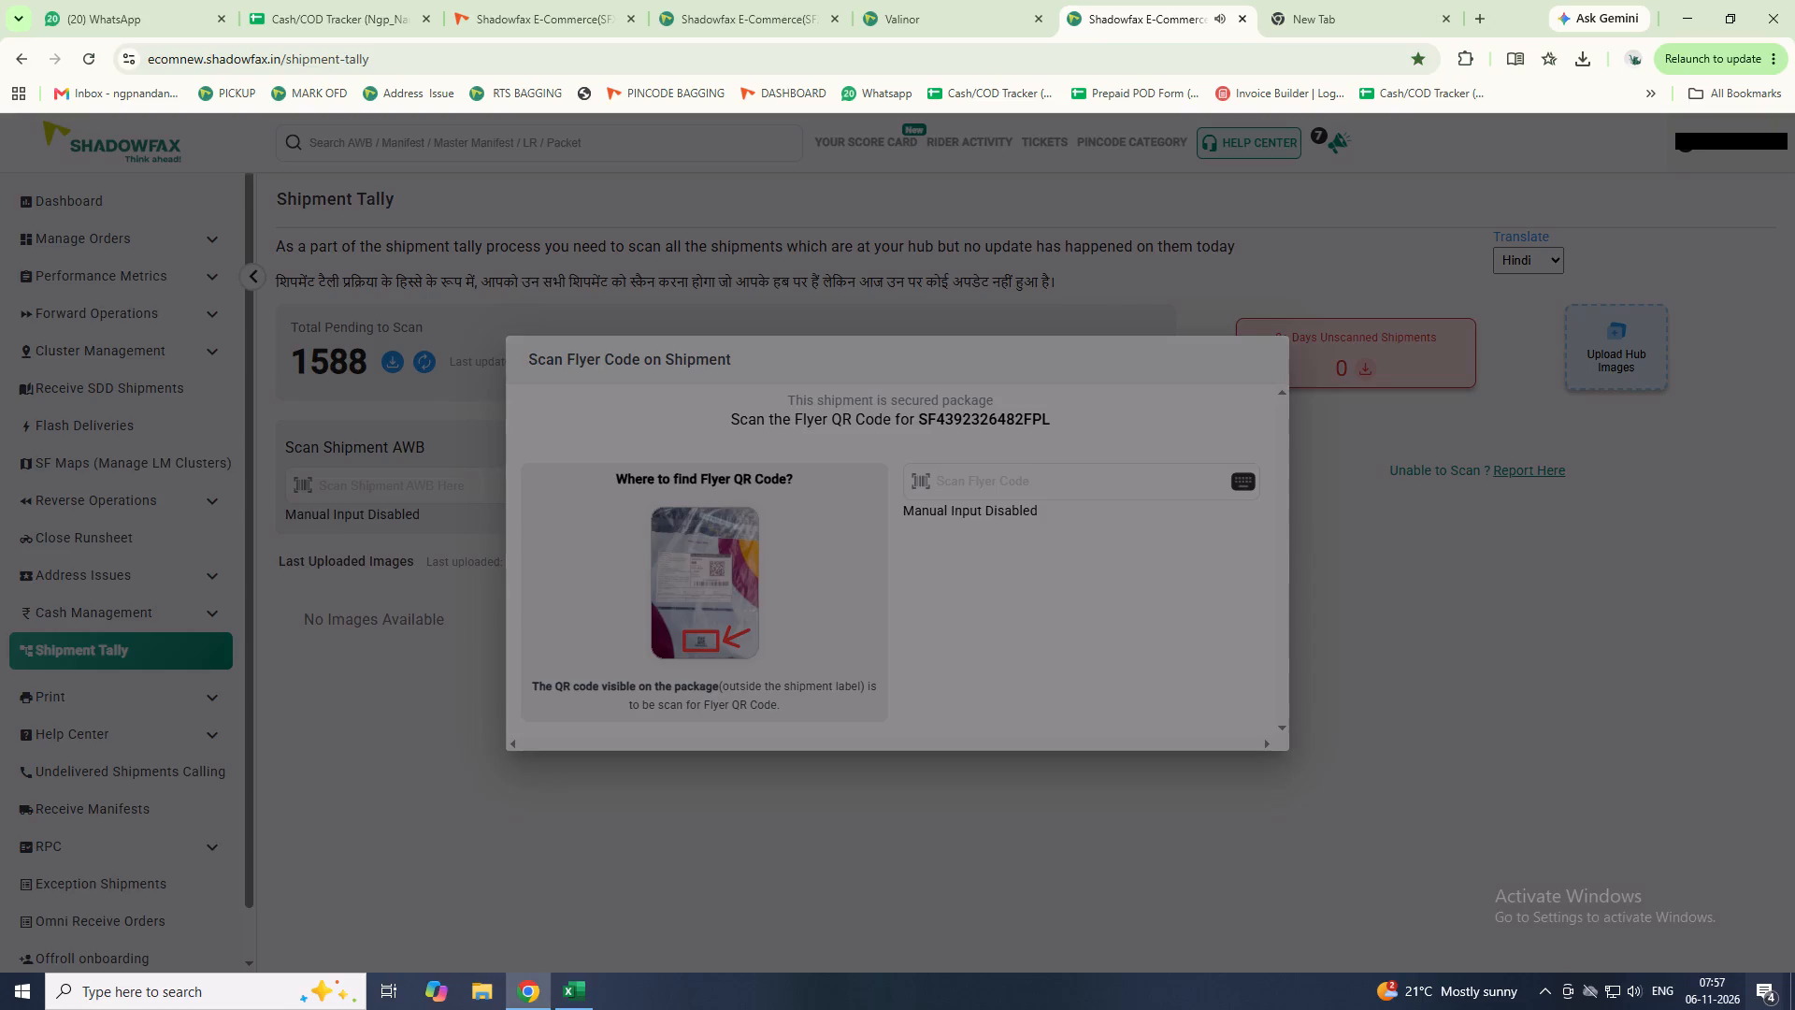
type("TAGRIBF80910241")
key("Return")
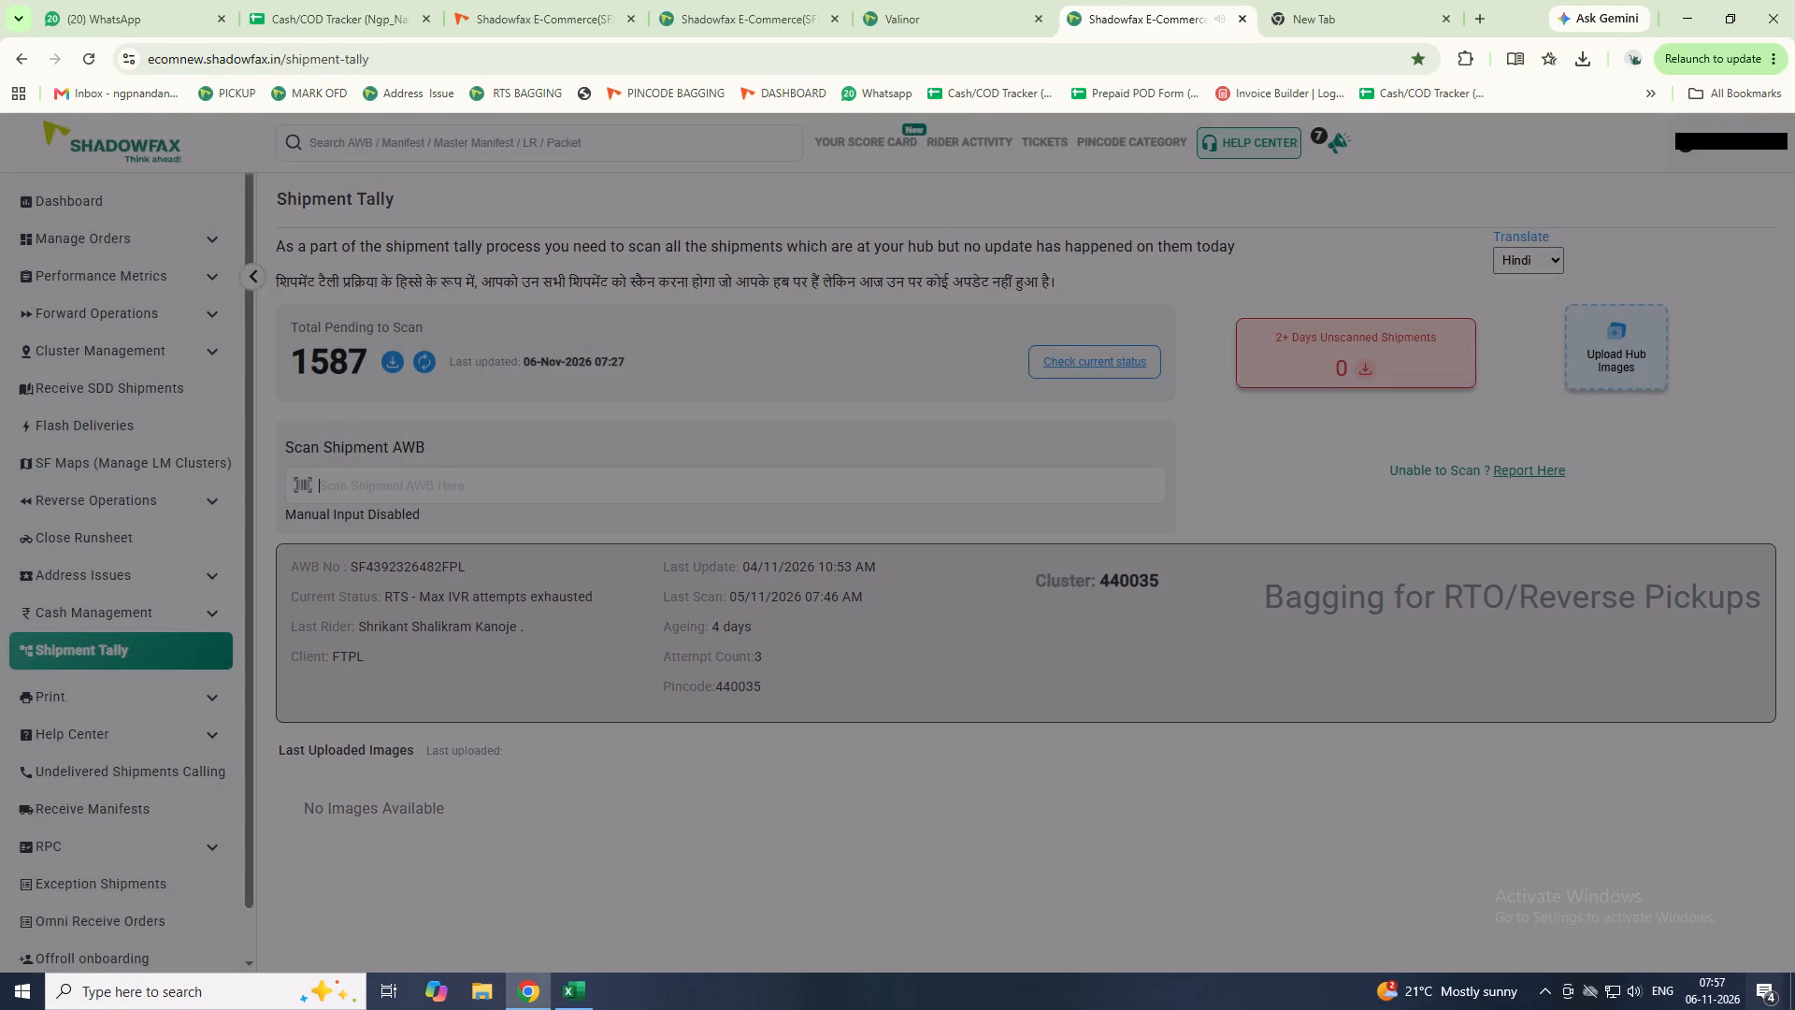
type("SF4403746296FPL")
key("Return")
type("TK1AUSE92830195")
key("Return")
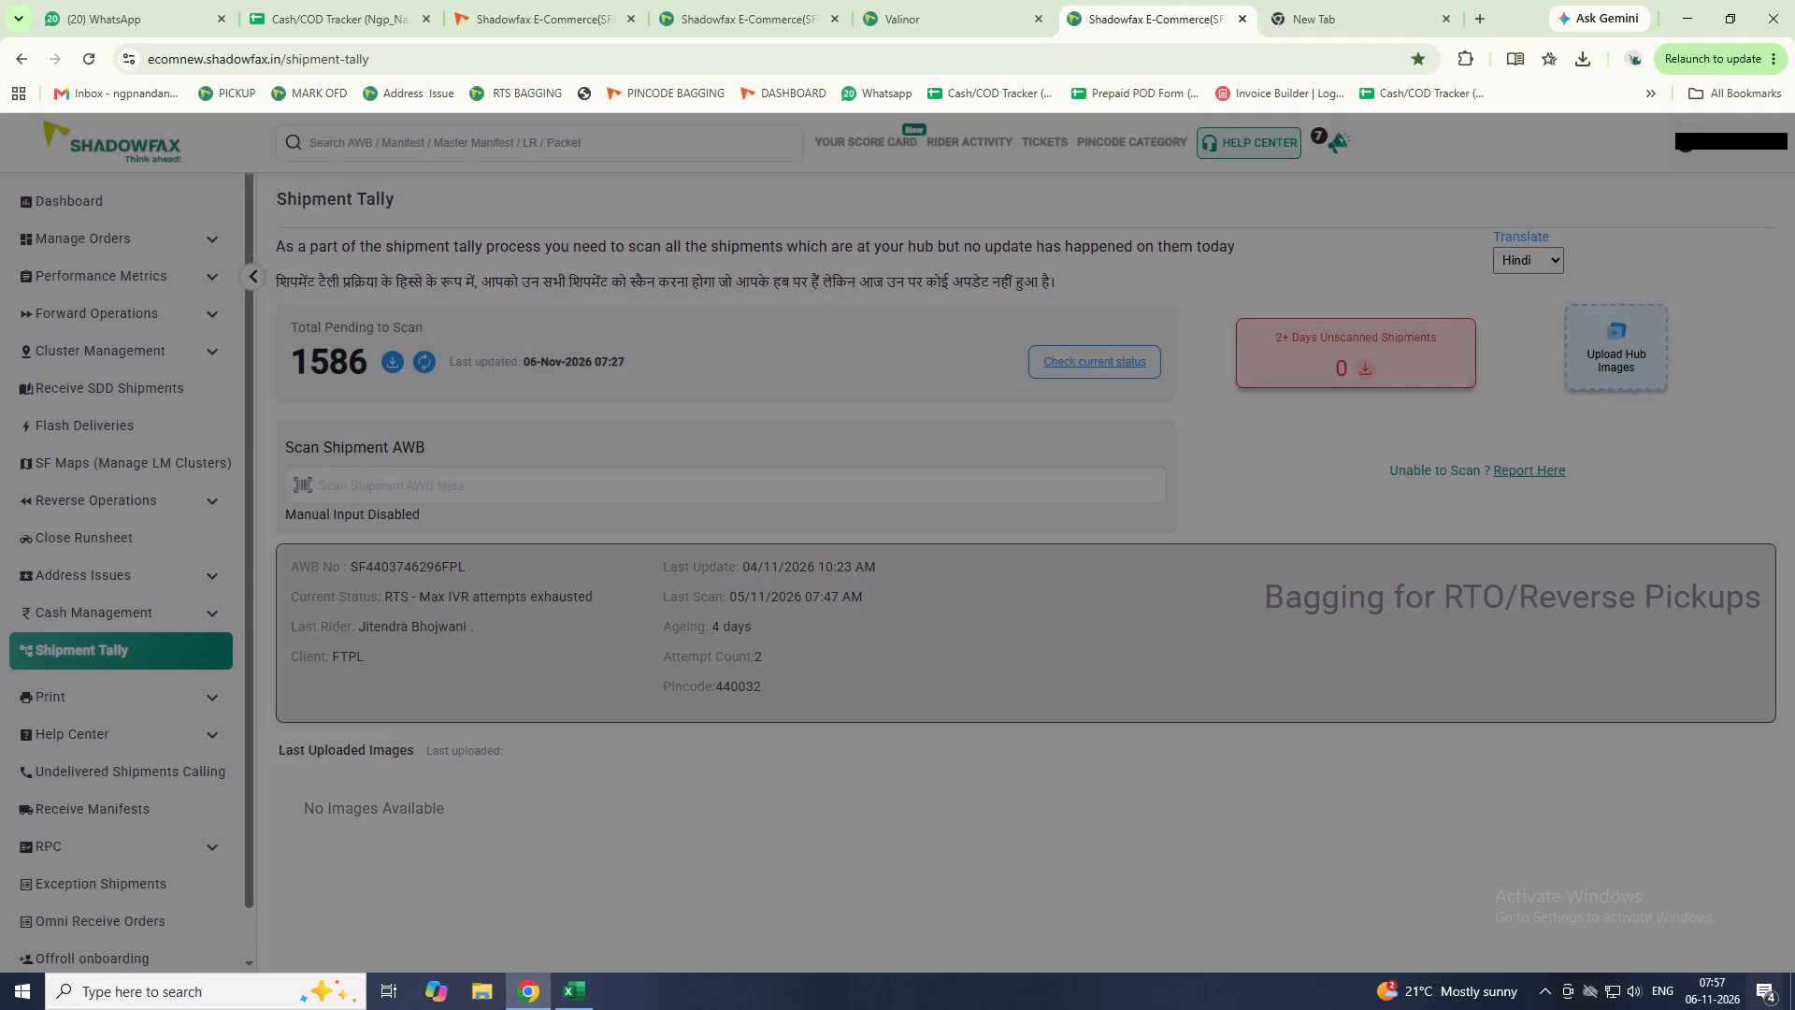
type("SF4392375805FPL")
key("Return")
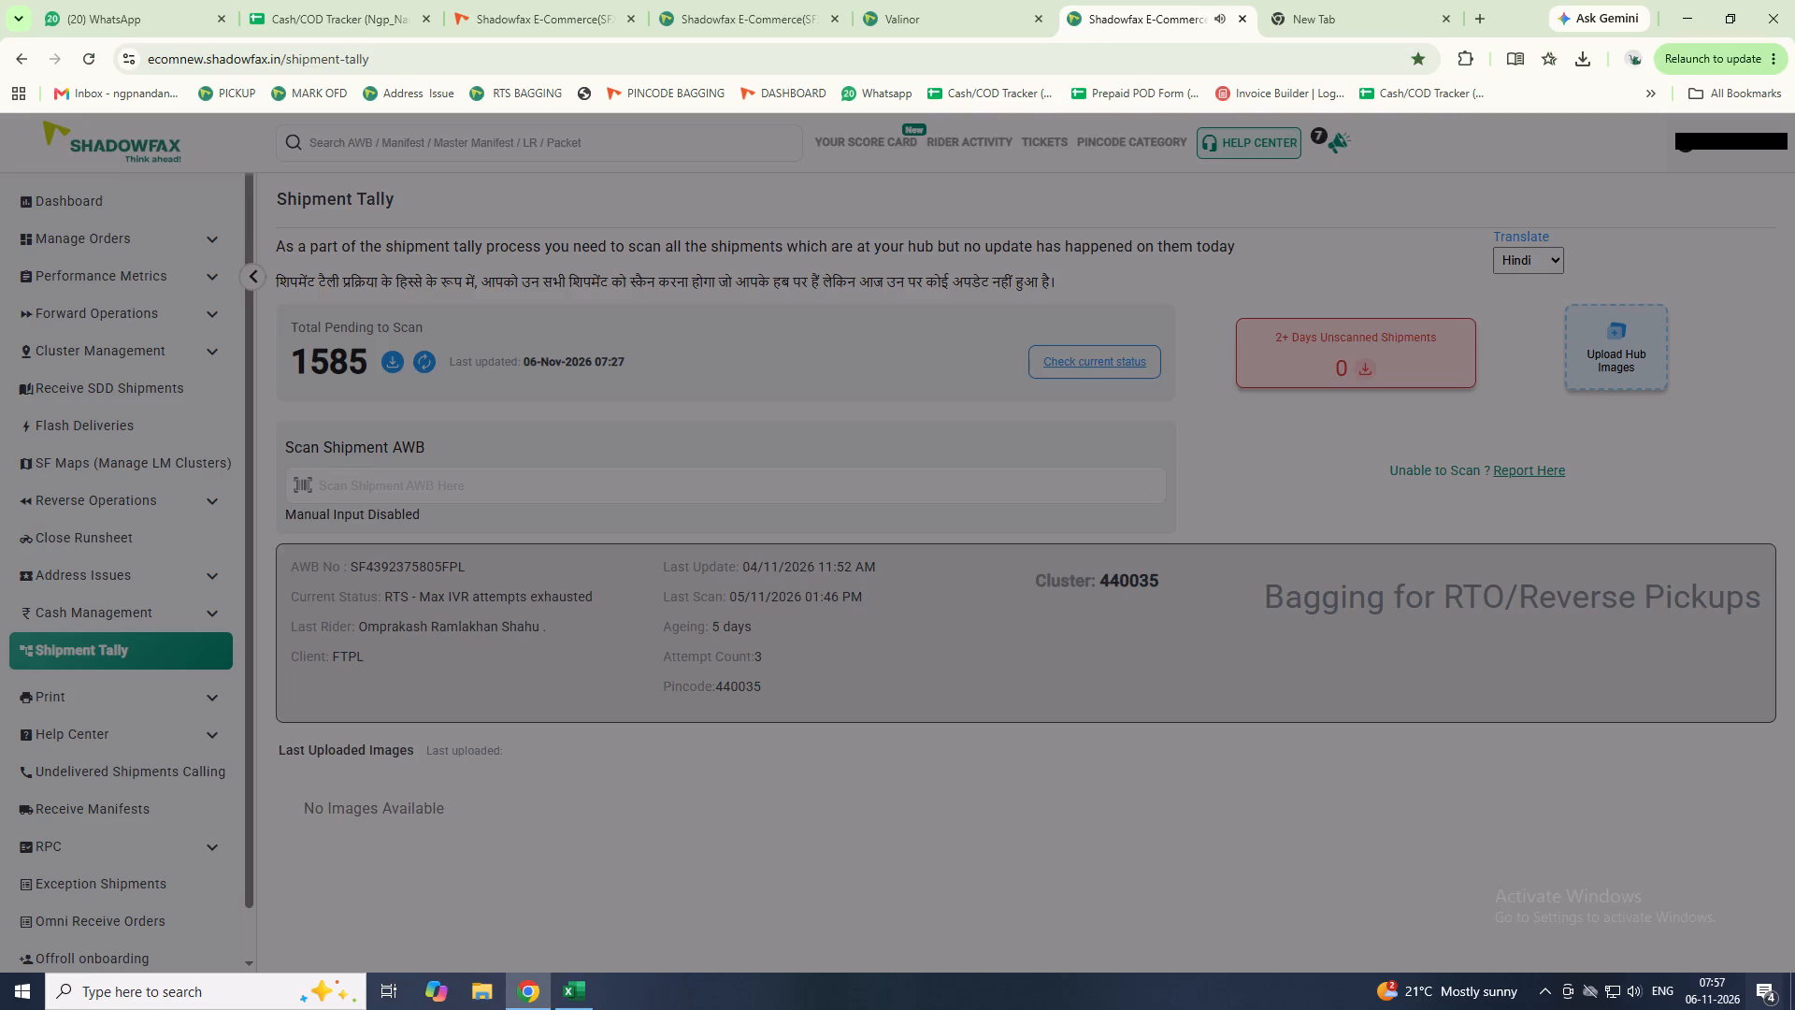